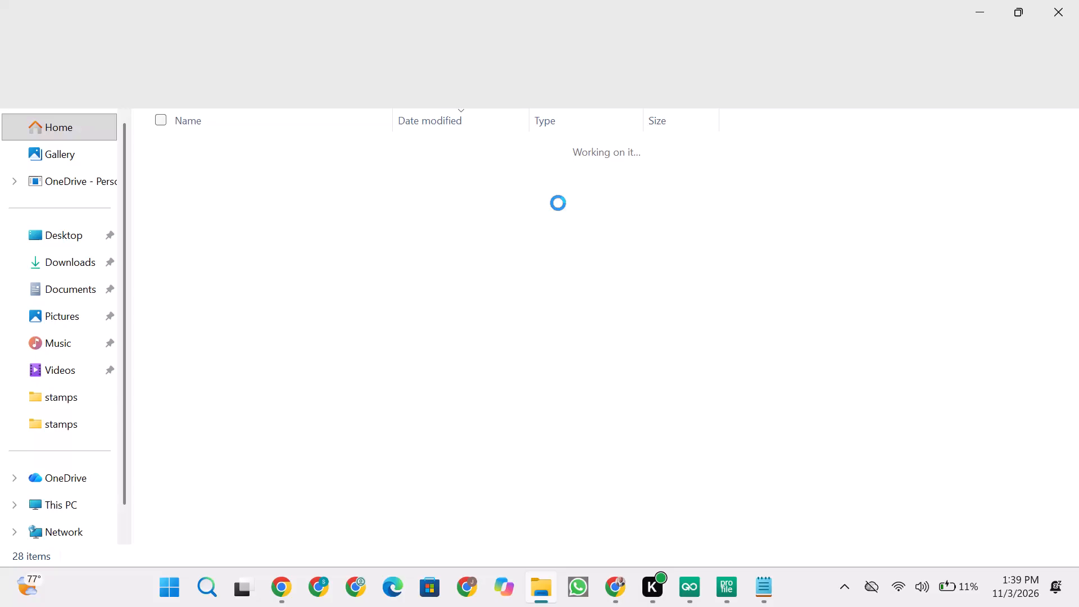
Open the GLOBAL STEEL TRADING COMPANY LTD and KPFC BUSINESS CENTRE LIMTED statement PDFs from Downloads in Adobe Acrobat.
triple_click(496, 175)
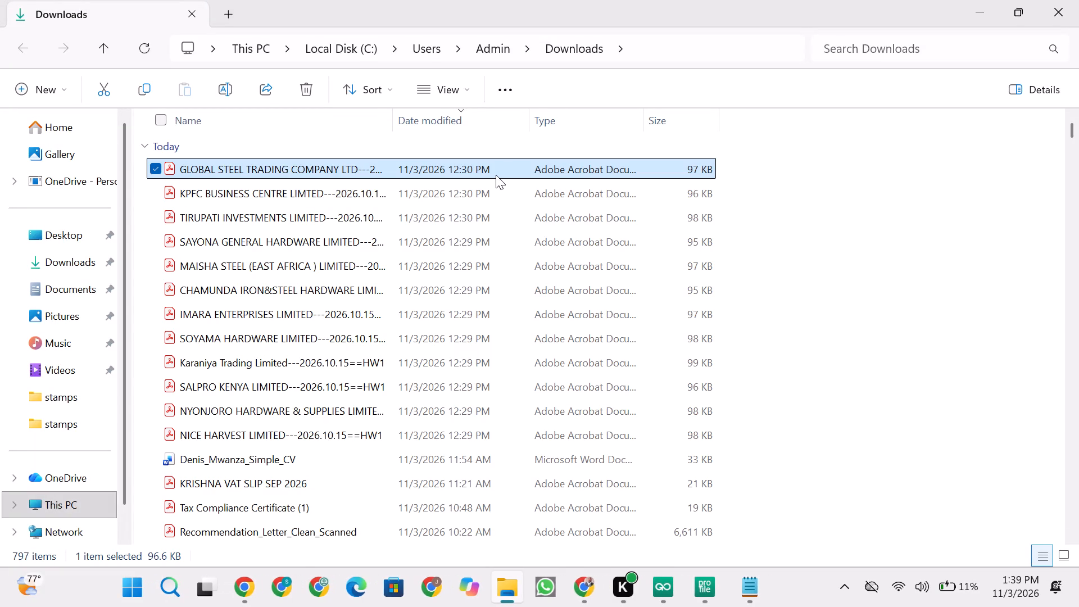
double_click(453, 194)
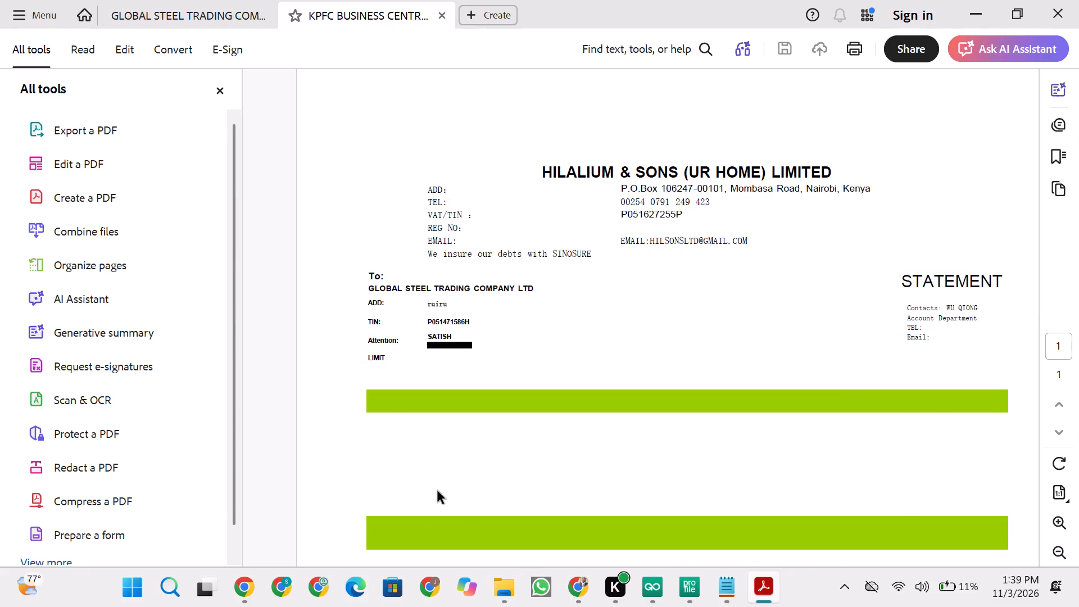
click(279, 581)
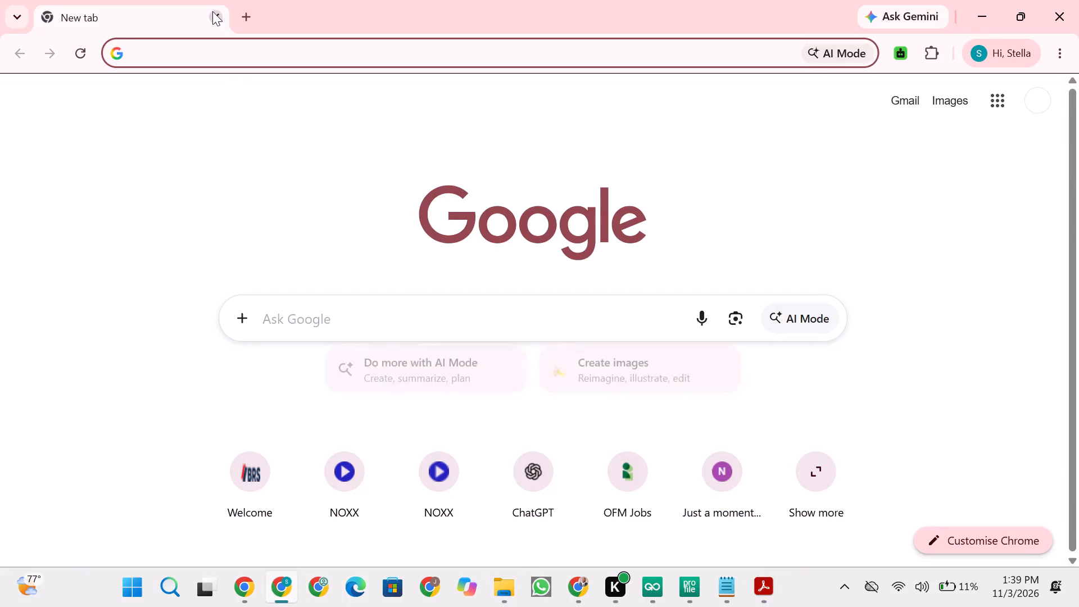
click(213, 13)
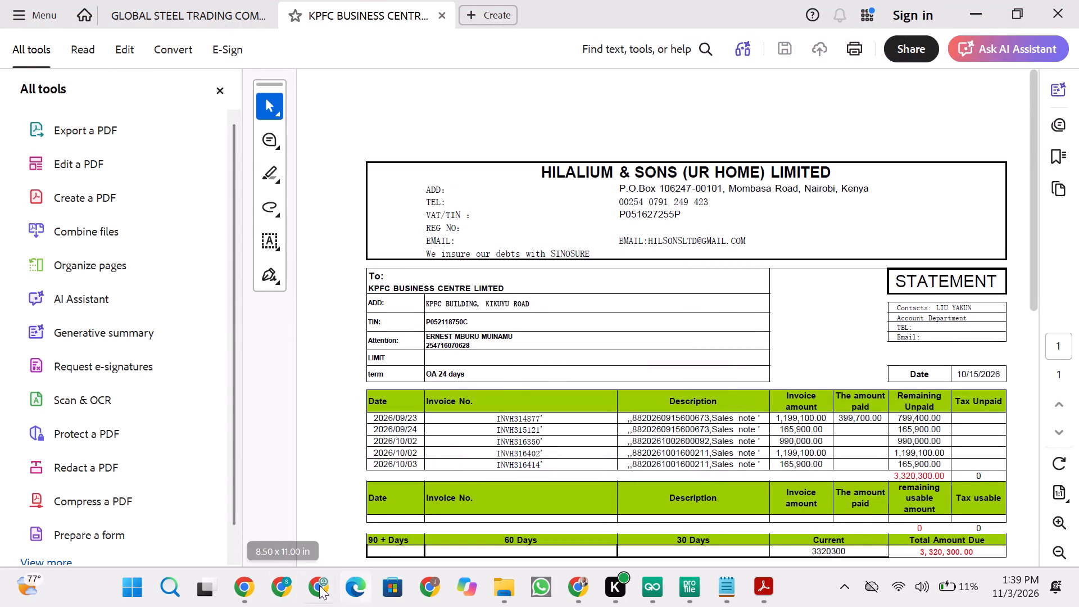
click(513, 592)
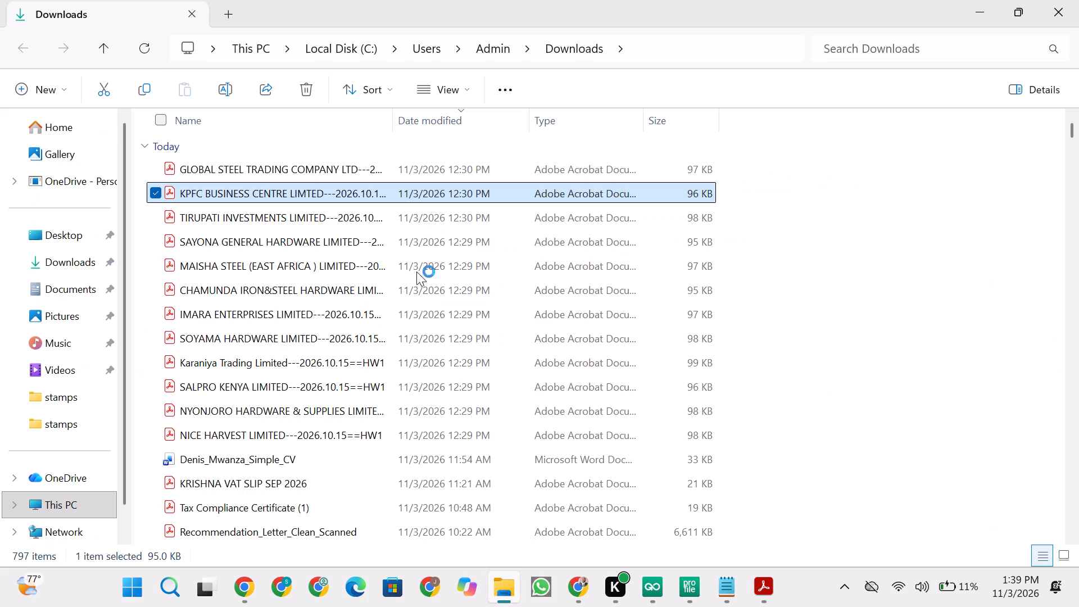
double_click(299, 193)
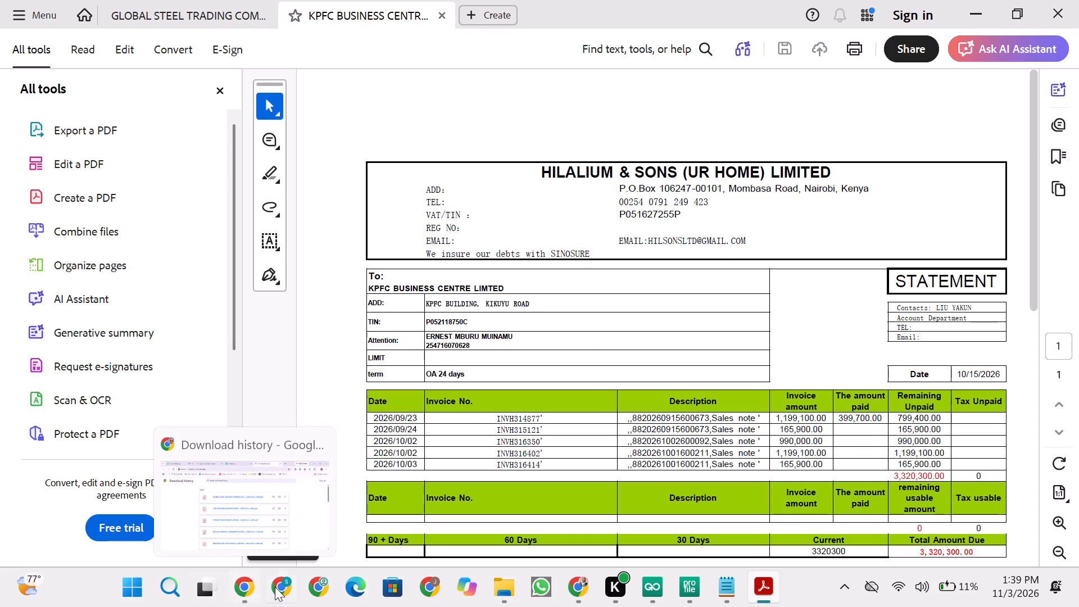
Open the TIRUPATI INVESTMENTS LIMITED and SAYONA GENERAL HARDWARE LIMITED statement PDFs from the Downloads folder.
click(495, 587)
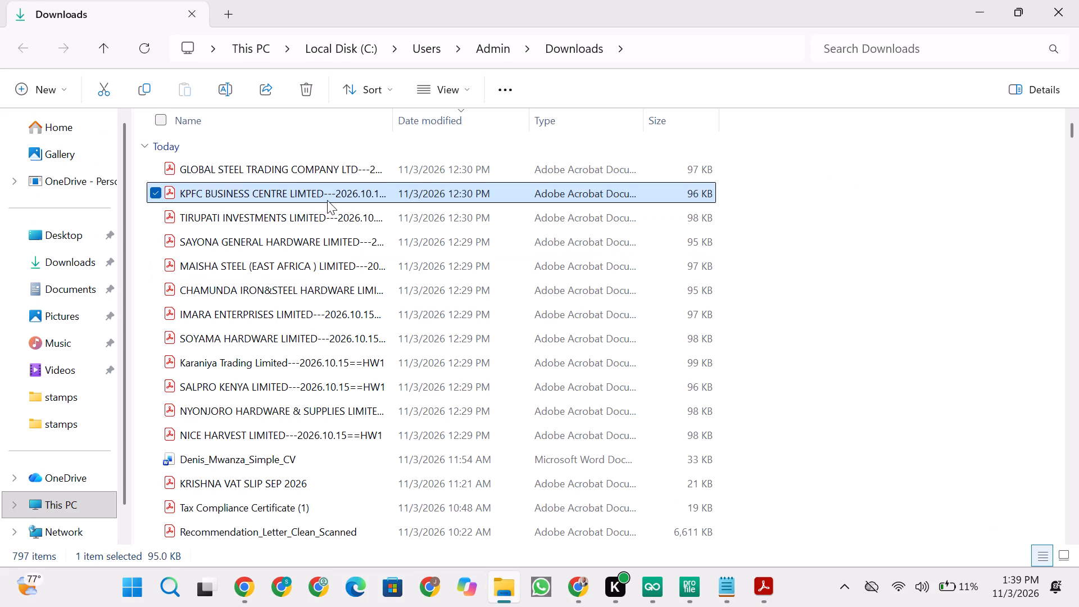
double_click(330, 210)
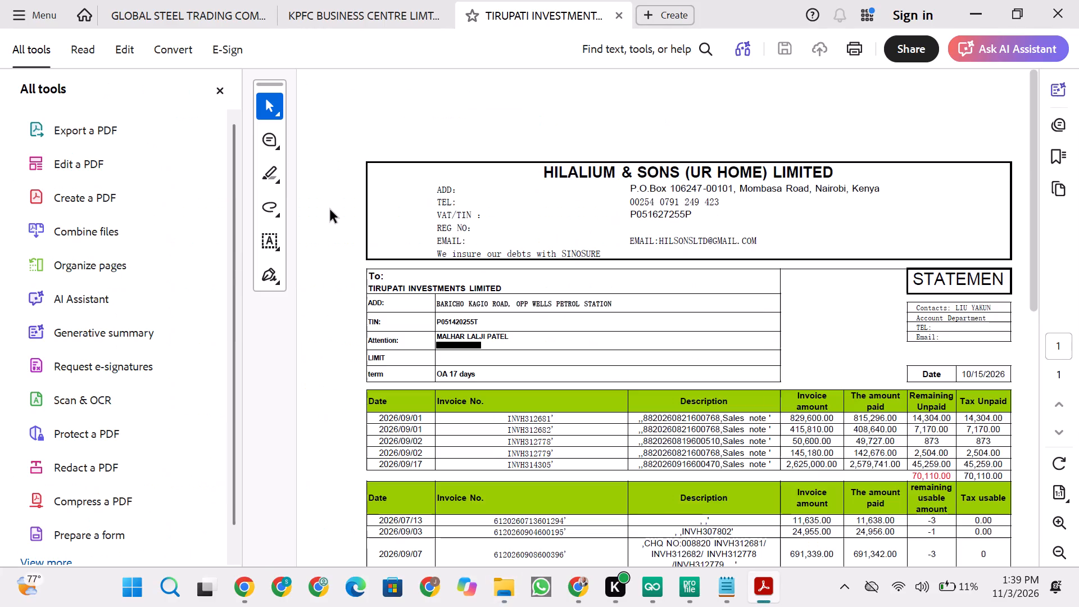
click(493, 586)
double_click(347, 239)
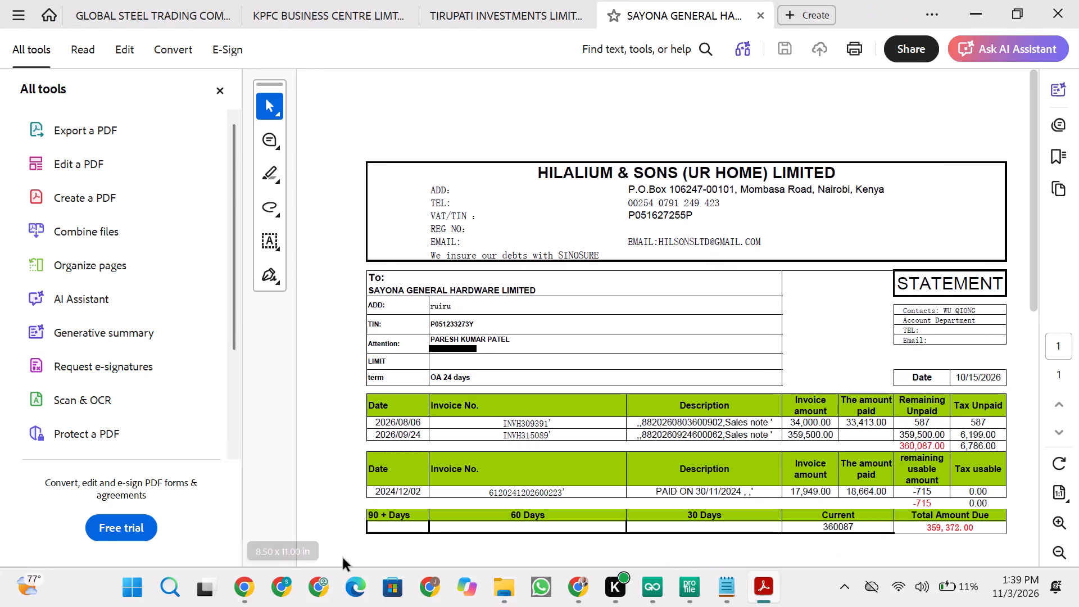
Open the MAISHA STEEL (EAST AFRICA) LIMITED statement PDF from Downloads and hide the All tools pane.
click(251, 589)
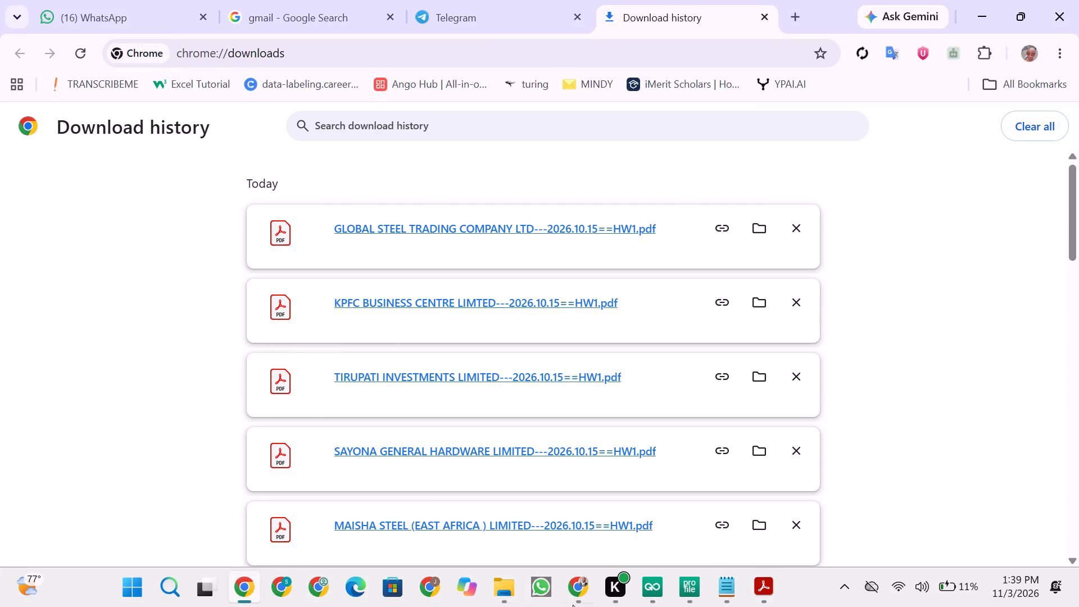
click(503, 579)
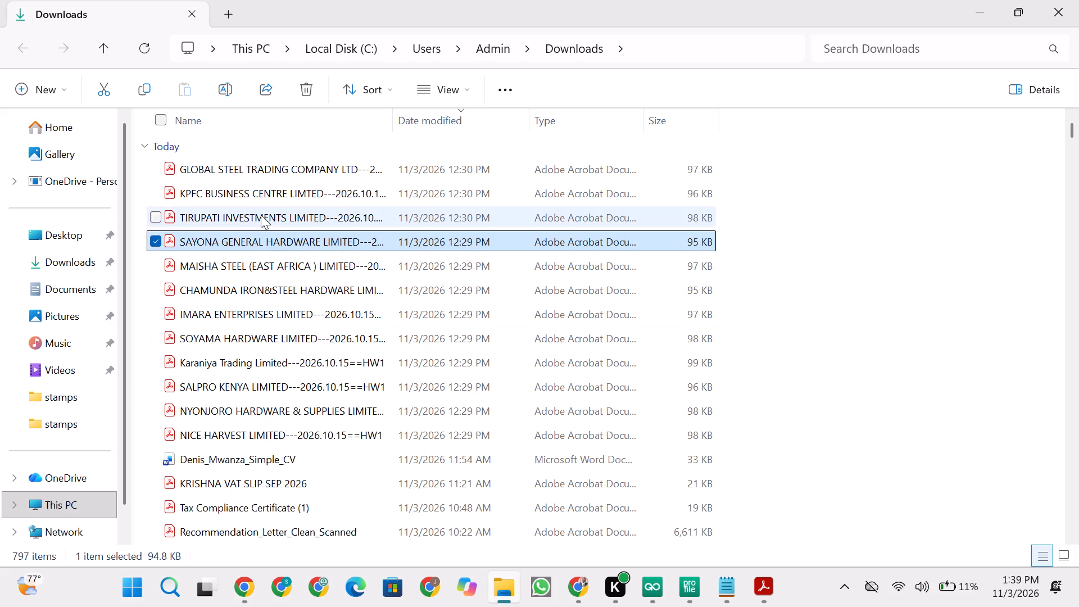
double_click(271, 267)
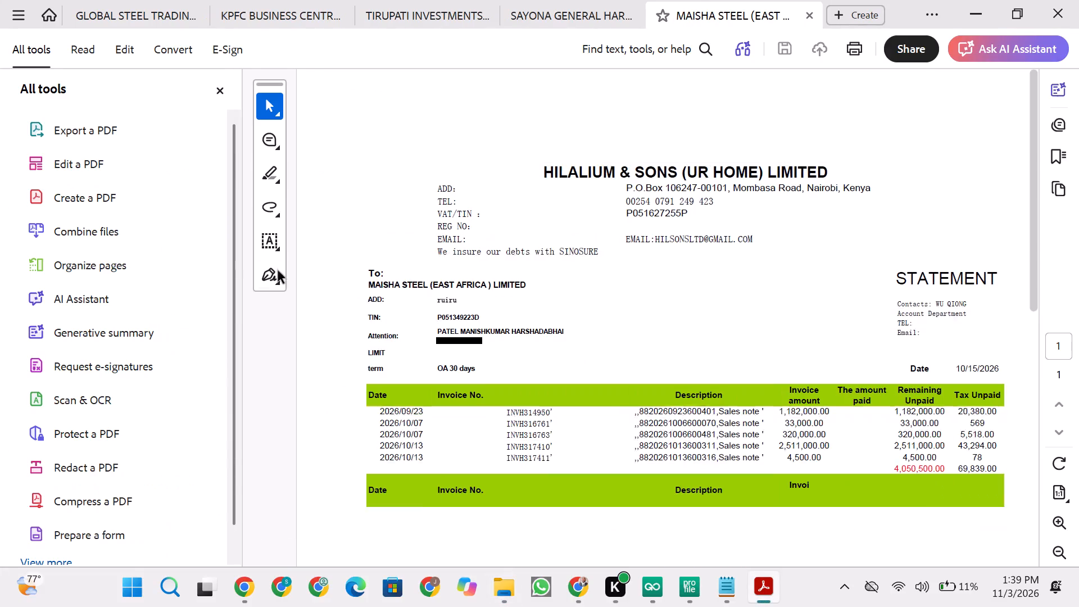
click(220, 91)
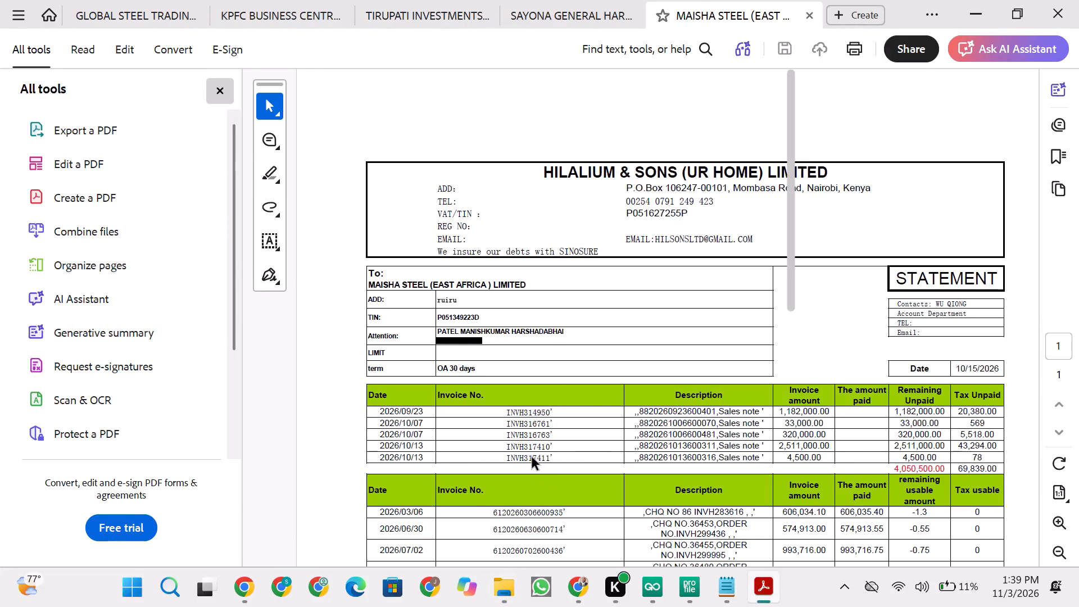
scroll(573, 443, down, 1)
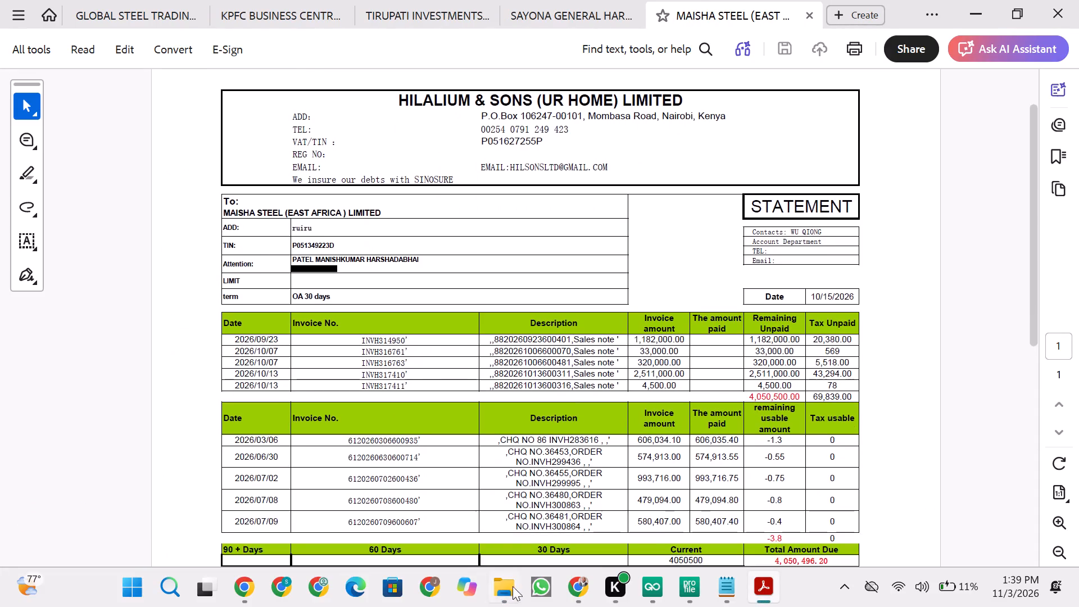
Open the CHAMUNDA IRON&STEEL HARDWARE and IMARA ENTERPRISES LIMITED statement PDFs from Downloads, hiding the All tools pane.
click(497, 585)
double_click(237, 290)
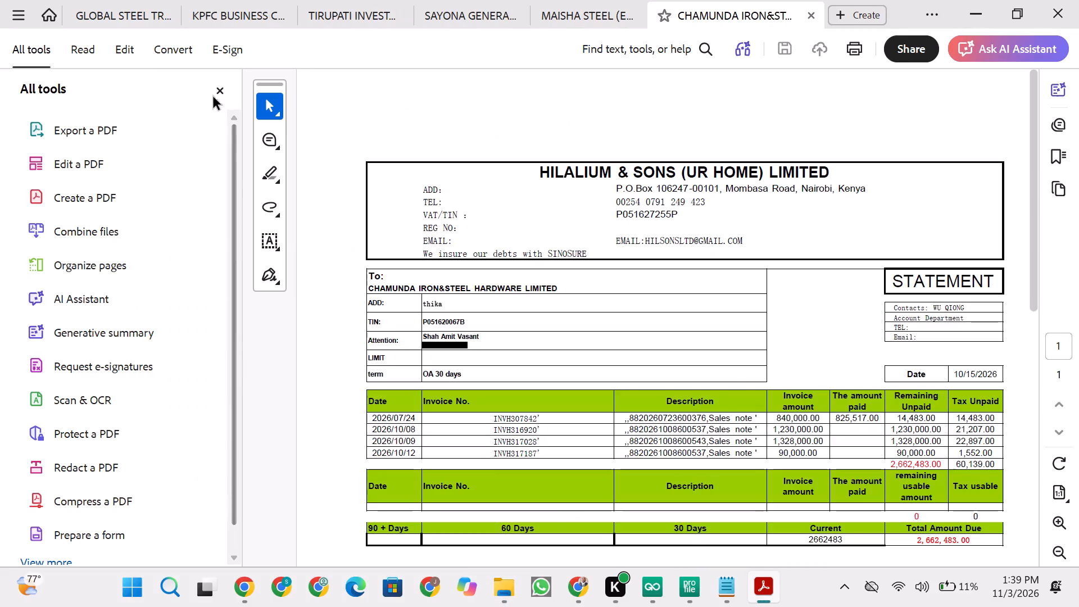
click(218, 94)
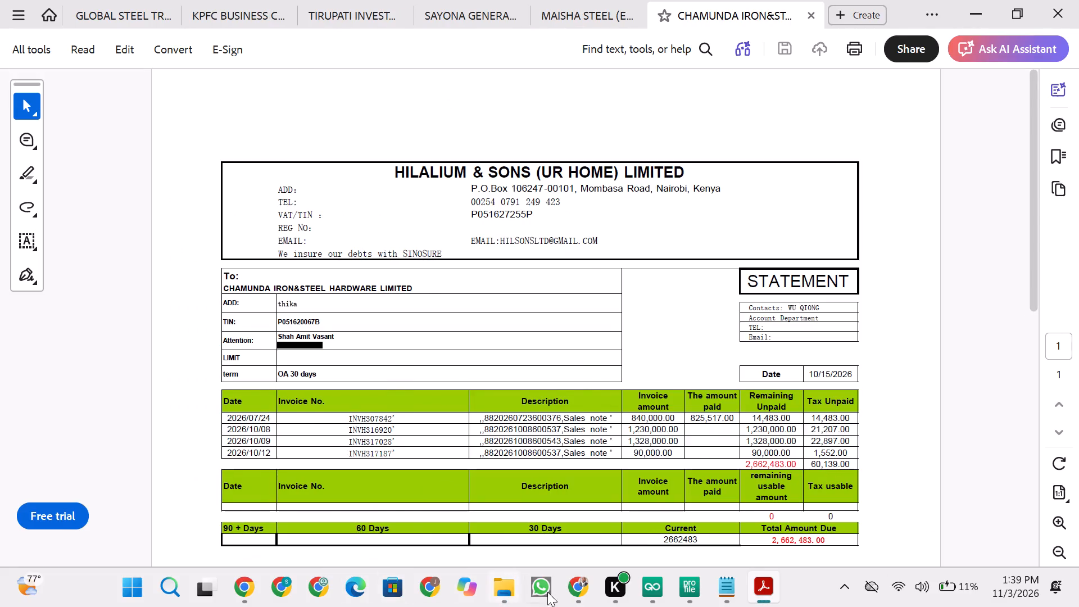
click(507, 594)
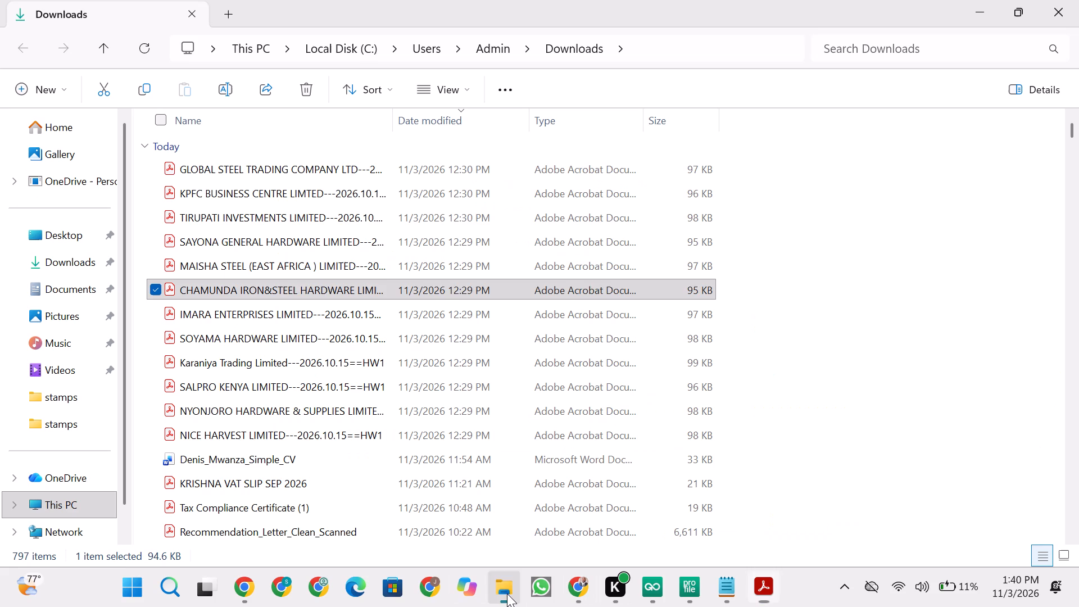
double_click(292, 318)
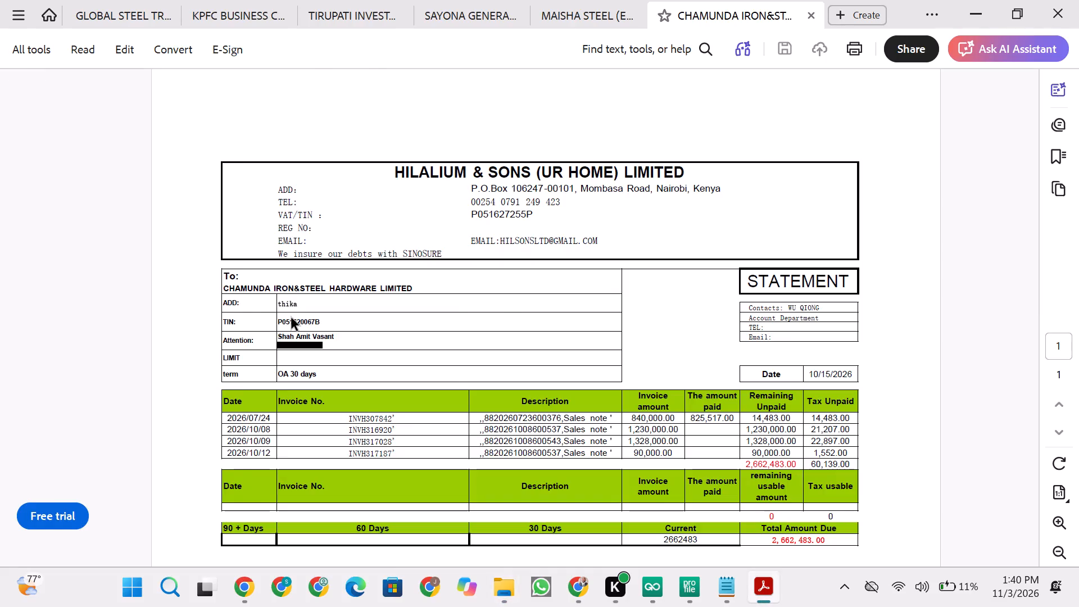
click(214, 90)
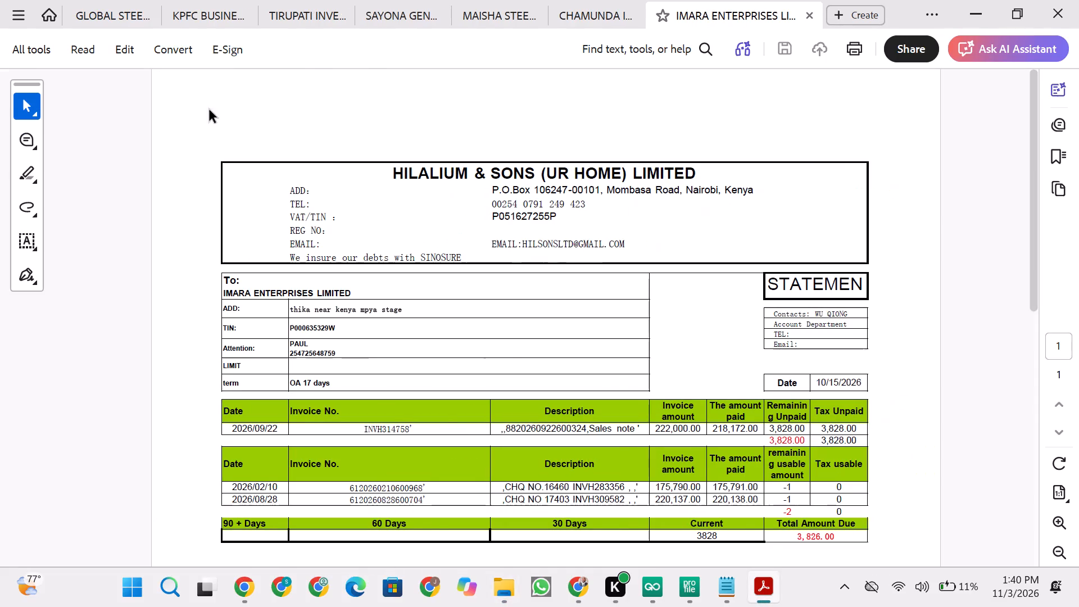
Open the SOYAMA HARDWARE LIMITED and Karaniya Trading Limited statement PDFs from Downloads, hiding the All tools pane in each.
click(505, 579)
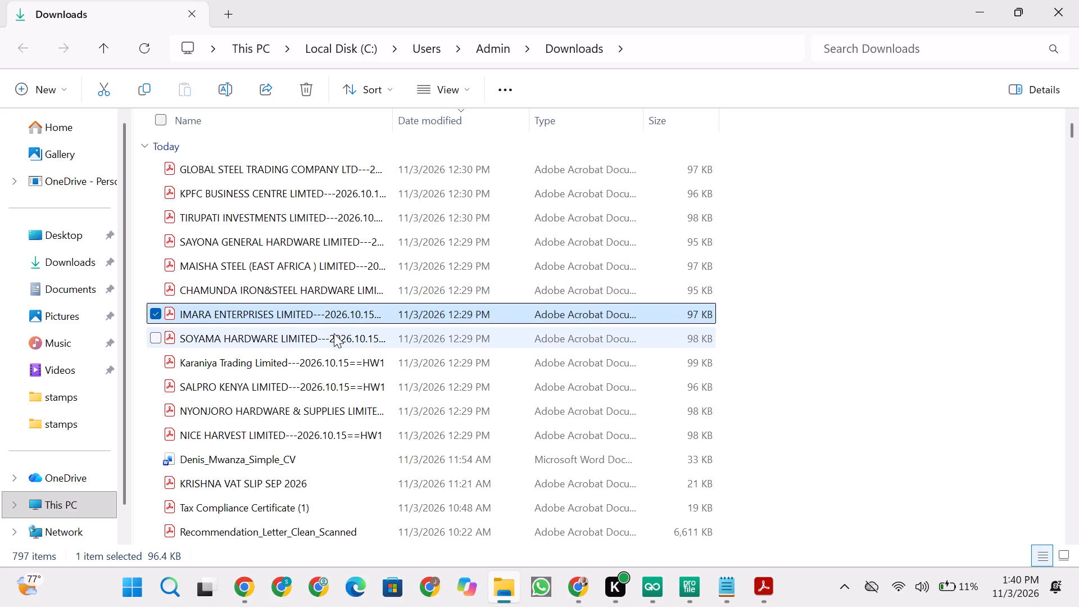
double_click(342, 339)
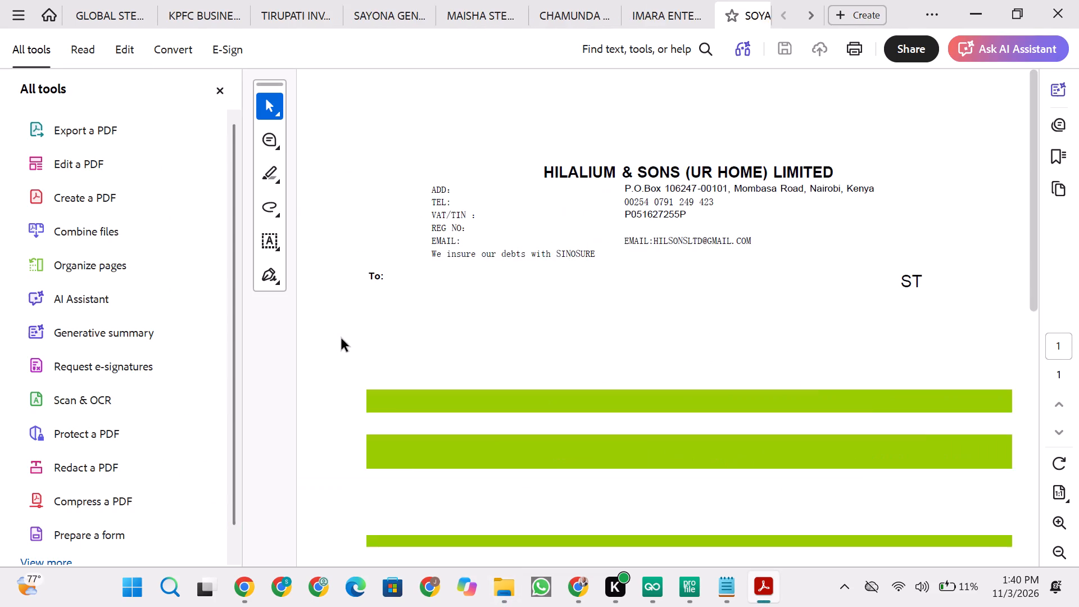
click(220, 89)
scroll(418, 375, down, 2)
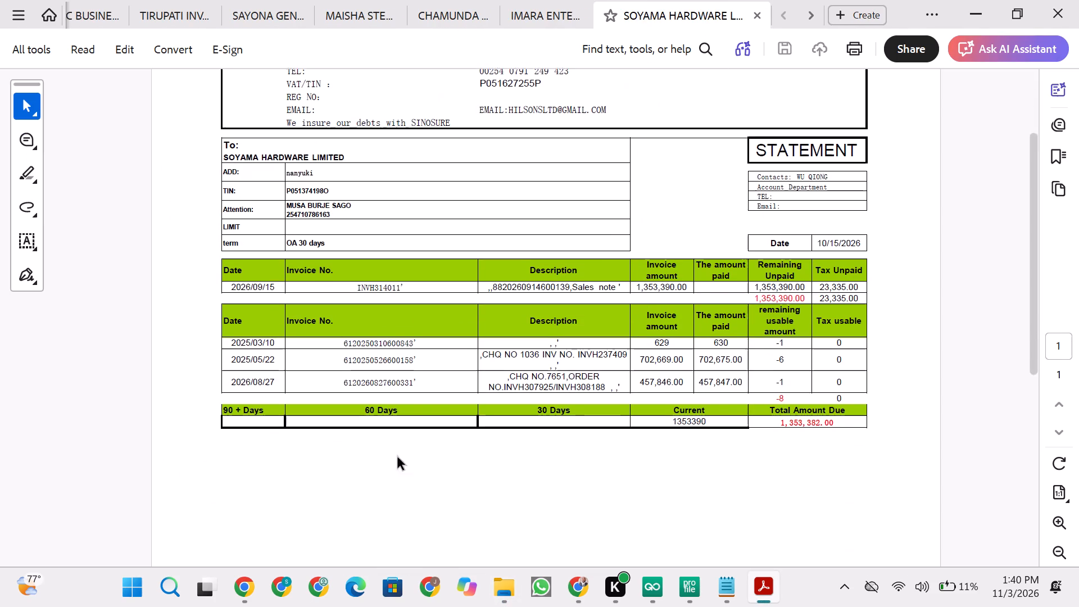
click(505, 581)
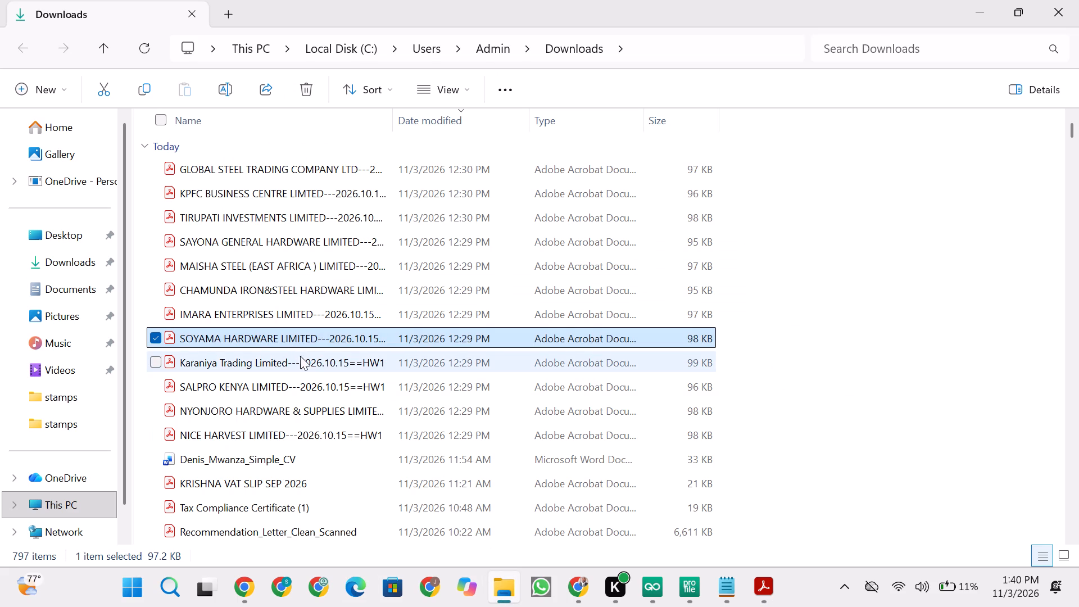
double_click(305, 361)
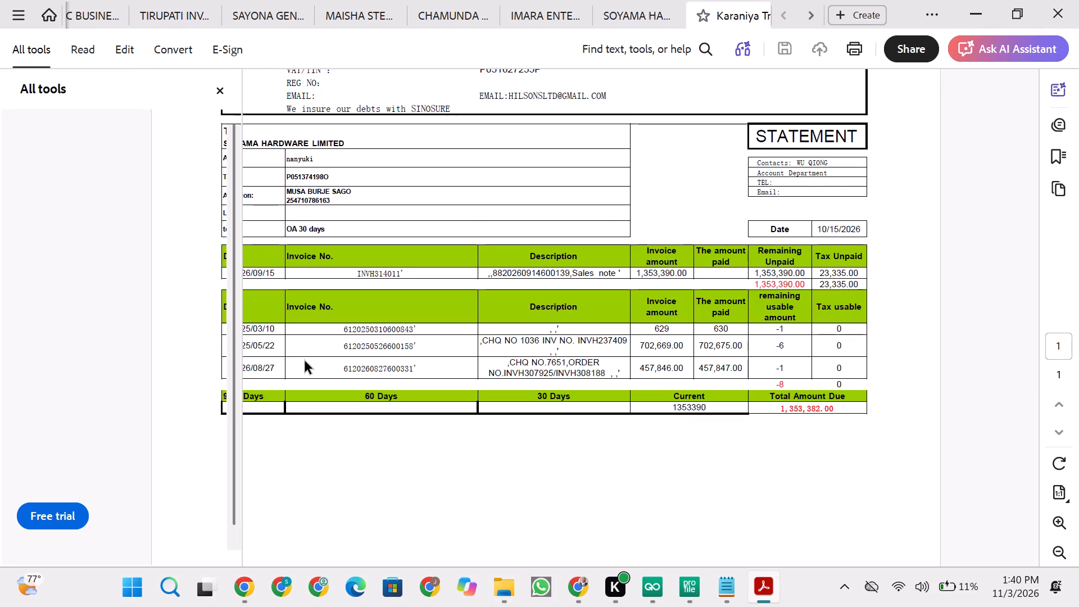
click(219, 83)
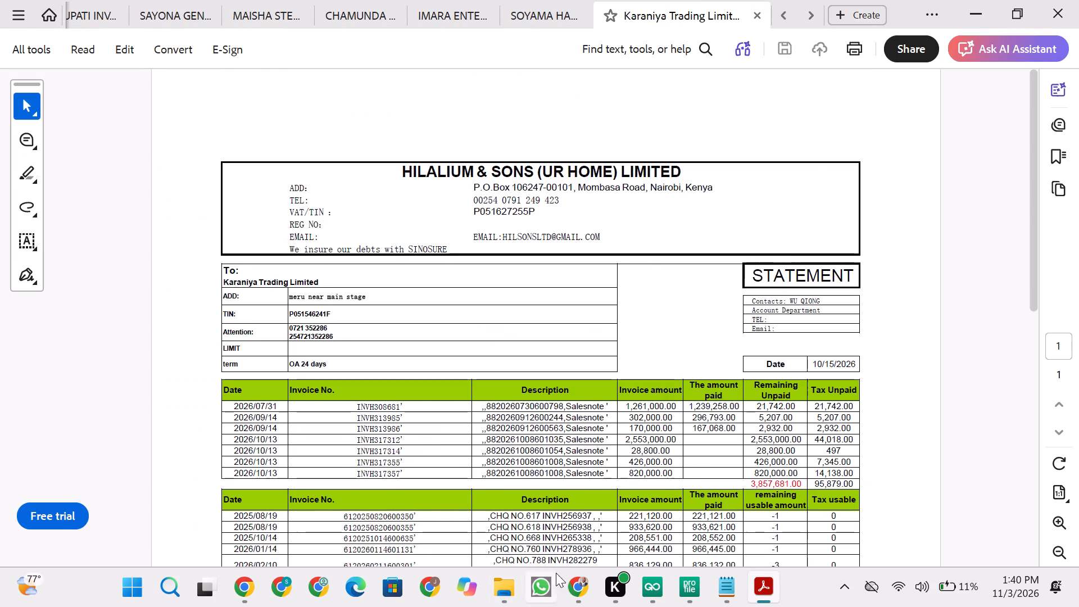
Open the SALPRO KENYA LIMITED and NYONJORO HARDWARE & SUPPLIES statement PDFs from Downloads, hiding the All tools pane in each.
click(511, 585)
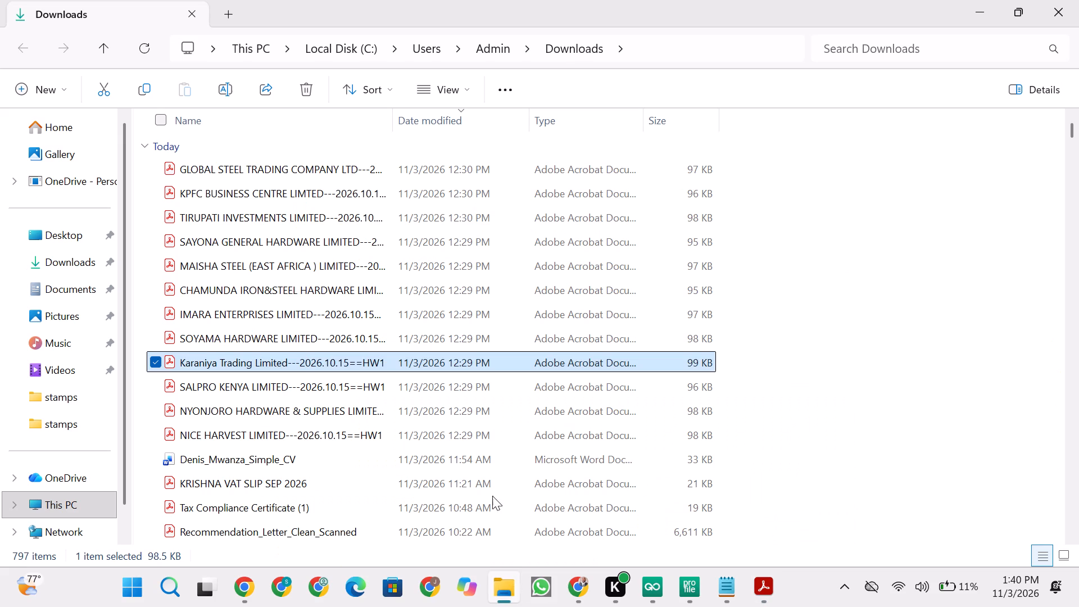
double_click(332, 386)
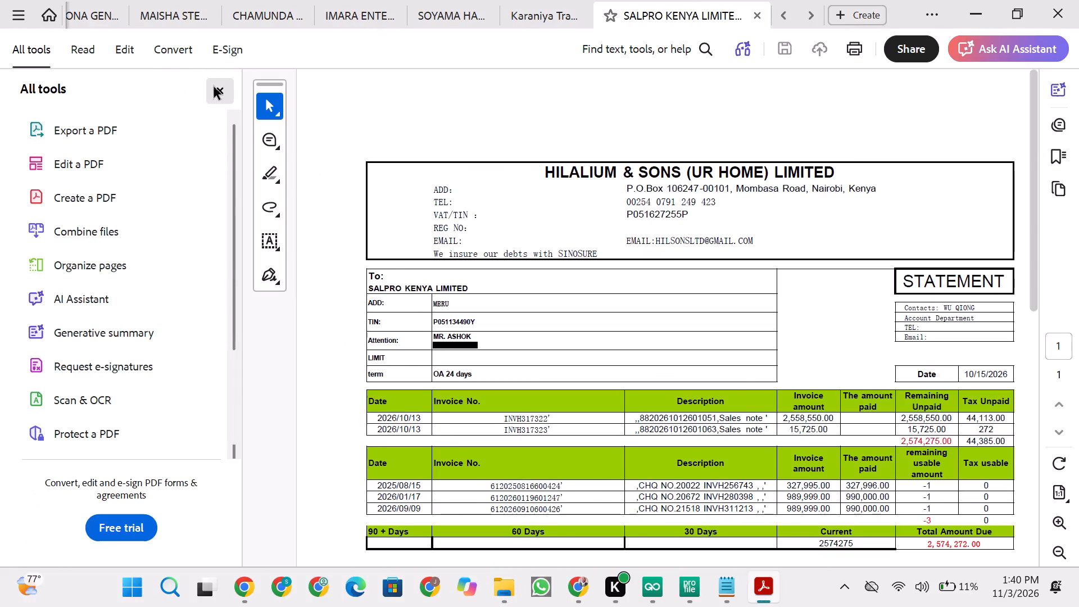
click(217, 89)
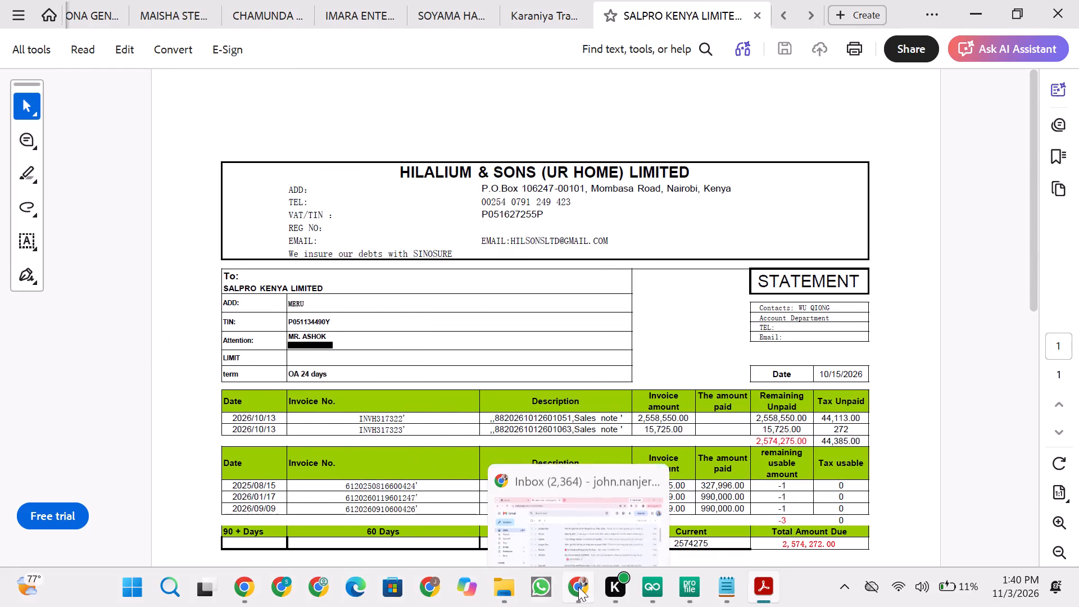
click(496, 581)
double_click(289, 411)
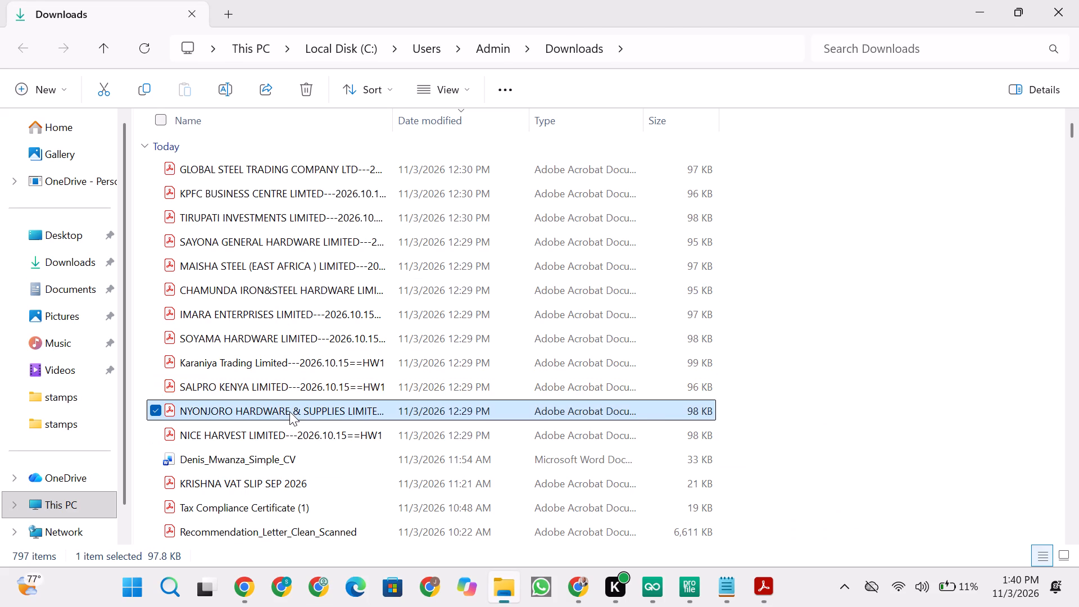
click(226, 95)
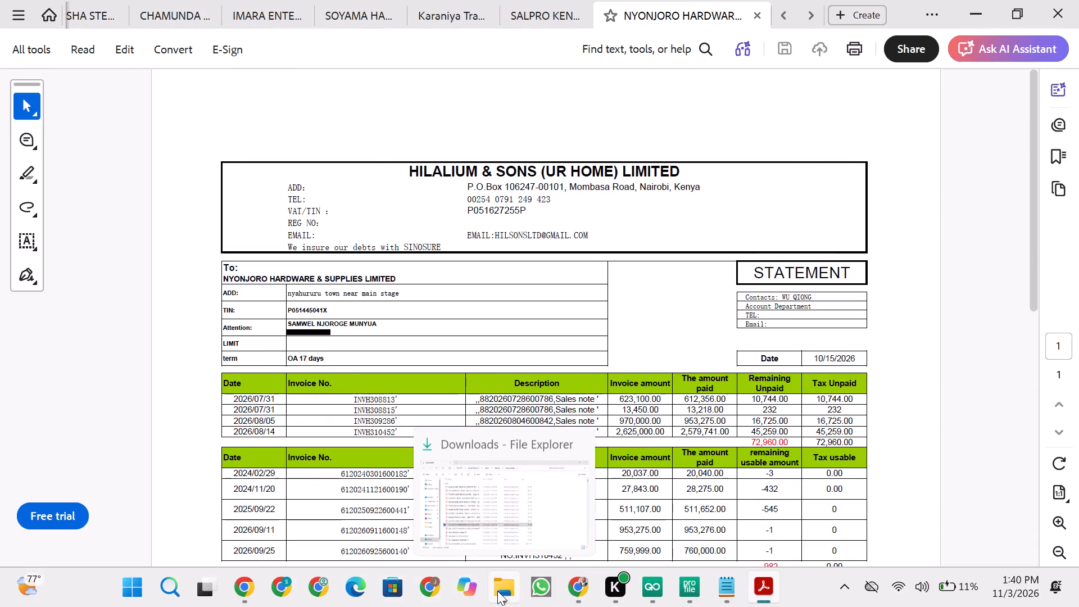
Open the NICE HARVEST LIMITED statement PDF from Downloads, hide the All tools pane and look over the page.
click(497, 591)
double_click(237, 433)
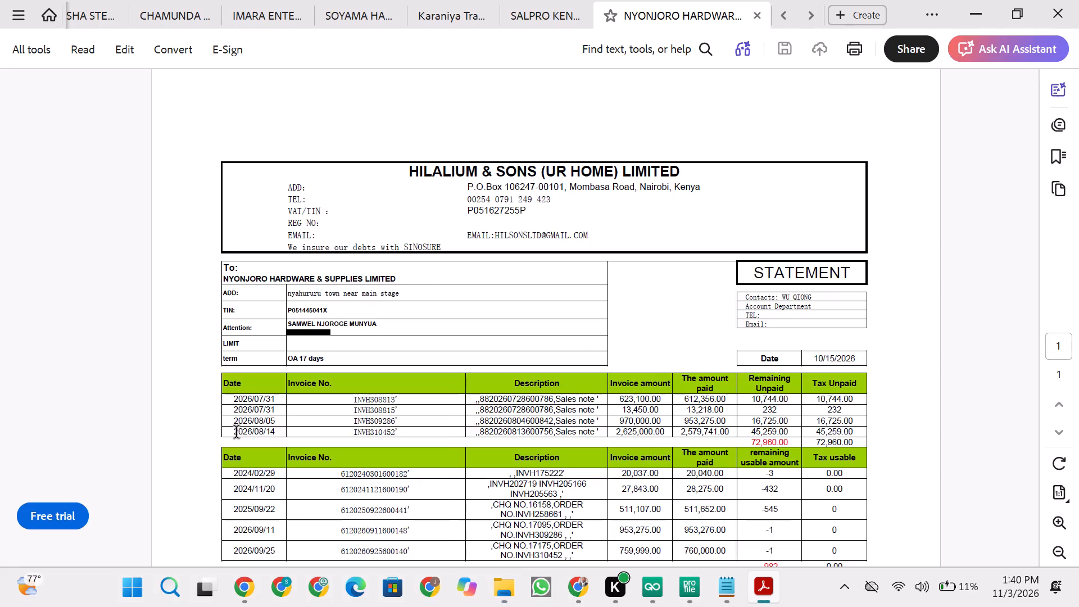
click(226, 96)
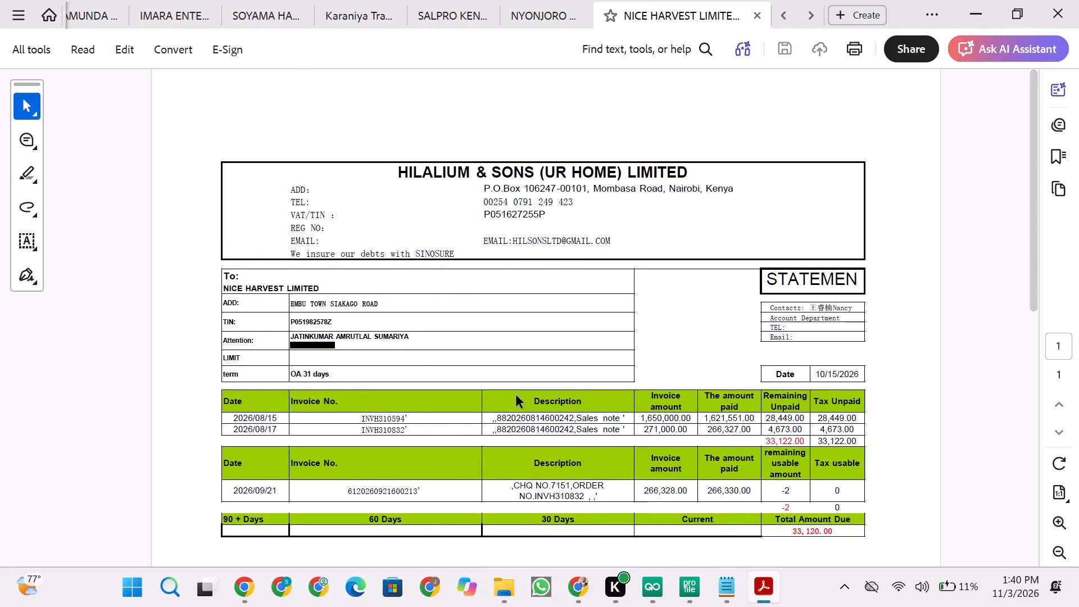
scroll(515, 392, down, 1)
scroll(509, 395, up, 1)
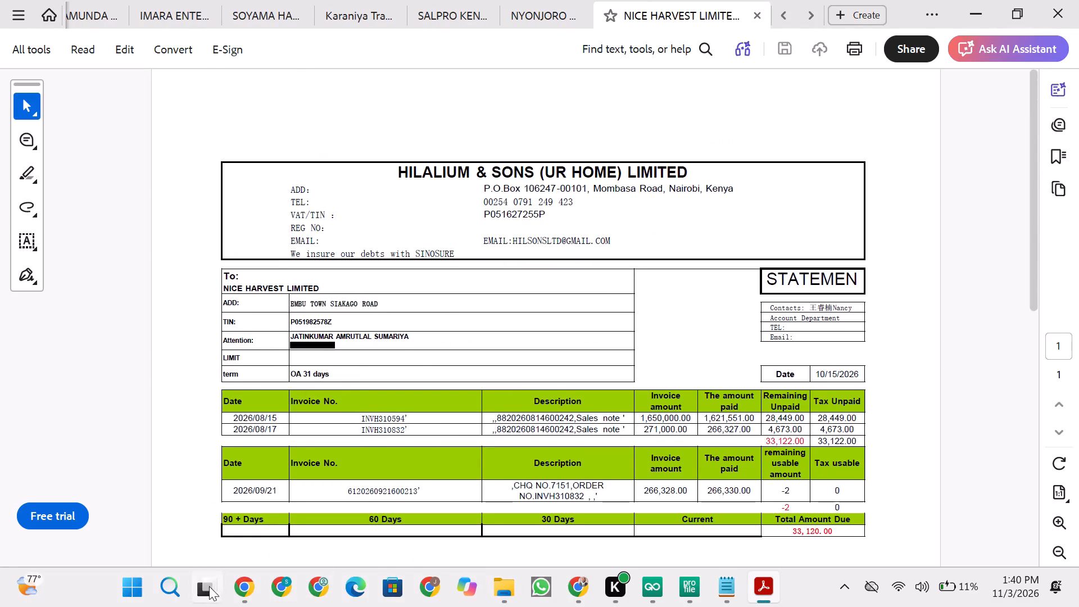
Snip the whole NICE HARVEST LIMITED statement, from the company header to the Total Amount Due row, with the Snipping Tool and copy it.
click(171, 584)
text(sn)
click(560, 329)
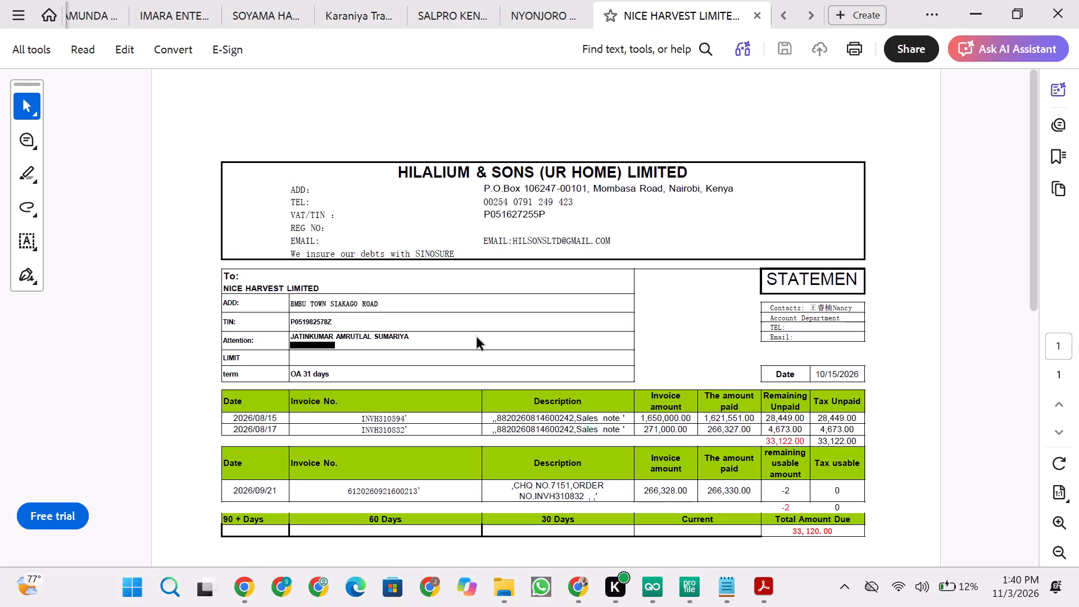
click(378, 236)
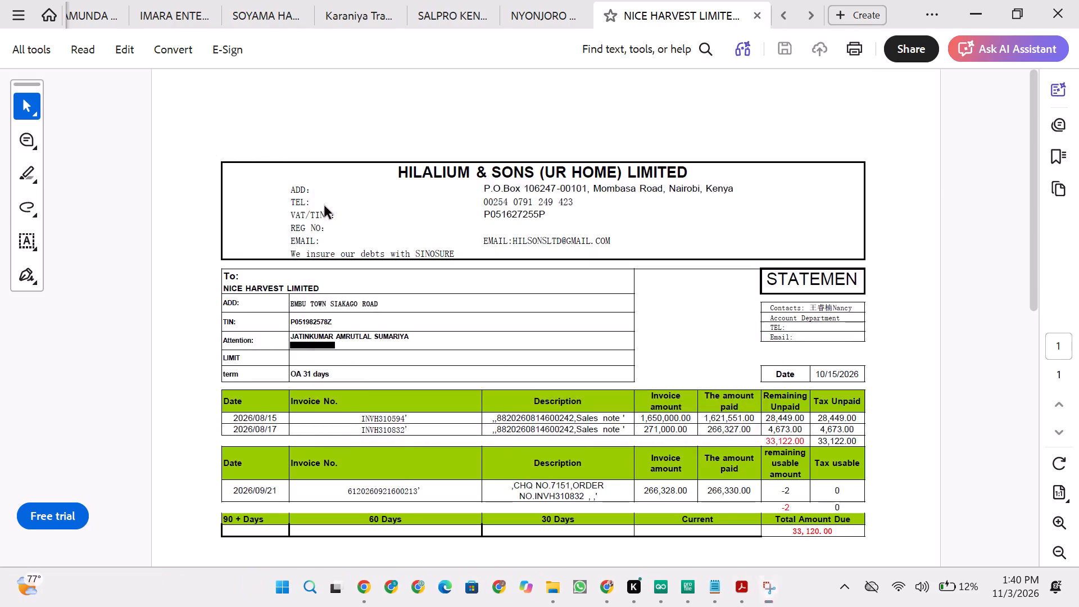
drag(200, 148, 876, 519)
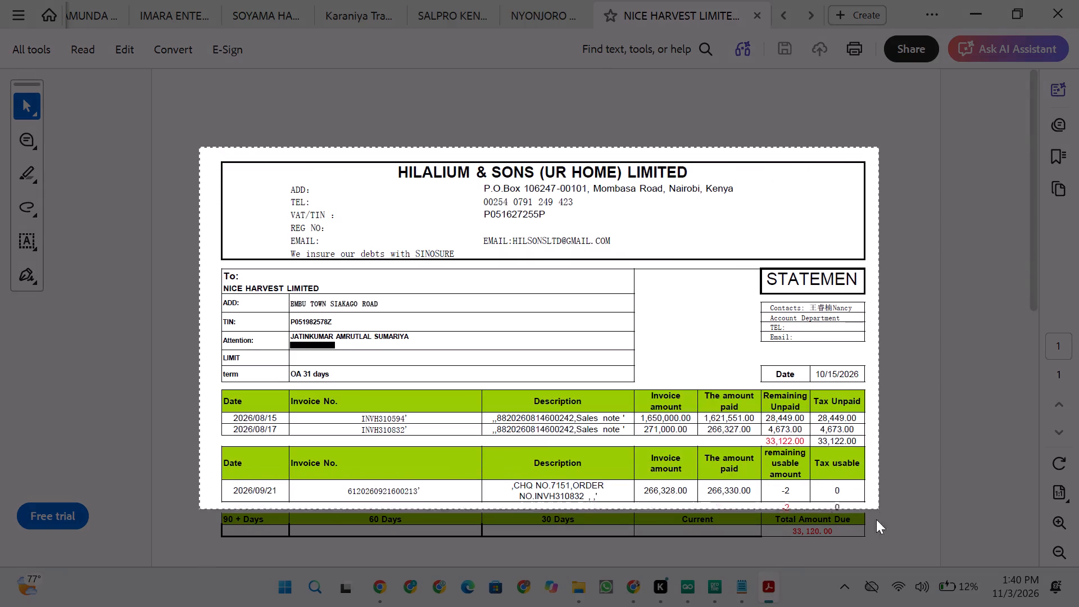
drag(876, 519, 872, 550)
click(404, 107)
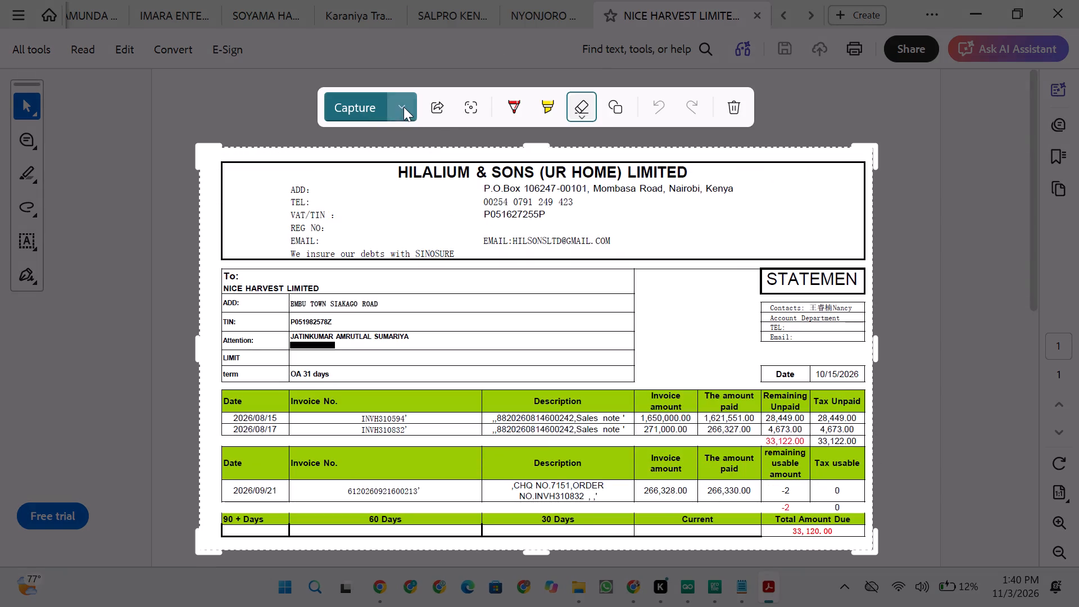
click(409, 215)
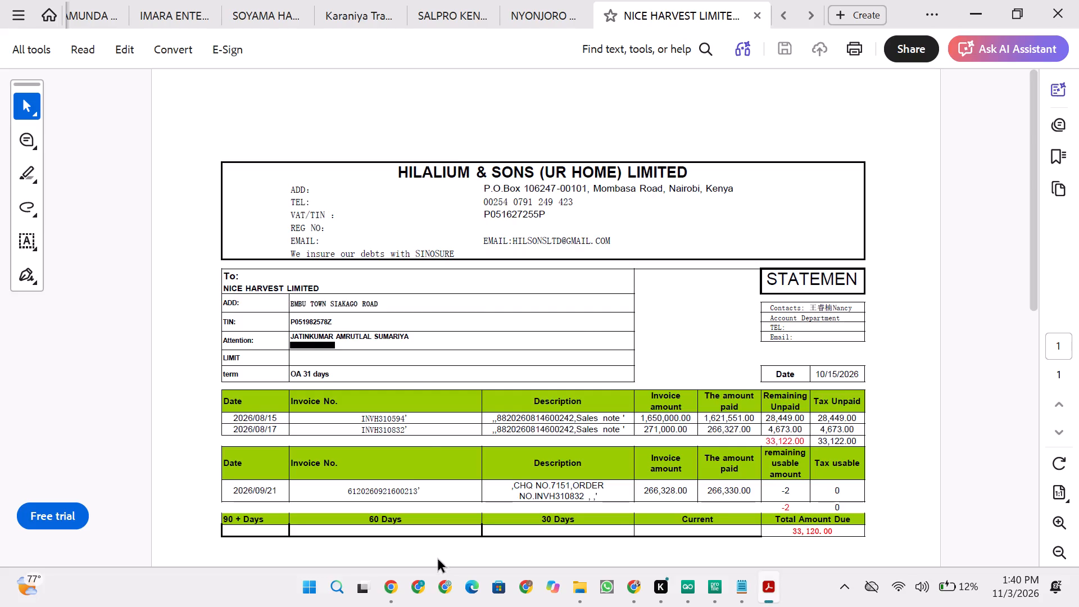
Open Word and create a blank document.
click(306, 592)
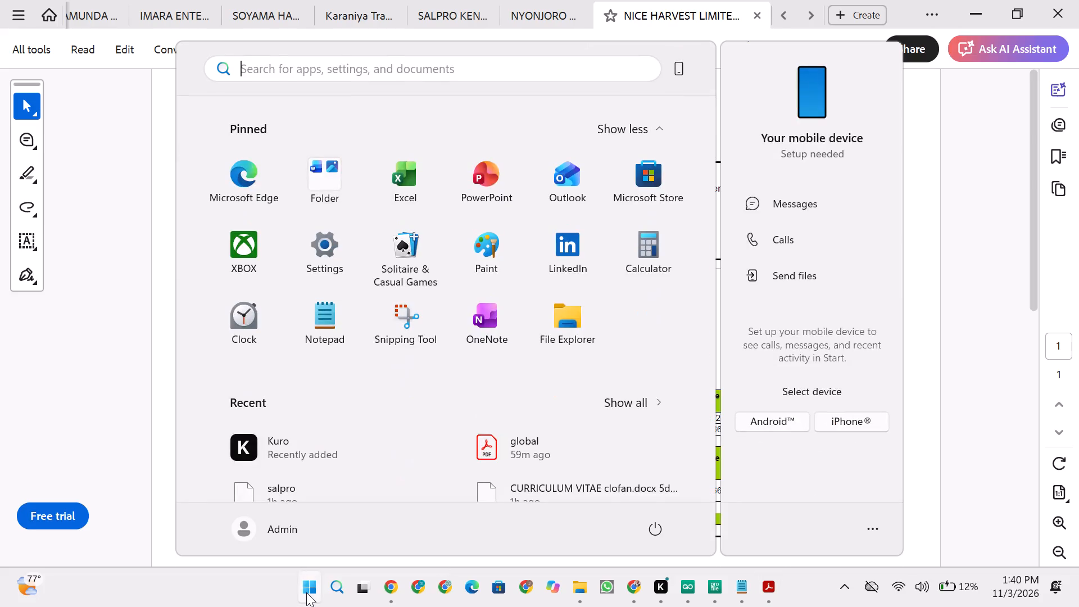
key(n)
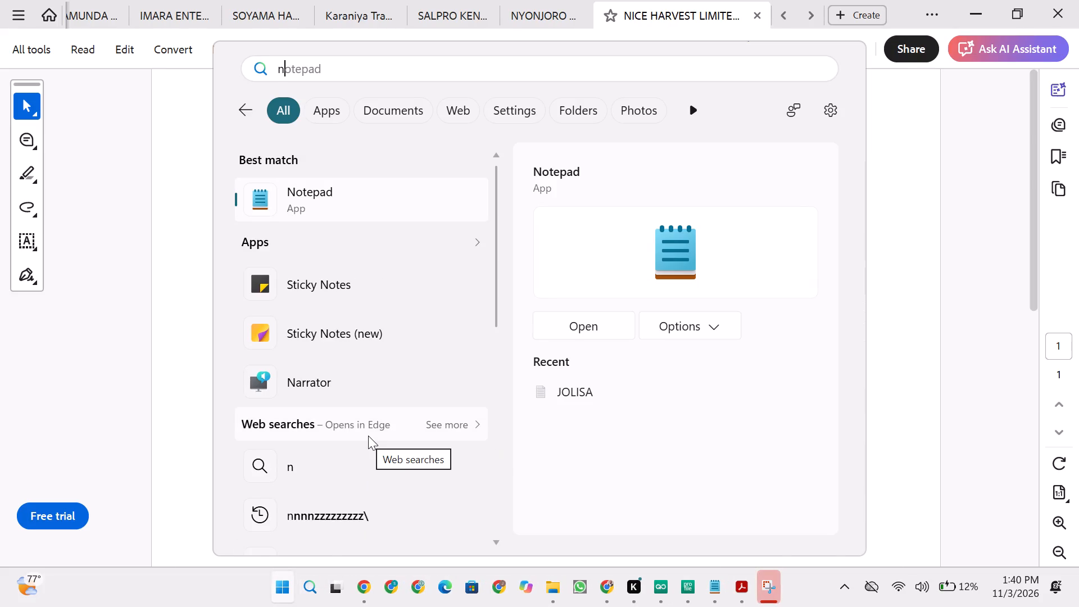
key(BackSpace)
key(w)
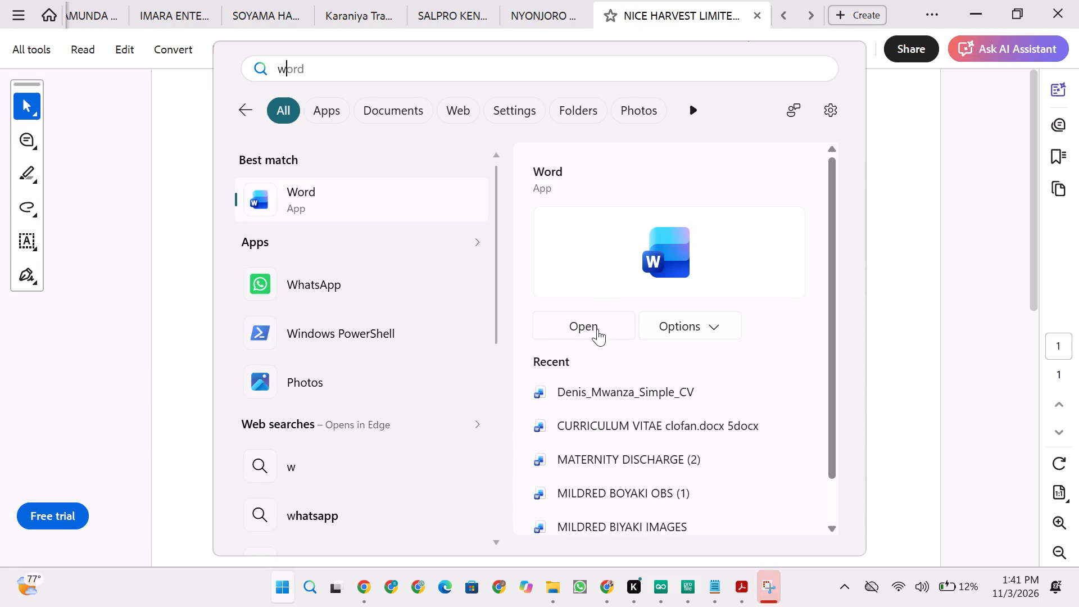
click(597, 329)
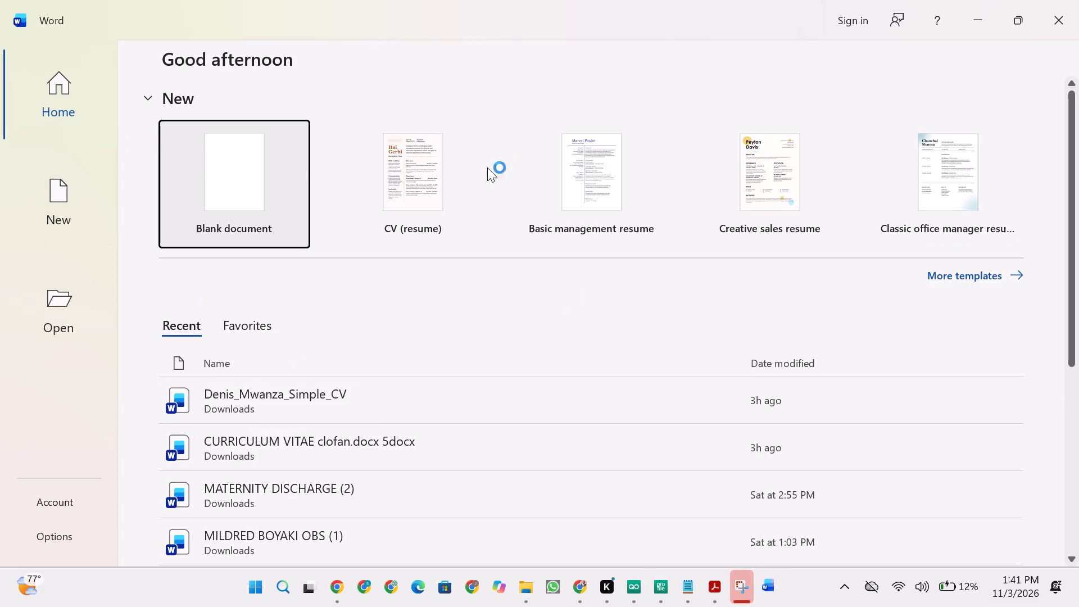
click(269, 184)
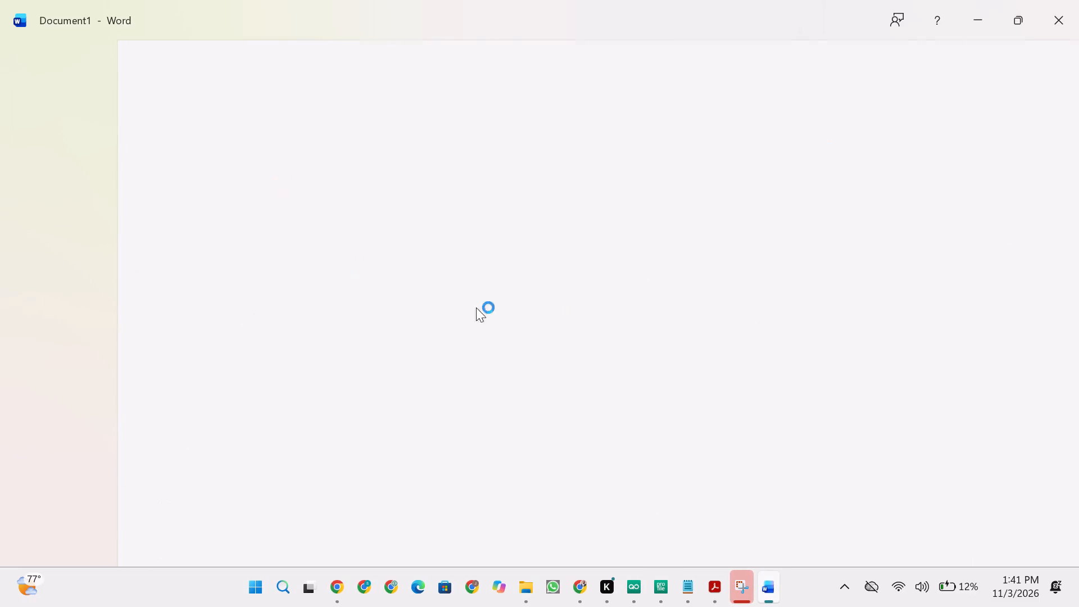
Paste the captured NICE HARVEST LIMITED statement image into the blank document.
right_click(307, 271)
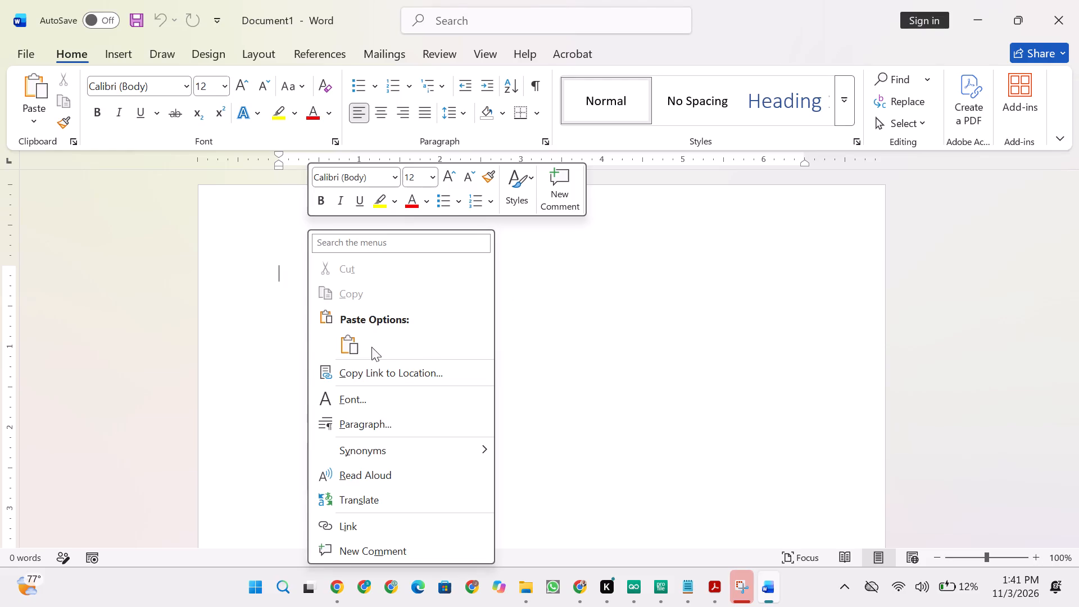
click(361, 343)
click(353, 342)
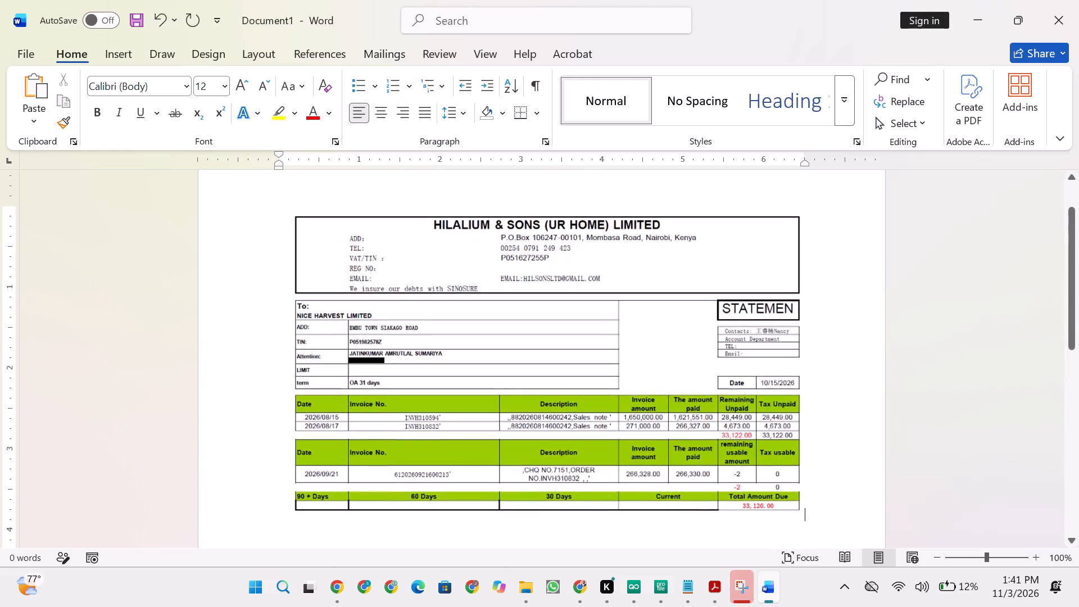
Narrow the page margins to about 0.55 inch at the top, 0.75 inch on the left and 0.55 inch on the right.
click(439, 303)
scroll(659, 302, up, 3)
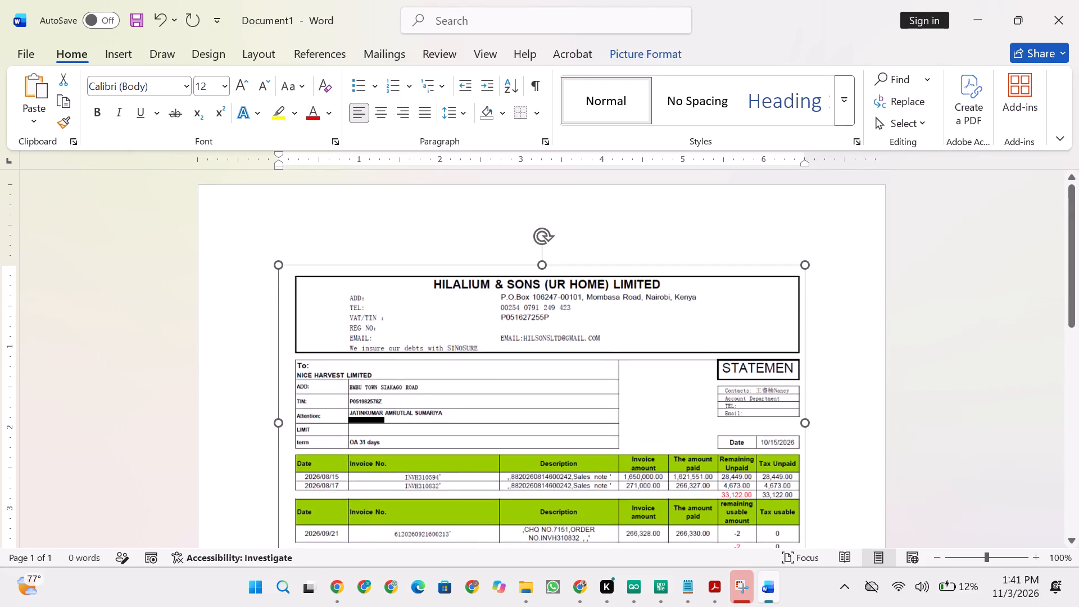
drag(12, 266, 12, 249)
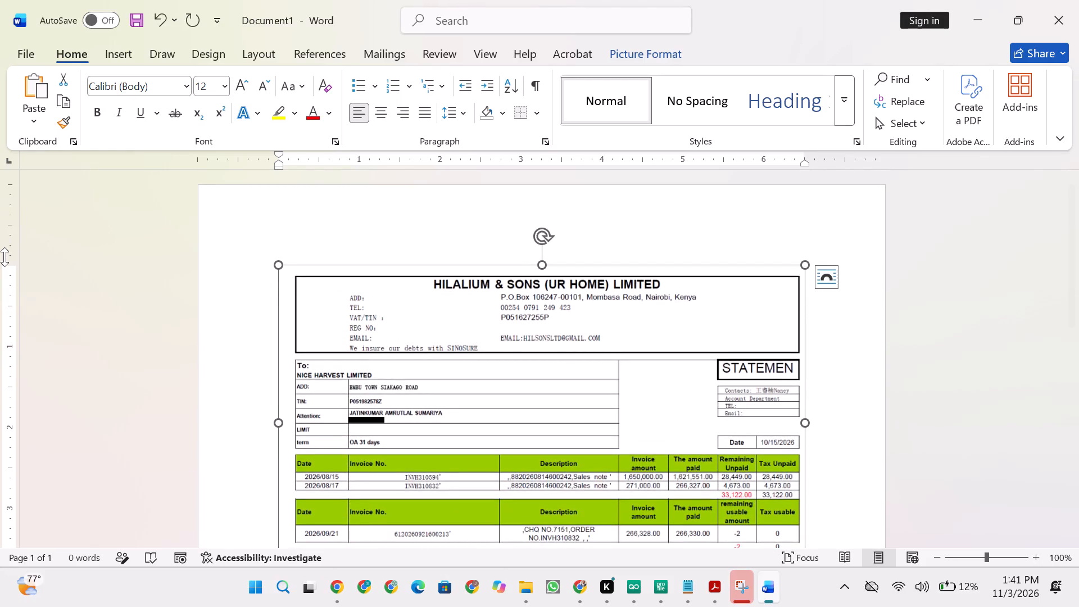
drag(6, 264, 9, 231)
drag(8, 268, 7, 242)
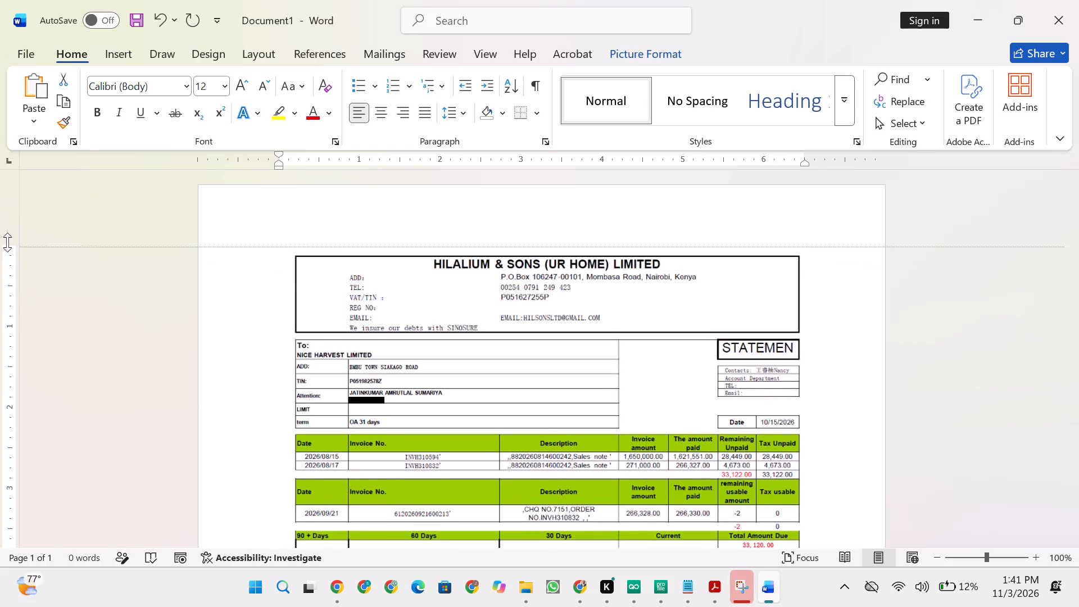
drag(7, 242, 7, 228)
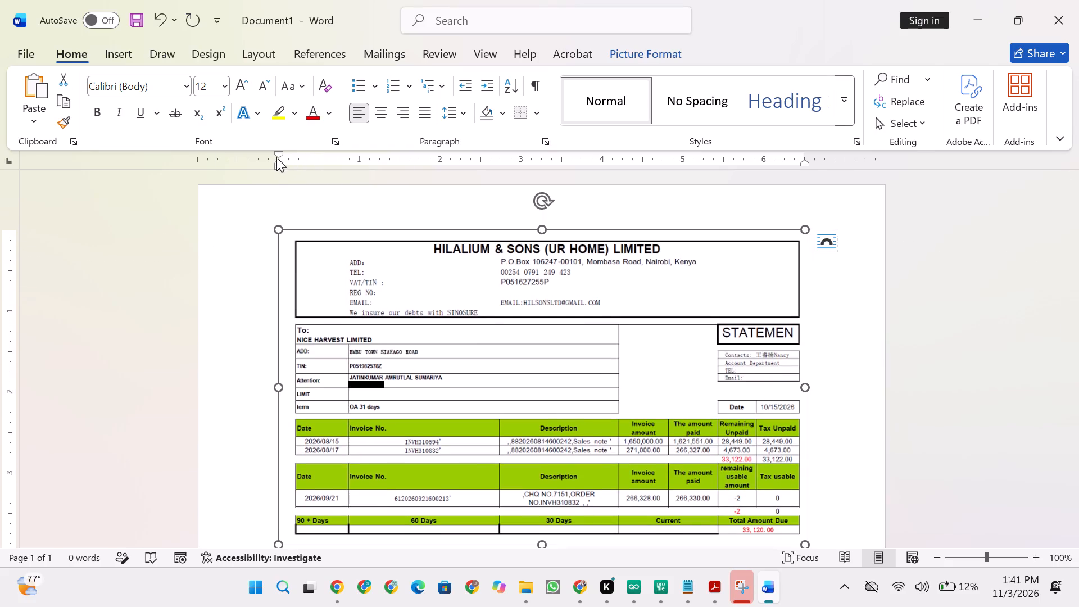
drag(278, 157, 259, 155)
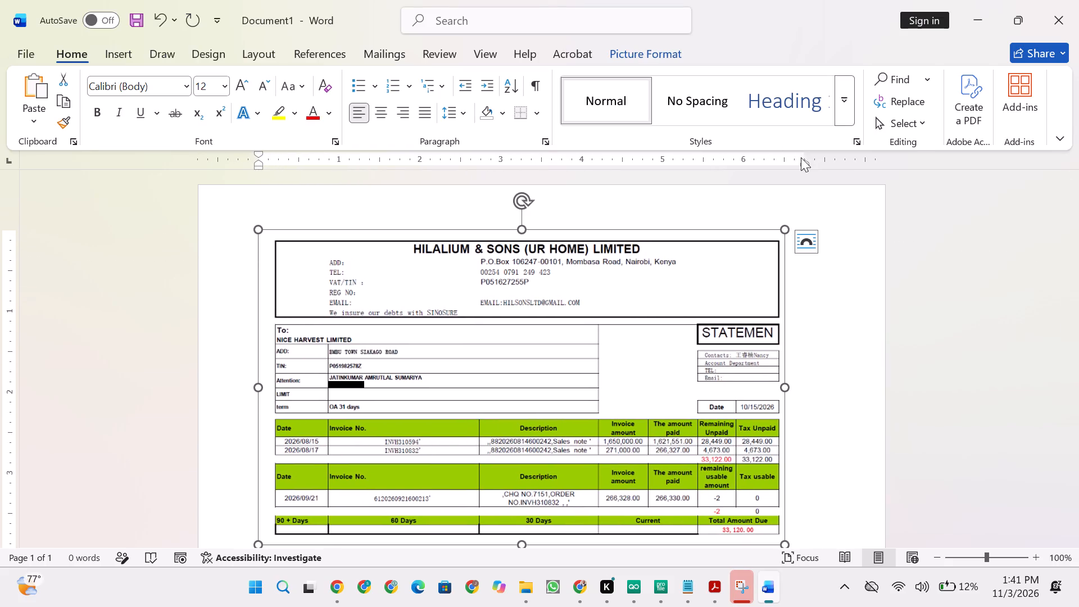
drag(805, 157, 838, 160)
Enlarge the statement image proportionally to about 7.2 inches wide so it spans the page between the margins.
click(720, 336)
scroll(732, 315, down, 6)
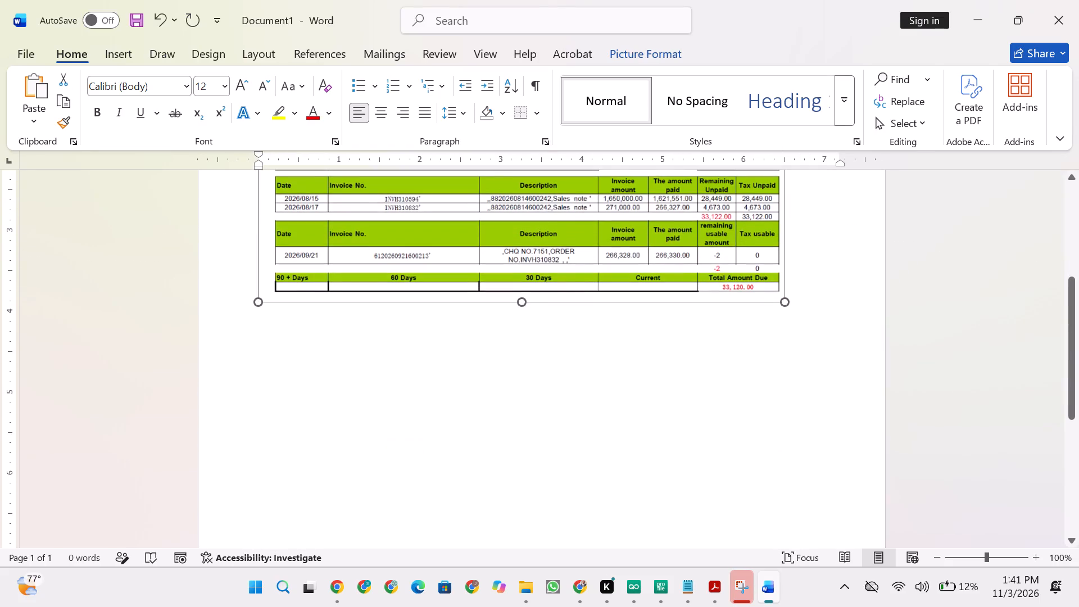
drag(783, 303, 791, 338)
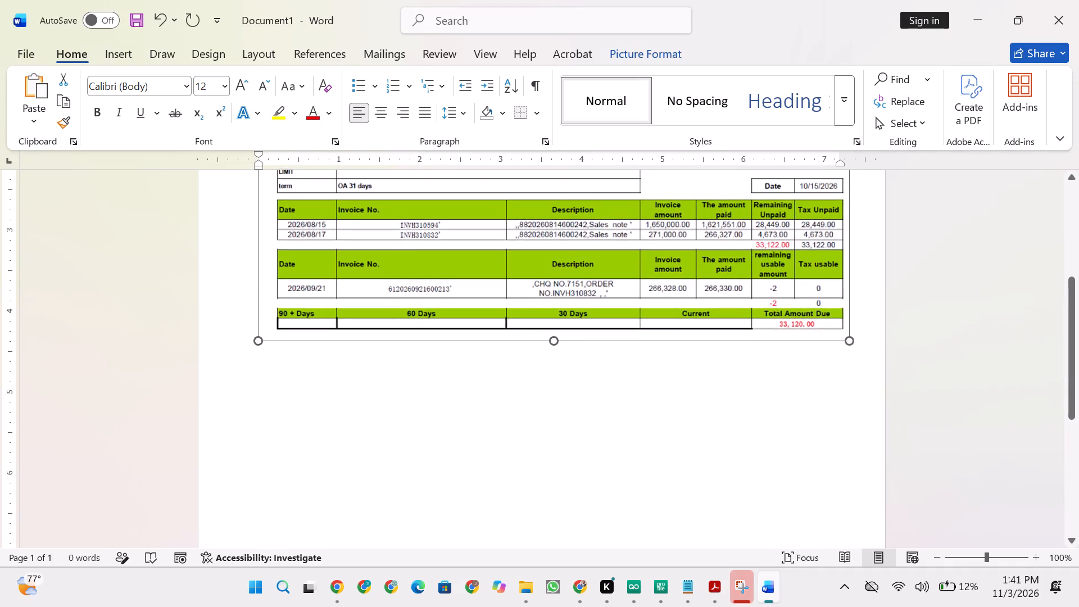
drag(791, 338, 784, 334)
scroll(860, 387, down, 3)
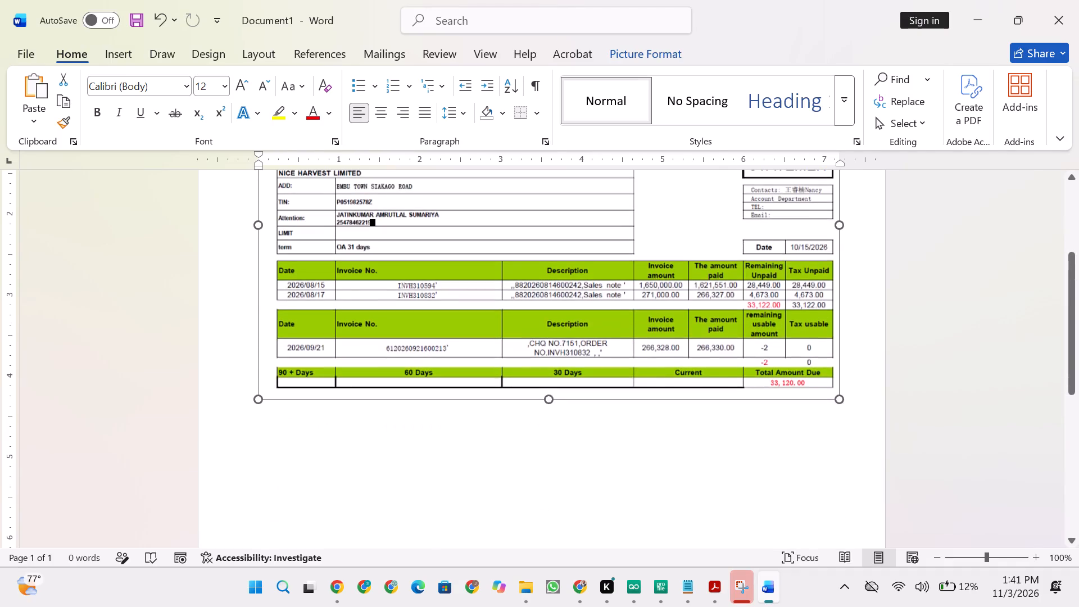
Add an empty line below the statement image.
click(853, 379)
key(Return)
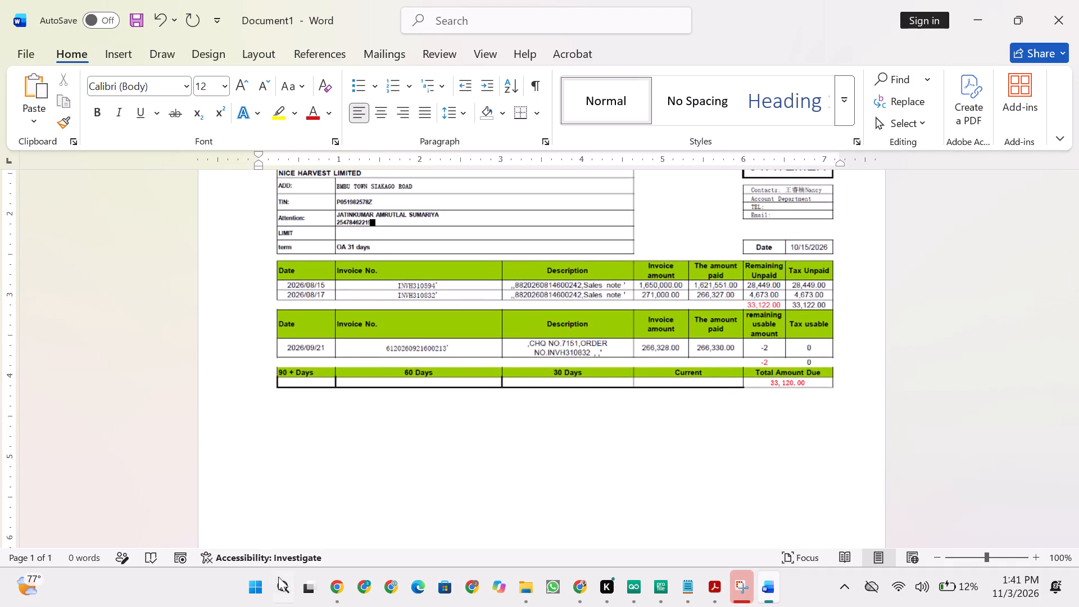
In File Explorer, open the stamps subfolder inside the Desktop stamps folder.
click(521, 588)
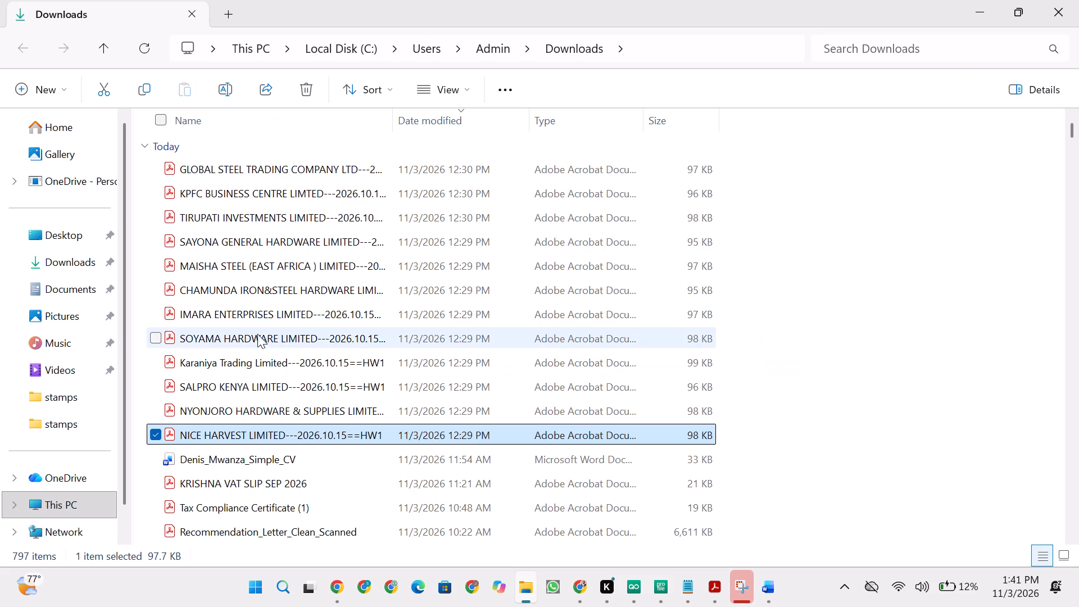
click(65, 392)
scroll(297, 354, down, 1)
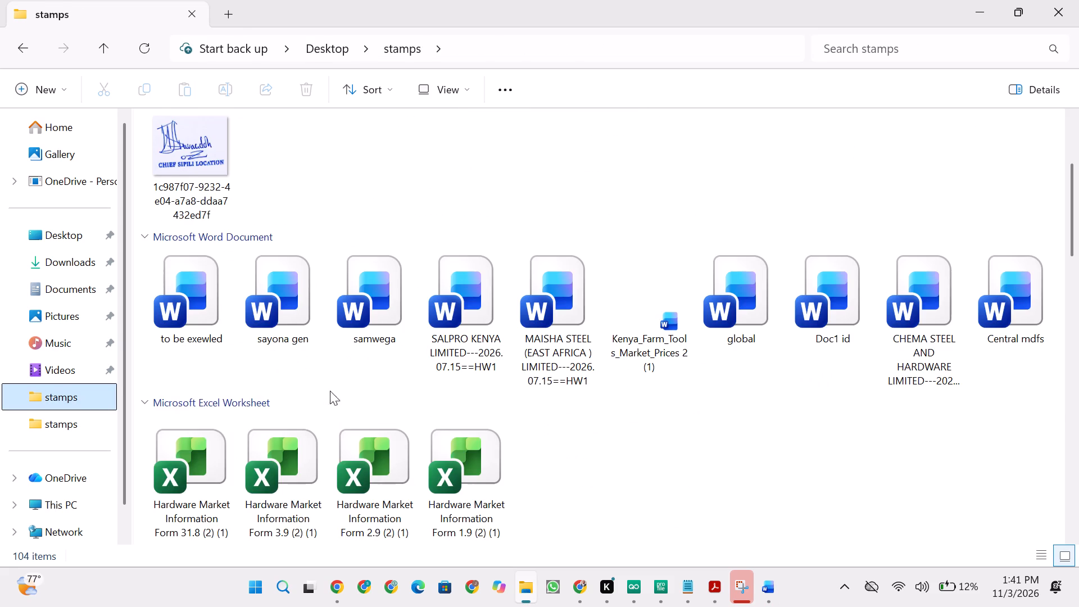
scroll(619, 473, up, 10)
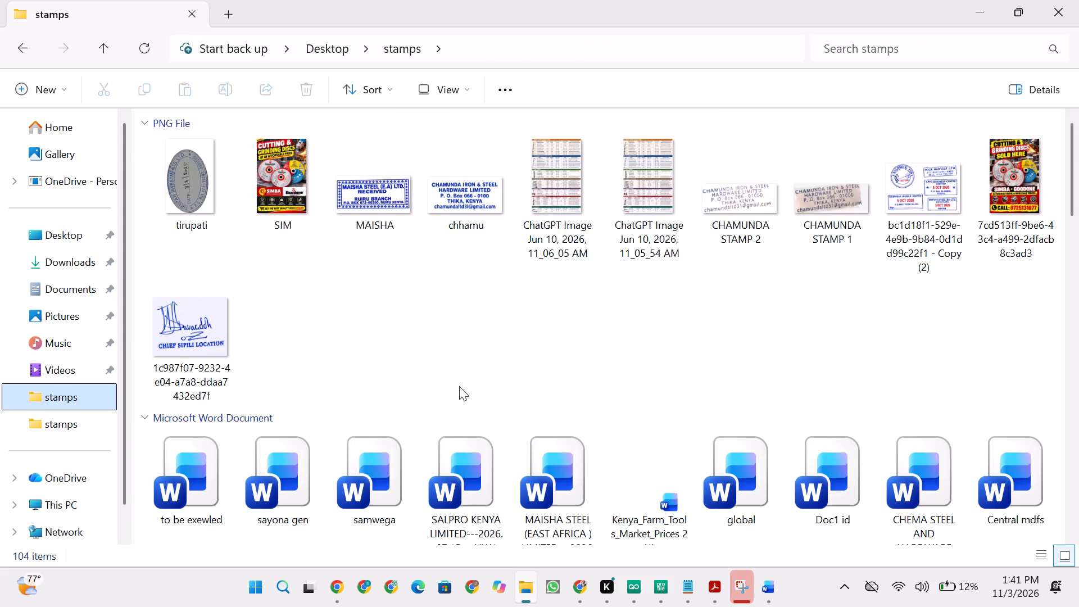
scroll(508, 411, down, 18)
scroll(464, 415, up, 3)
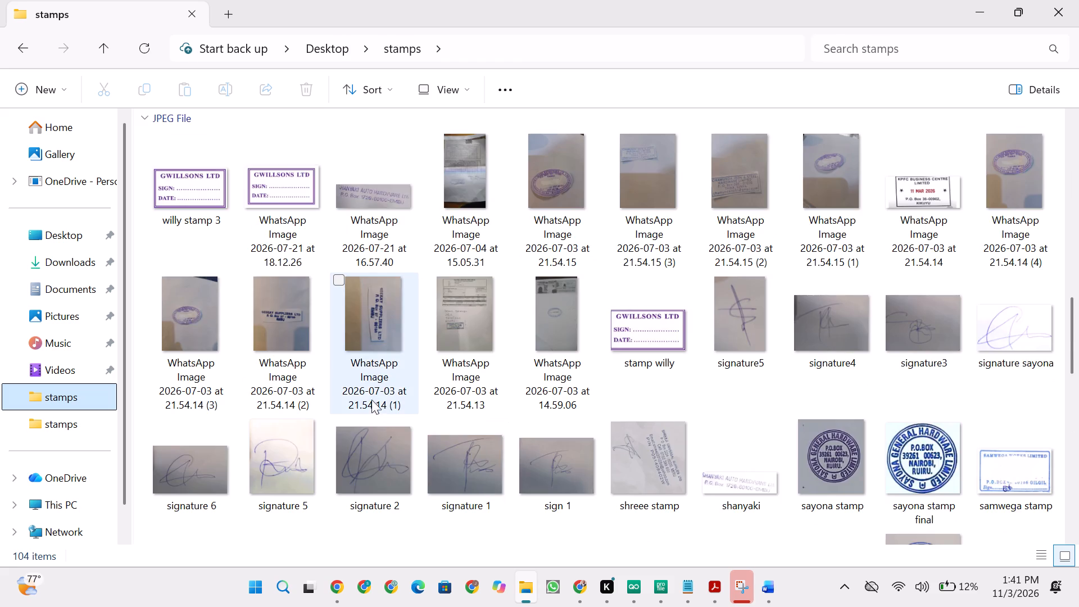
scroll(378, 400, down, 3)
double_click(221, 193)
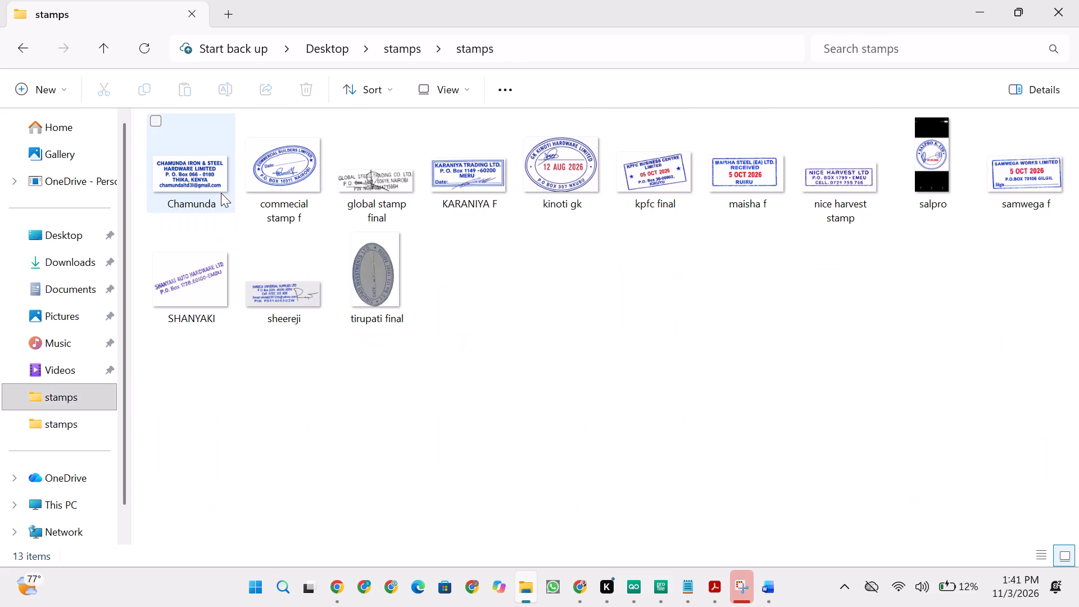
Copy the nice harvest stamp image and paste it on the empty line below the statement in the Word document.
click(350, 278)
key(n)
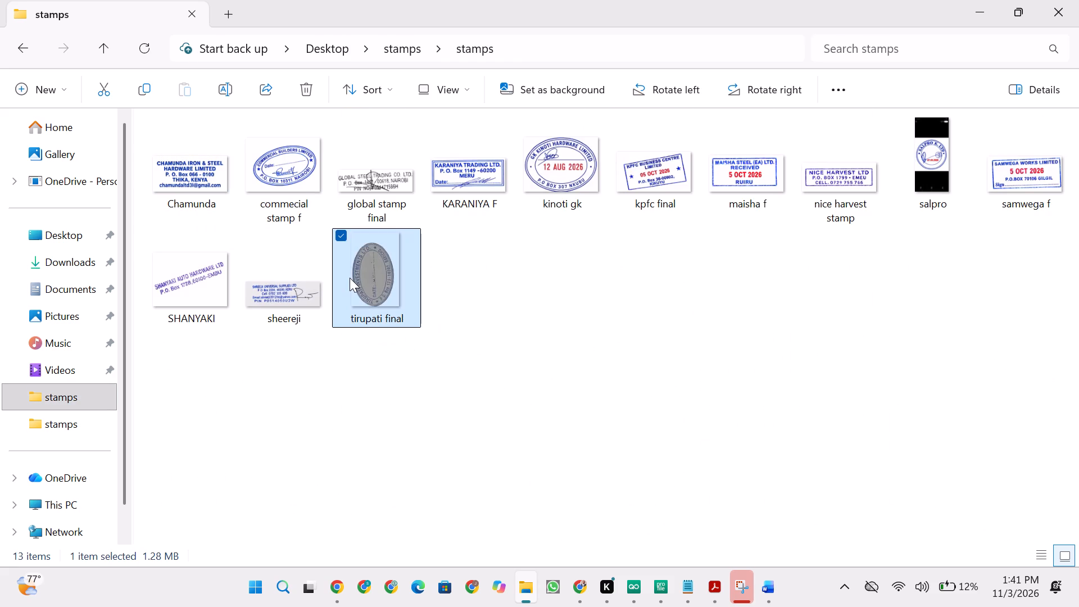
right_click(887, 201)
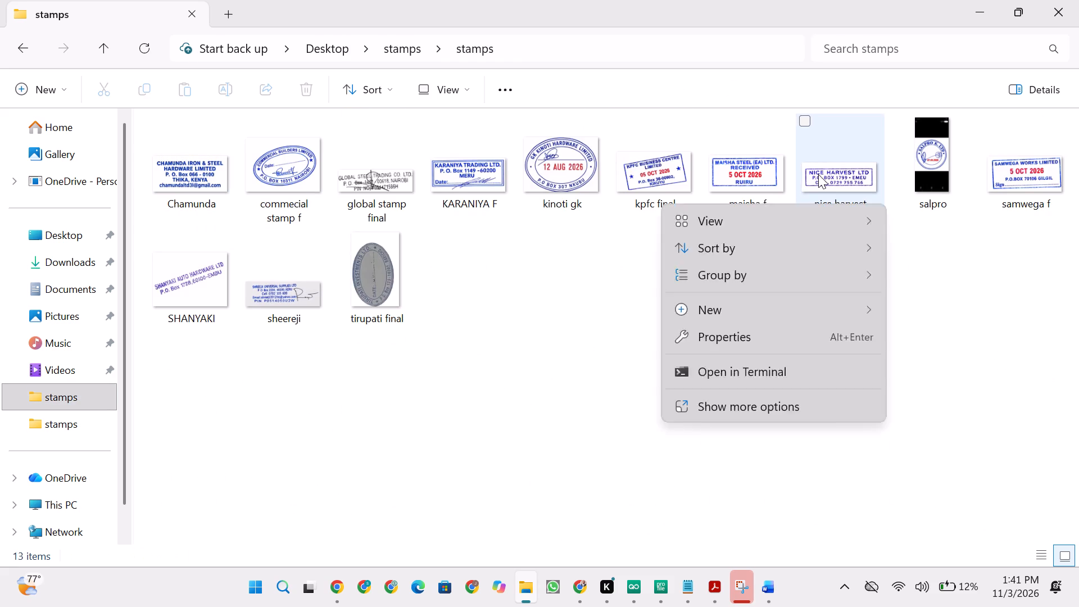
click(818, 174)
right_click(818, 174)
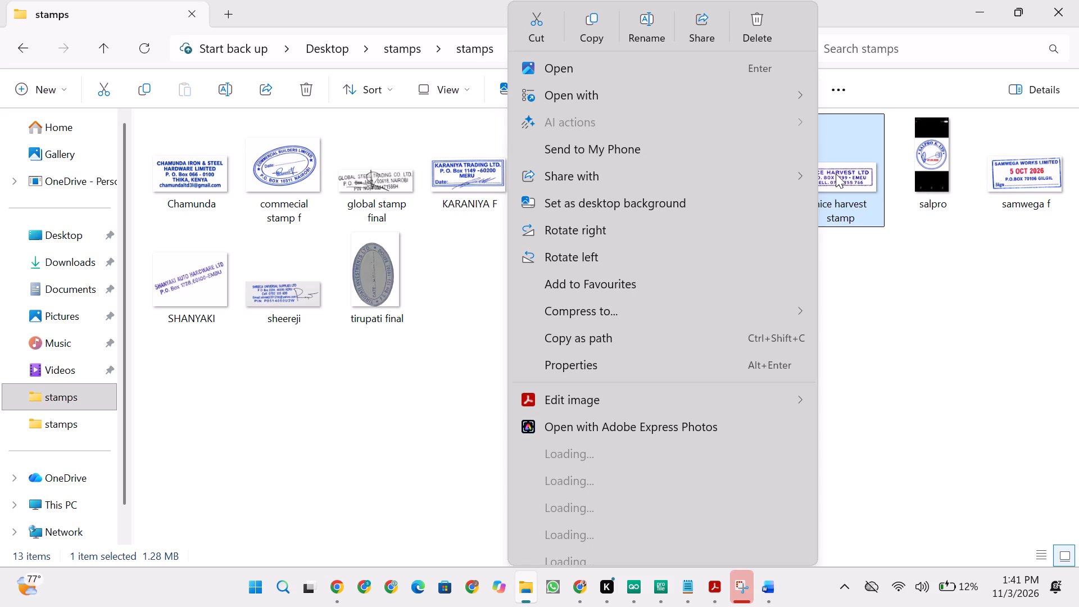
click(596, 24)
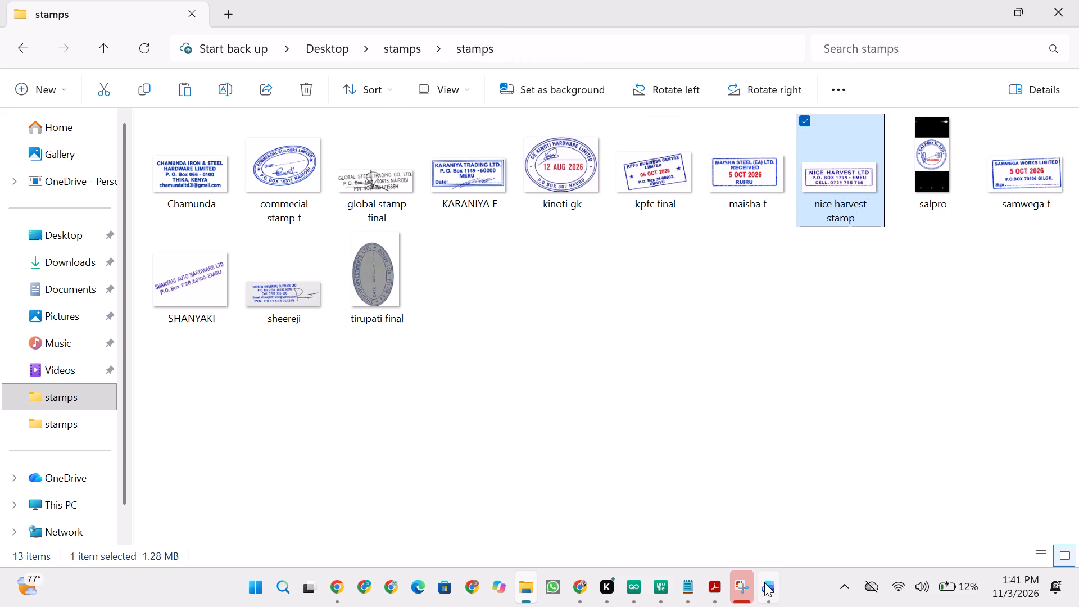
click(767, 585)
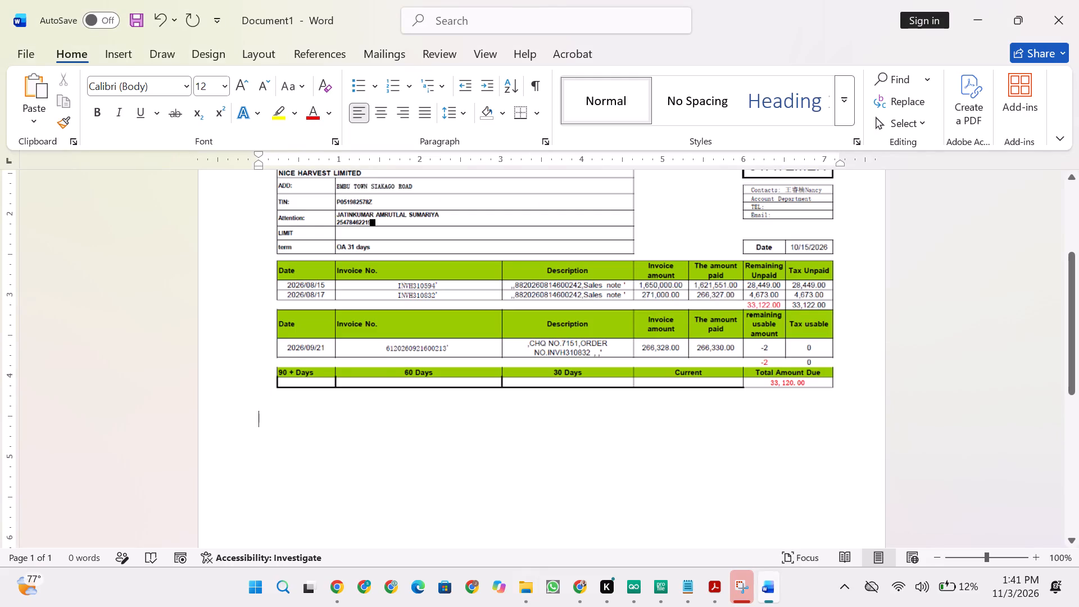
key(ctrl+v)
Shrink the NICE HARVEST LTD stamp proportionally to about 1.9 inches wide, keeping it below the statement's left side.
click(581, 423)
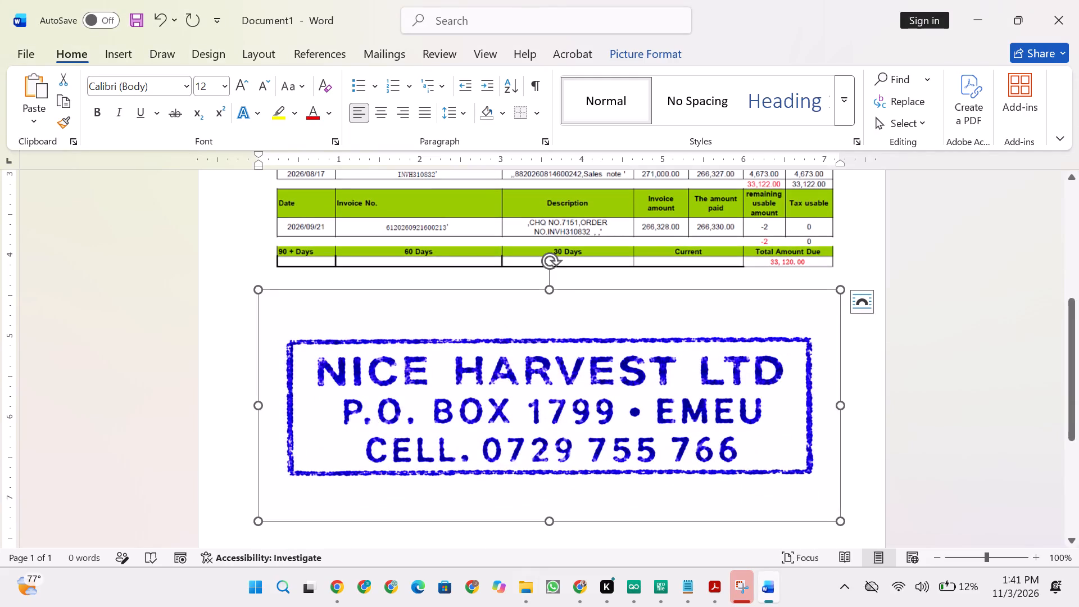
drag(842, 289, 516, 389)
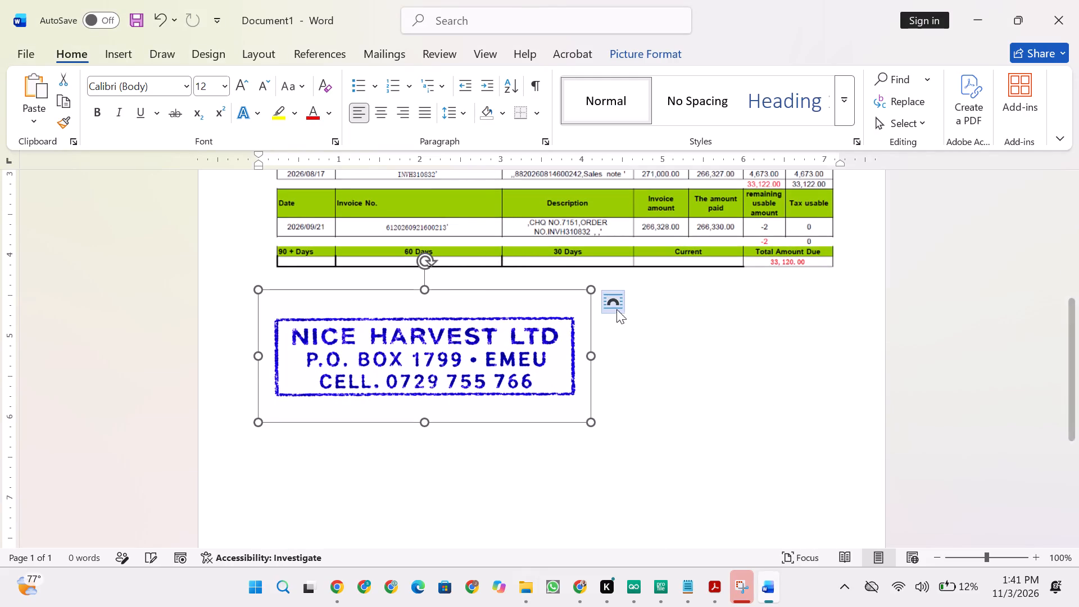
drag(593, 288, 444, 356)
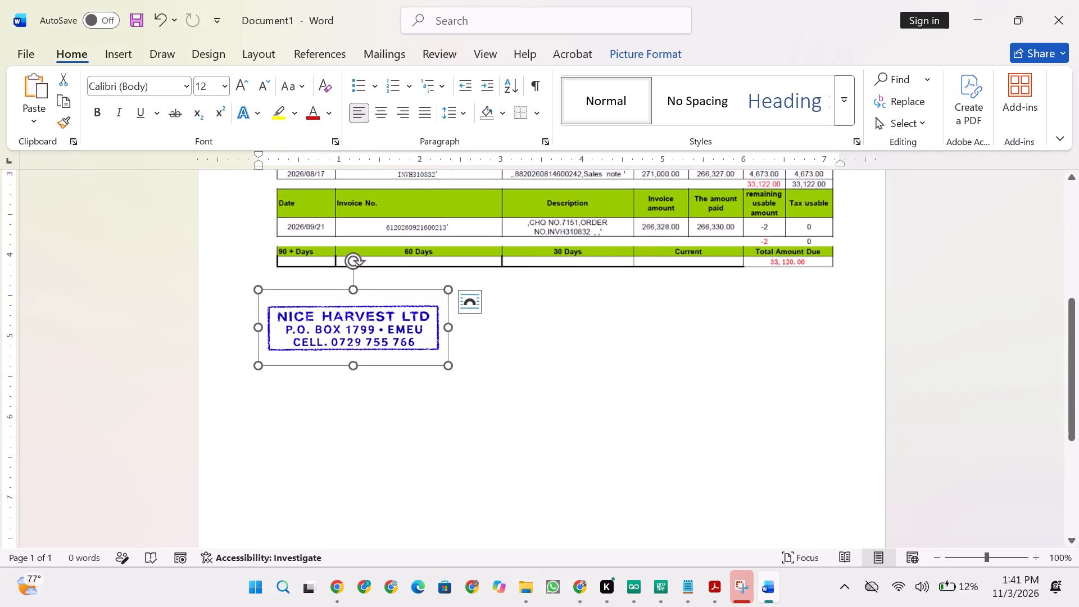
drag(382, 330, 392, 332)
drag(447, 289, 404, 321)
click(359, 320)
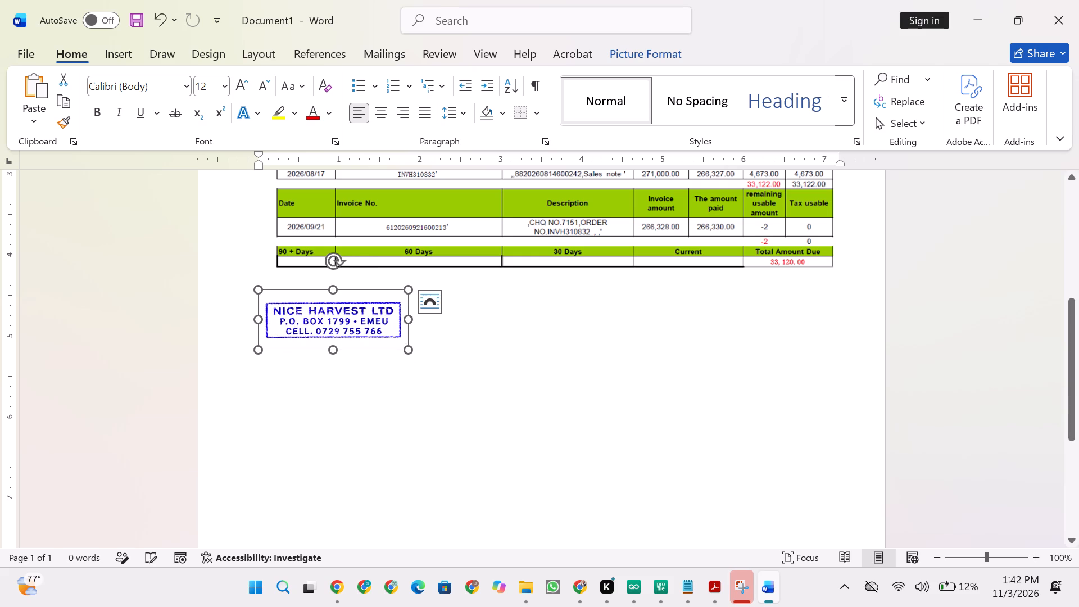
Right-align the NICE HARVEST LTD stamp below the statement and tilt it slightly counterclockwise.
click(399, 114)
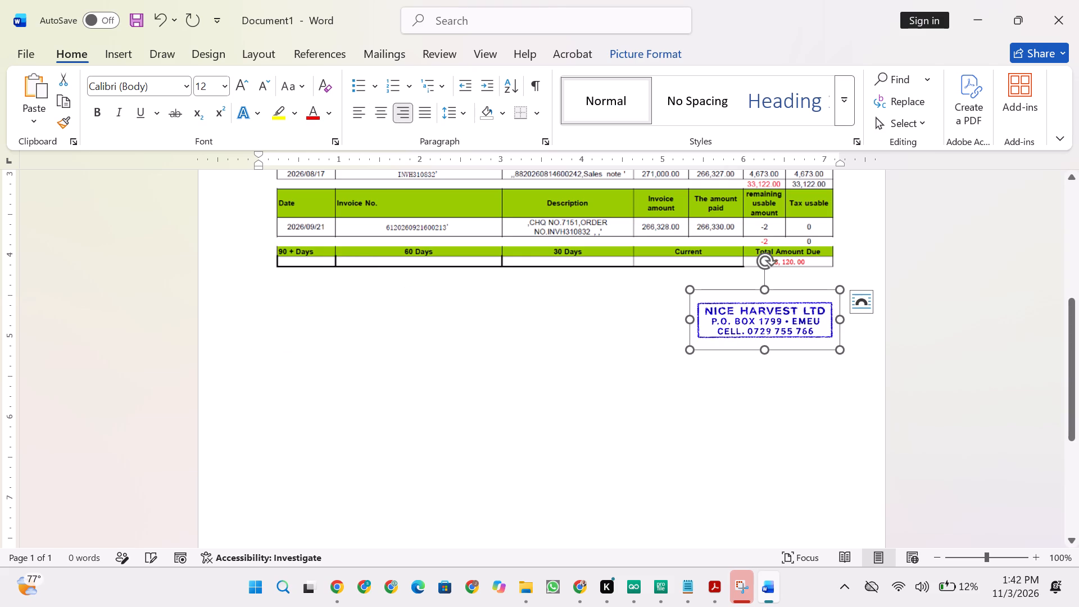
drag(760, 265, 749, 255)
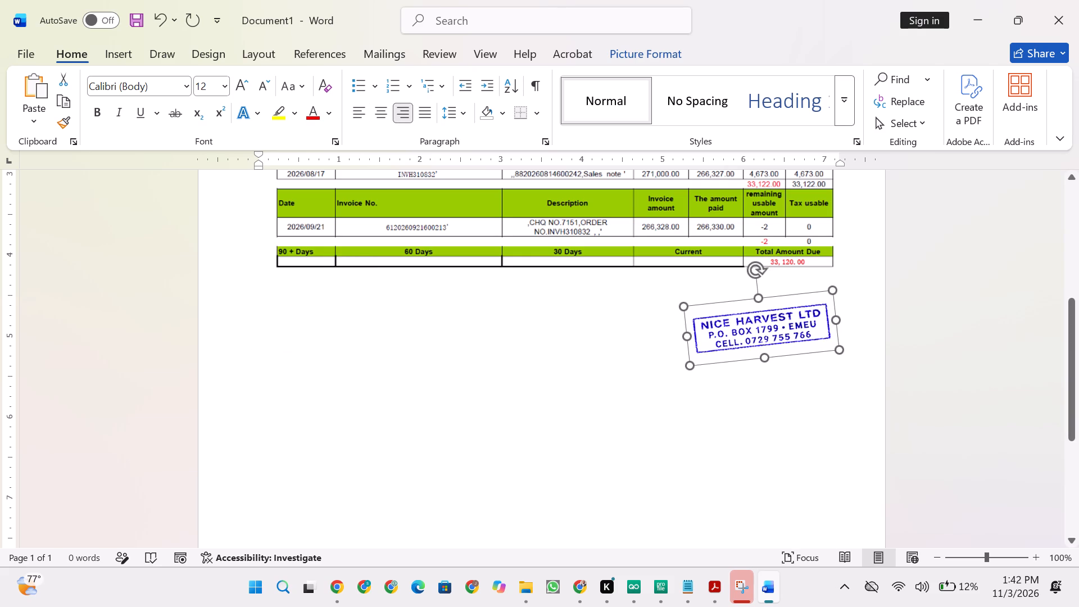
drag(749, 255, 758, 259)
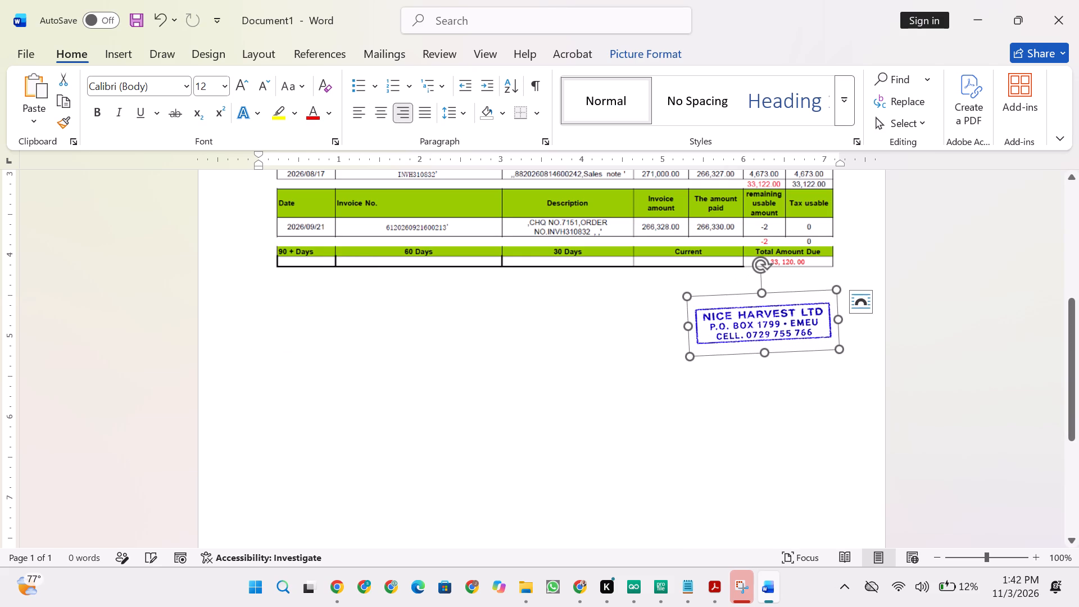
Position the stamp in the middle center of the page with text wrapping.
click(765, 315)
click(643, 53)
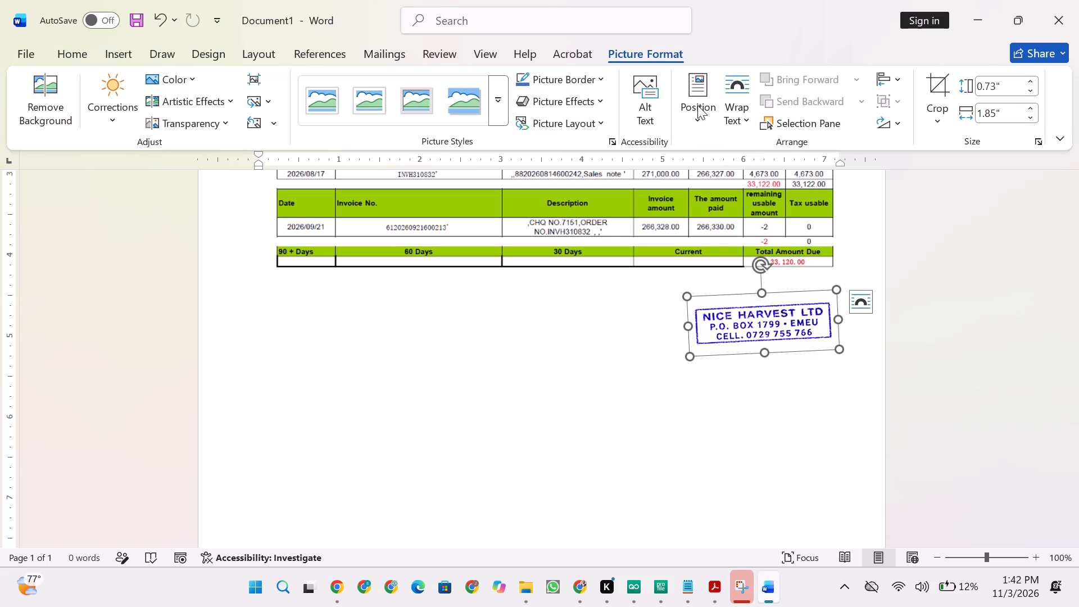
click(697, 105)
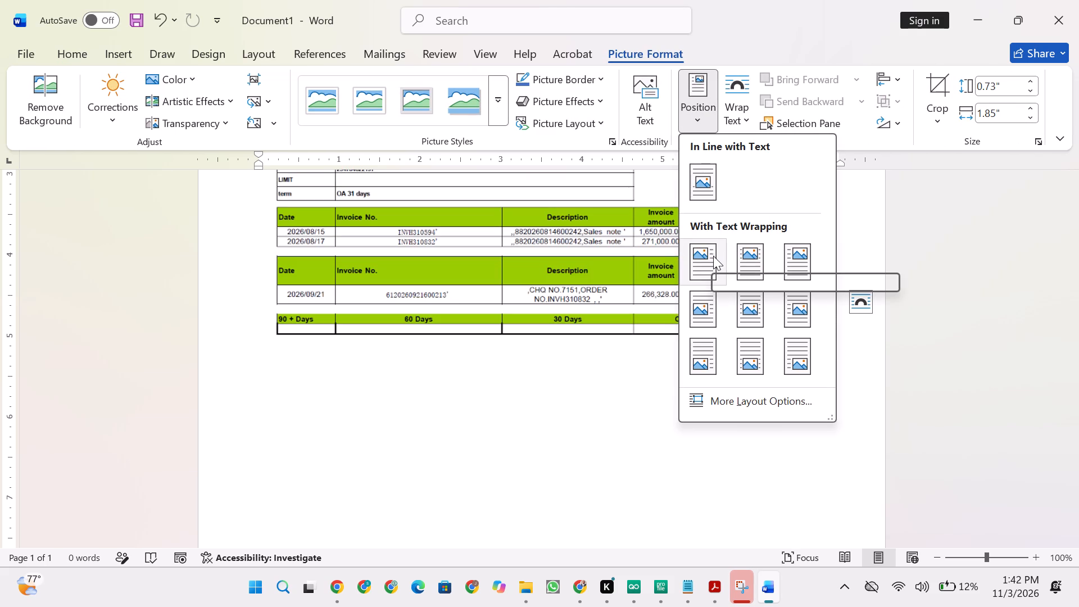
click(761, 314)
Rotate the stamp further counterclockwise to a tilt of about 30 degrees.
click(581, 317)
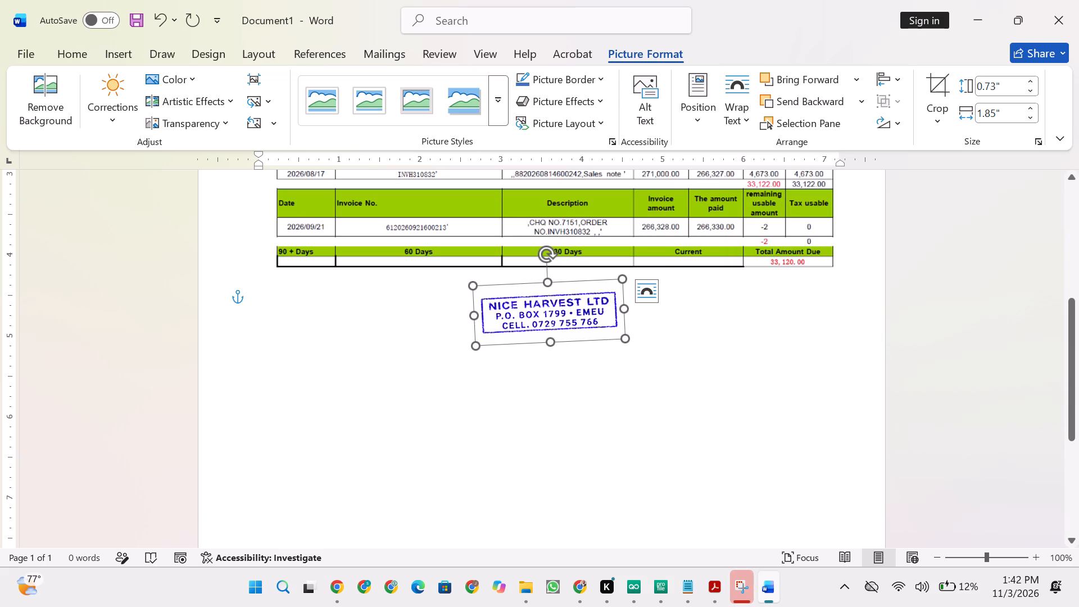
drag(543, 249, 523, 262)
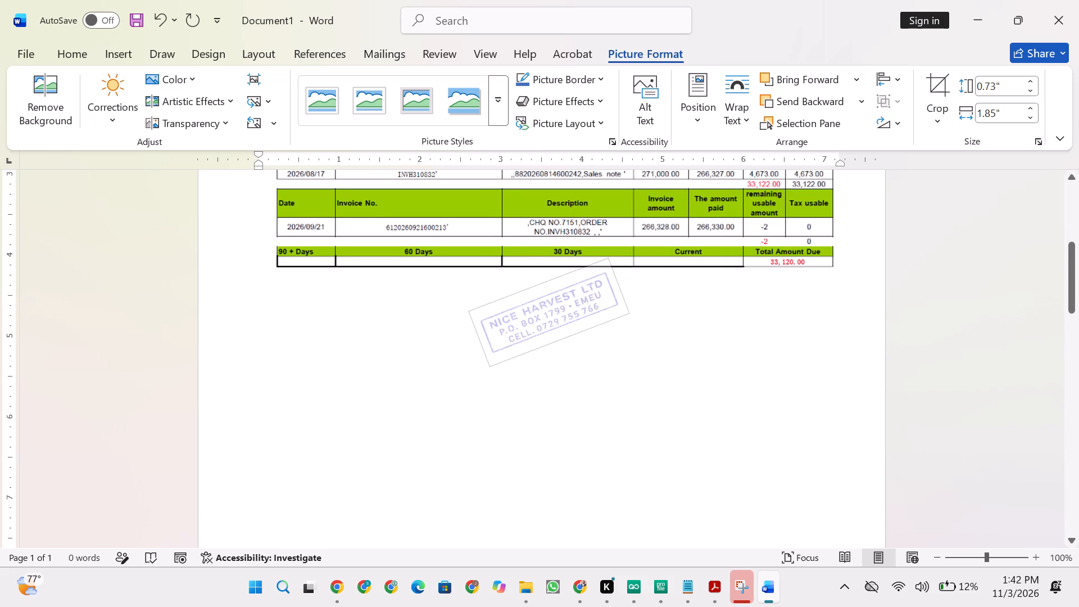
drag(523, 262, 520, 268)
scroll(619, 311, up, 3)
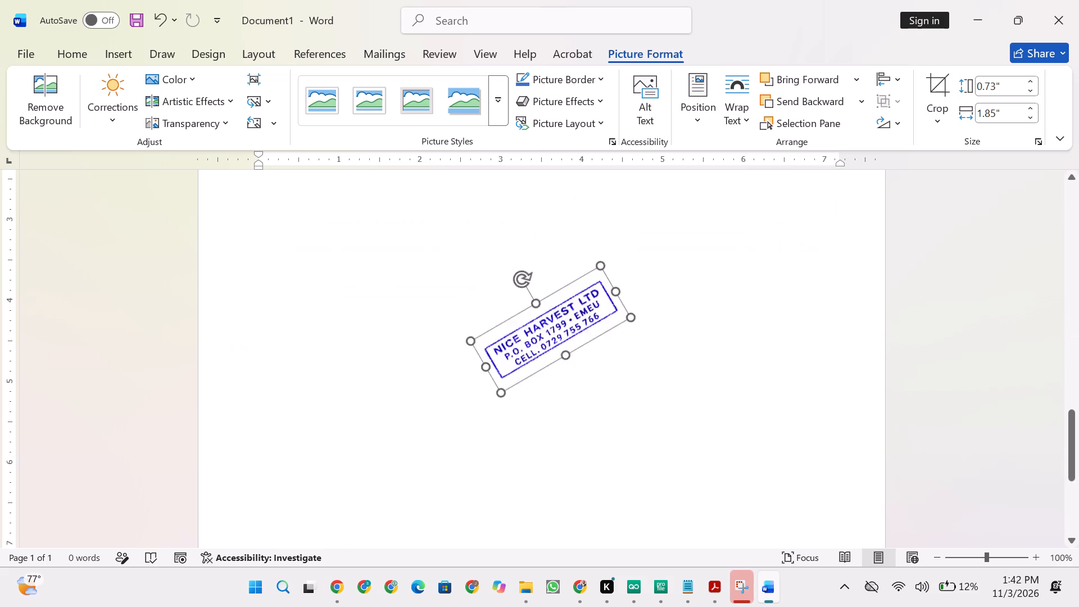
Set the stamp's text wrapping to In Front of Text.
click(694, 106)
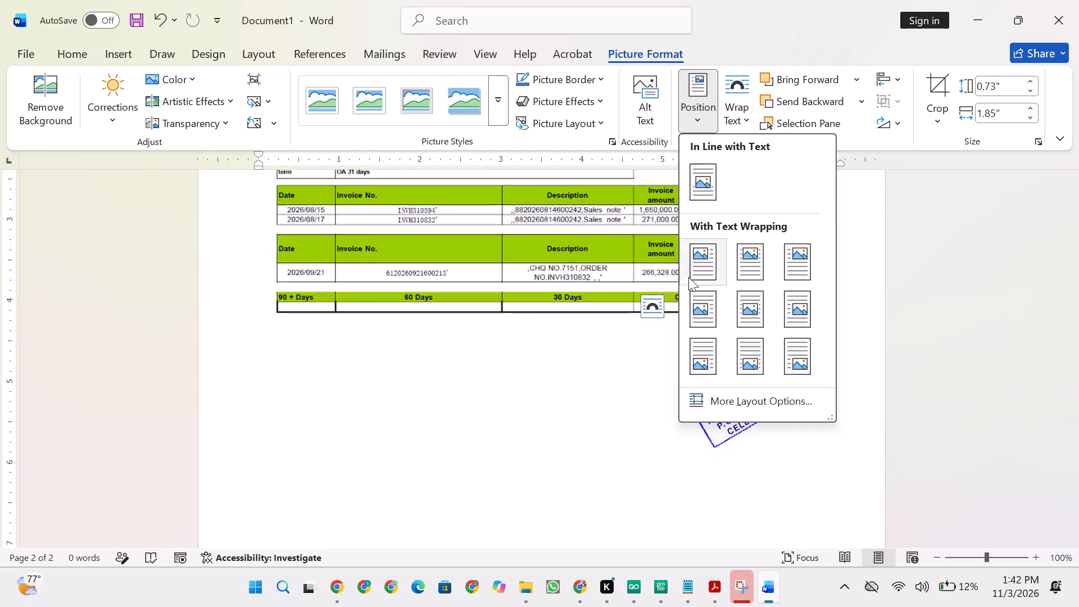
click(744, 106)
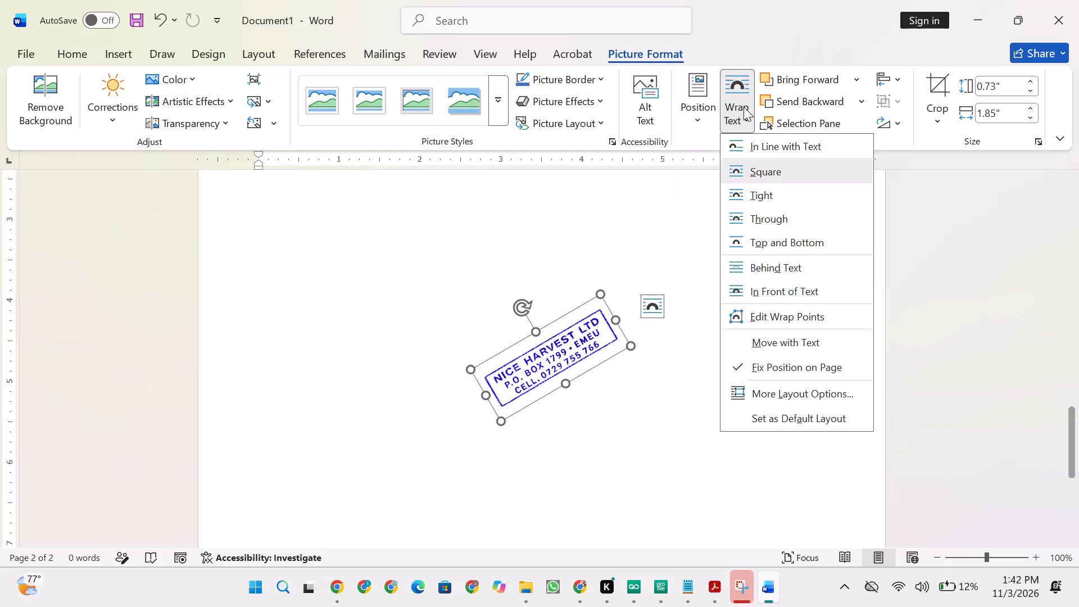
click(746, 287)
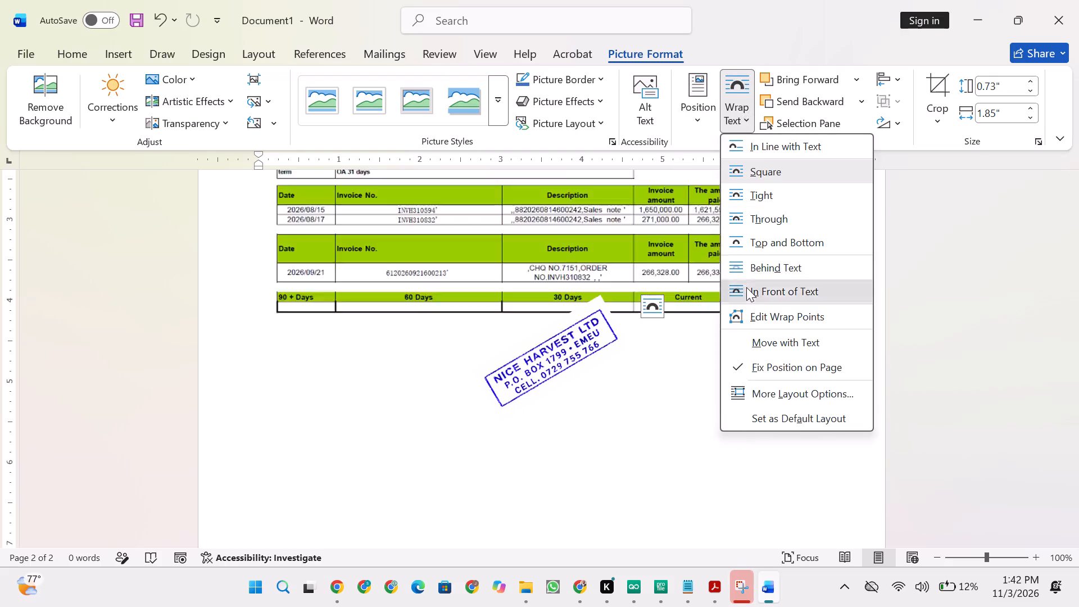
click(684, 359)
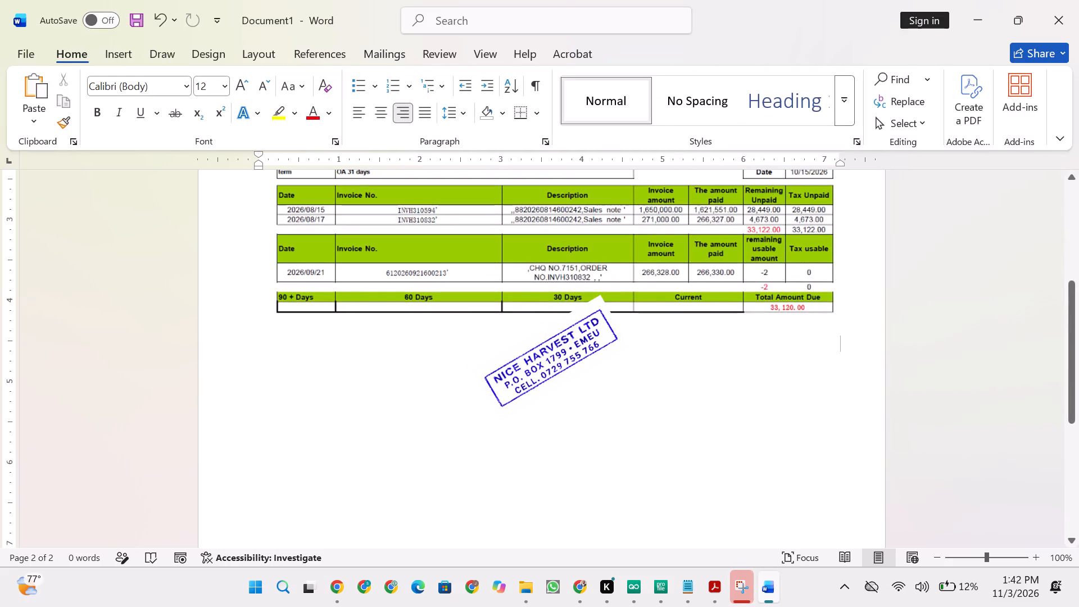
Move the stamp slightly down so that it sits clear of the statement table's bottom row.
click(597, 315)
double_click(600, 306)
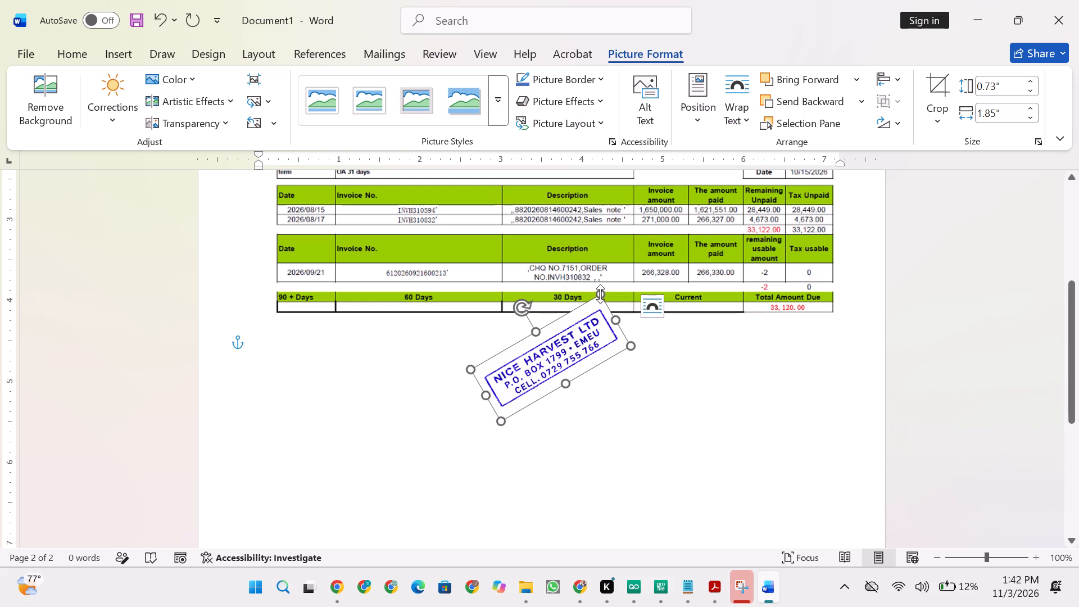
drag(597, 320, 593, 327)
drag(575, 327, 569, 330)
click(547, 354)
drag(509, 373, 504, 379)
click(530, 368)
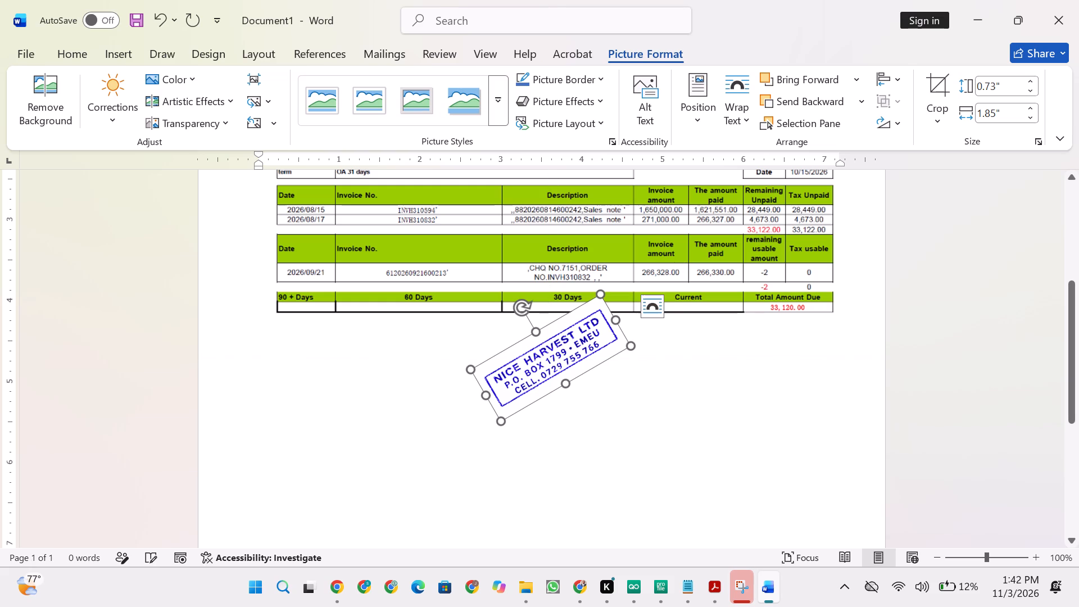
key(Down)
key(Down)
key(Down)
key(Down)
key(Down)
key(Down)
key(Down)
key(Down)
key(Down)
key(Down)
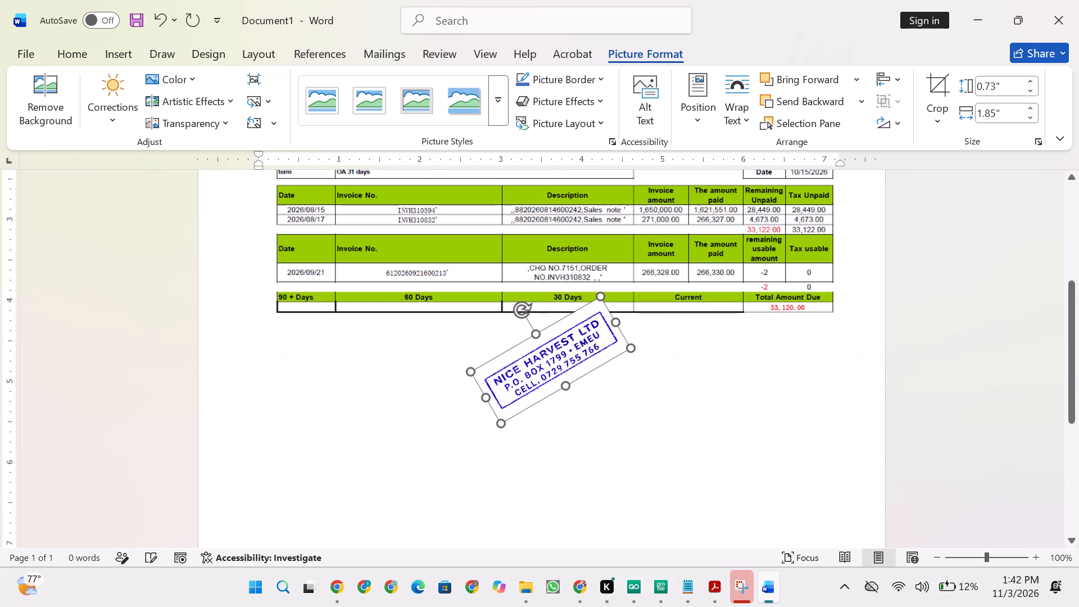
key(Down)
key(Down)
key(Down)
key(Down)
key(Down)
key(Down)
key(Down)
key(Down)
key(Down)
key(Down)
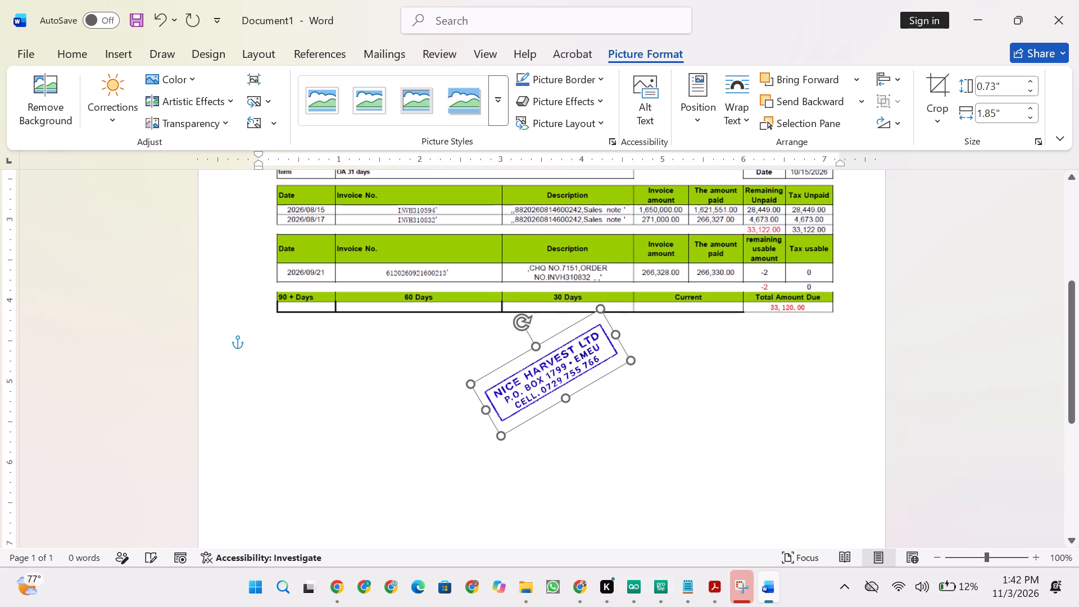
key(Down)
key(Down)
key(Down)
click(660, 383)
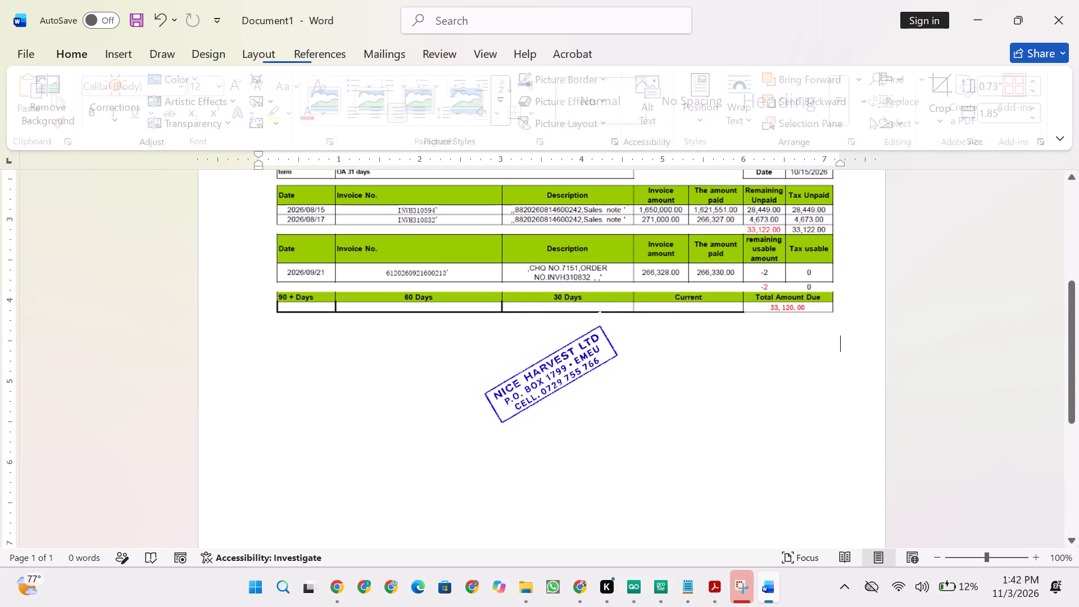
Crop a thin strip of blank margin off the stamp image's top edge.
double_click(581, 338)
click(930, 82)
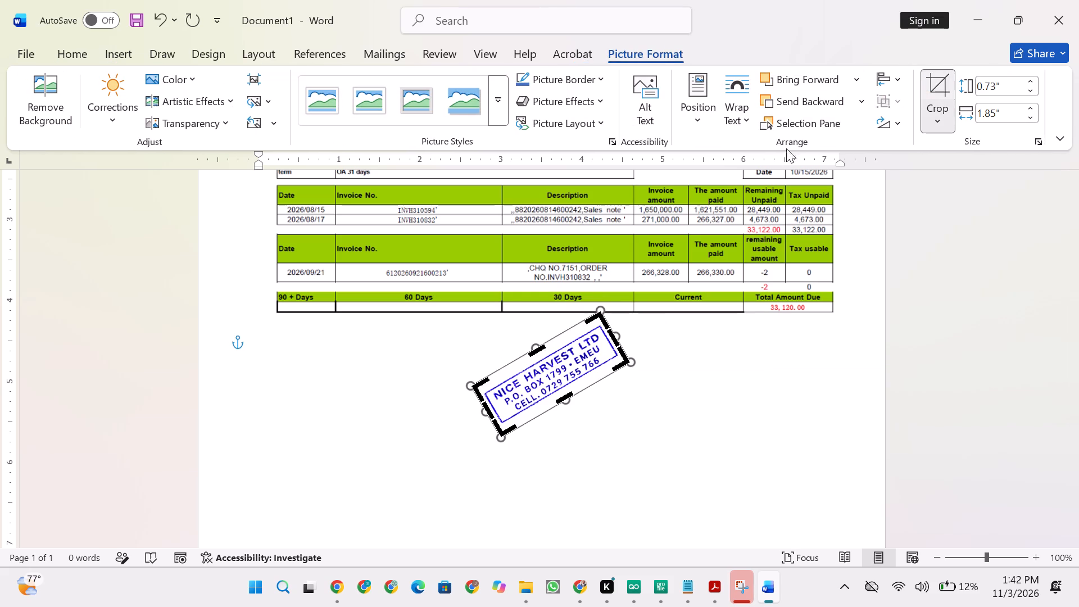
drag(538, 348, 539, 350)
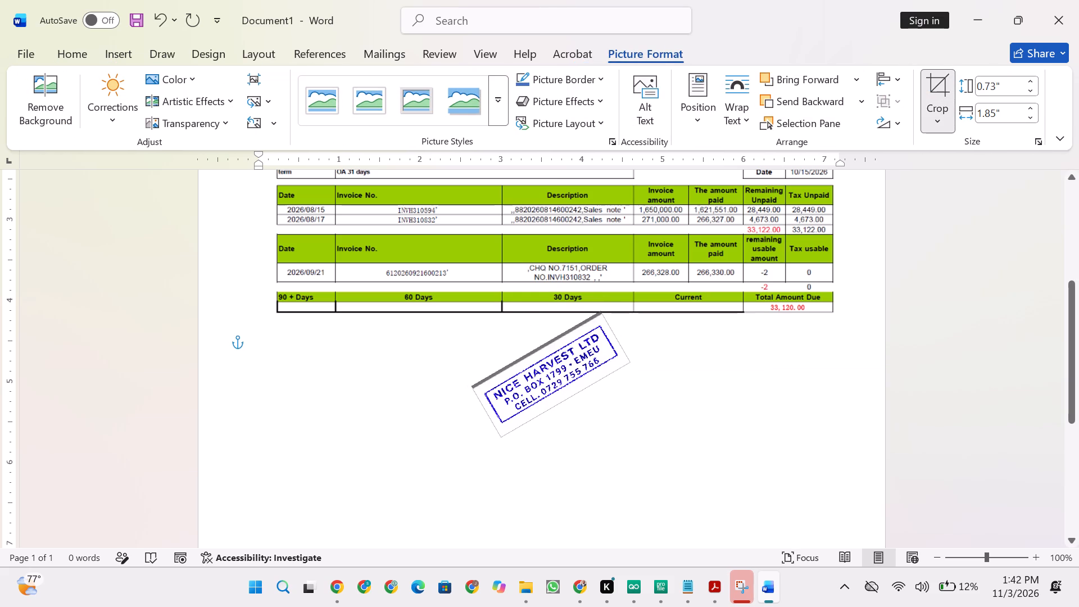
drag(539, 350, 541, 354)
click(677, 356)
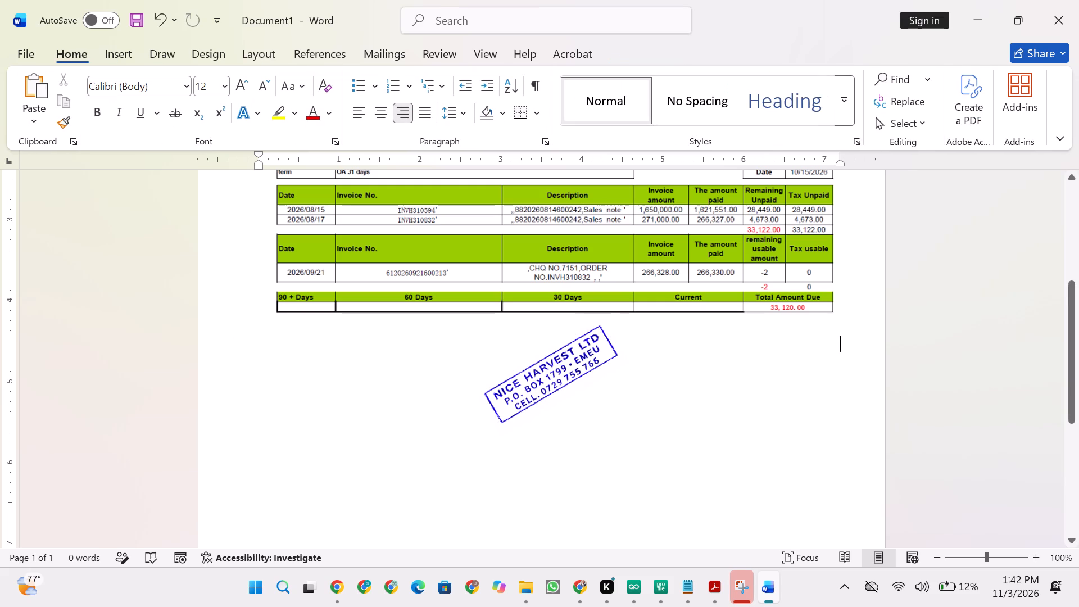
Check the print preview of the stamped statement and return to the document without printing.
key(ctrl+p)
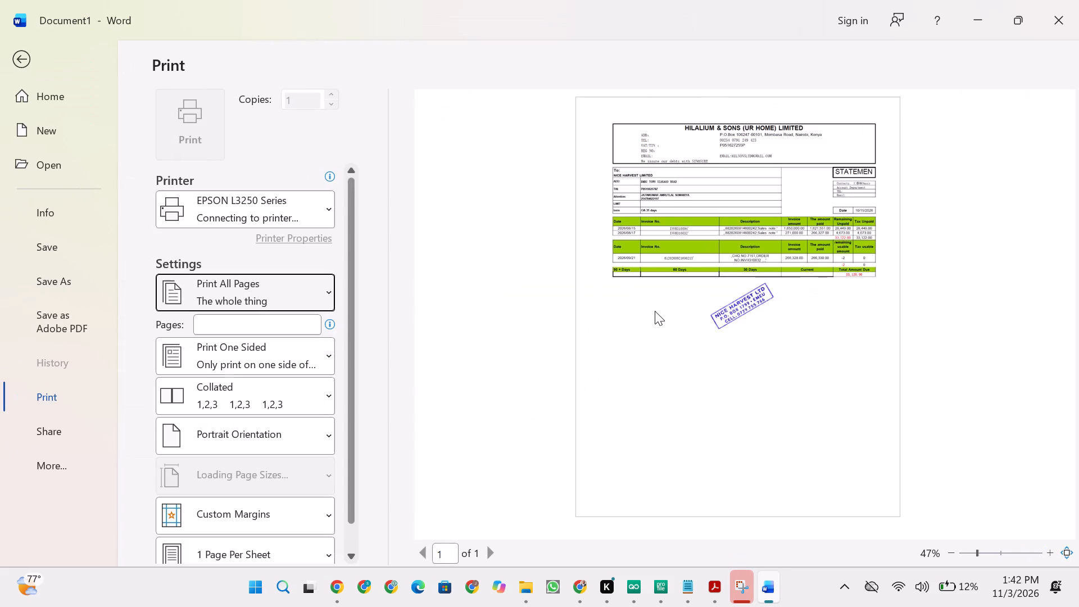
click(19, 57)
Rotate the stamp back clockwise to a shallower tilt of about 20 degrees.
click(567, 355)
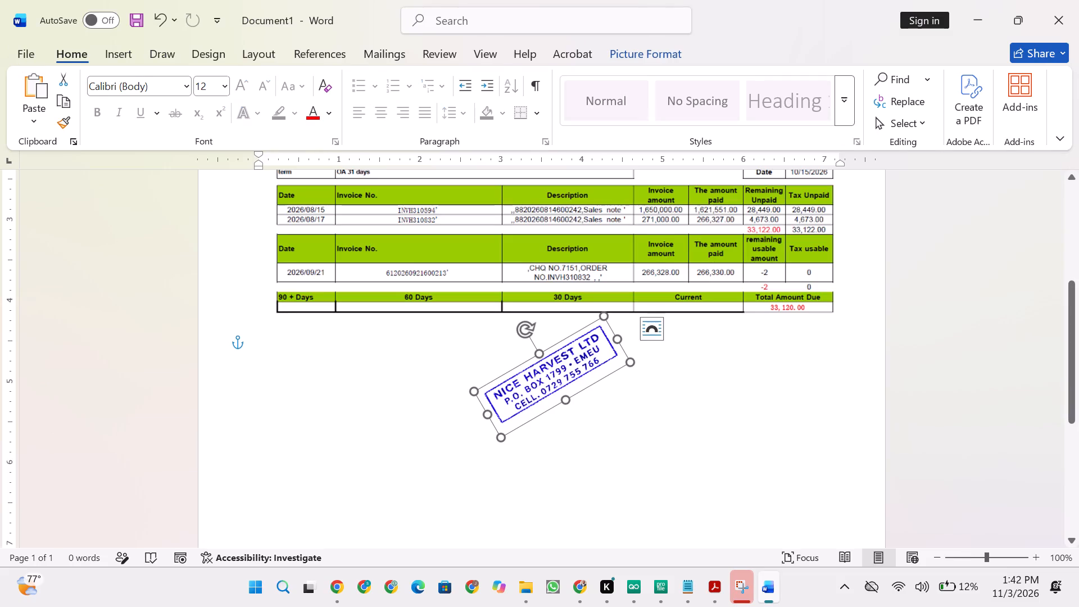
drag(528, 332, 533, 330)
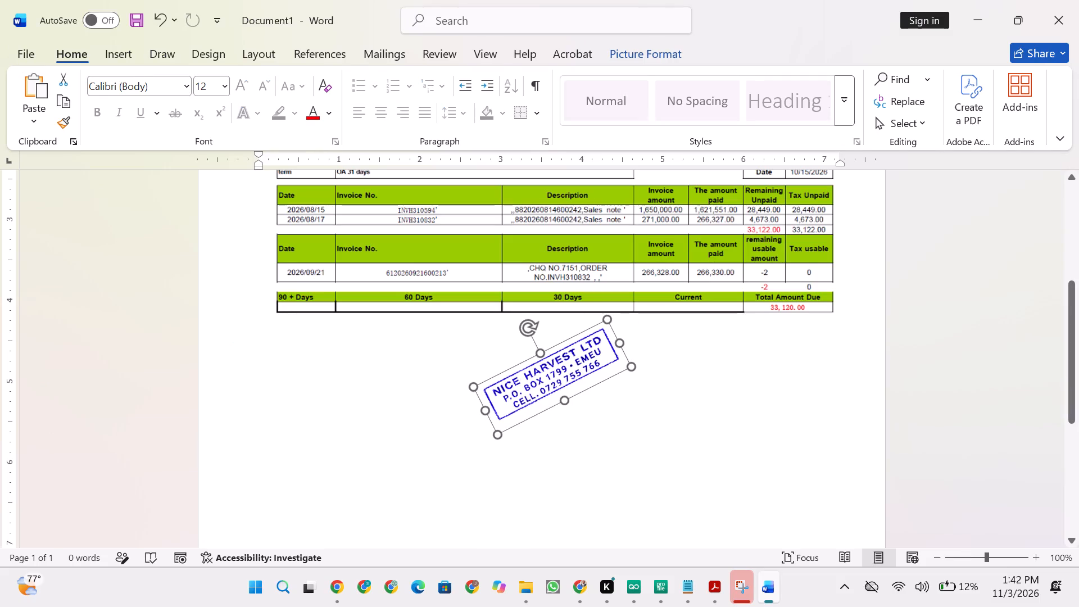
drag(533, 330, 539, 333)
click(690, 456)
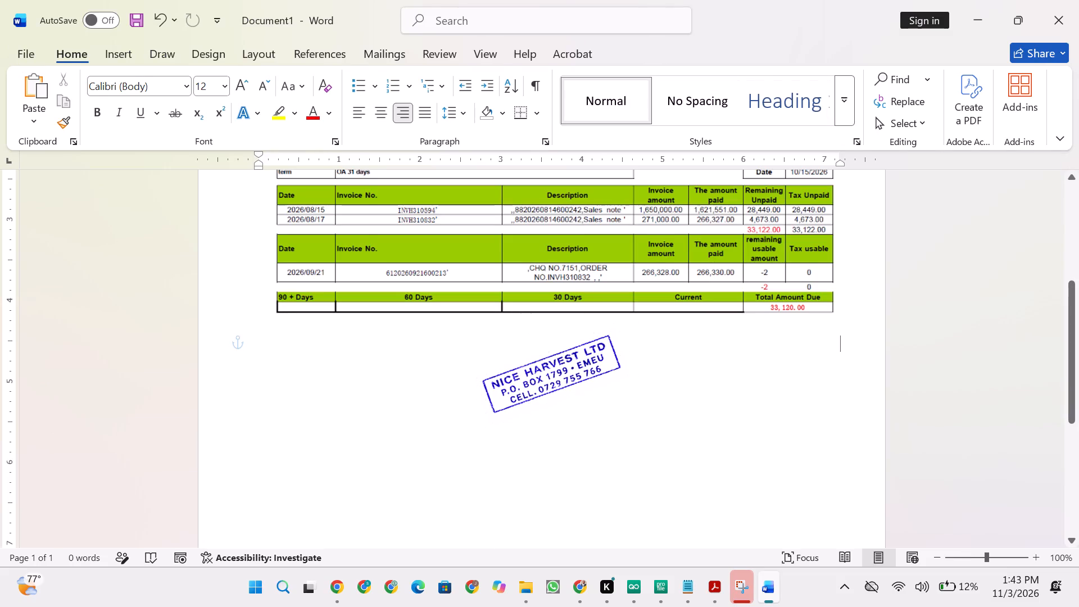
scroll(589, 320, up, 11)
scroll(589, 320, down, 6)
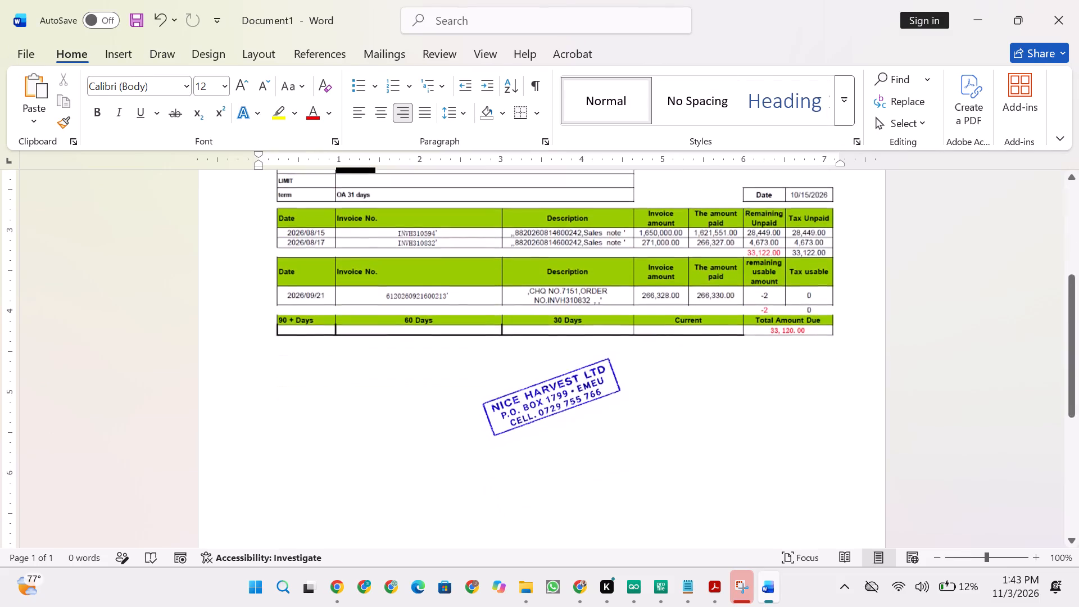
Save the stamped statement to the Desktop as a PDF named nice.
click(23, 52)
click(70, 286)
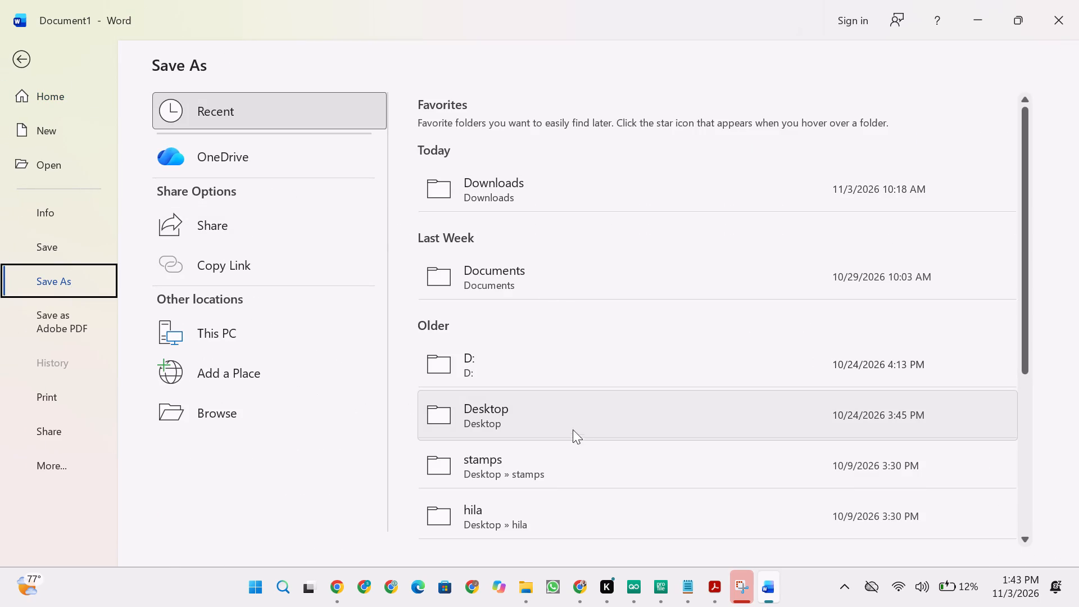
click(583, 422)
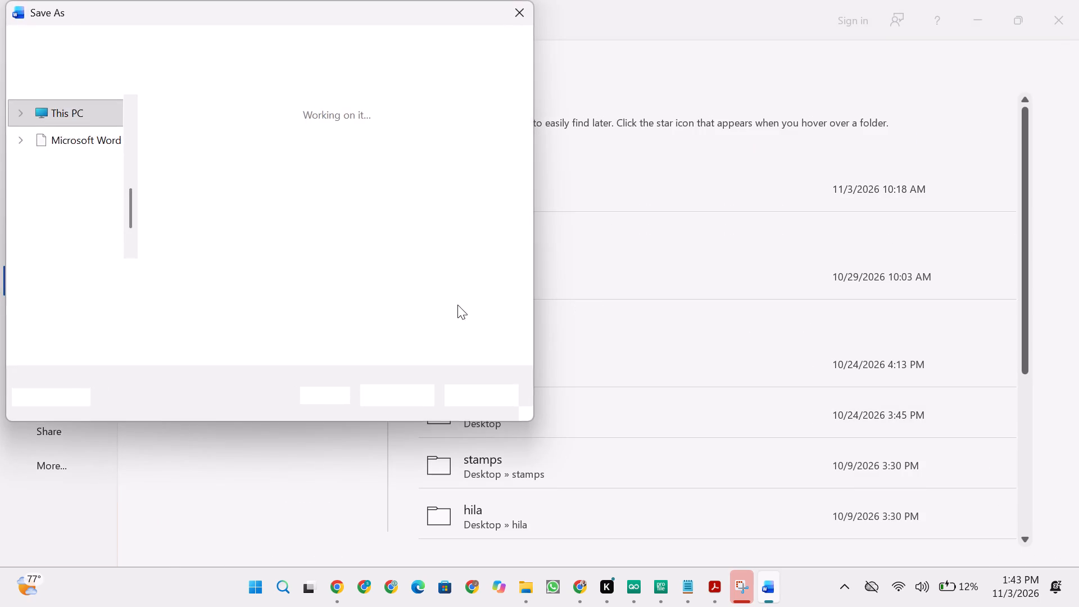
click(252, 298)
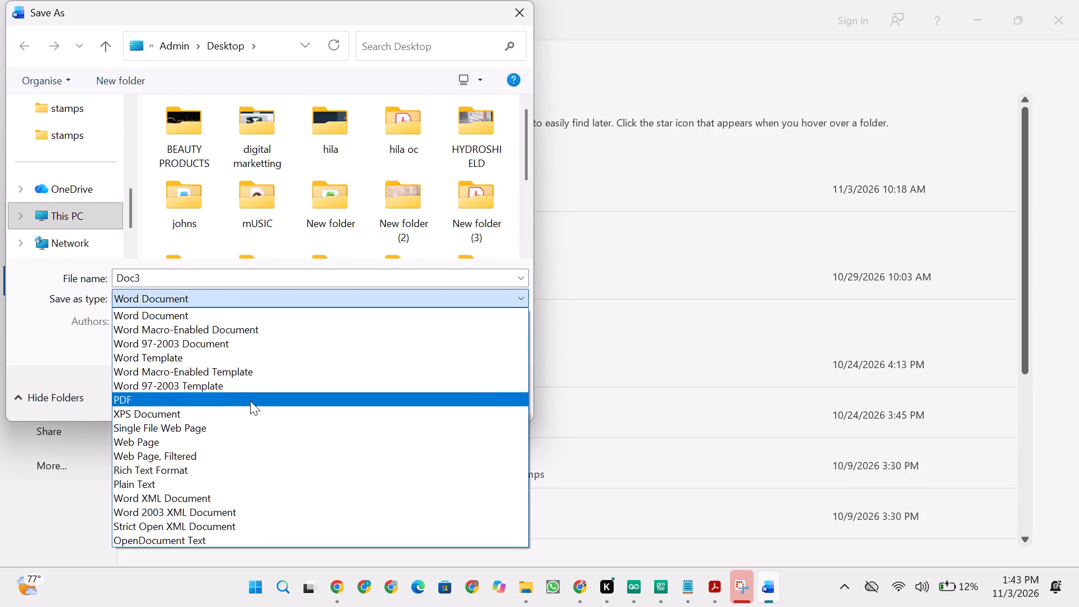
click(250, 400)
click(410, 142)
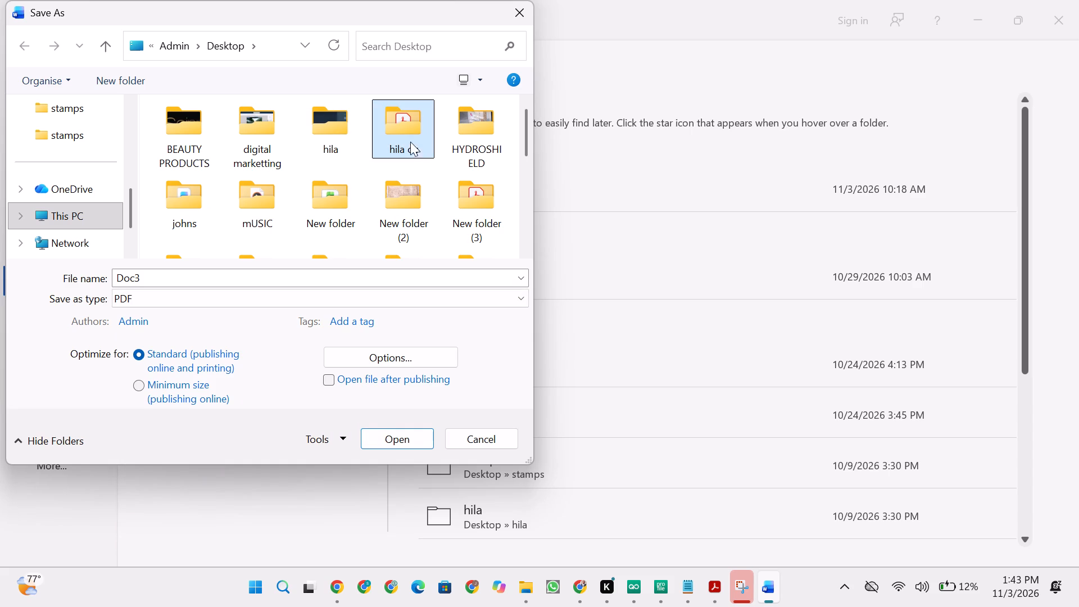
click(244, 280)
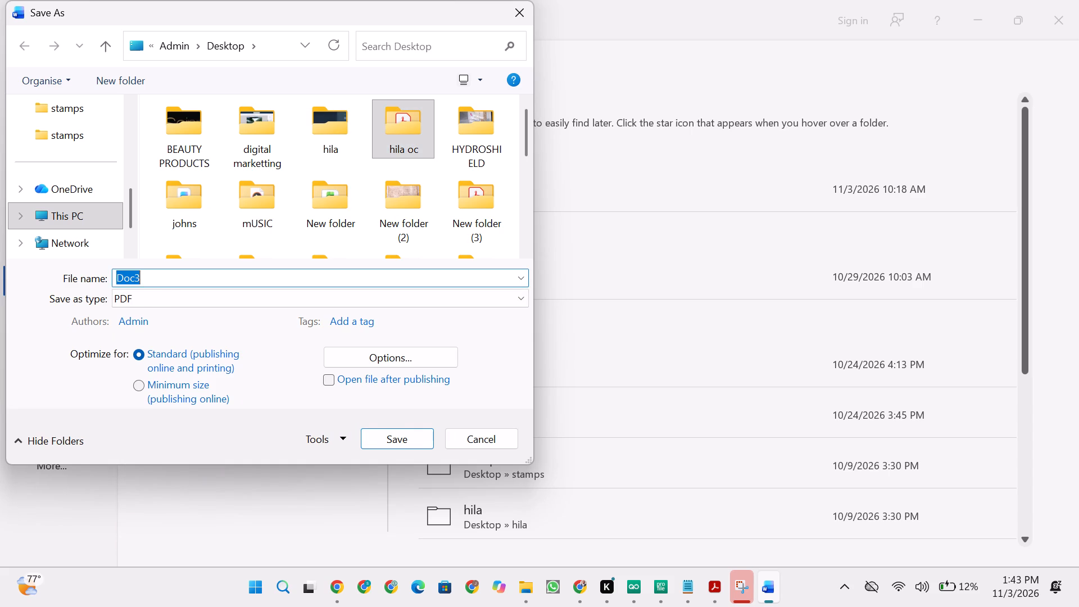
text(ni)
key(c)
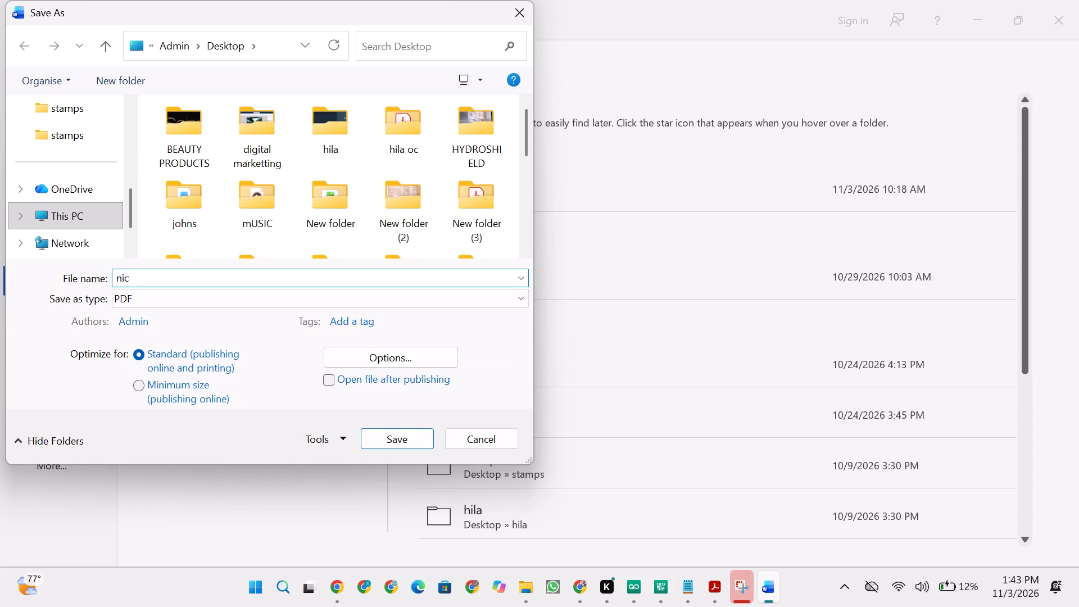
key(e)
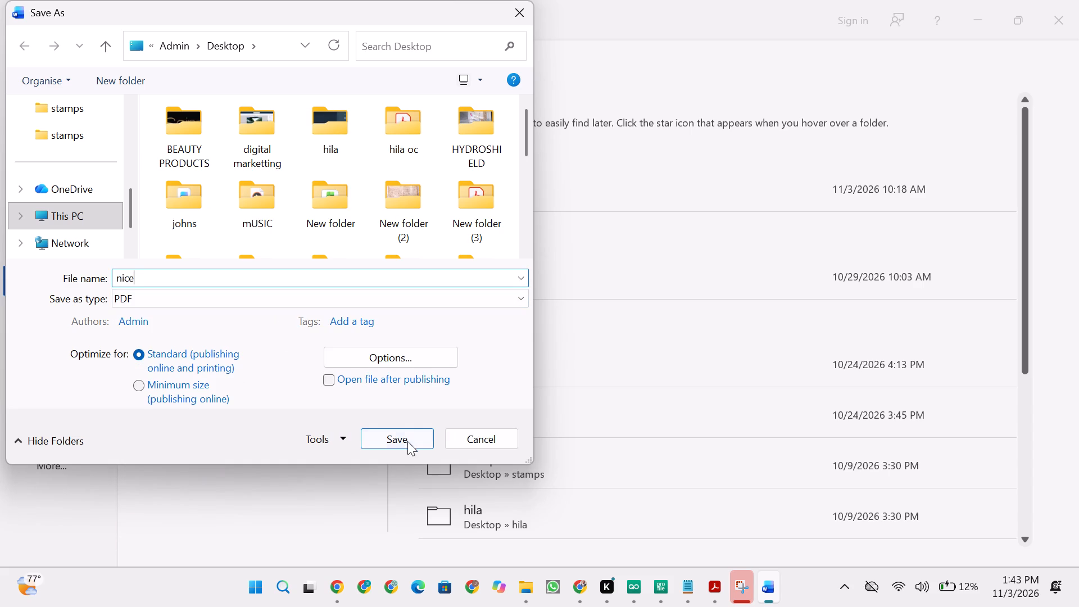
click(407, 439)
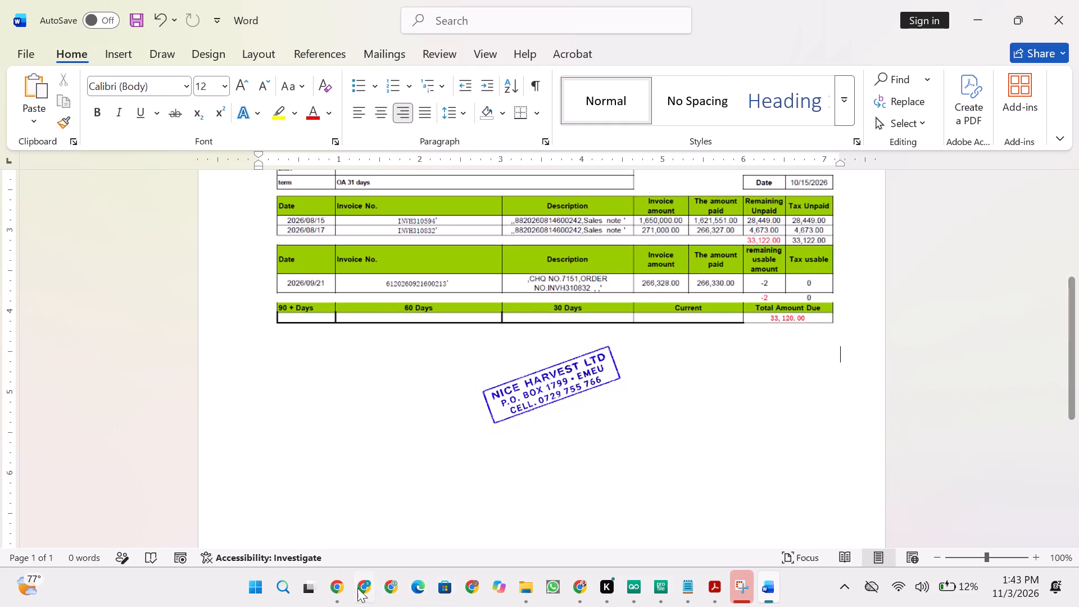
In Acrobat, bring up the NYONJORO HARDWARE & SUPPLIES LIMITED statement and snip the whole statement area to the clipboard.
click(342, 586)
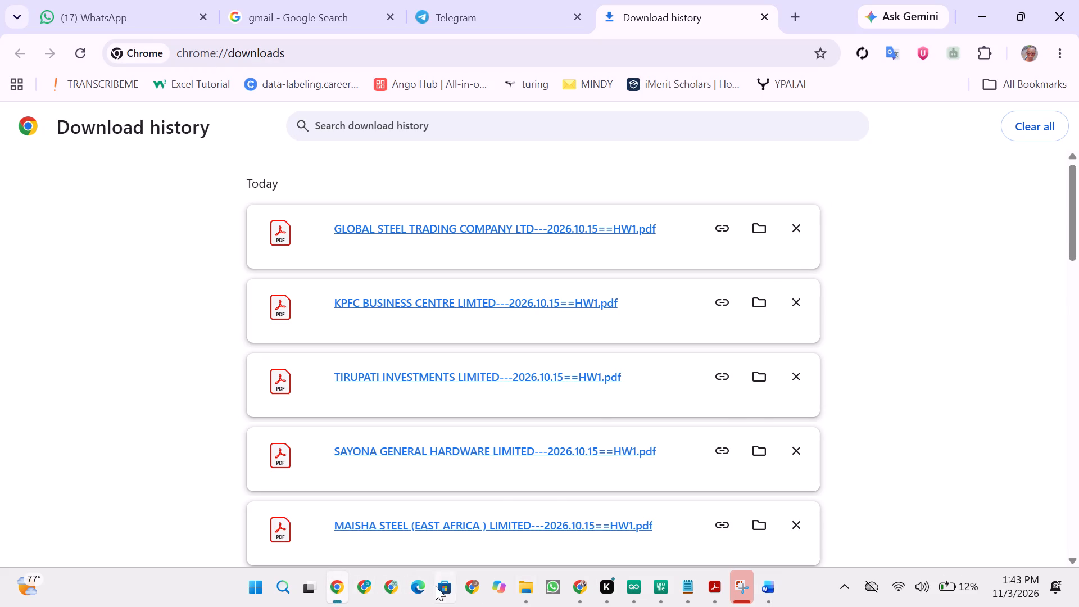
click(536, 579)
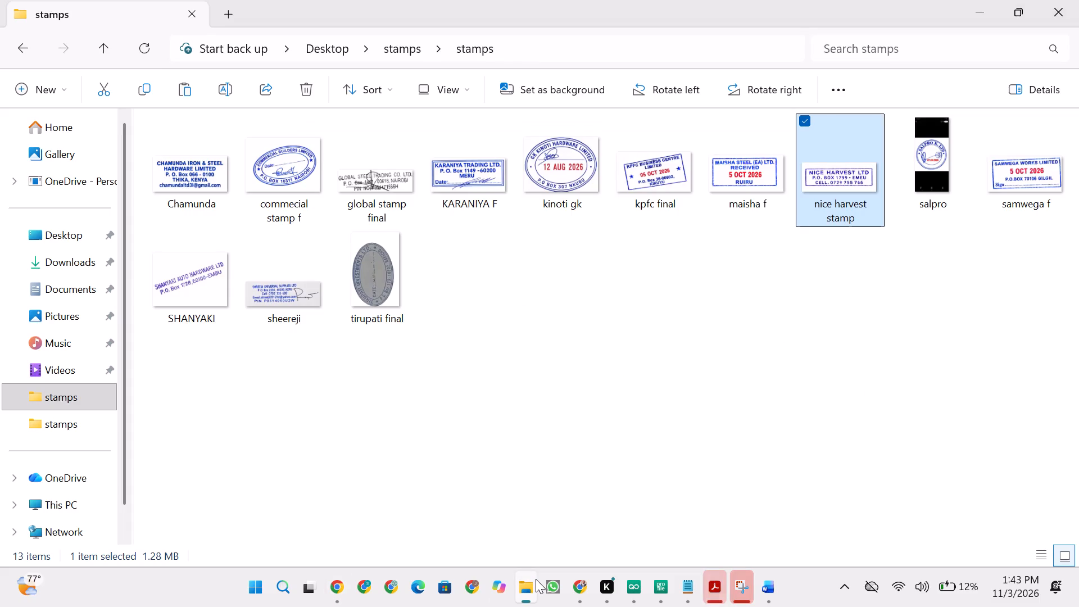
click(761, 583)
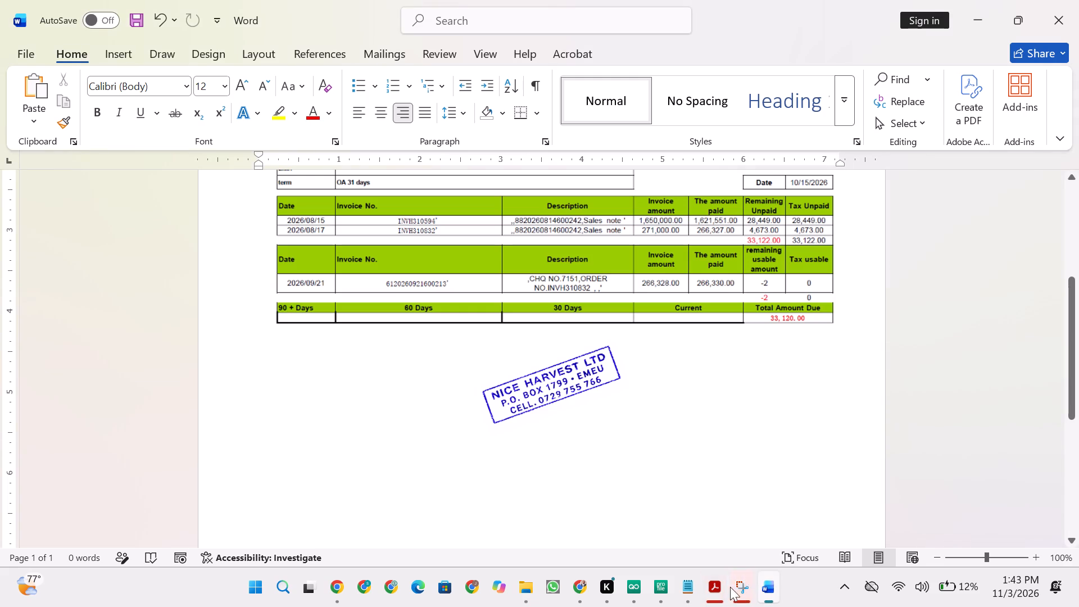
click(717, 583)
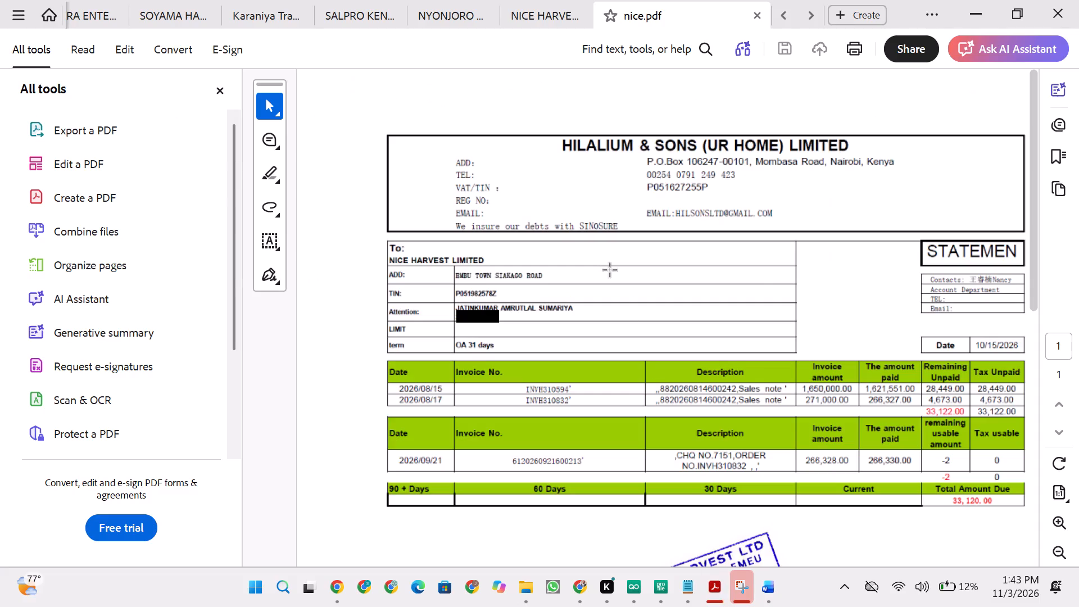
click(544, 7)
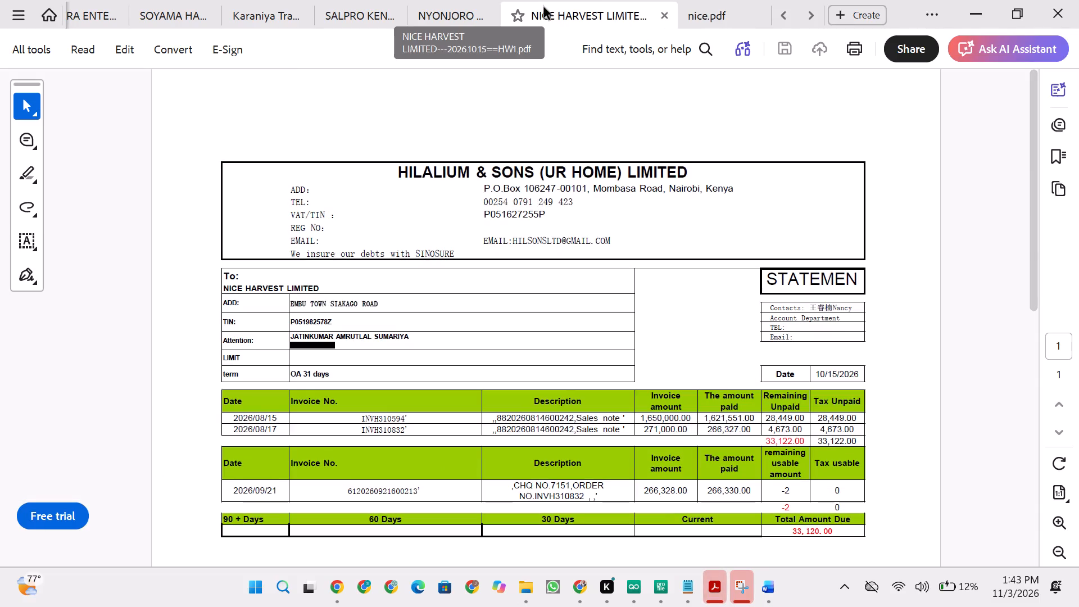
click(456, 15)
scroll(534, 175, down, 1)
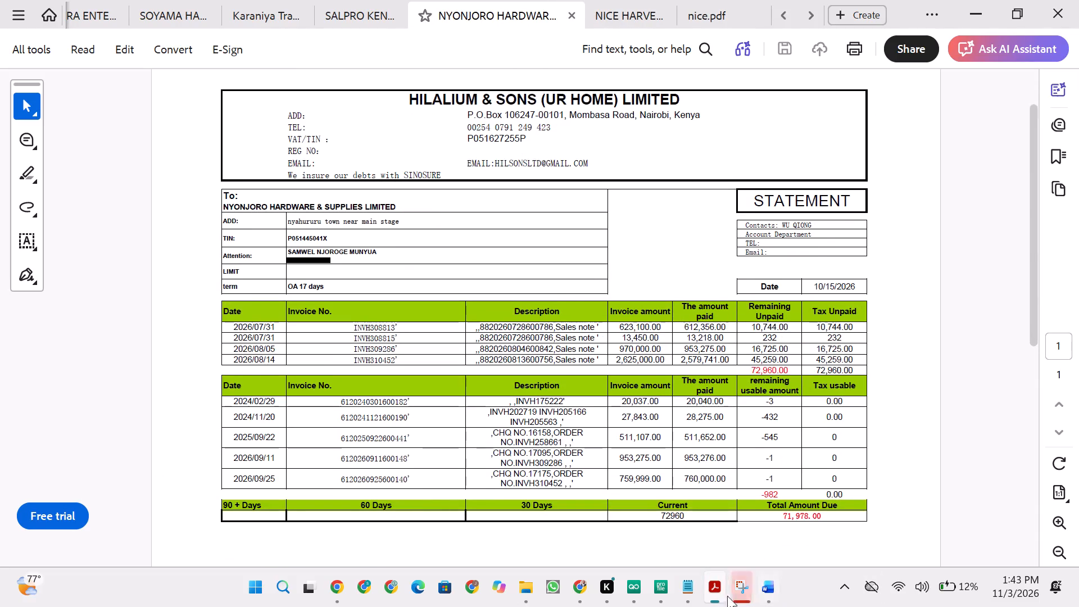
click(743, 588)
click(400, 242)
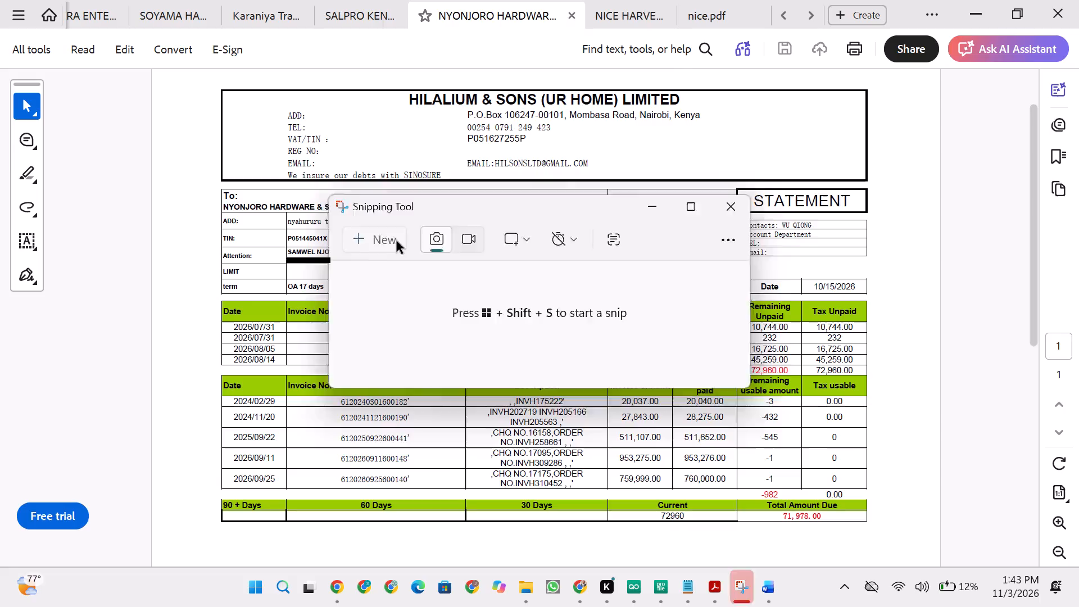
drag(210, 80, 776, 395)
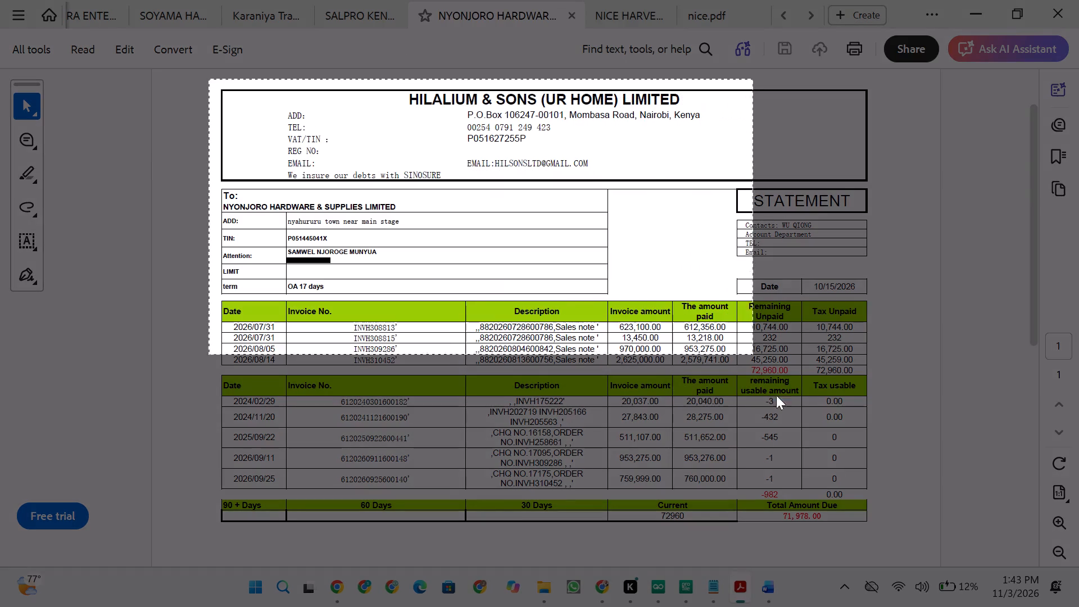
drag(776, 395, 878, 528)
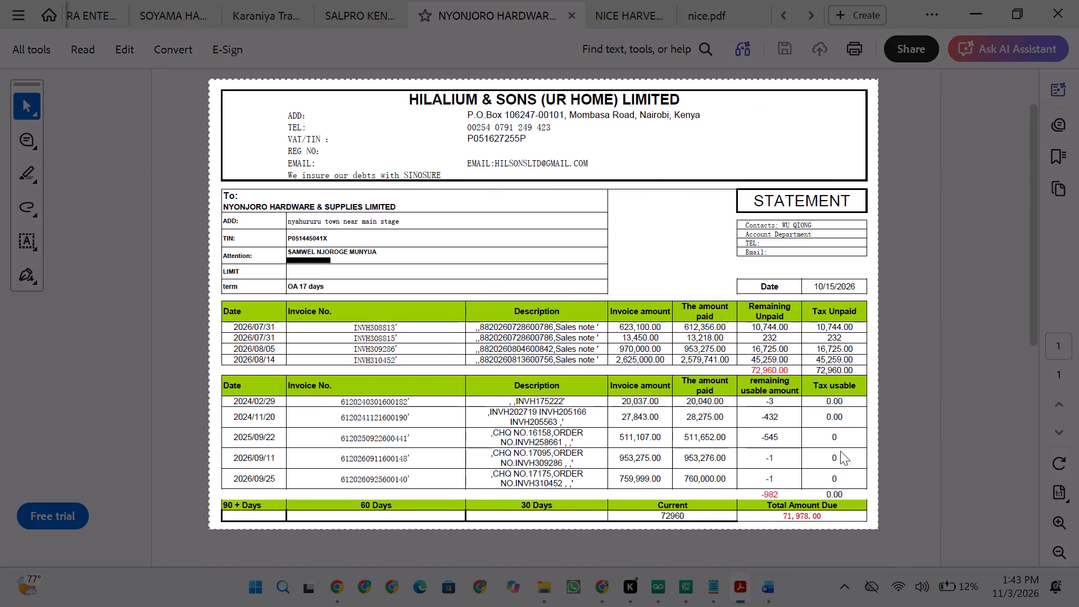
click(414, 40)
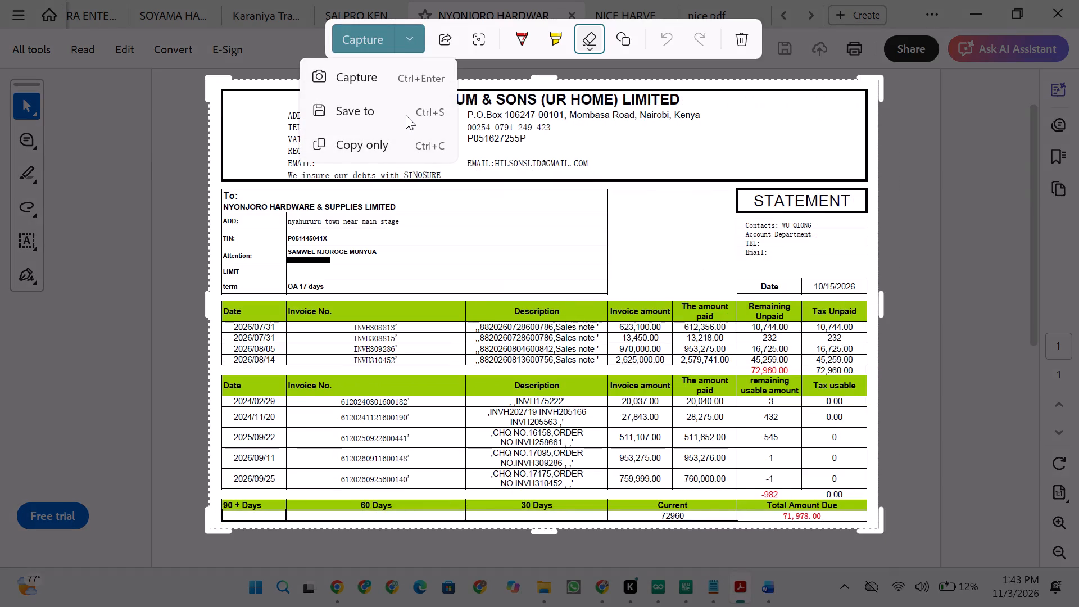
click(405, 137)
Create a new blank Word document and paste the snipped NYONJORO statement into it.
click(775, 581)
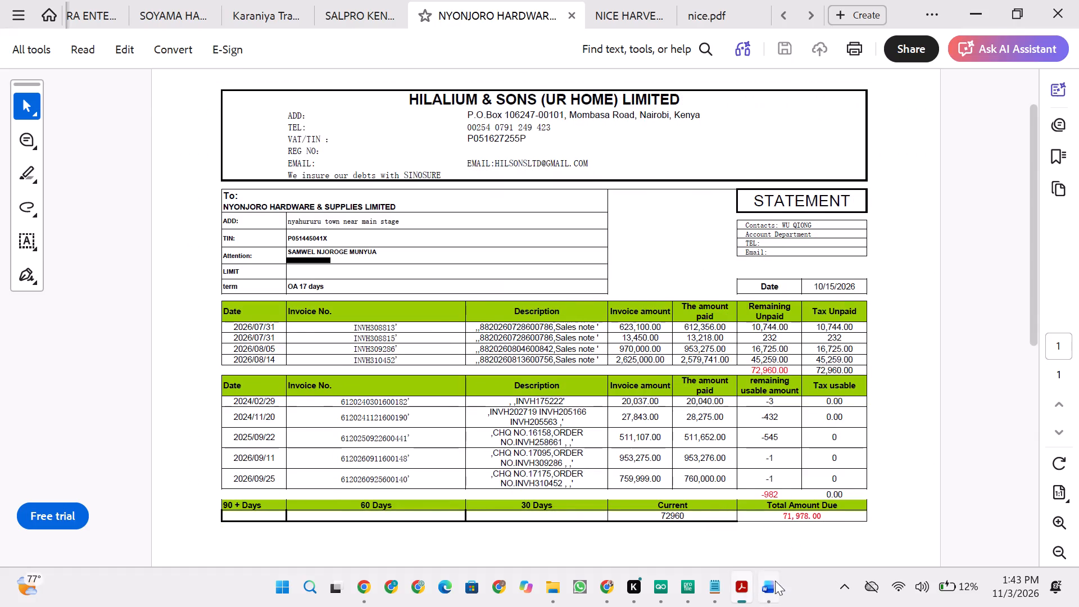
key(ctrl+n)
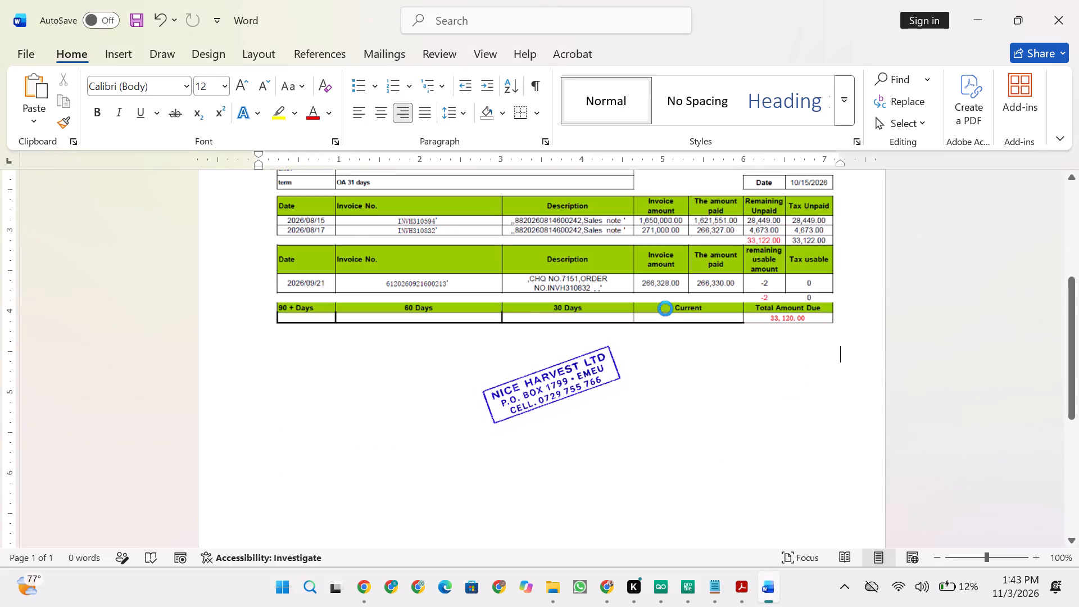
key(ctrl+v)
click(541, 283)
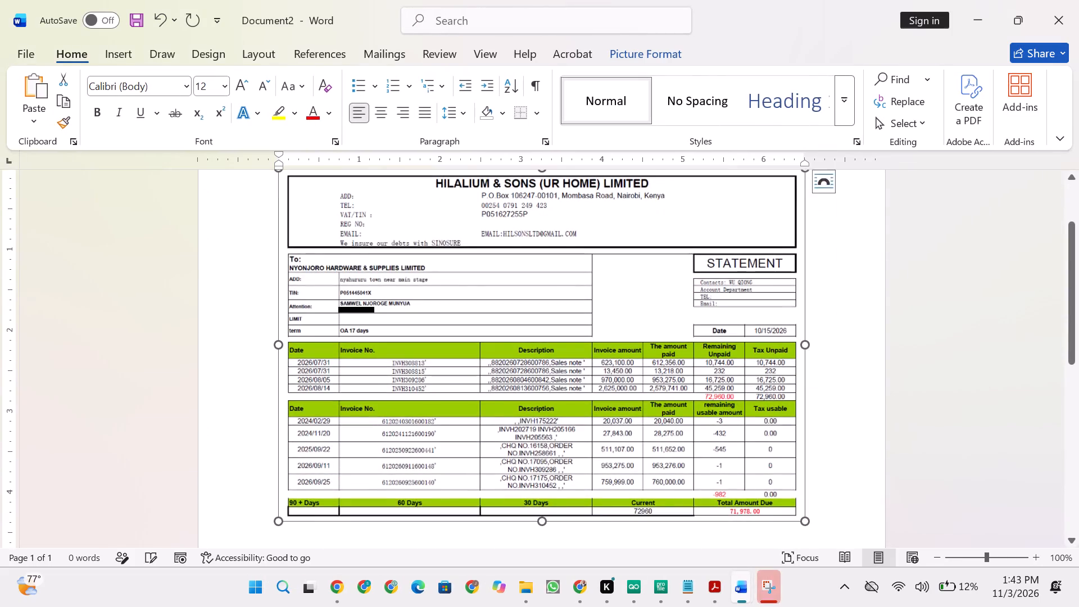
Reduce the top, left and right page margins so the text area is about 7 inches wide.
scroll(552, 268, up, 3)
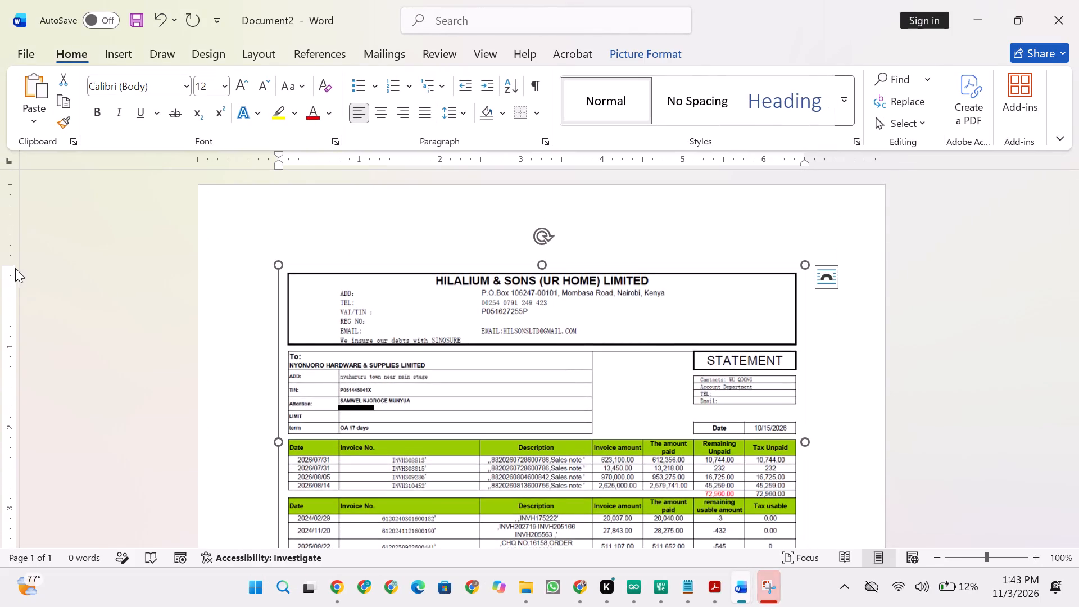
drag(12, 267, 15, 237)
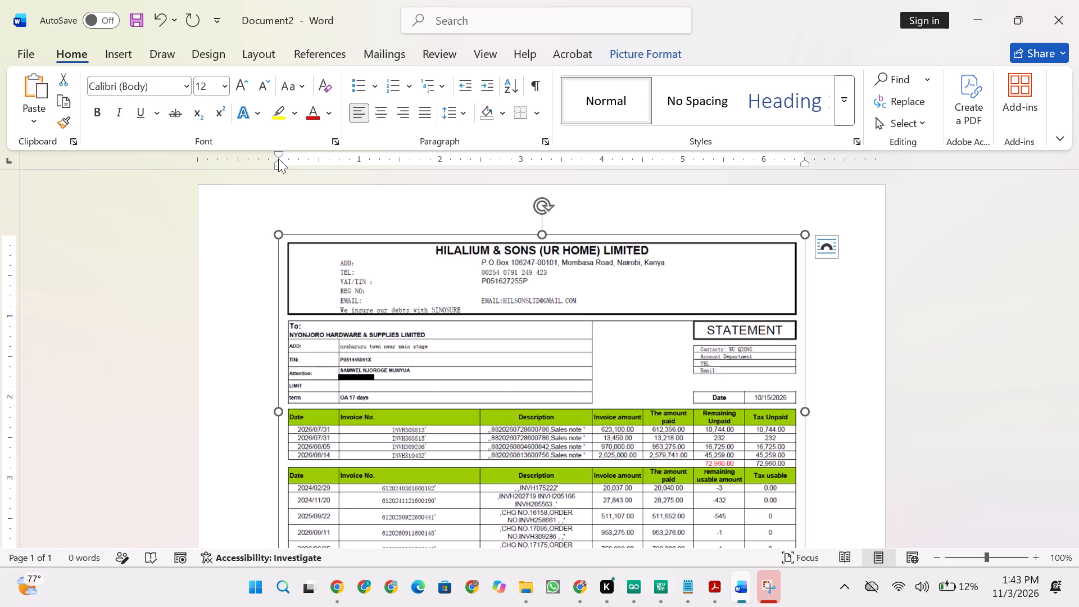
drag(278, 157, 255, 157)
click(755, 156)
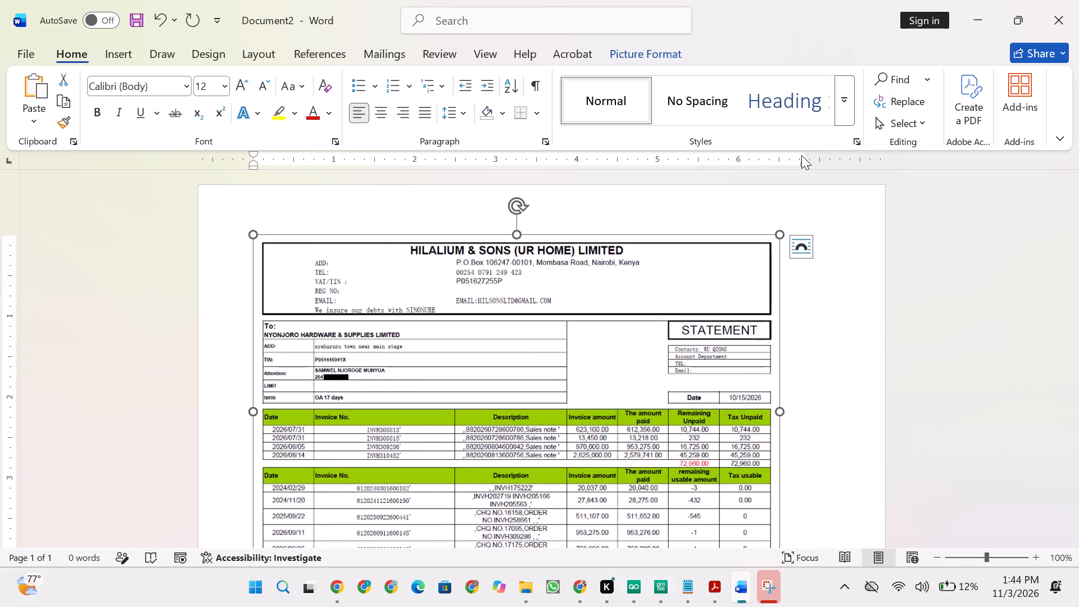
drag(803, 155, 827, 160)
Enlarge the pasted statement picture proportionally until it fills the width between the left and right margins.
click(737, 303)
scroll(750, 301, down, 6)
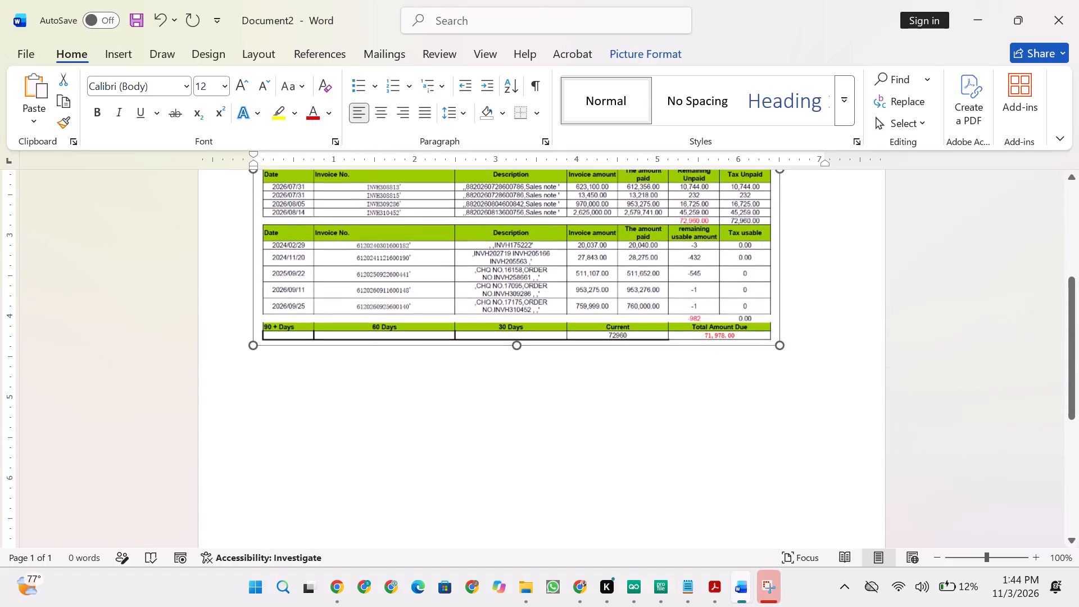
drag(783, 348, 809, 368)
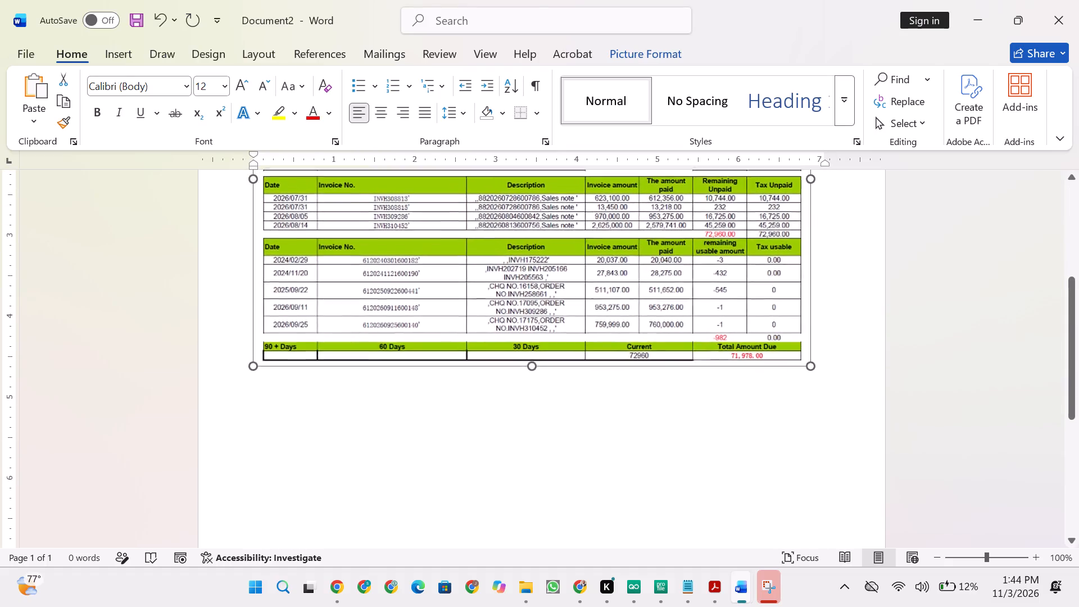
drag(809, 368, 813, 375)
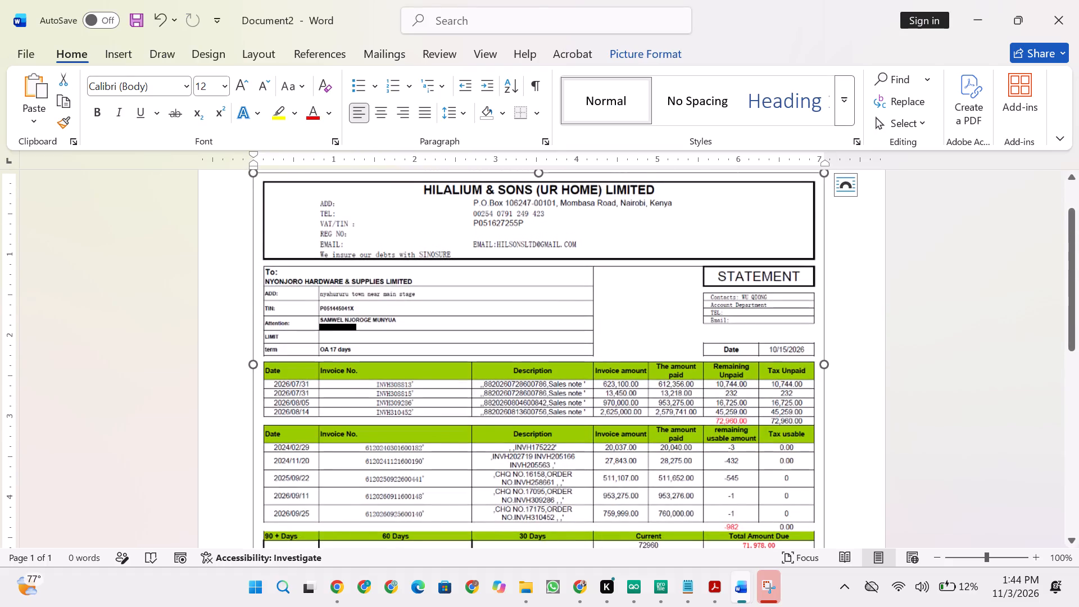
click(429, 279)
scroll(776, 359, down, 4)
scroll(780, 355, up, 3)
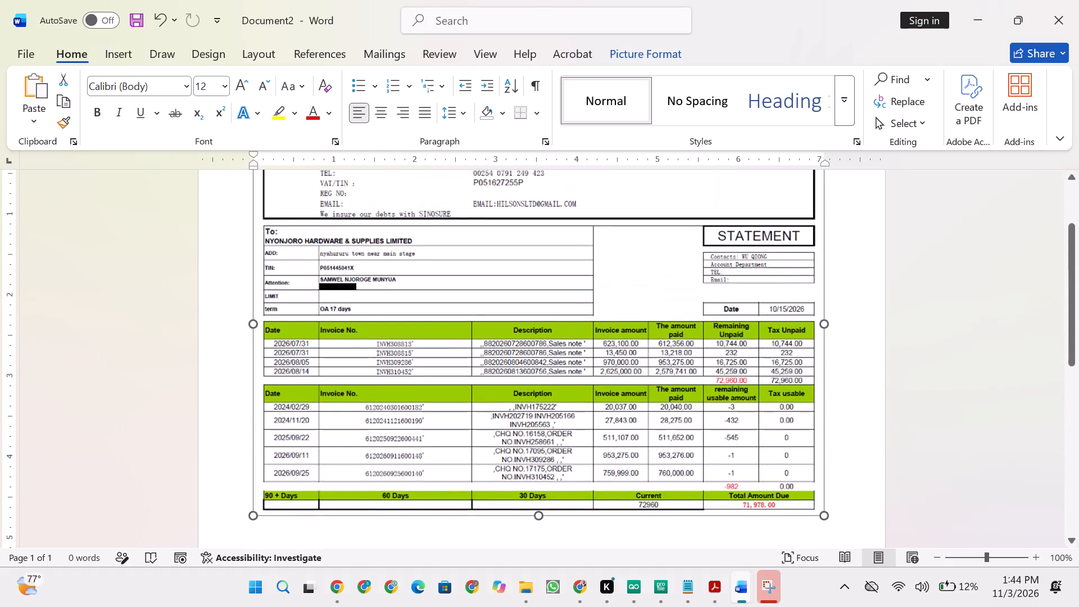
Add an empty line directly below the statement picture.
scroll(780, 355, down, 3)
click(841, 386)
key(Return)
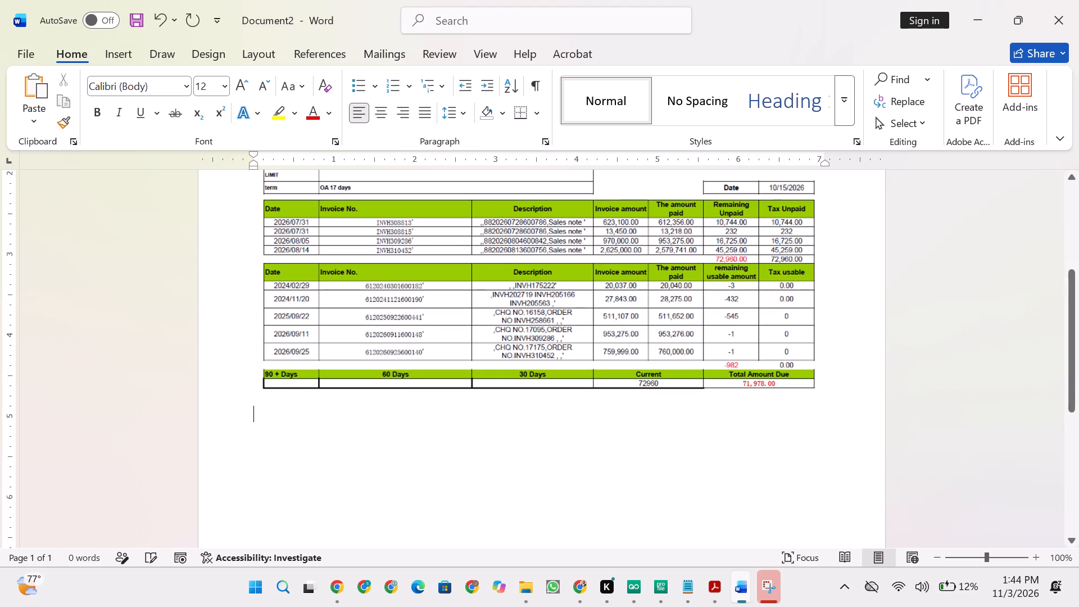
In File Explorer, search the main stamps folder on the Desktop for ny and copy the "nyonjoro stammp" image.
click(336, 588)
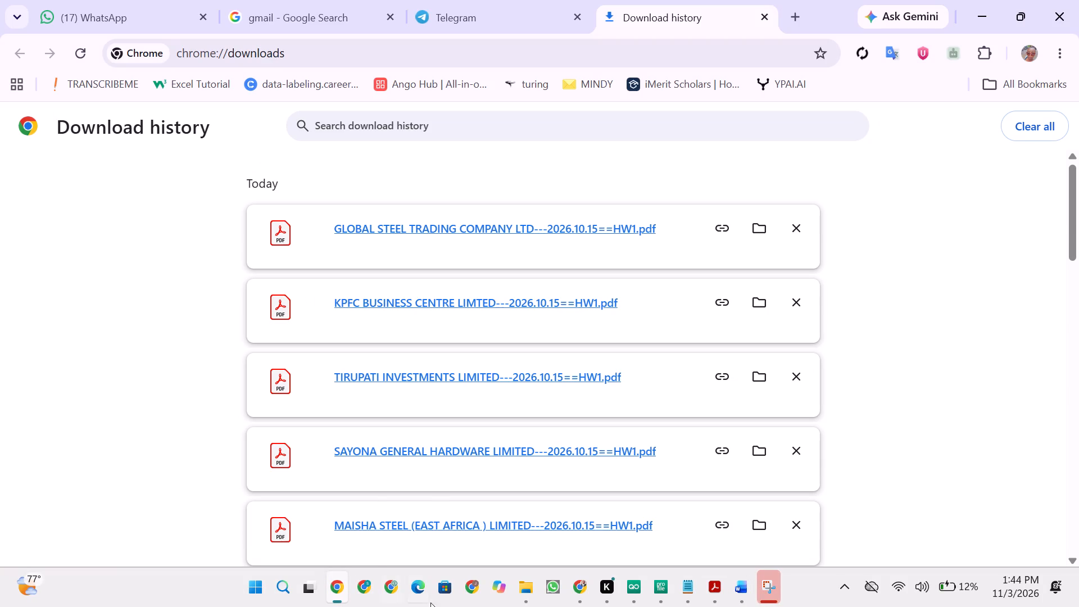
click(522, 585)
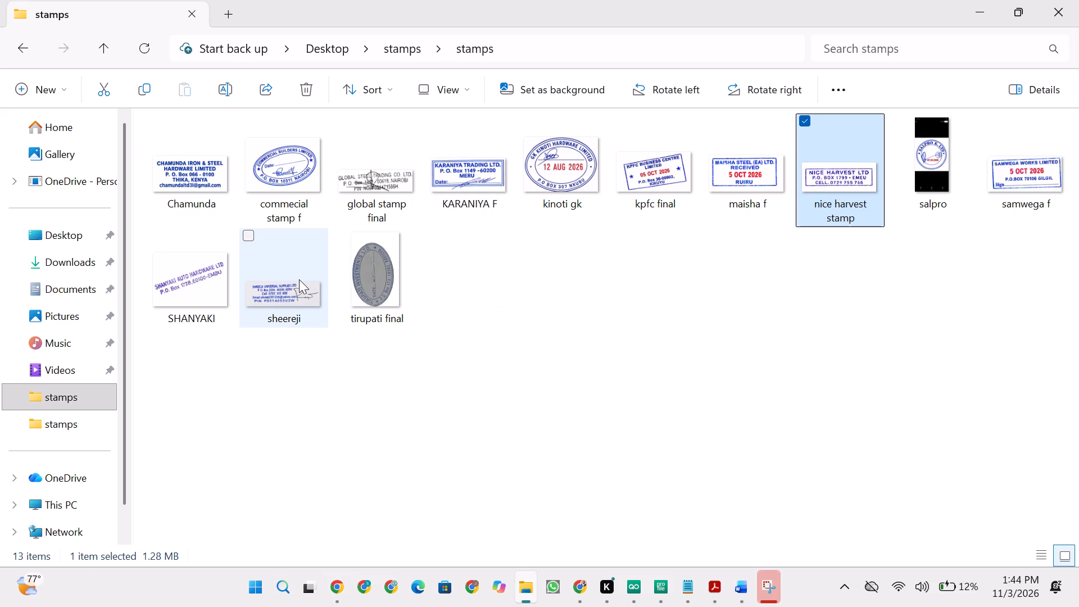
click(299, 279)
key(n)
key(n)
click(65, 427)
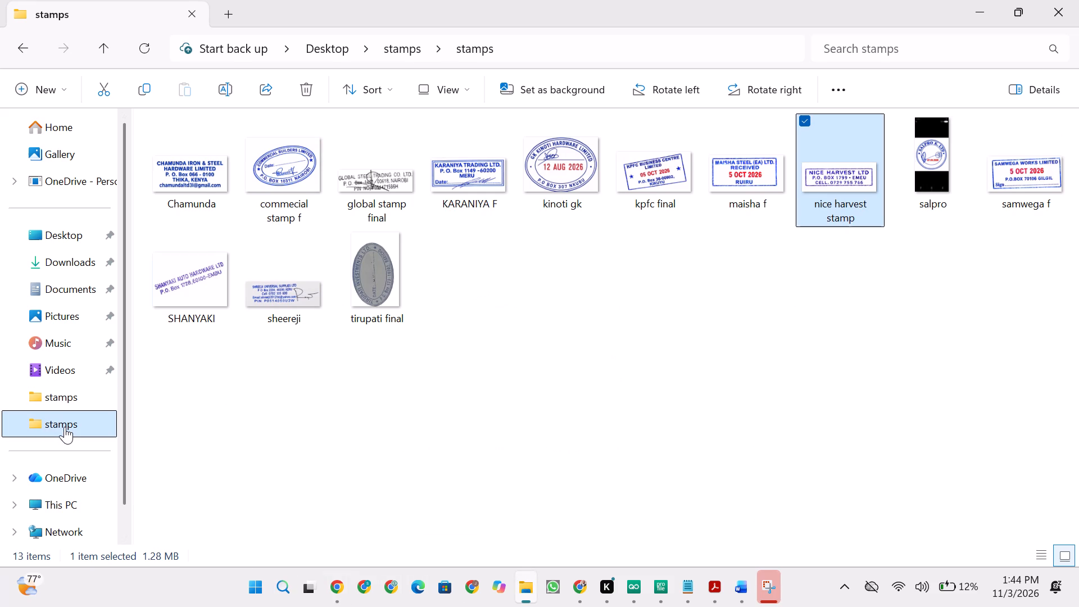
click(66, 397)
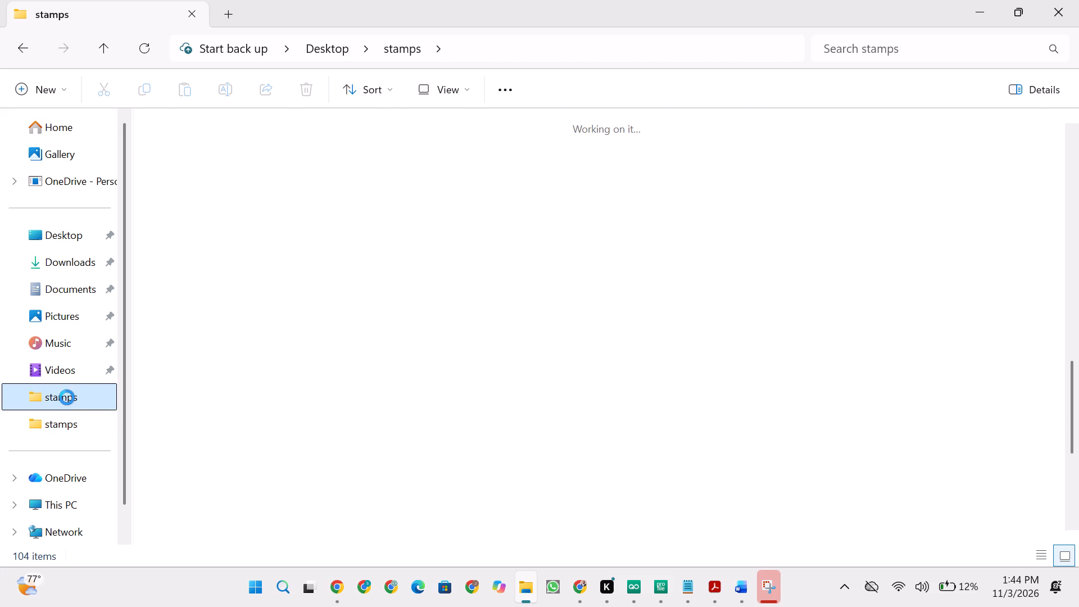
click(937, 47)
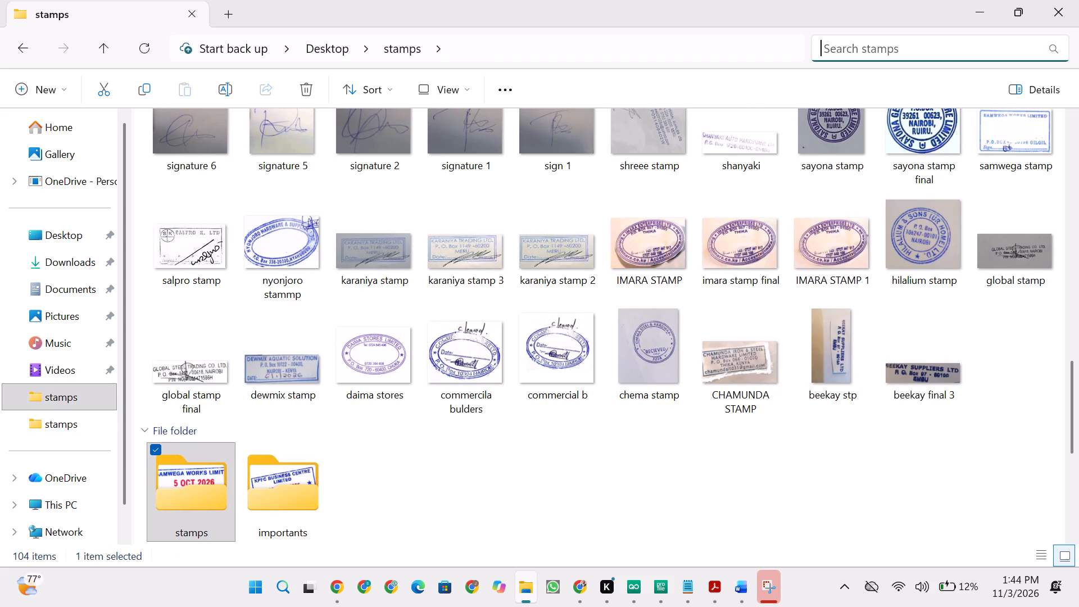
key(n)
key(y)
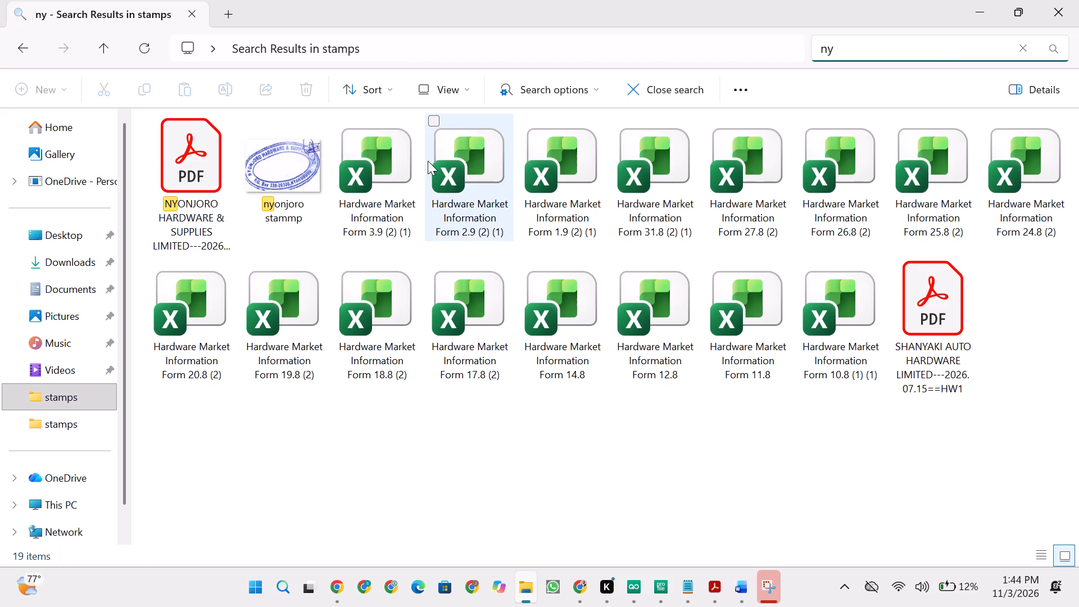
right_click(289, 187)
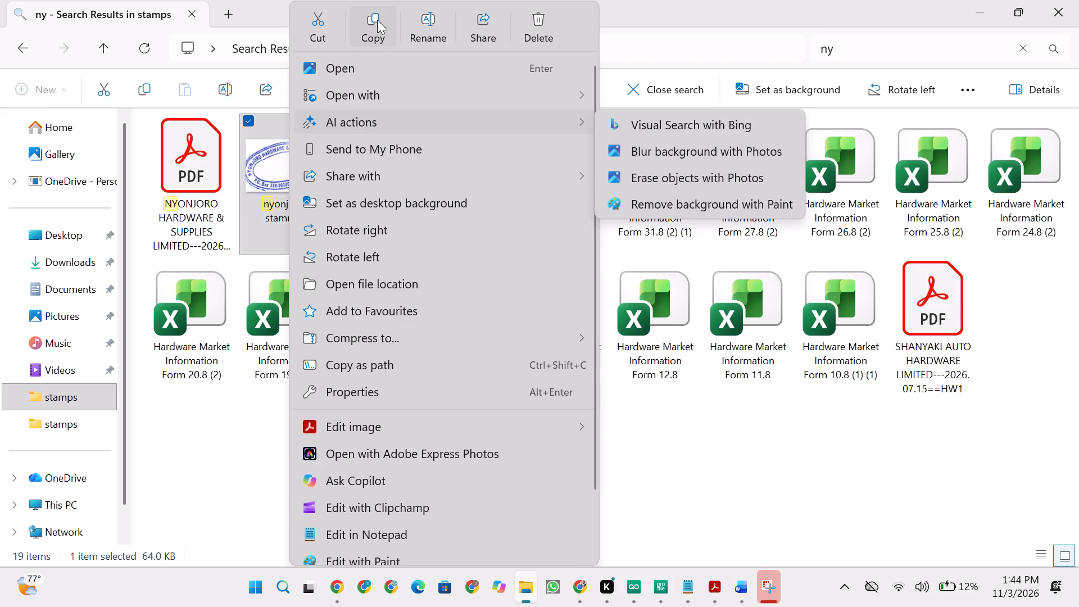
click(377, 20)
Paste the nyonjoro stamp image into Document2 in Word, on the empty line after the statement.
click(740, 583)
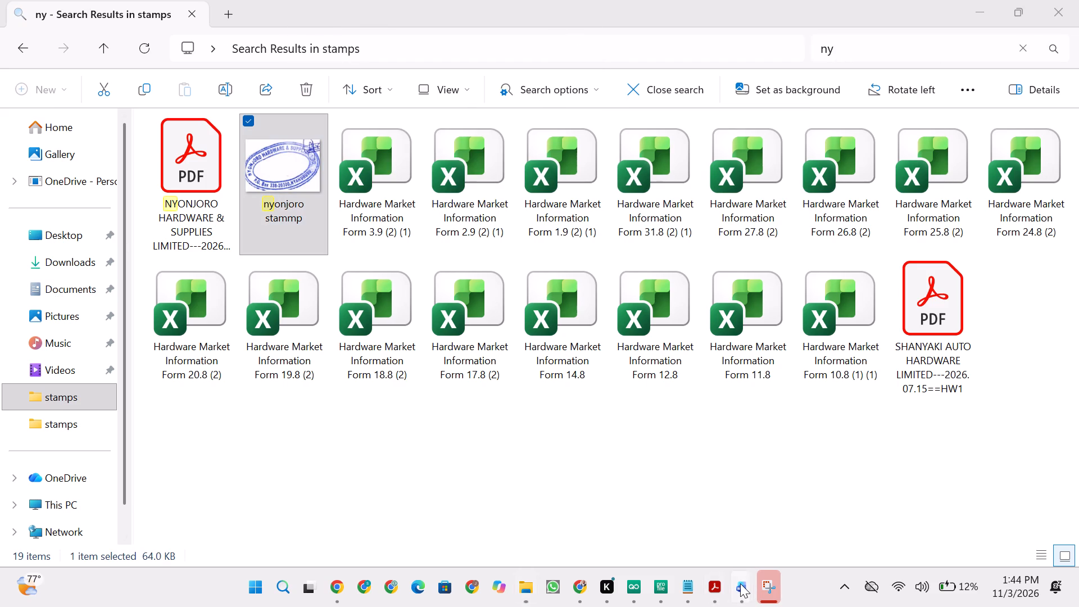
click(808, 532)
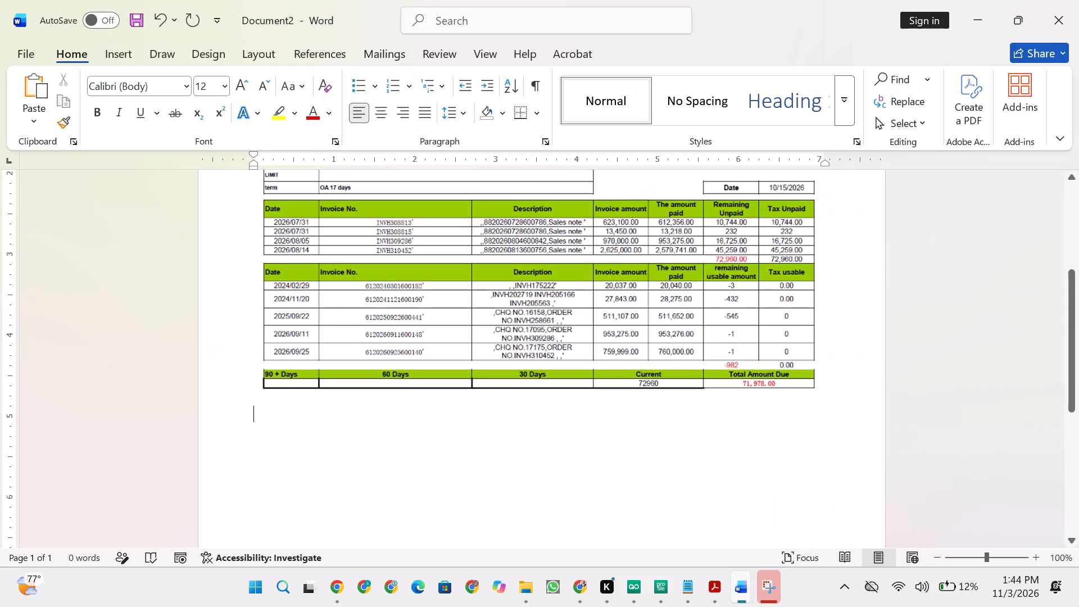
right_click(674, 441)
click(724, 220)
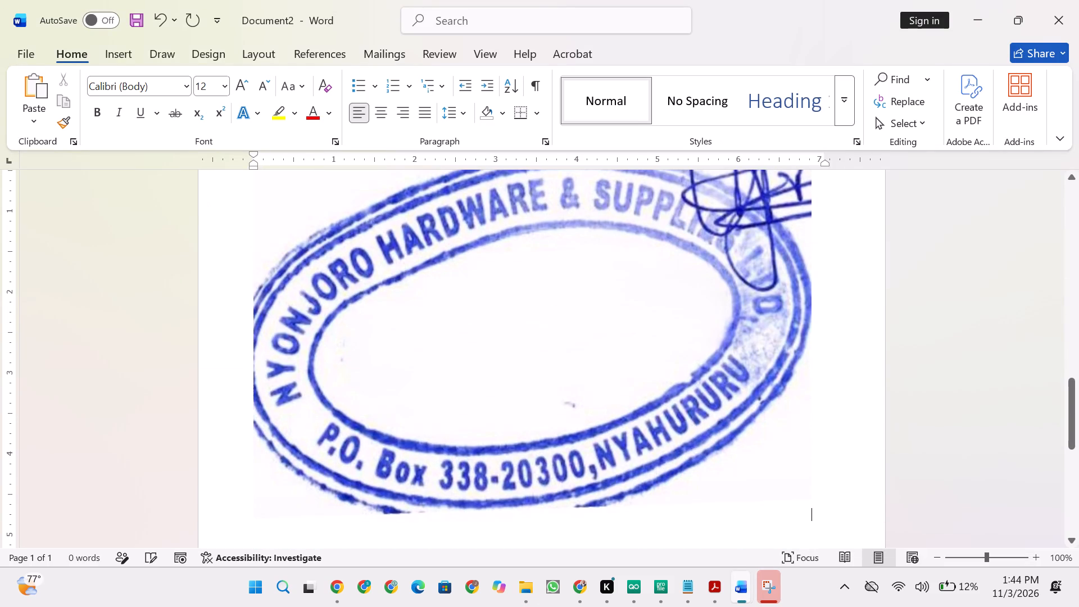
Shrink the nyonjoro stamp proportionally to a small stamp size so it fits on the first page directly below the statement.
click(505, 418)
scroll(327, 398, down, 3)
scroll(328, 398, up, 5)
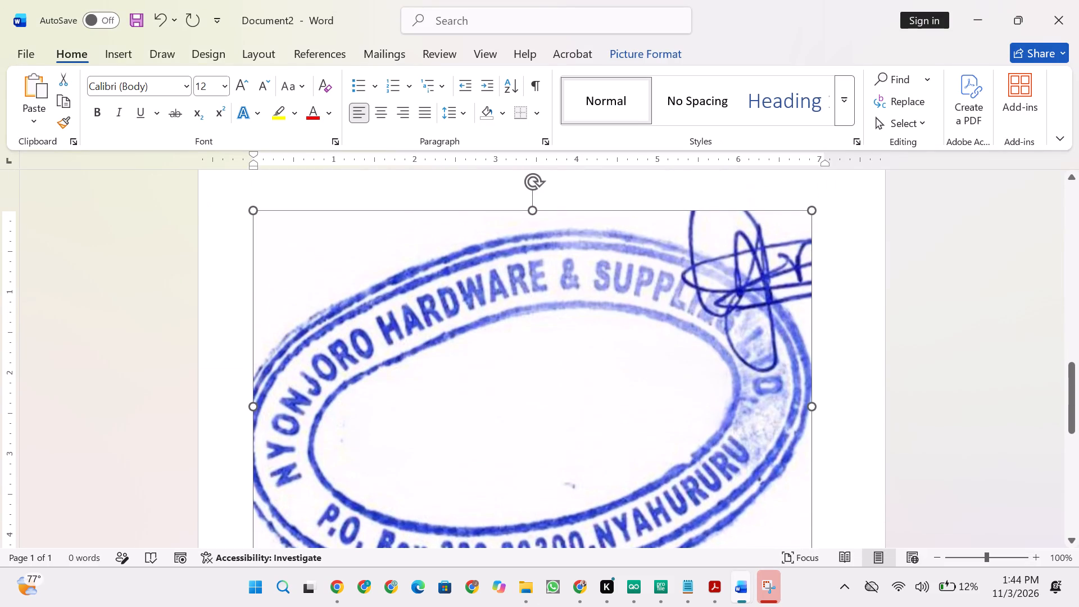
scroll(460, 349, down, 2)
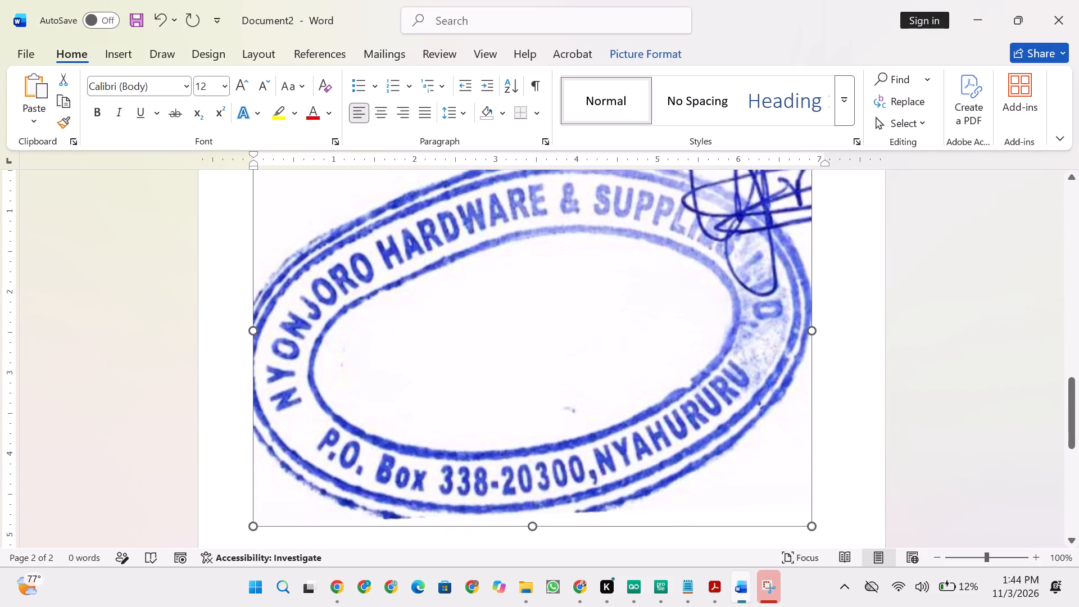
scroll(460, 349, up, 3)
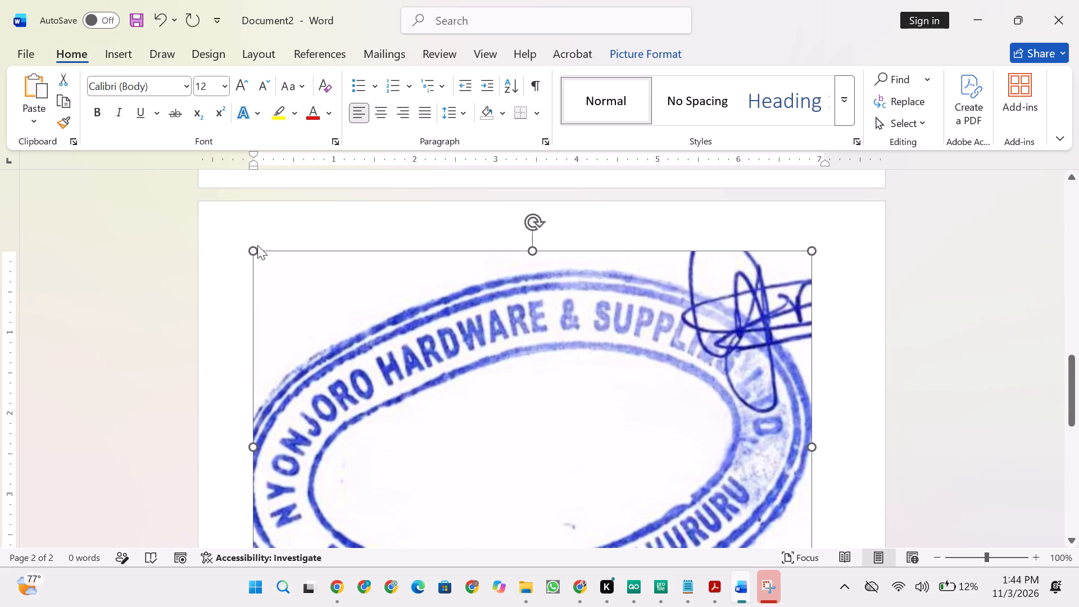
drag(254, 252, 720, 445)
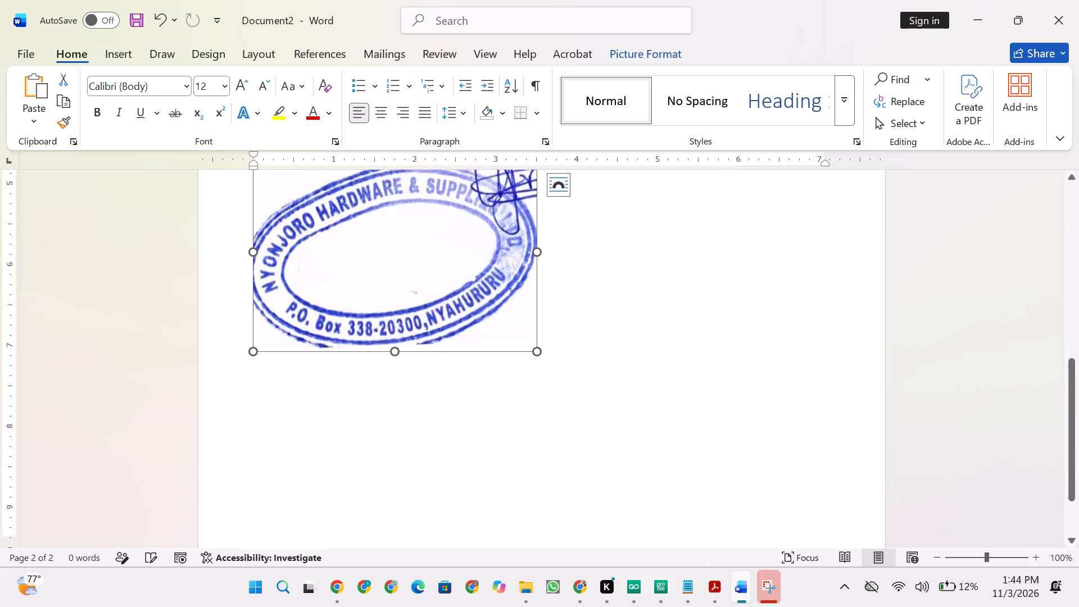
scroll(368, 334, down, 3)
scroll(371, 336, up, 5)
drag(537, 493, 536, 493)
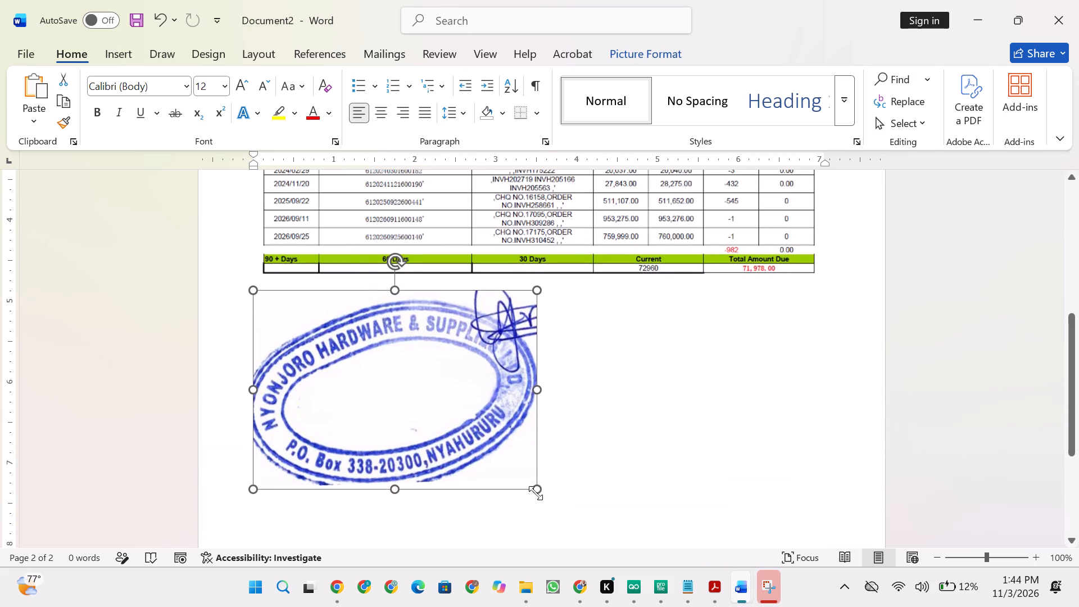
drag(536, 493, 377, 363)
click(332, 334)
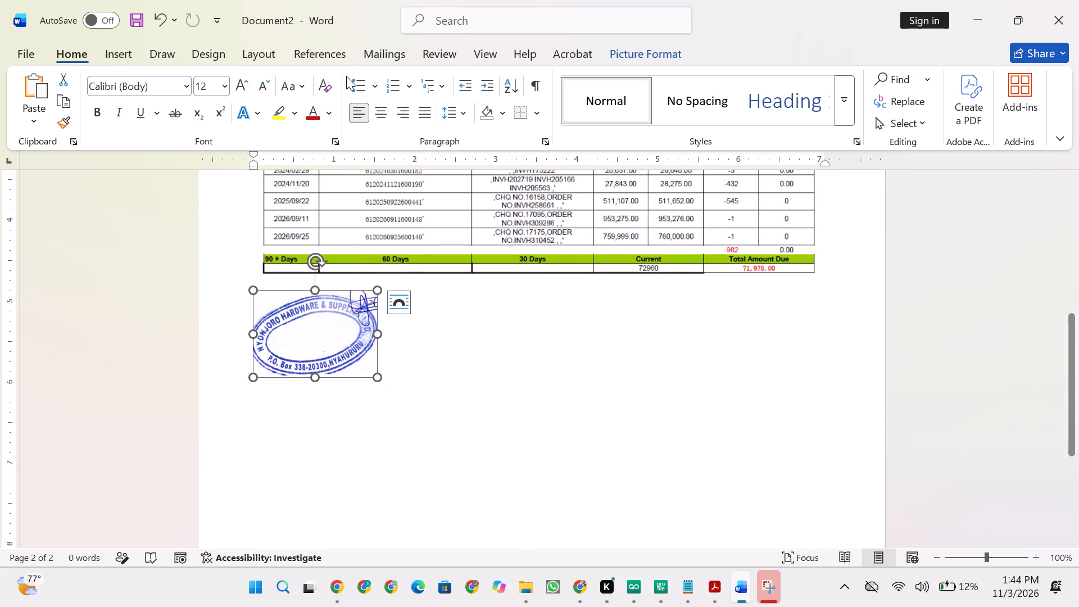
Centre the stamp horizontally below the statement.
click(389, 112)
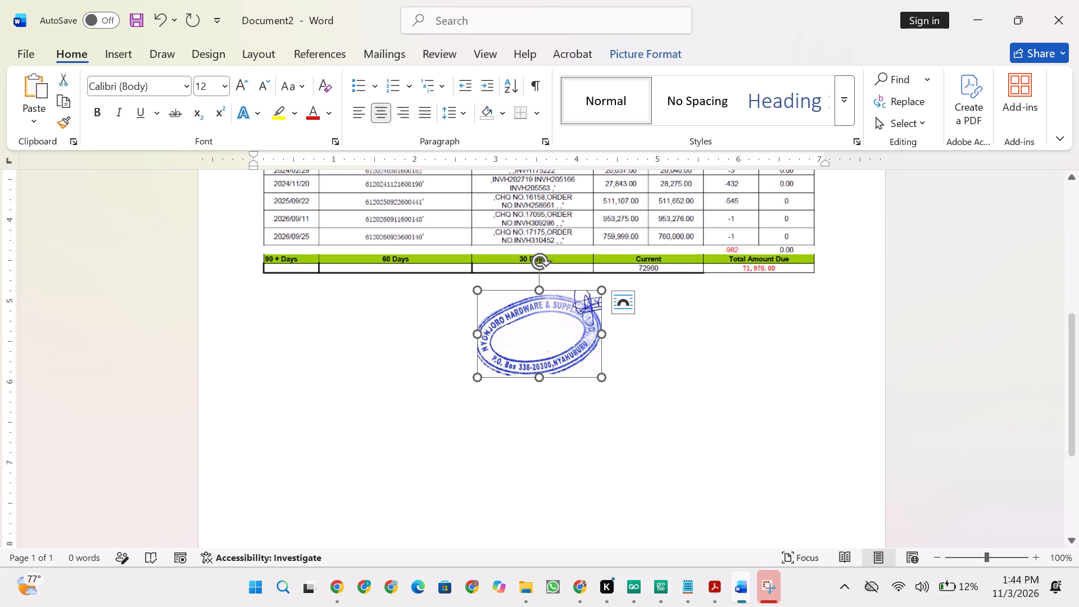
Rotate the stamp clockwise until its lettering is roughly level, and enlarge it slightly to about 1.13" high by 1.61" wide.
drag(520, 267, 544, 265)
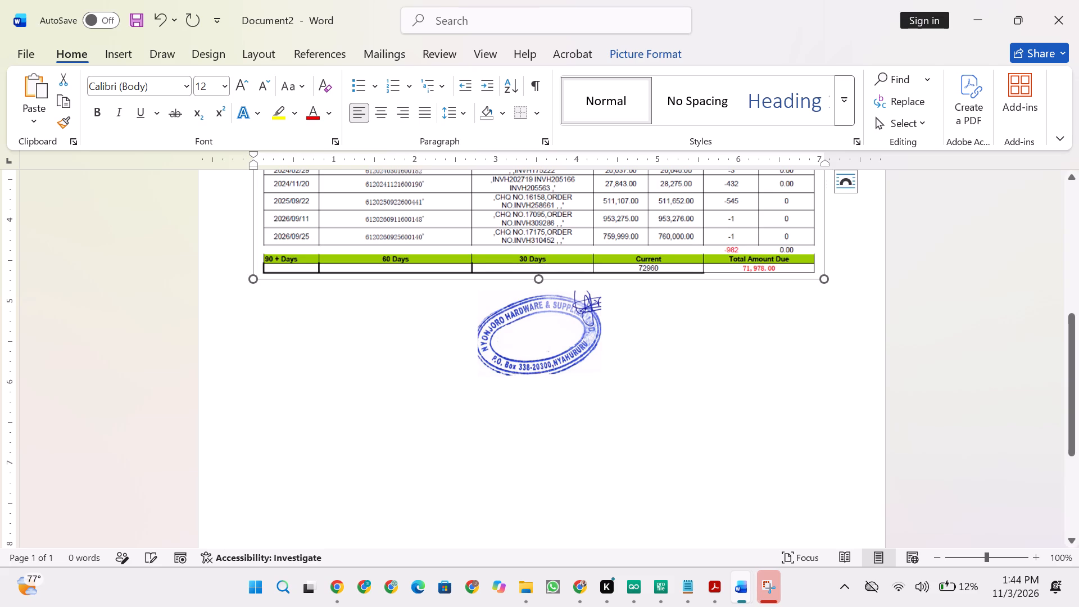
click(536, 301)
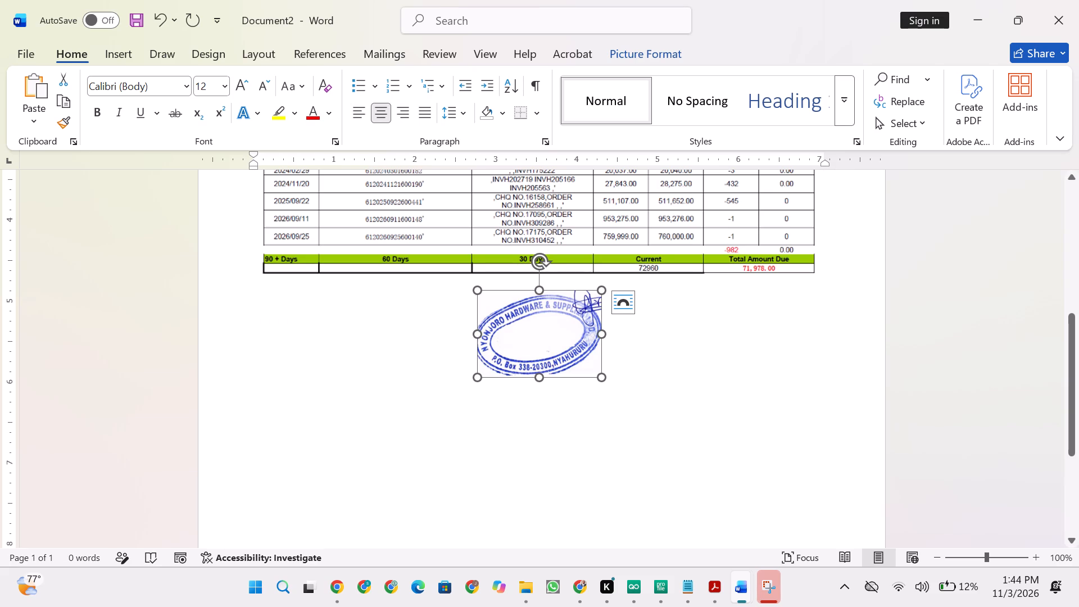
drag(529, 268, 537, 265)
click(541, 310)
drag(539, 263, 562, 271)
click(537, 368)
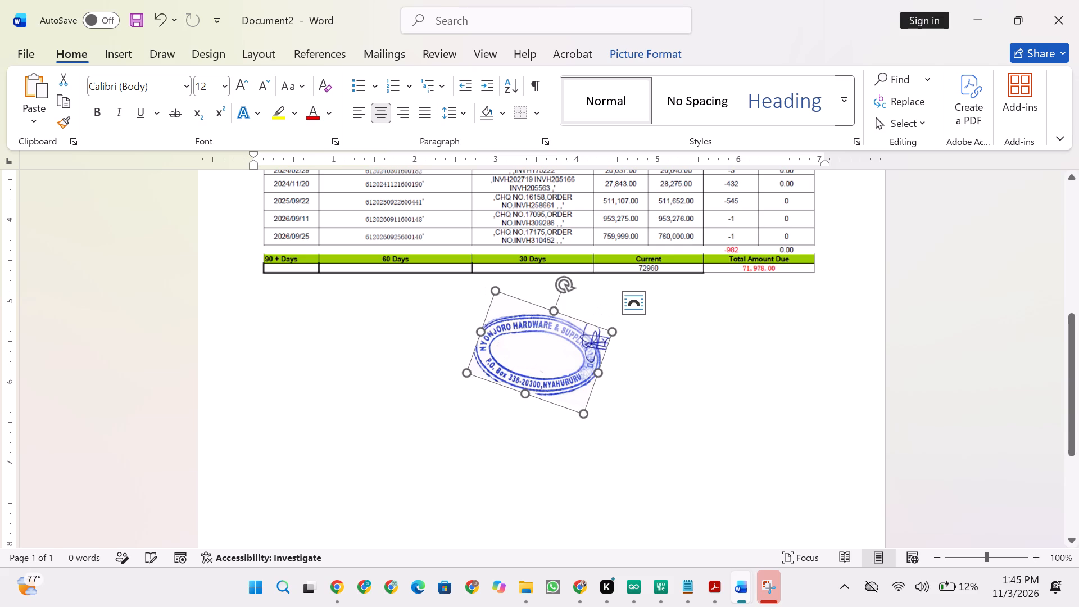
drag(491, 295, 489, 289)
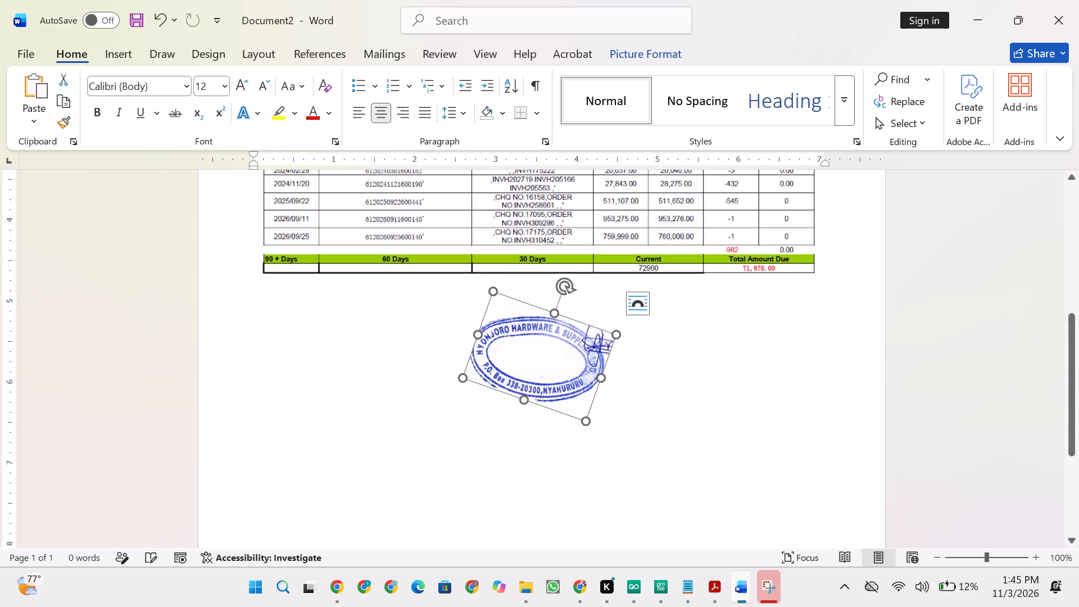
Check the page with the statement and stamp in the print preview.
click(662, 389)
key(ctrl+p)
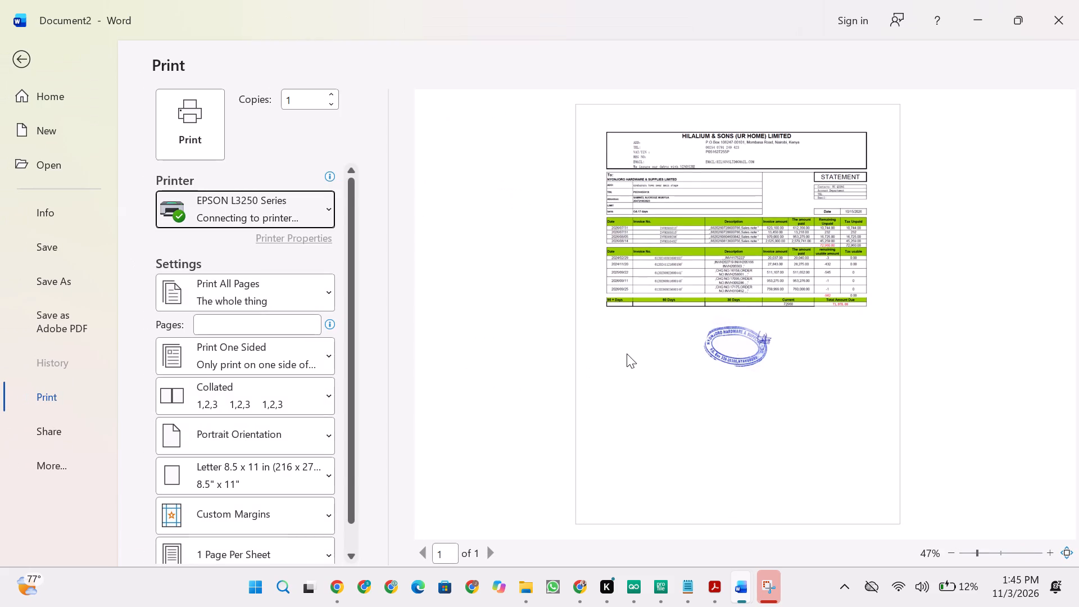
click(21, 65)
Align the stamp to the right margin, below the statement's Total Amount Due.
click(545, 393)
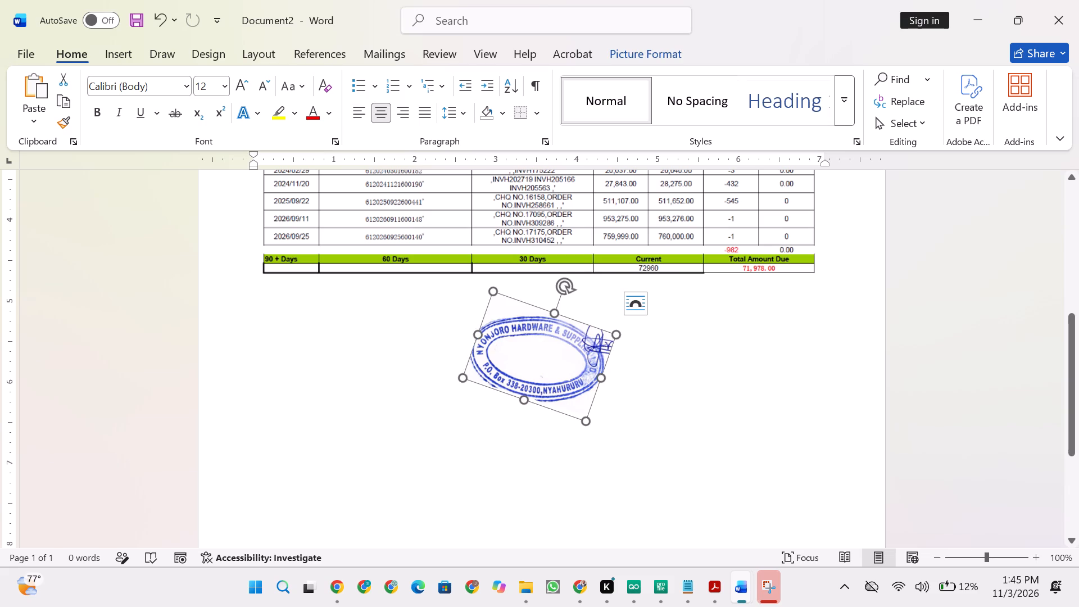
click(538, 365)
click(522, 366)
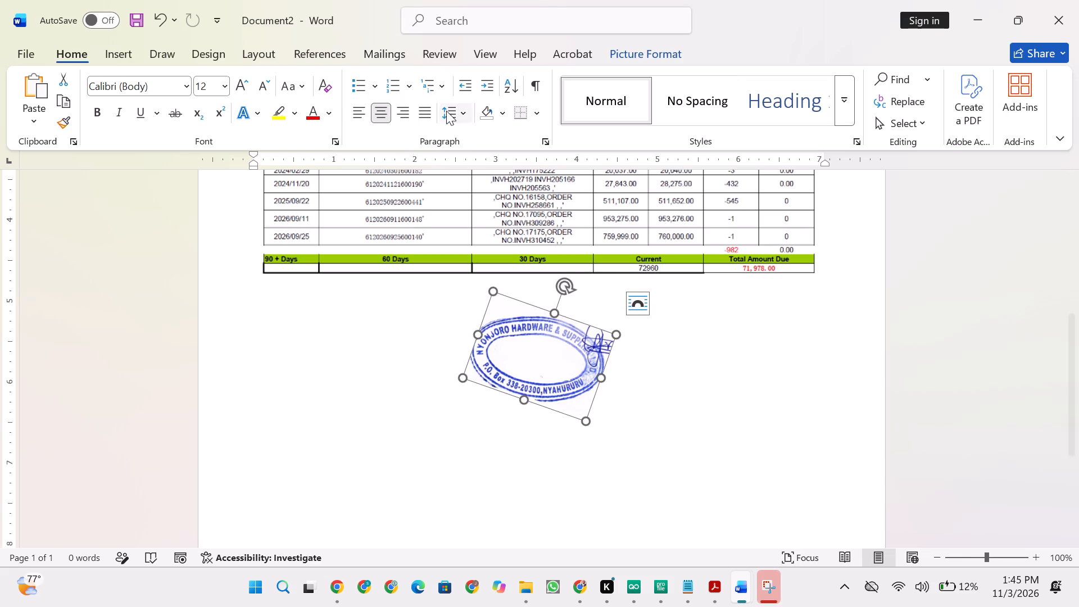
click(409, 119)
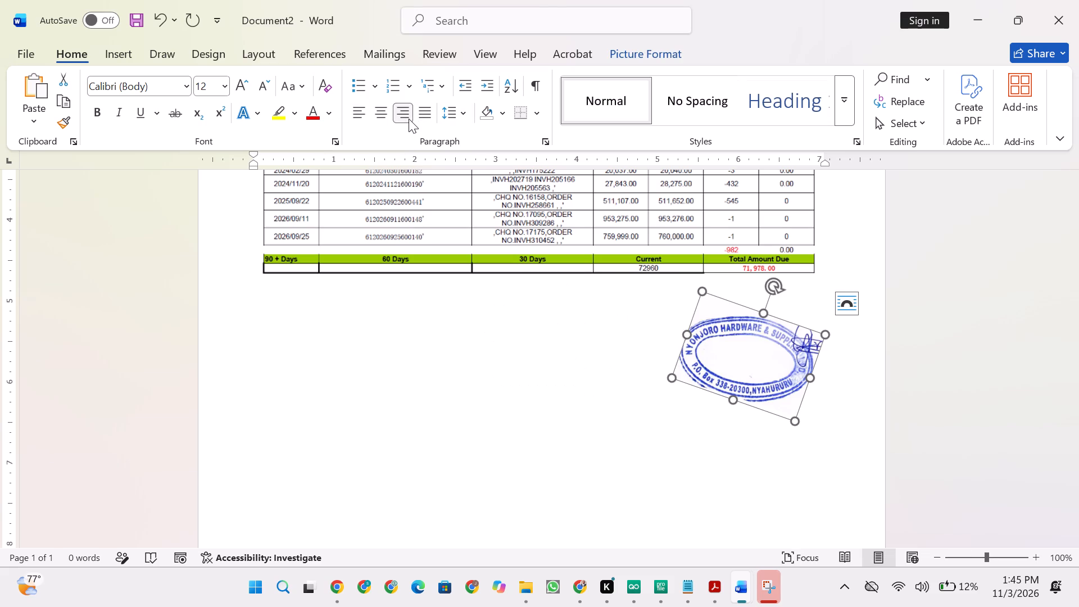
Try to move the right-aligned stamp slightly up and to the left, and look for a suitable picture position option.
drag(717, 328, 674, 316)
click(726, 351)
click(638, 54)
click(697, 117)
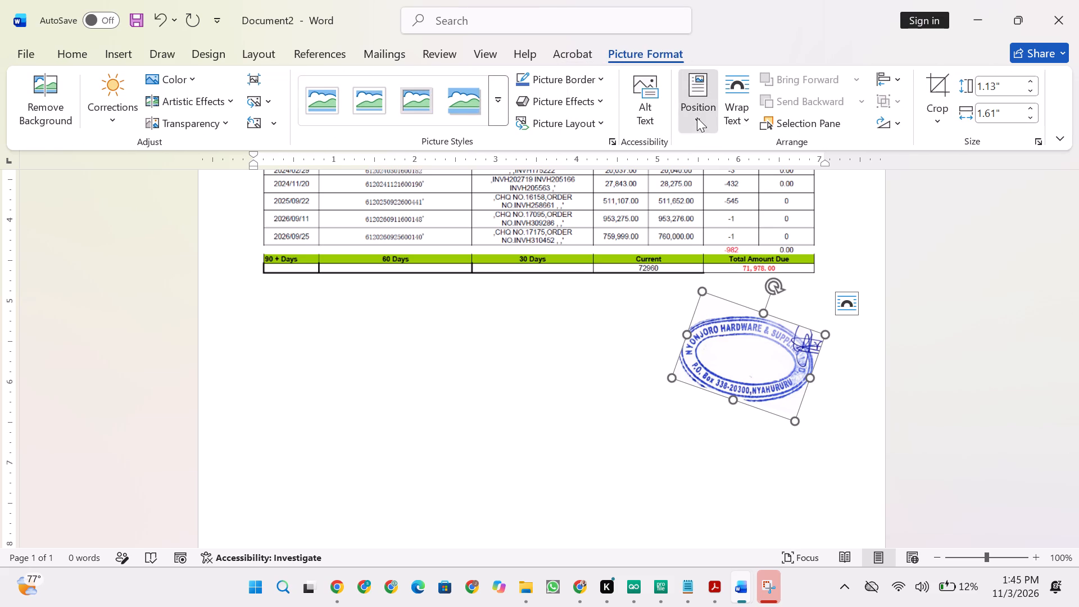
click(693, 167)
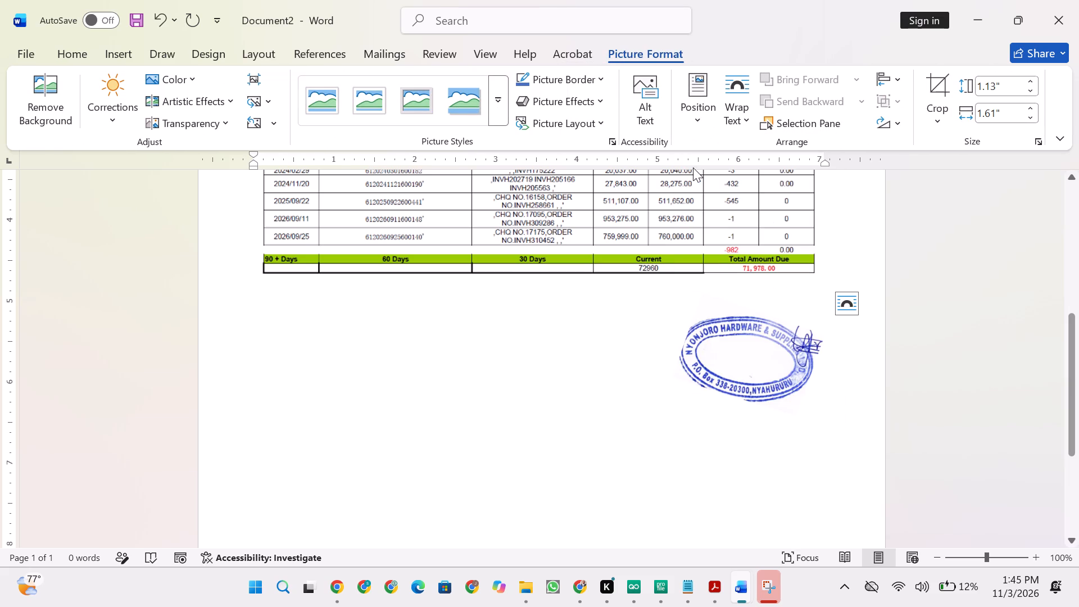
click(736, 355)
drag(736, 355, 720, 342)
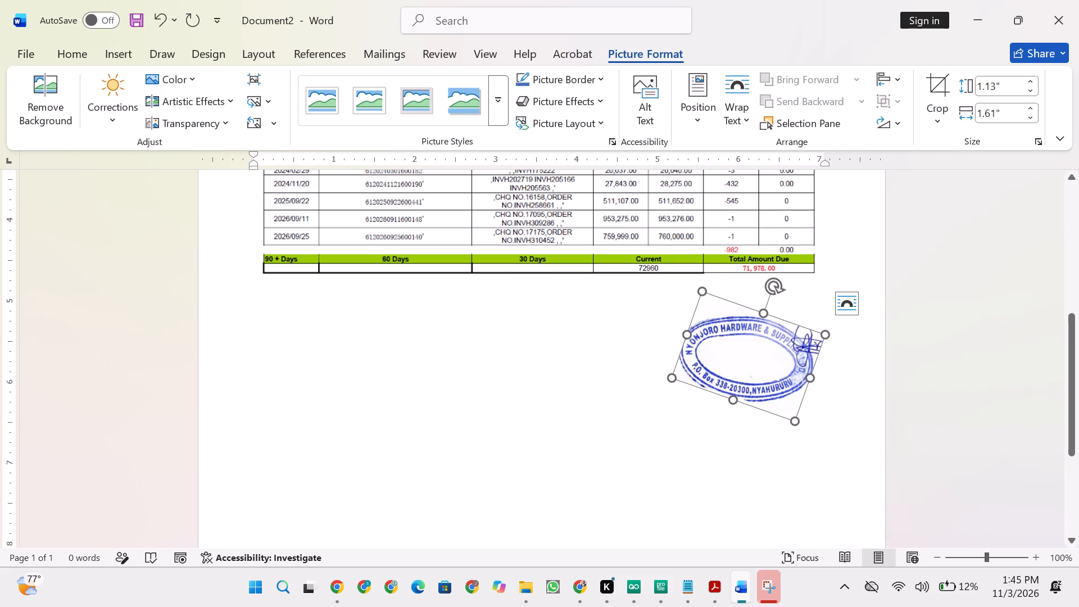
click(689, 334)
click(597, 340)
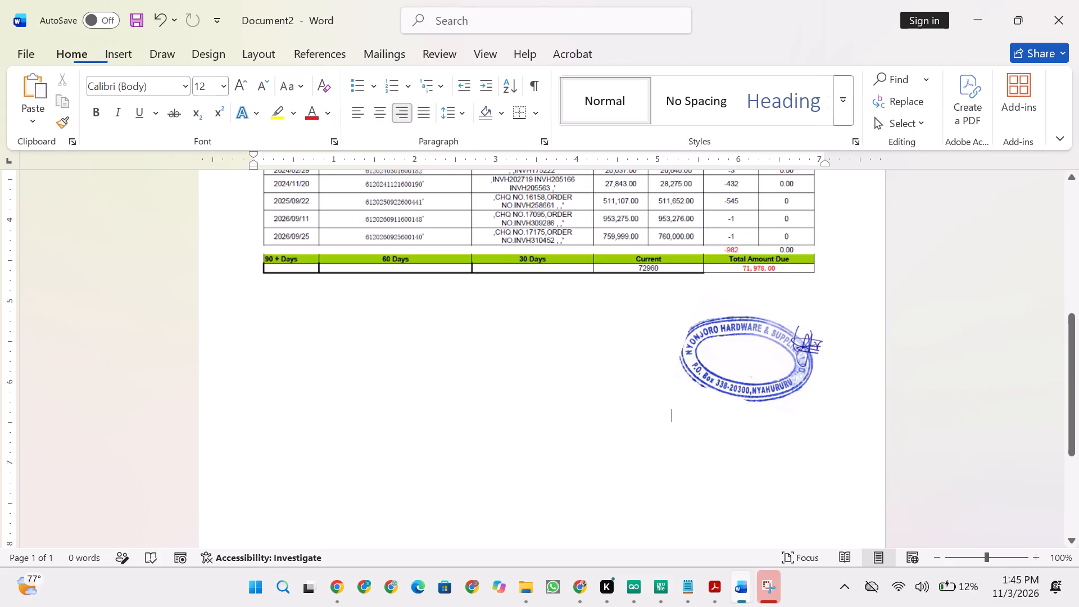
Check the finished page and save it as a PDF named nyonjoro in the "hila oc" folder on the Desktop.
scroll(620, 299, up, 9)
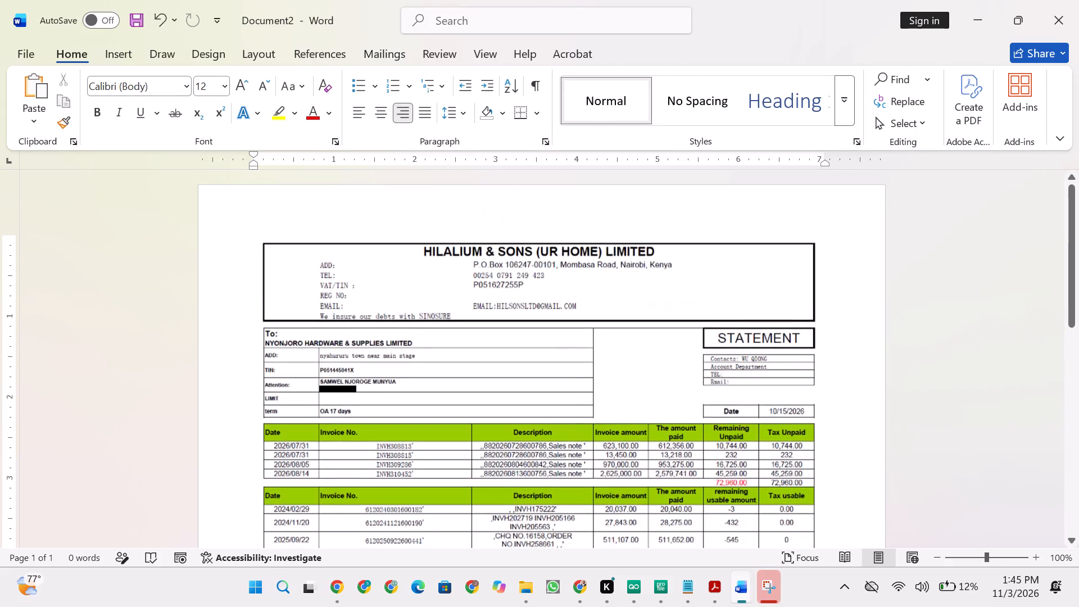
scroll(620, 298, up, 4)
scroll(547, 291, down, 6)
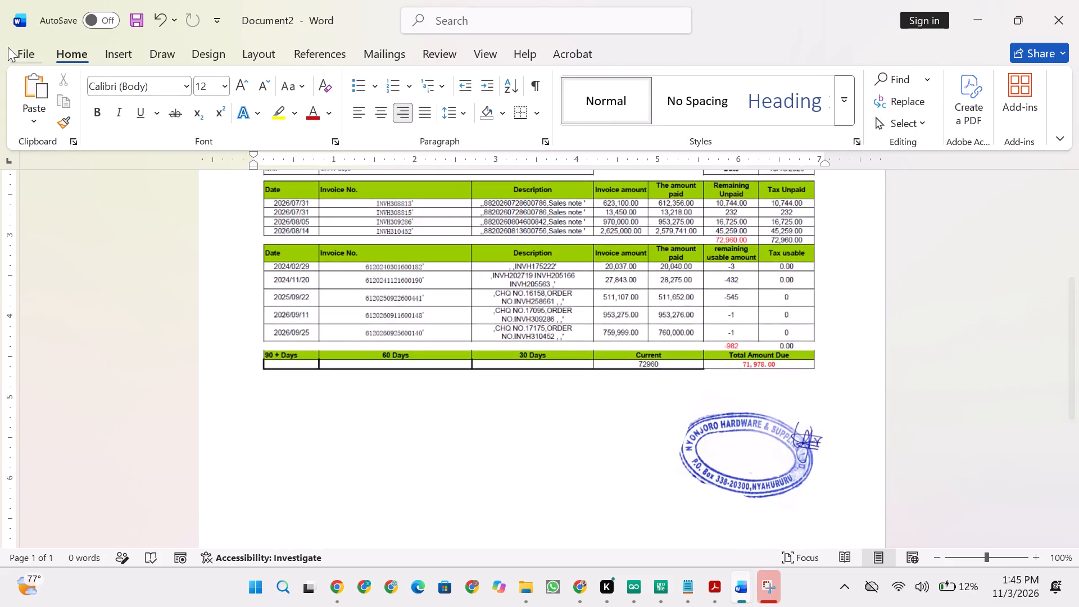
click(18, 45)
click(64, 282)
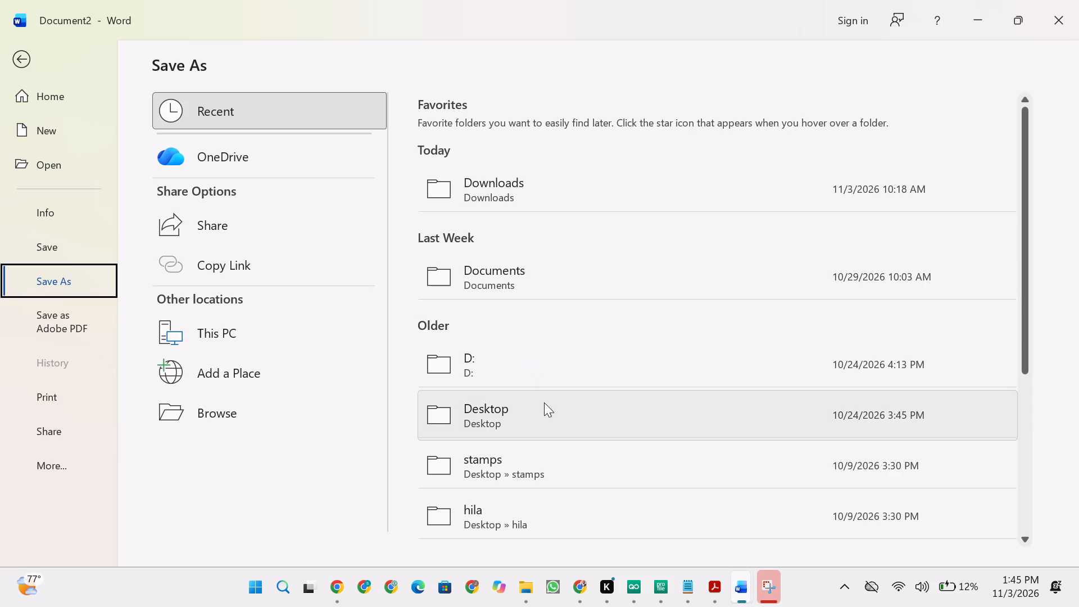
click(544, 402)
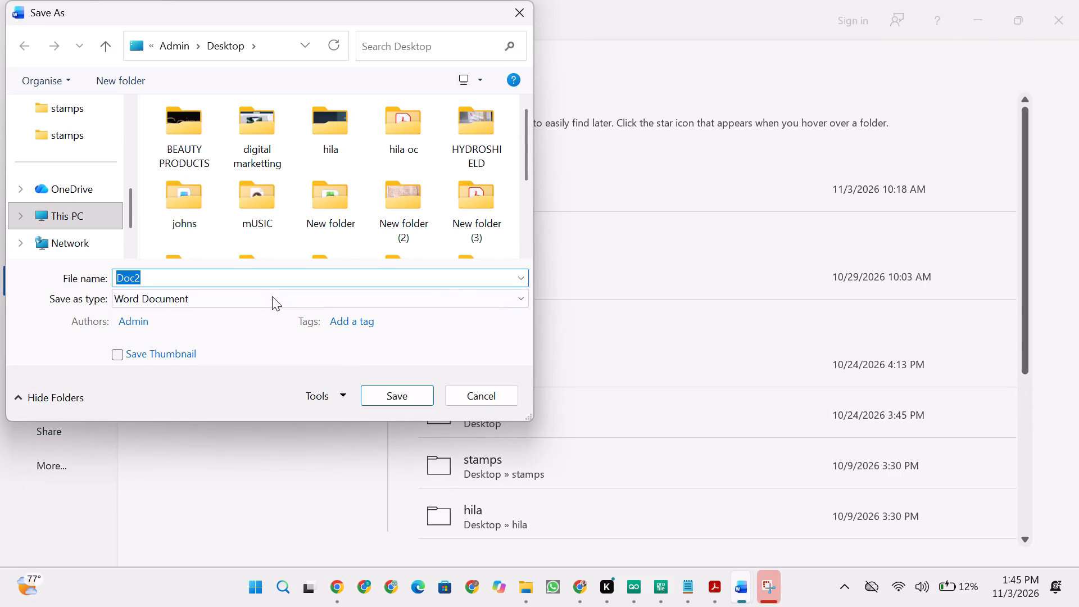
click(287, 279)
triple_click(288, 279)
click(288, 279)
key(m)
key(BackSpace)
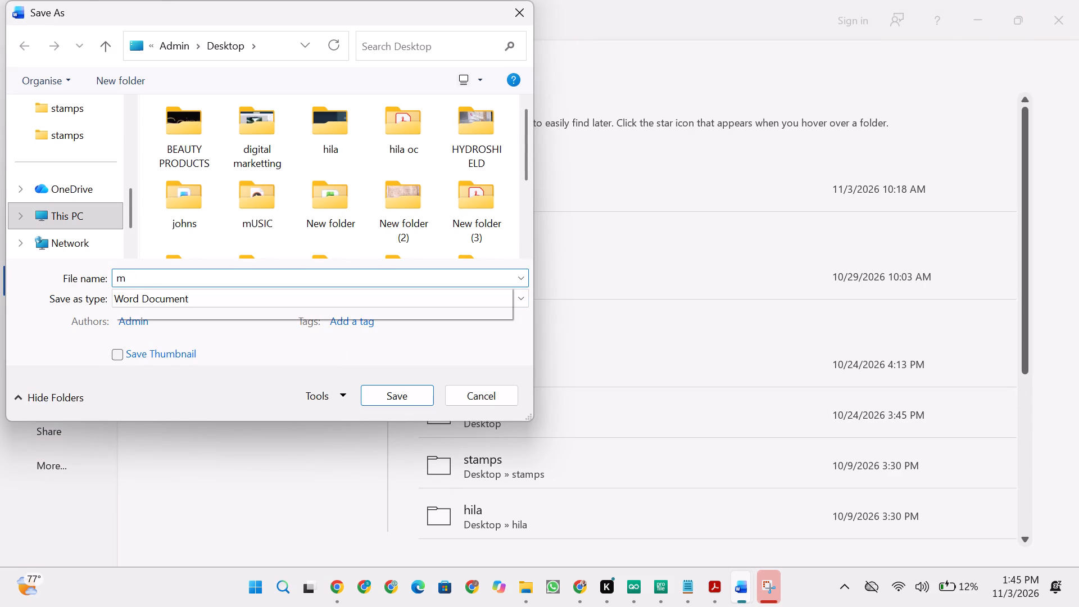
text(ny)
text(onjoro)
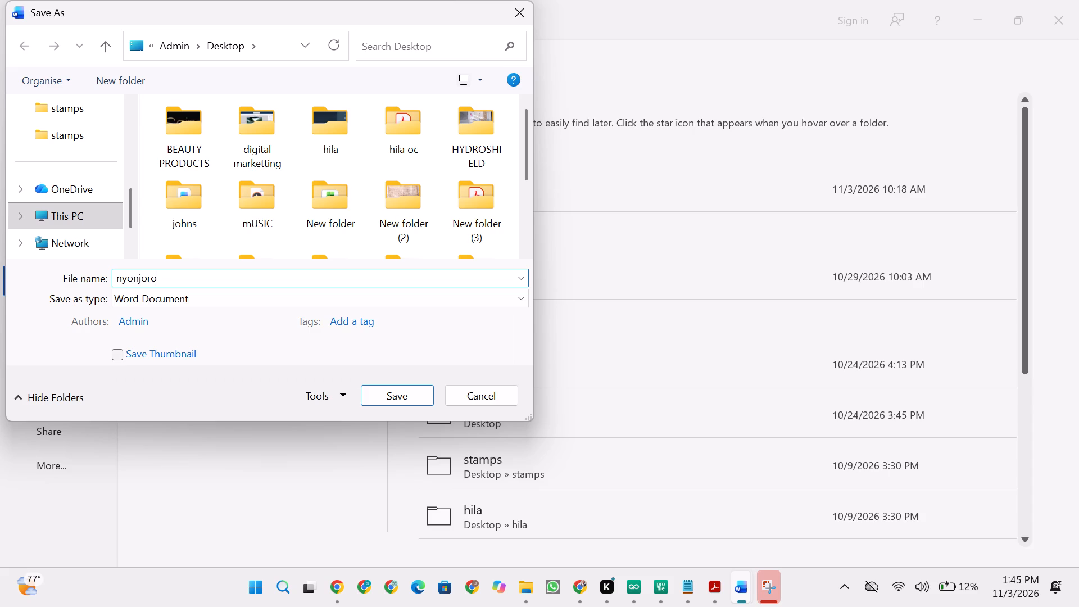
click(260, 298)
click(276, 402)
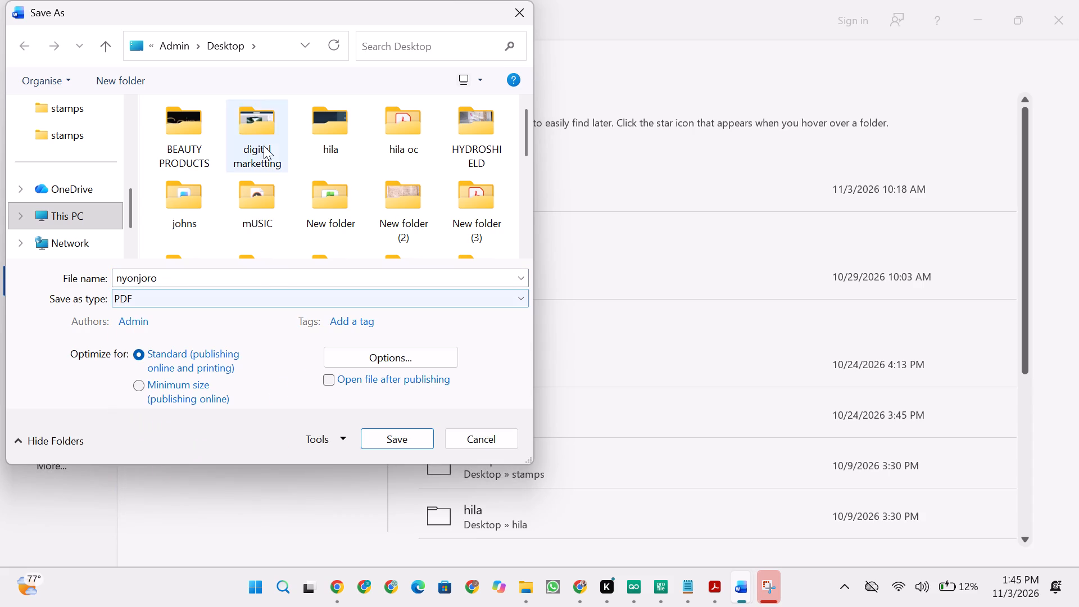
click(387, 137)
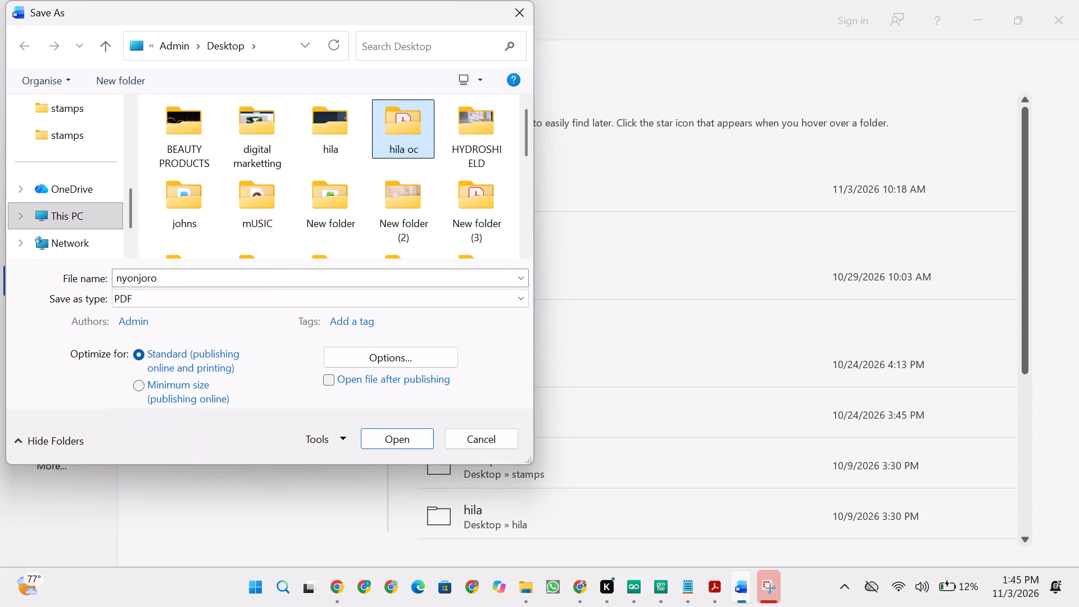
click(411, 441)
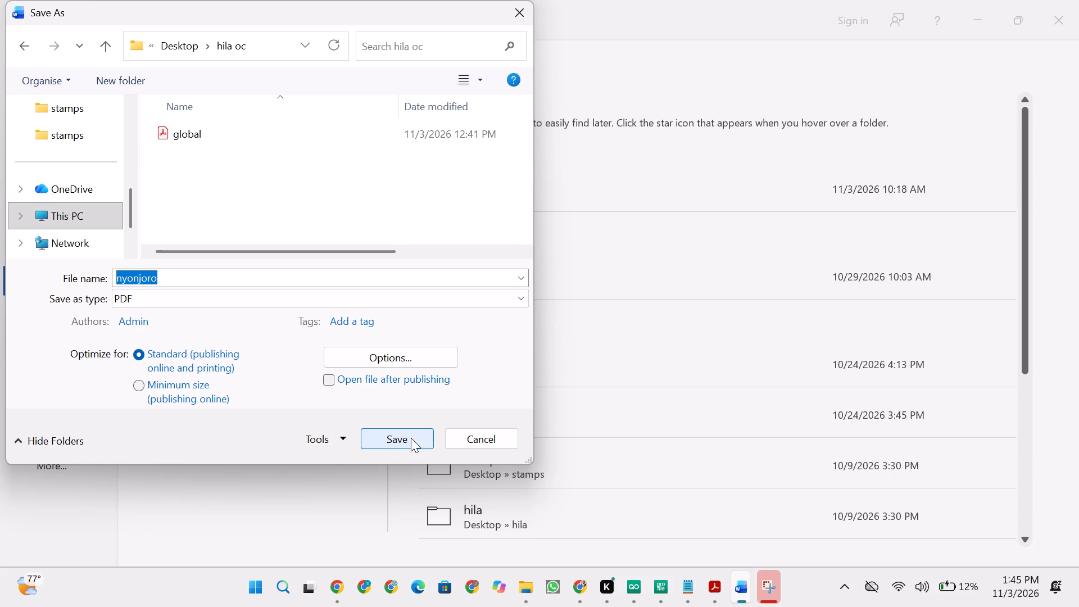
click(411, 438)
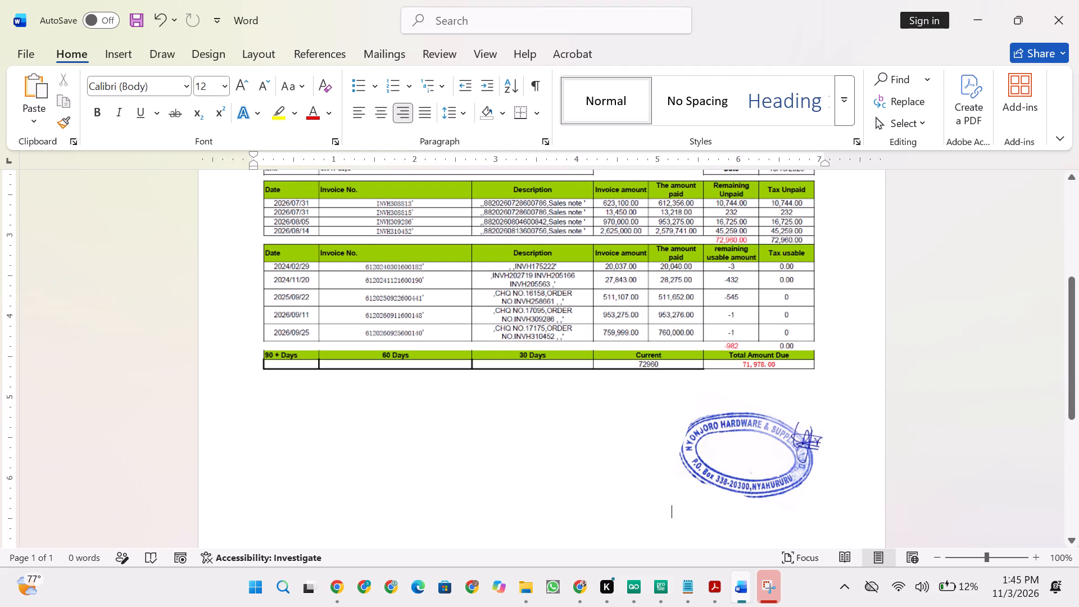
click(411, 438)
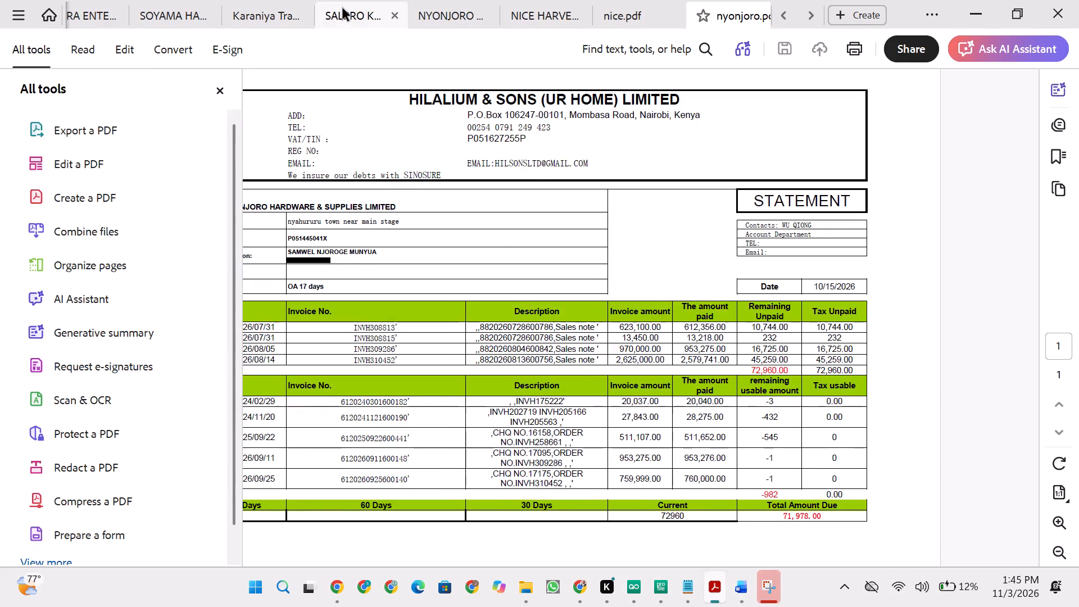
Snip the whole SALPRO KENYA LIMITED statement, from the company header to the Total Amount Due, and copy it.
click(343, 8)
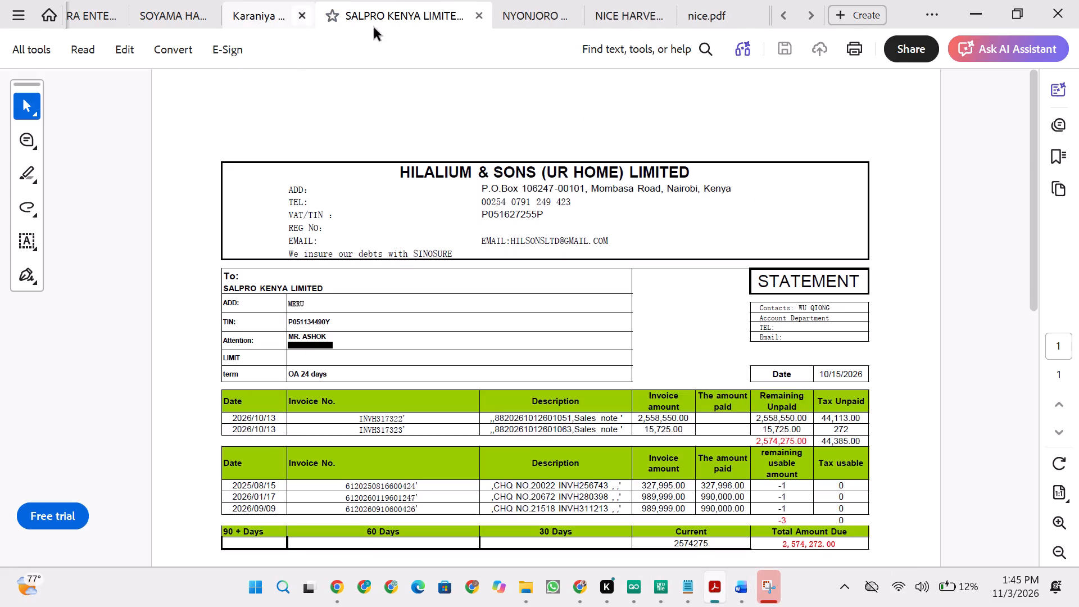
click(432, 12)
scroll(433, 78, down, 1)
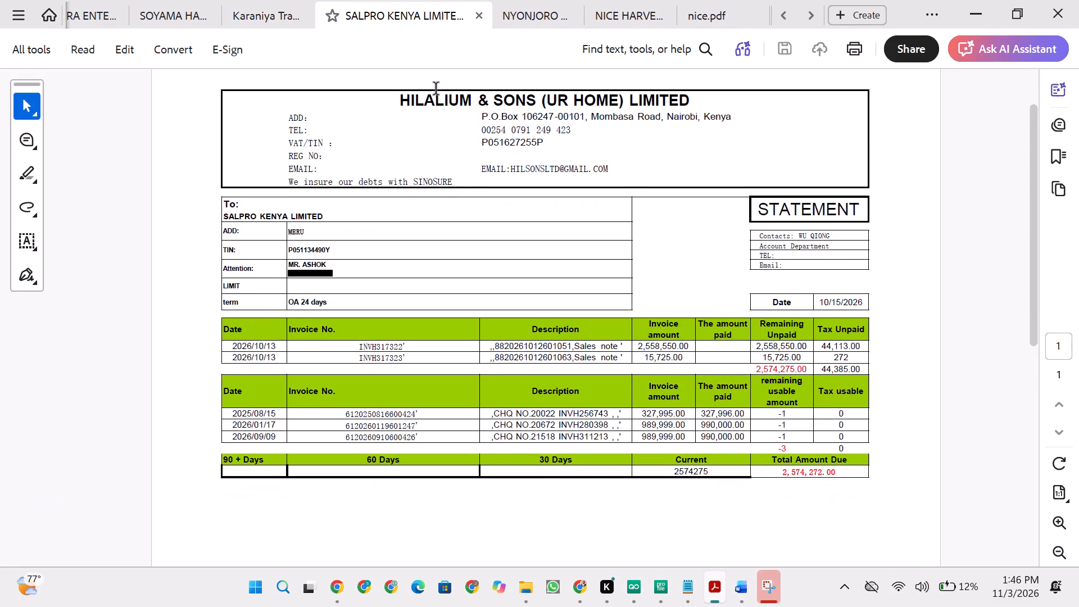
click(772, 595)
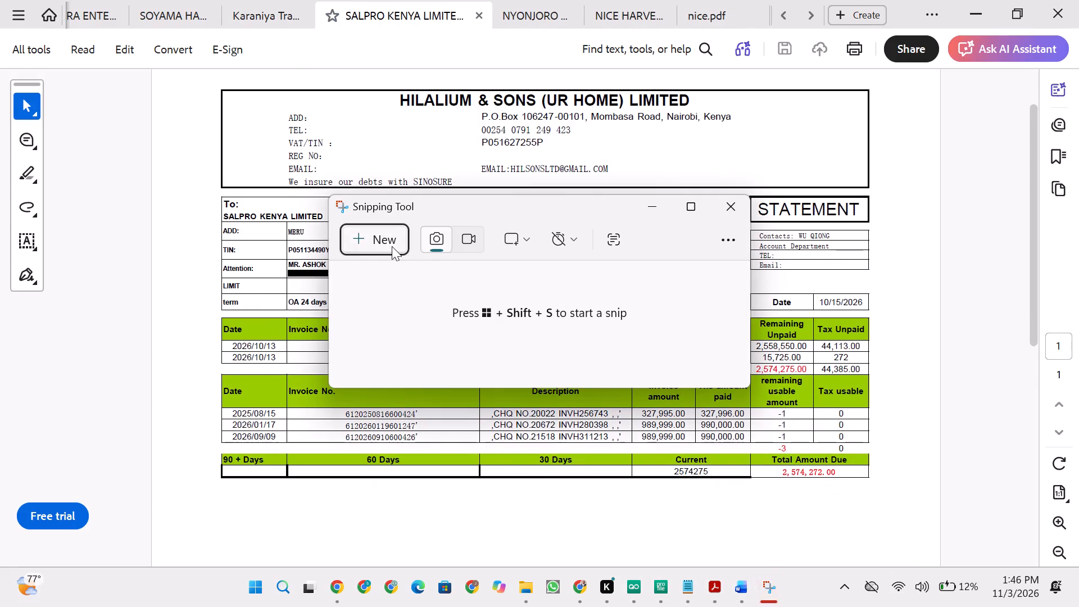
click(392, 246)
drag(213, 84, 880, 461)
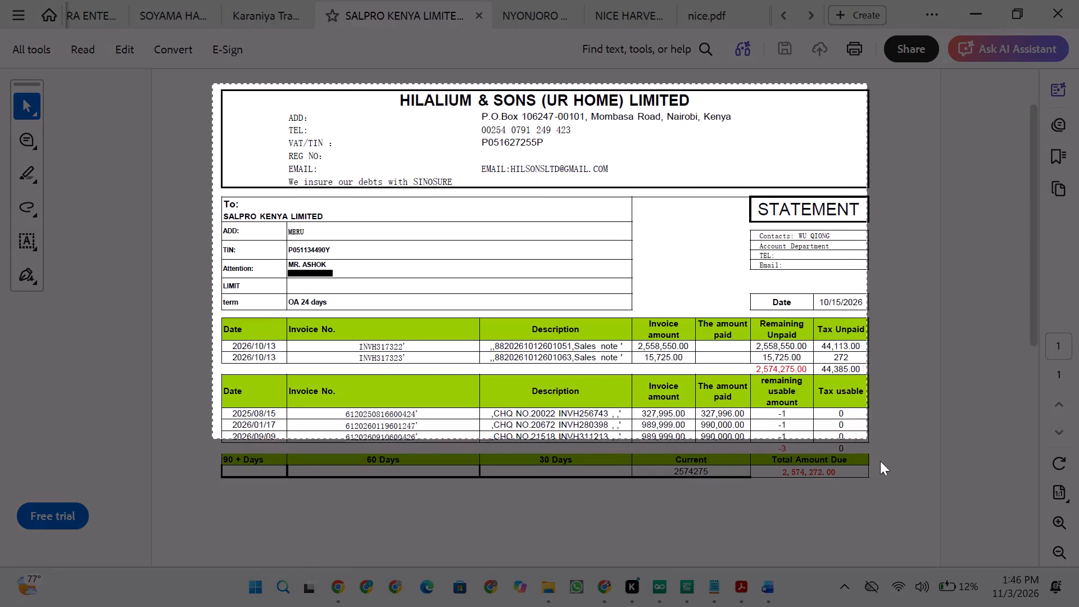
drag(880, 461, 878, 488)
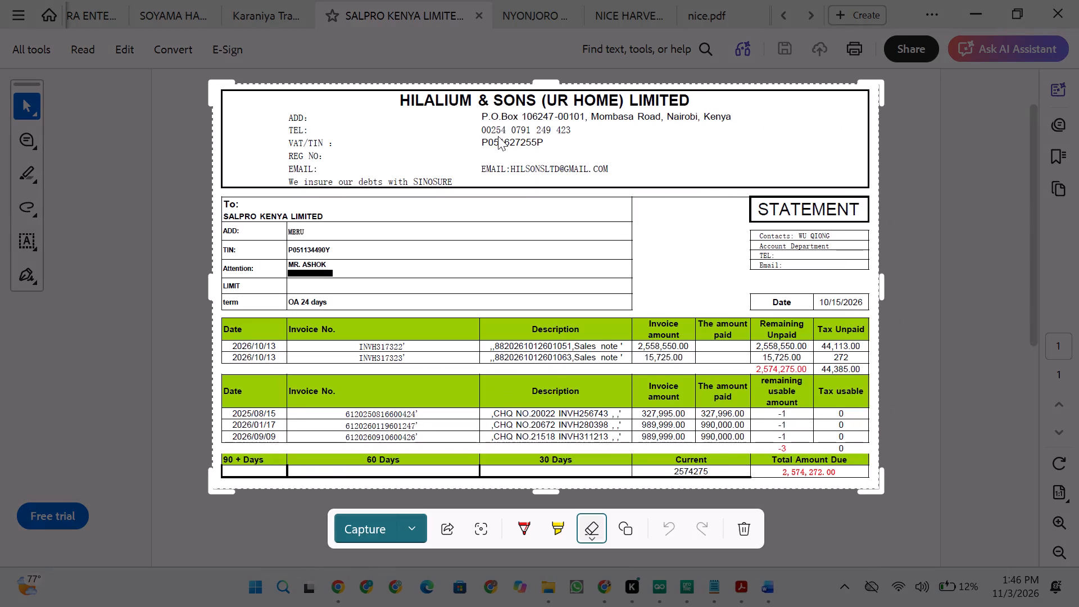
click(416, 529)
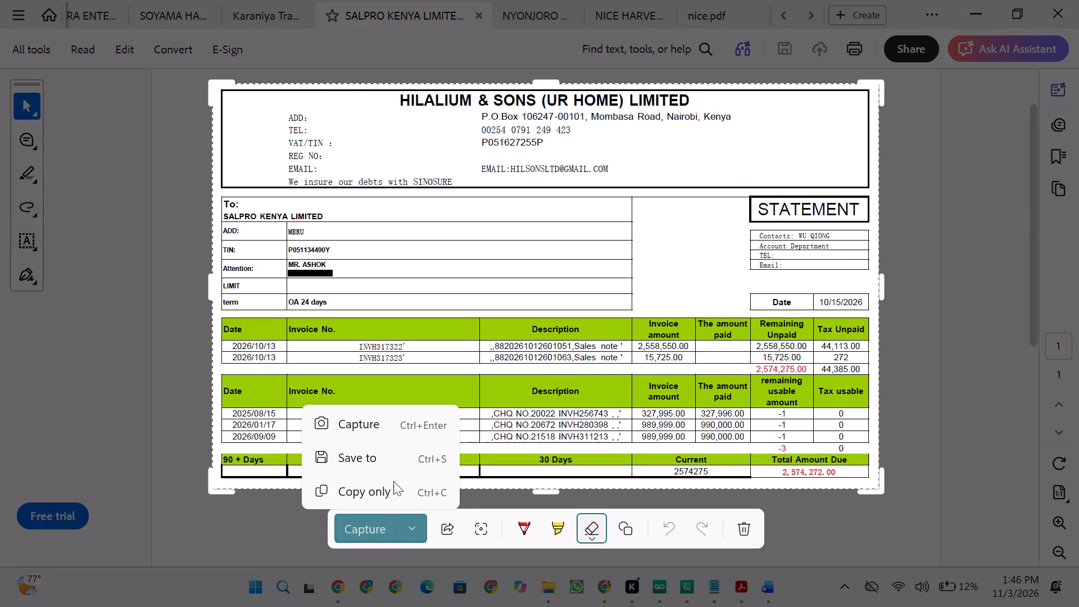
click(393, 490)
Switch to Word, create a new blank document and paste the copied SALPRO KENYA LIMITED statement into it.
click(765, 588)
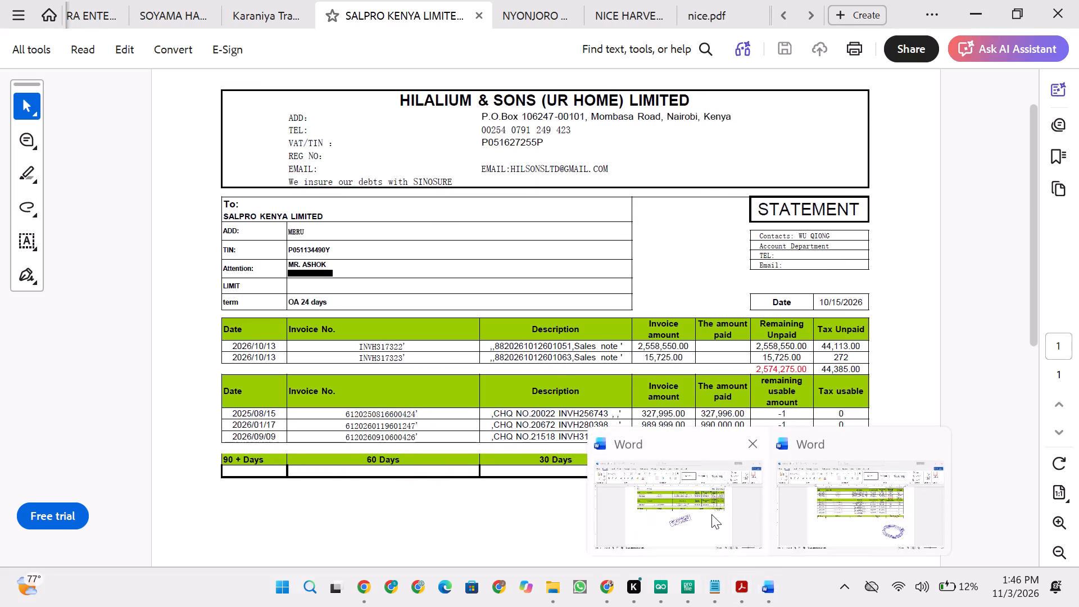
click(711, 514)
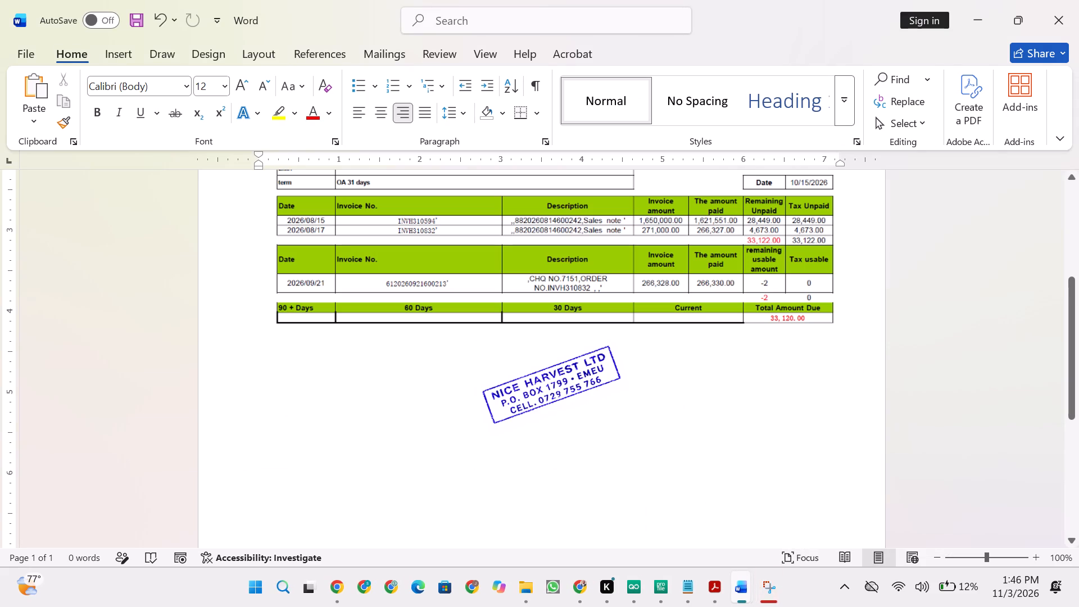
key(ctrl+n)
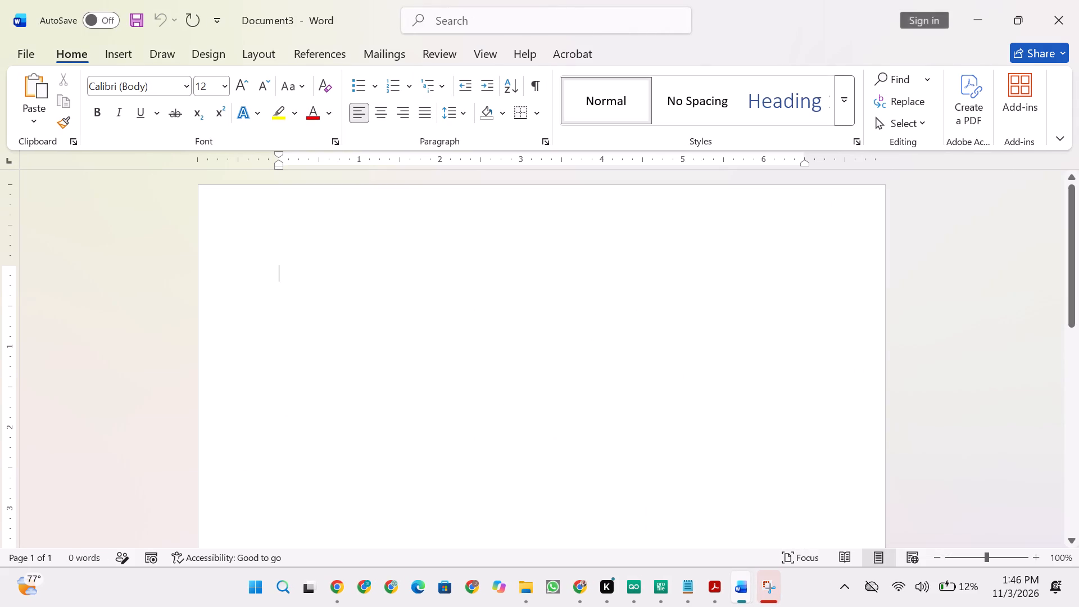
right_click(371, 273)
click(407, 350)
click(454, 273)
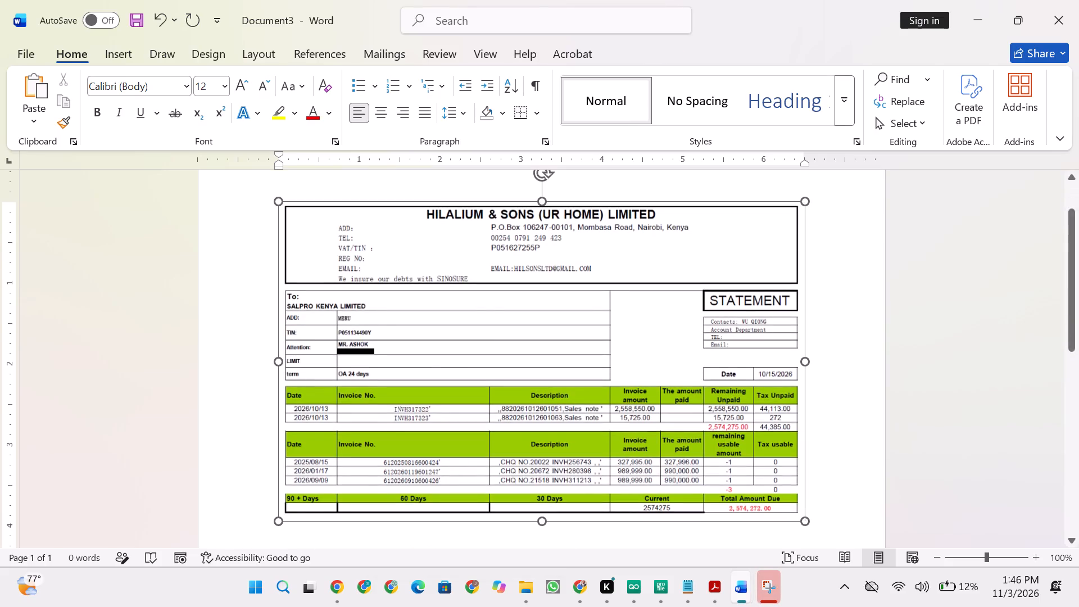
Narrow the page's left and right margins, and slightly reduce the bottom and top margins around the statement picture.
scroll(455, 277, down, 2)
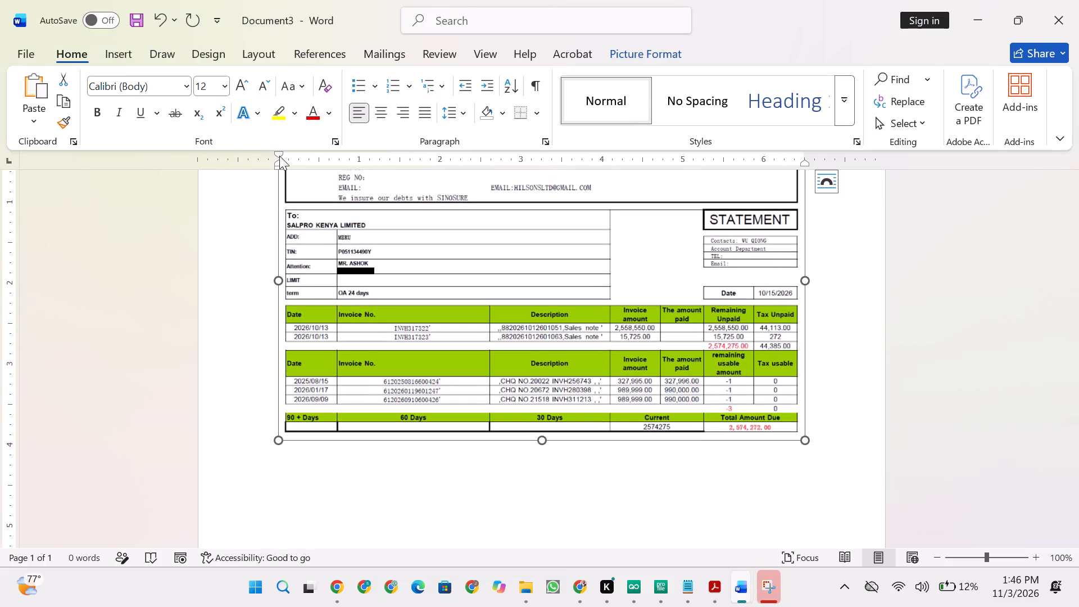
drag(277, 157, 273, 158)
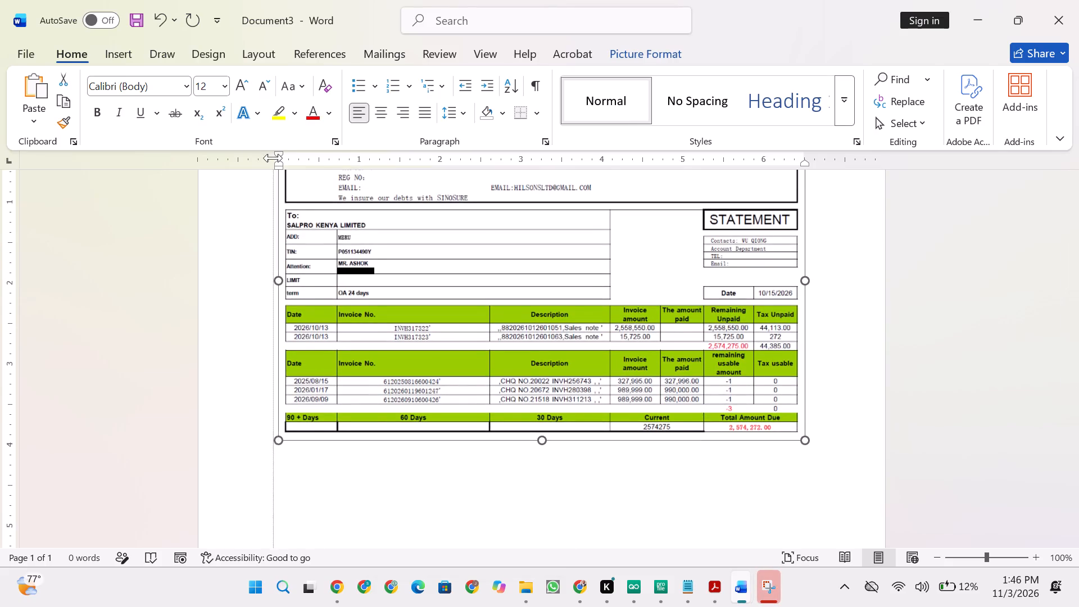
drag(273, 158, 251, 158)
click(516, 259)
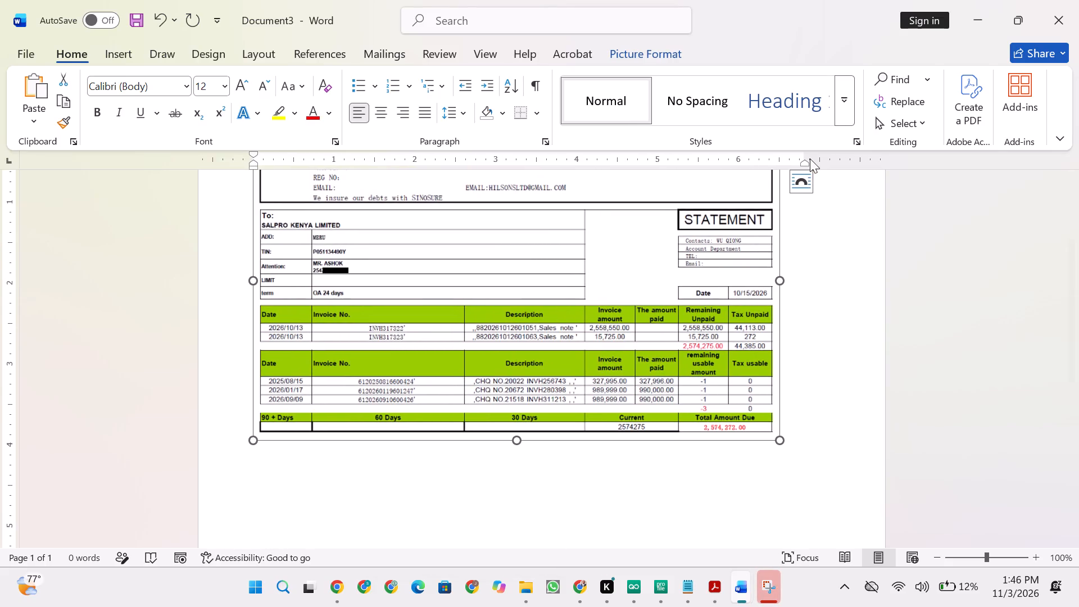
drag(805, 155, 856, 164)
scroll(700, 283, down, 5)
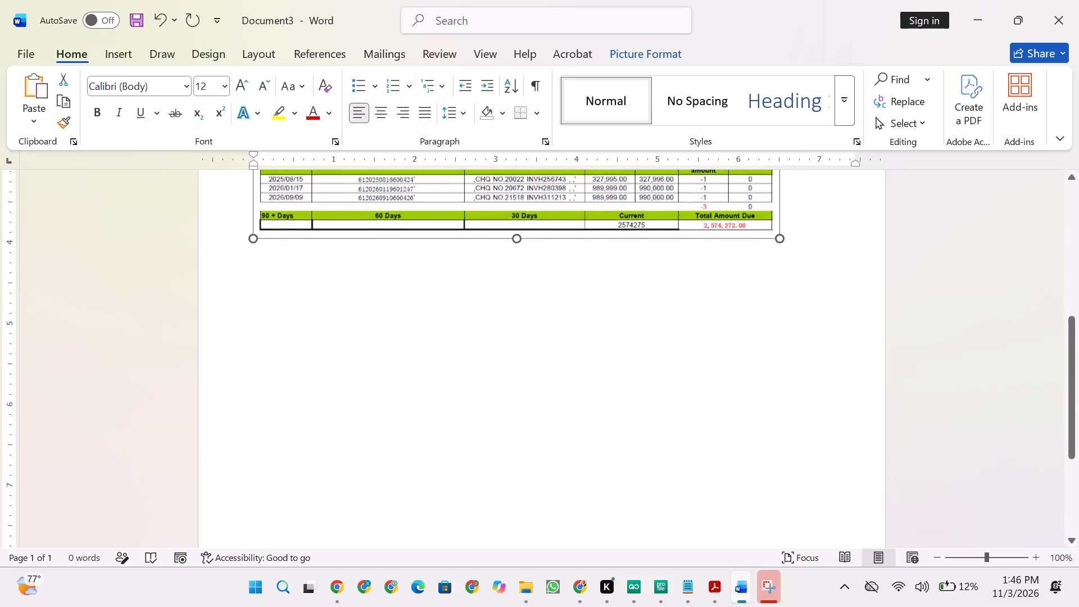
scroll(260, 312, down, 10)
drag(13, 451, 11, 472)
scroll(186, 403, up, 12)
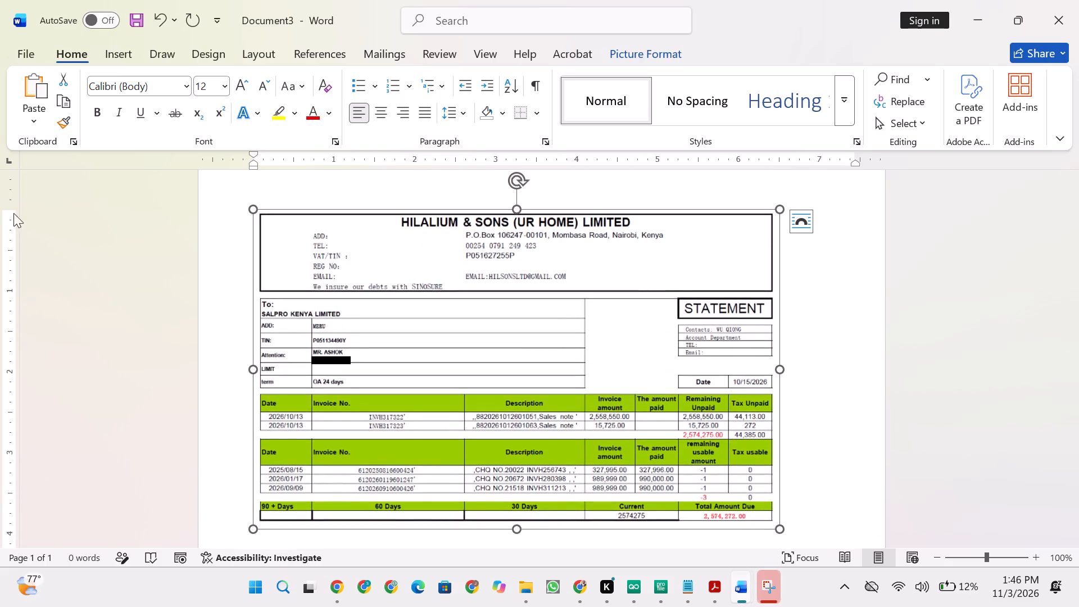
drag(10, 209, 10, 200)
click(10, 200)
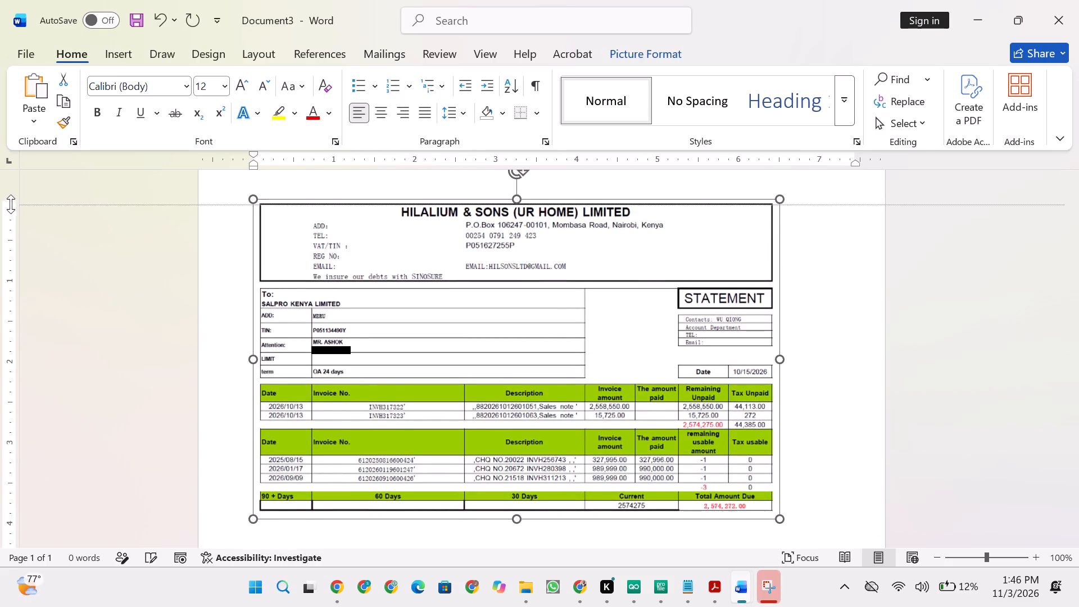
Centre the statement picture between the margins and enlarge it slightly.
click(233, 289)
click(382, 115)
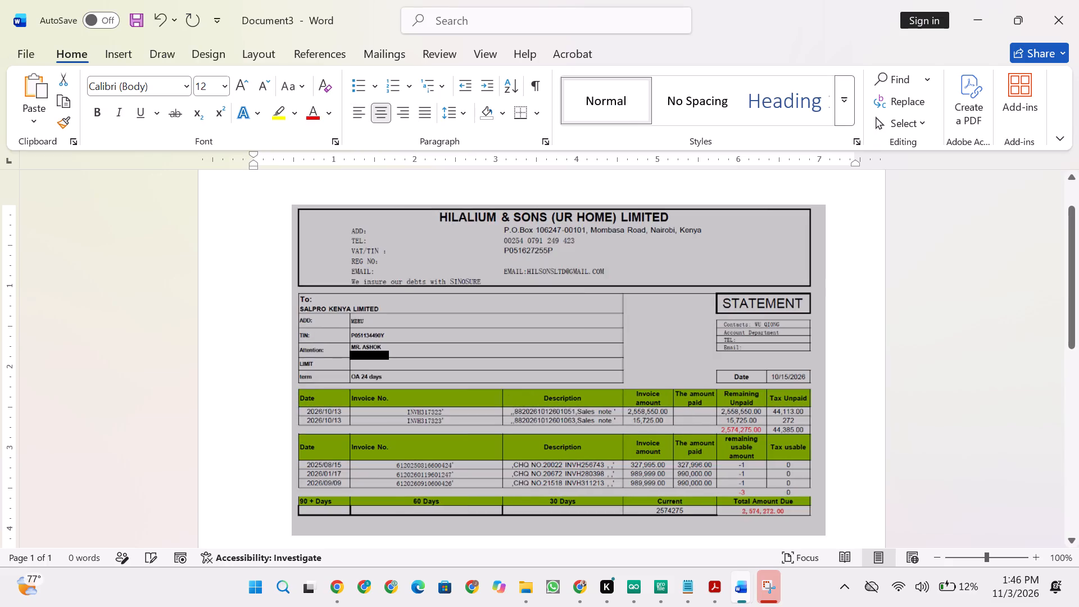
click(603, 315)
click(732, 348)
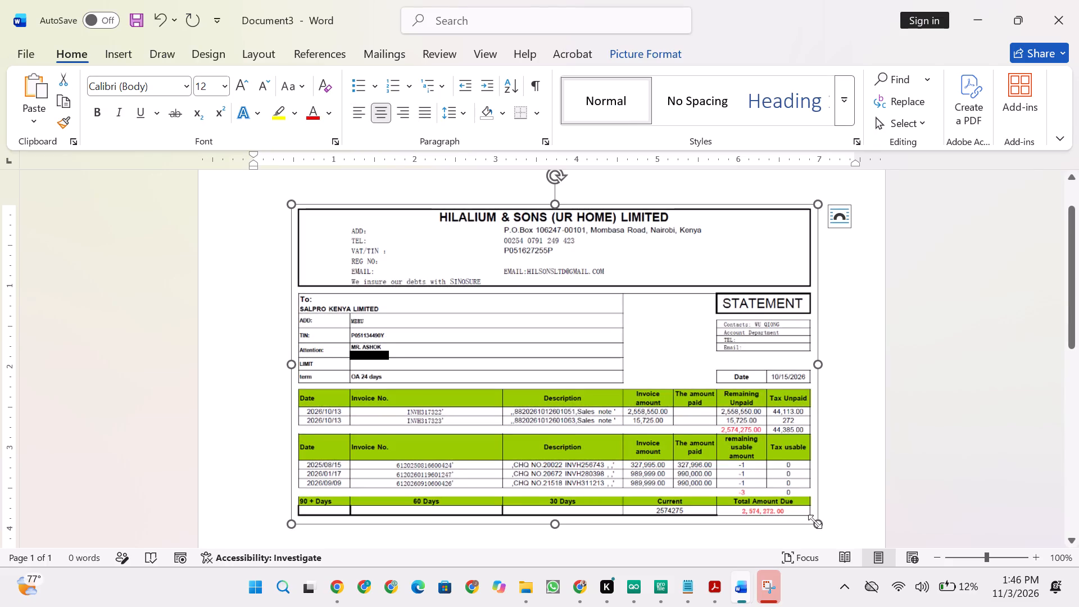
drag(815, 522, 835, 534)
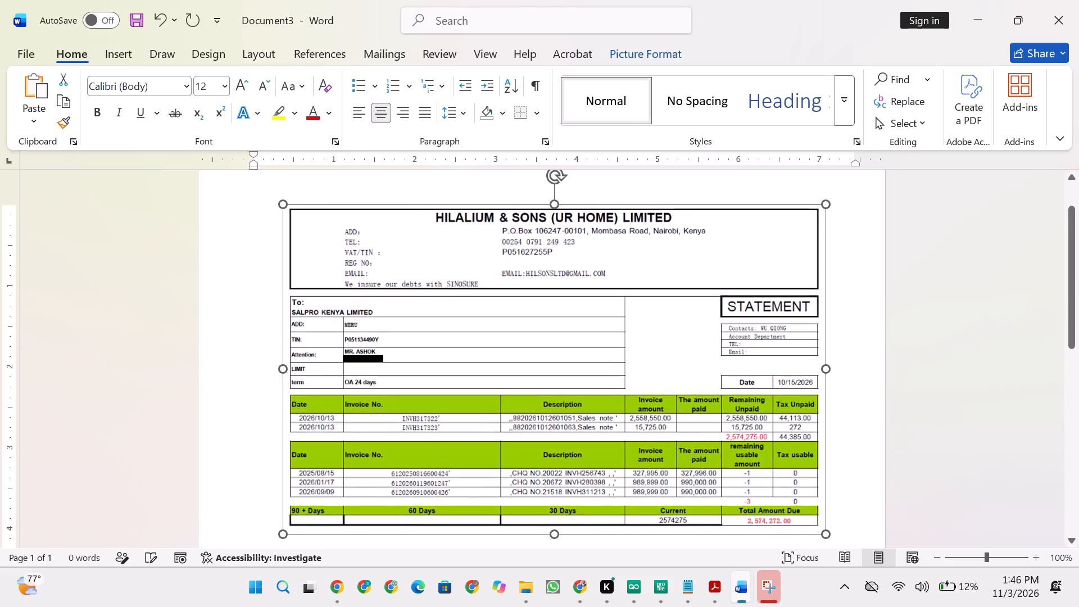
click(670, 423)
drag(829, 200, 835, 196)
Add an empty line below the statement picture.
scroll(873, 336, down, 5)
click(853, 317)
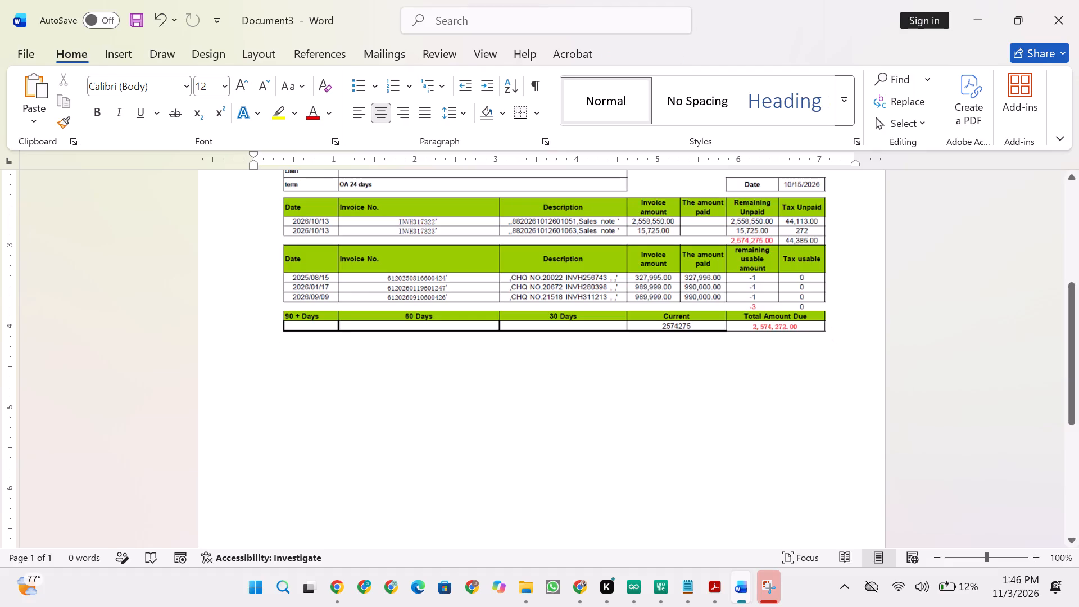
key(Return)
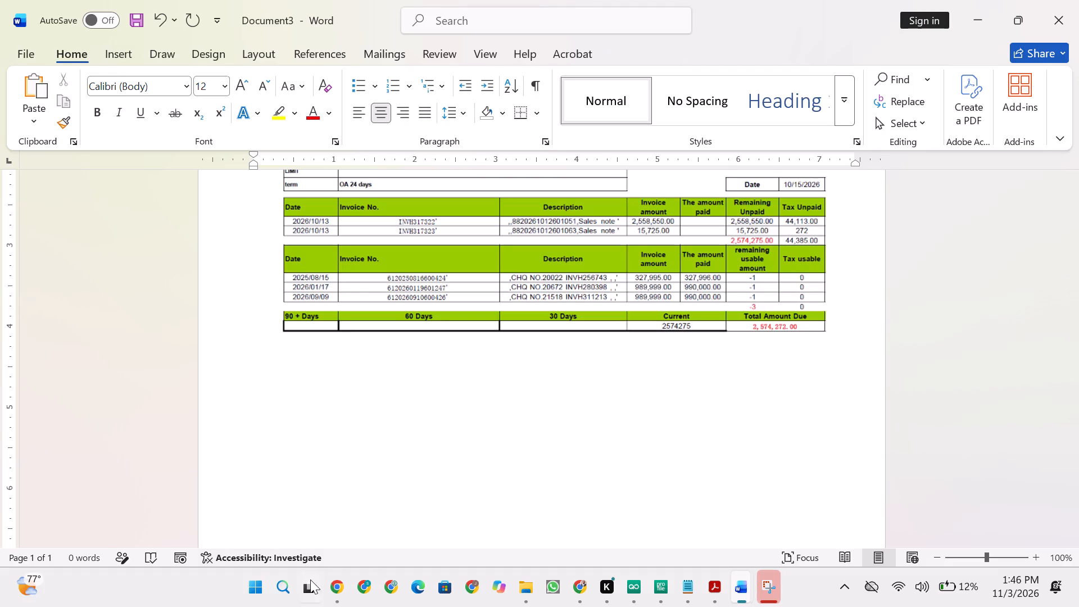
scroll(389, 407, up, 3)
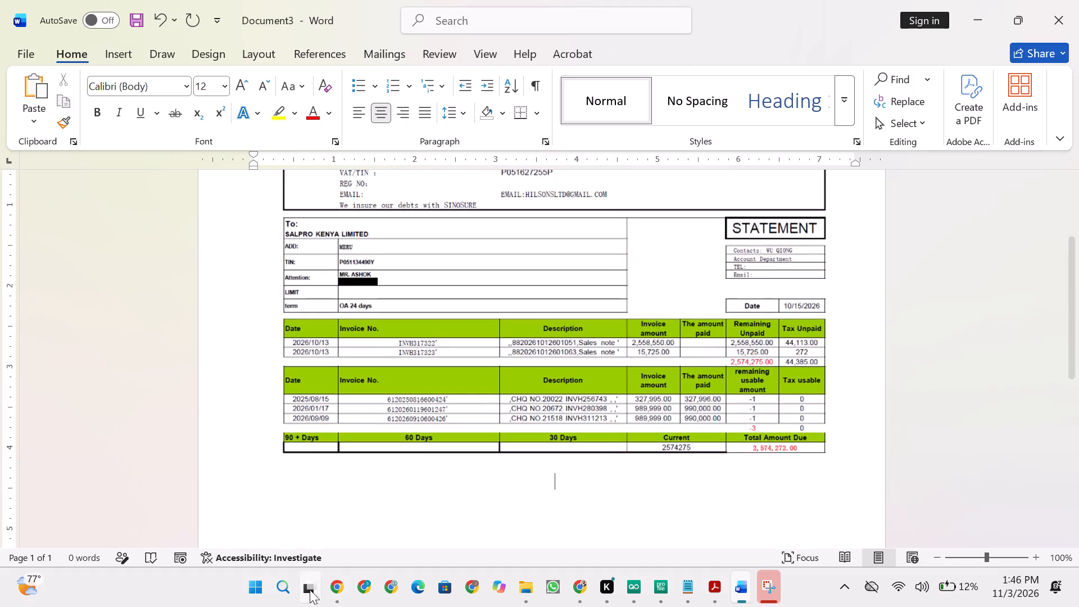
Switch to File Explorer, cut the nyonjoro stamp image from the search results and open the other stamps folder.
click(341, 587)
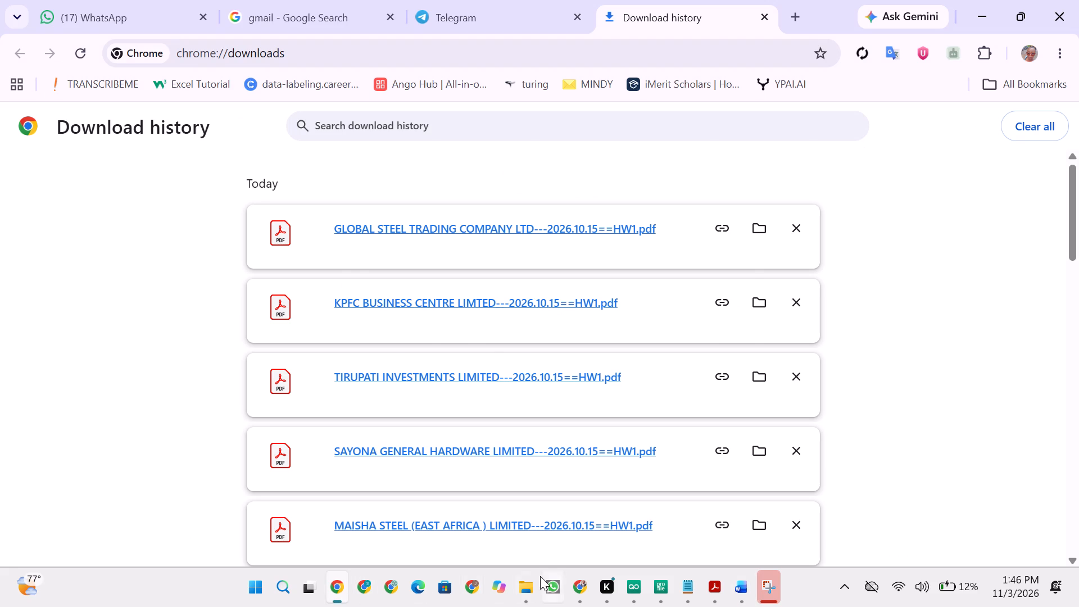
click(524, 582)
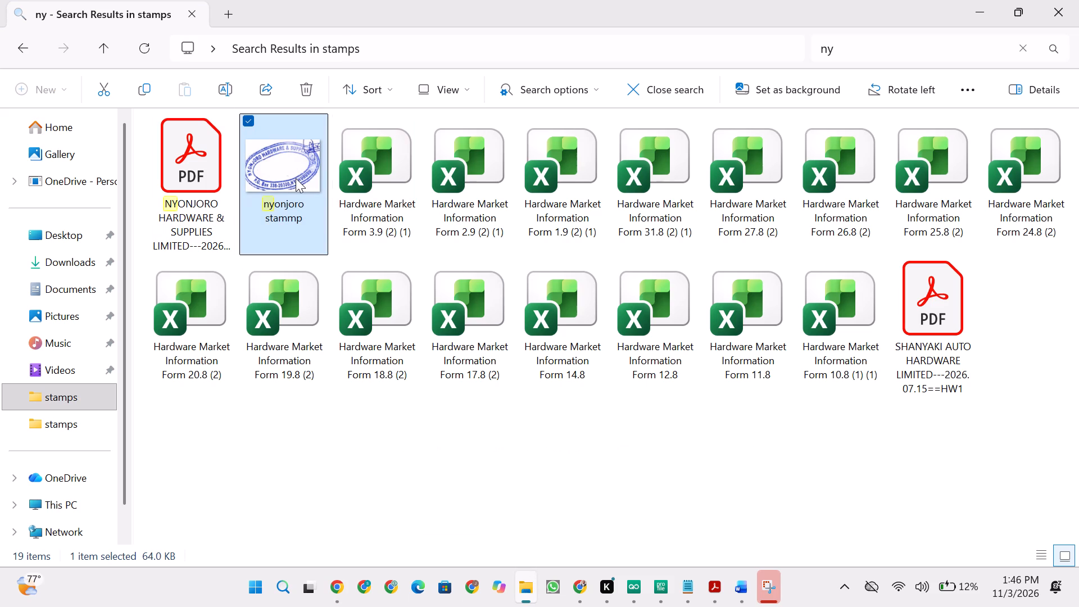
right_click(296, 178)
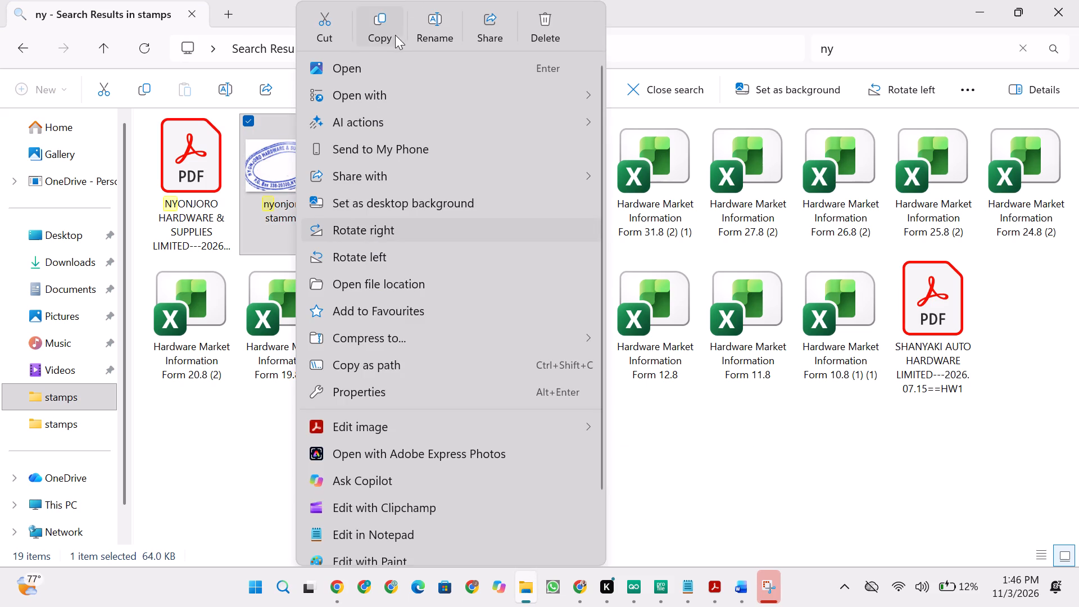
click(325, 28)
click(64, 423)
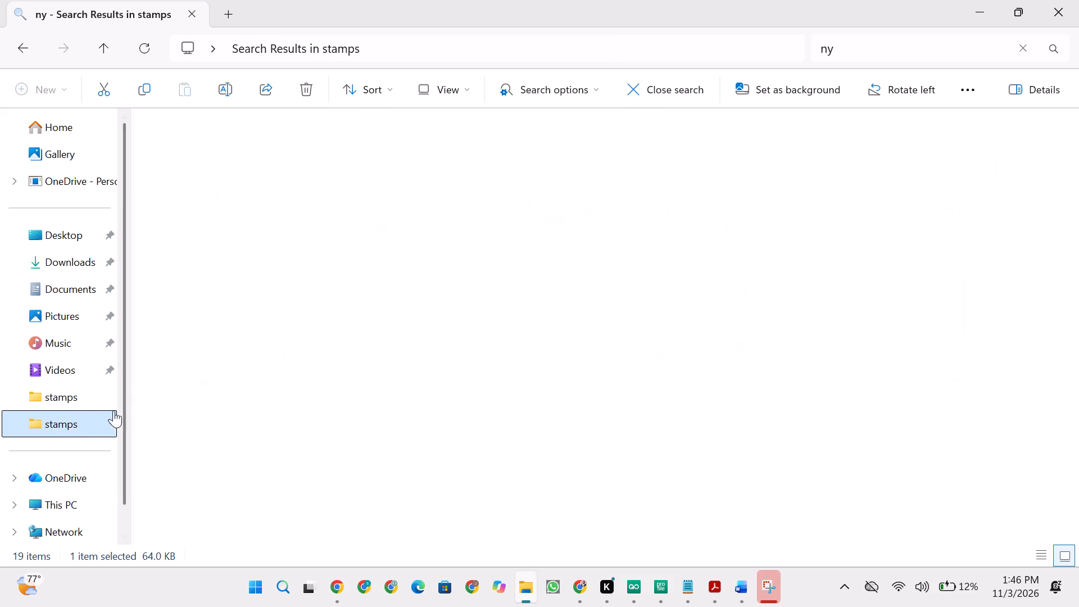
Paste the cut nyonjoro stamp image into the stamps folder inside the Desktop stamps folder.
click(557, 405)
key(ctrl+v)
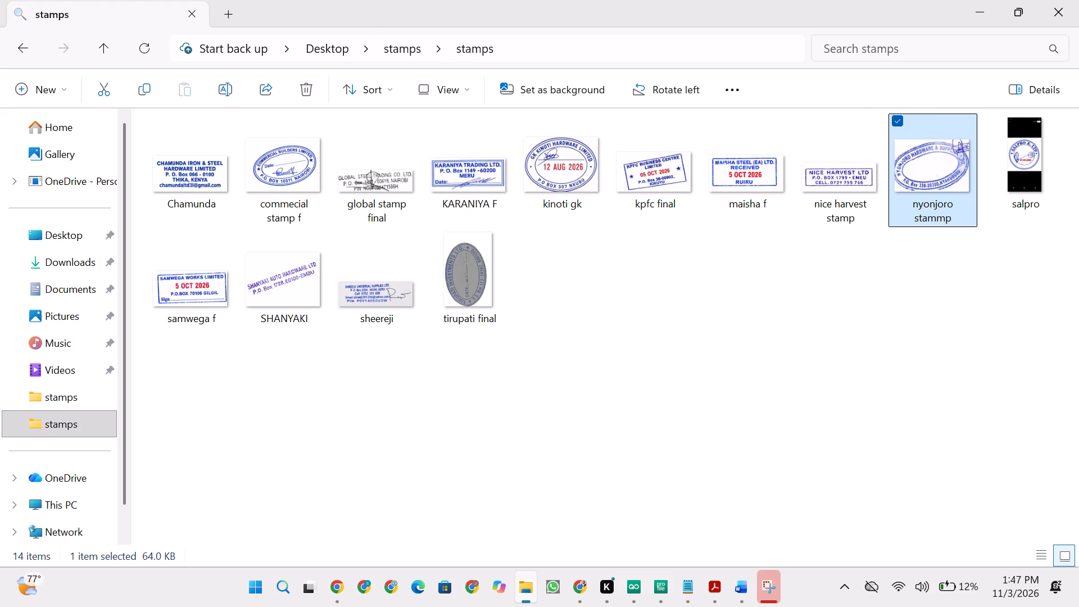
Go through the stamp images whose names start with S in the stamps folder, up to sheereji.
click(953, 44)
click(823, 162)
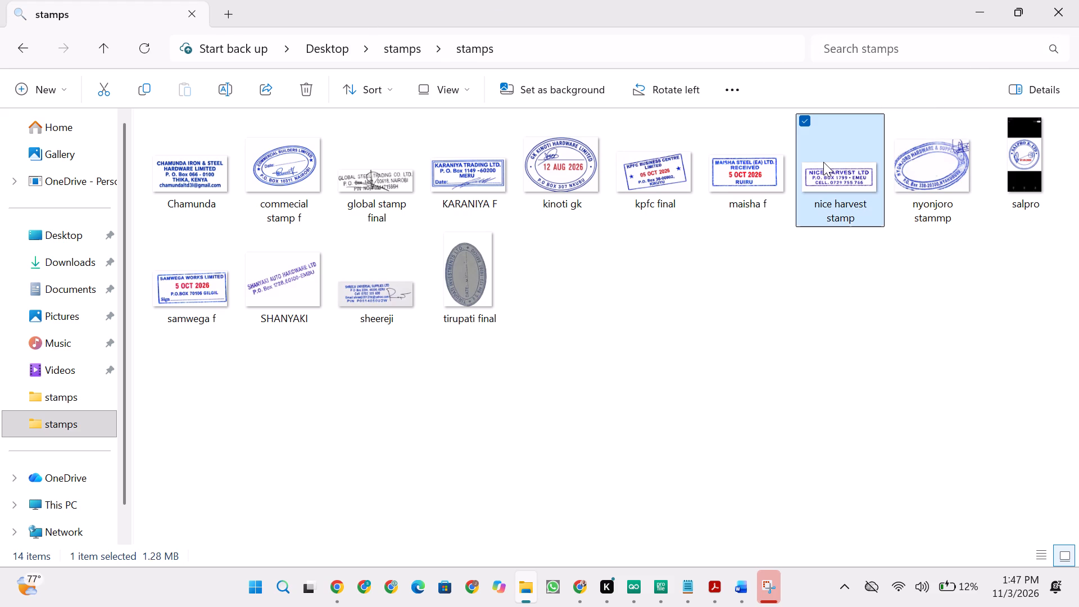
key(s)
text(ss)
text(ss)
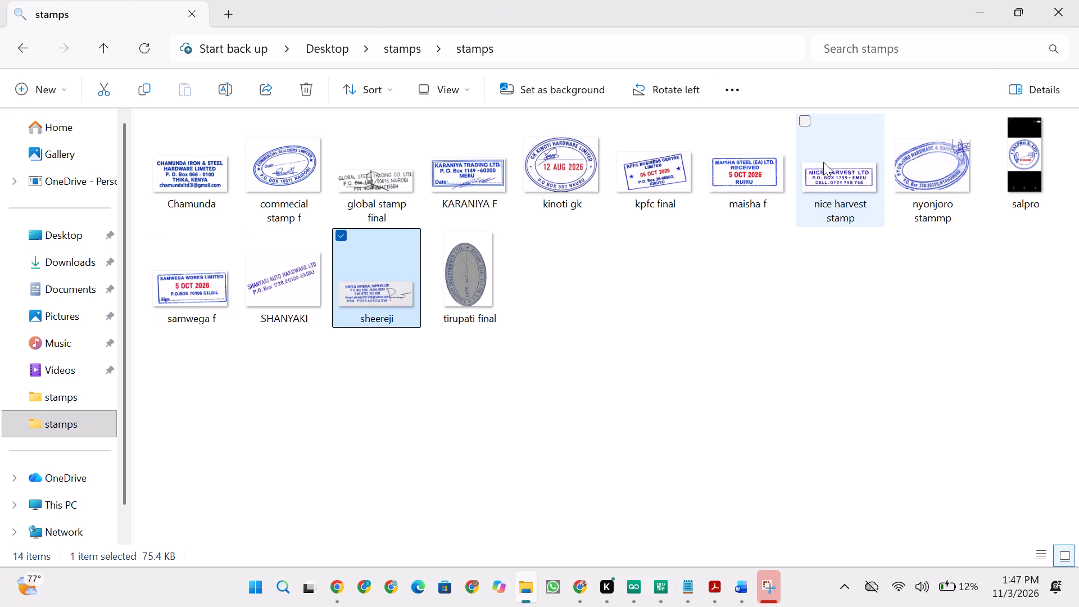
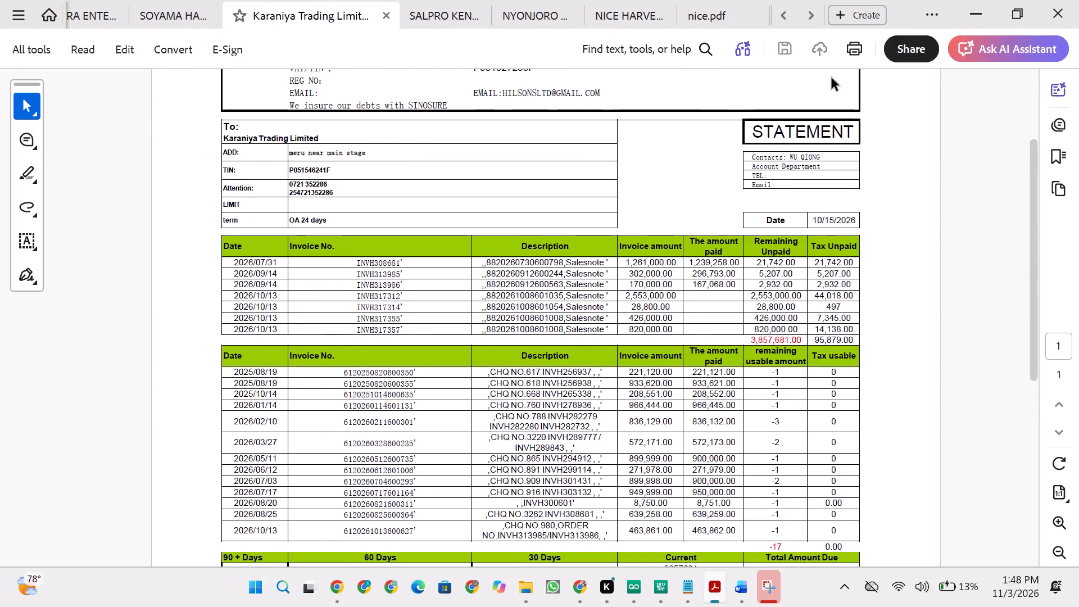
Show the full Karaniya Trading Limited statement from its header to the total amount due, at 75% zoom.
scroll(425, 197, up, 2)
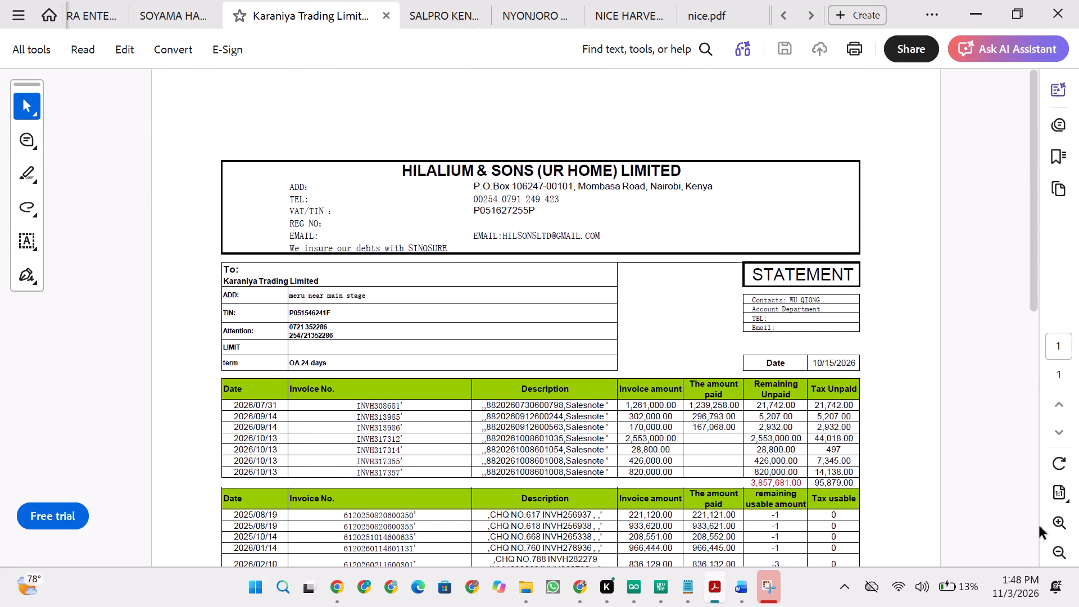
click(1055, 546)
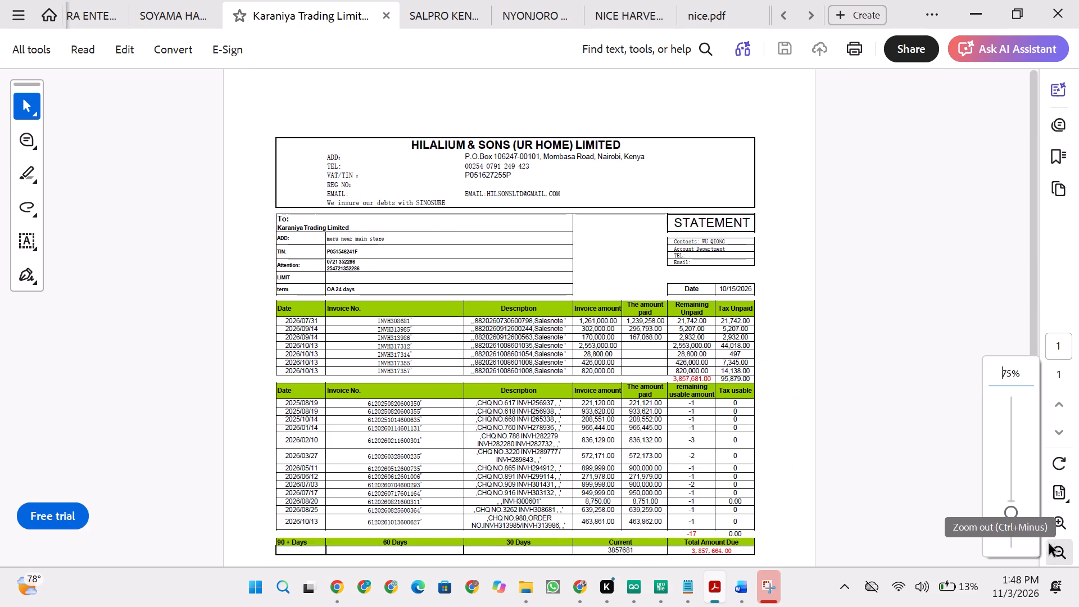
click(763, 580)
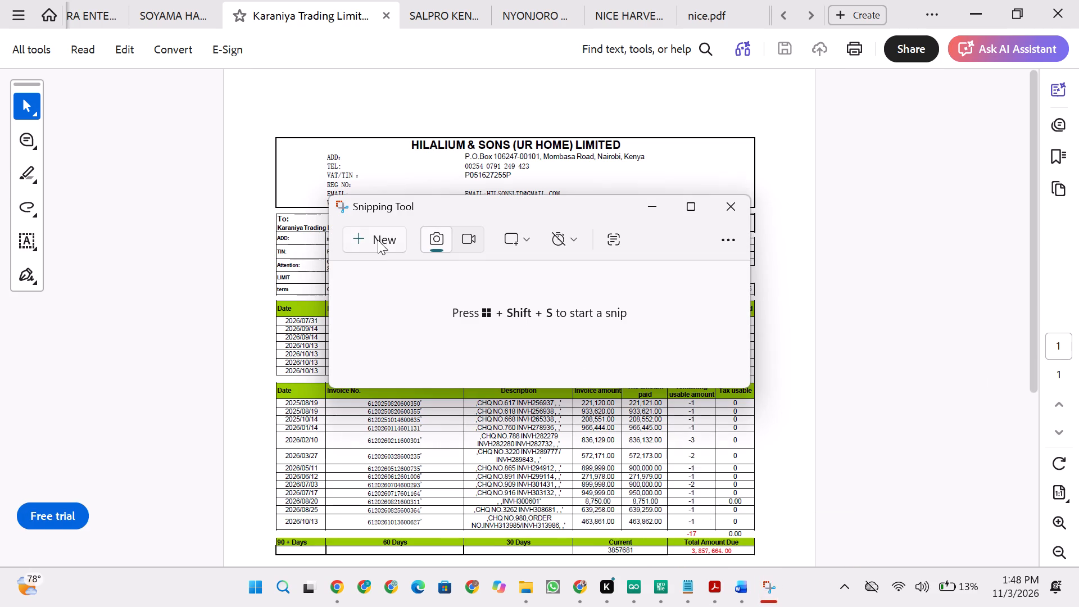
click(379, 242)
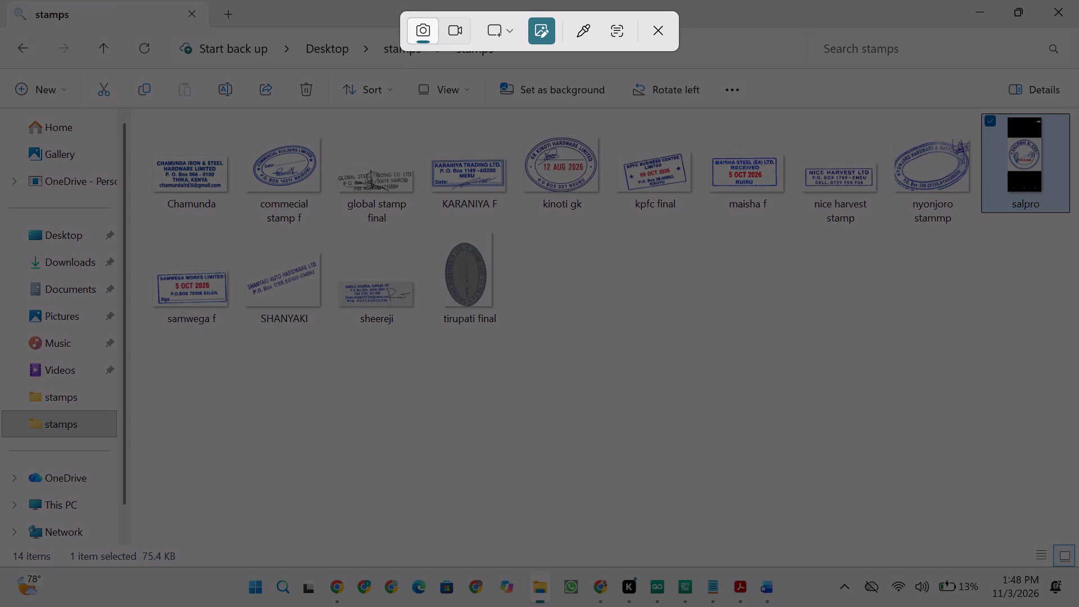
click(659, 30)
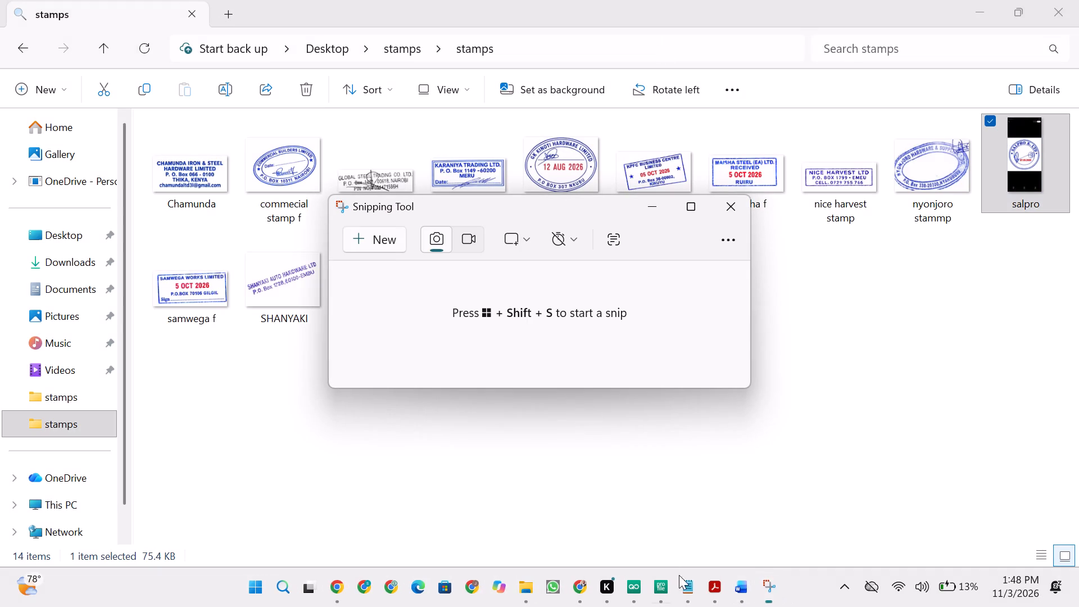
Switch back to Acrobat and snip the Karaniya Trading Limited statement, from the company header down to the total amount due row.
click(720, 587)
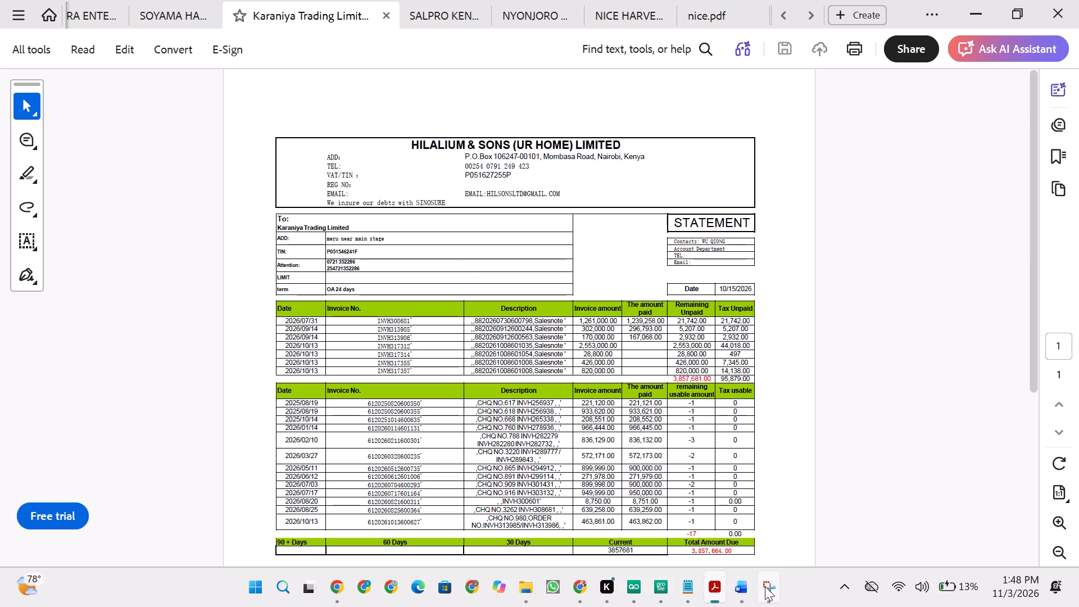
click(769, 585)
click(399, 234)
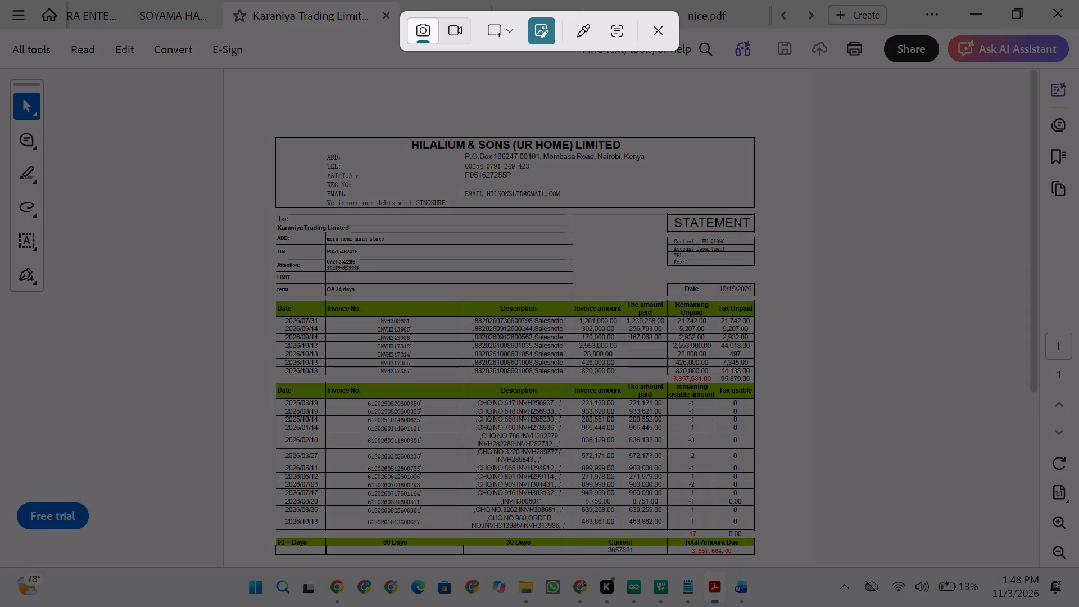
drag(268, 126, 769, 568)
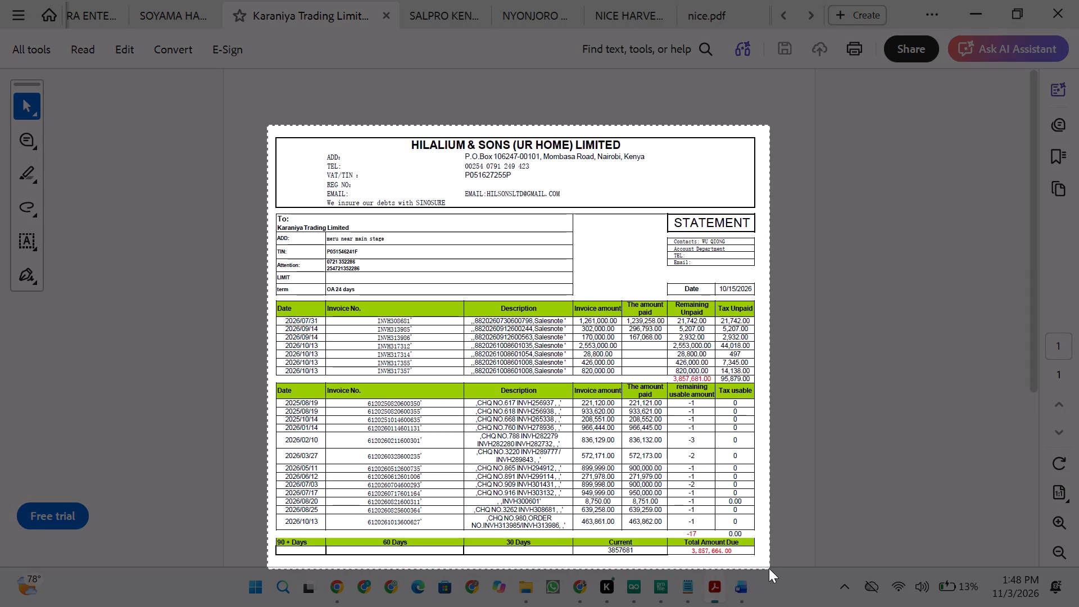
drag(769, 568, 759, 559)
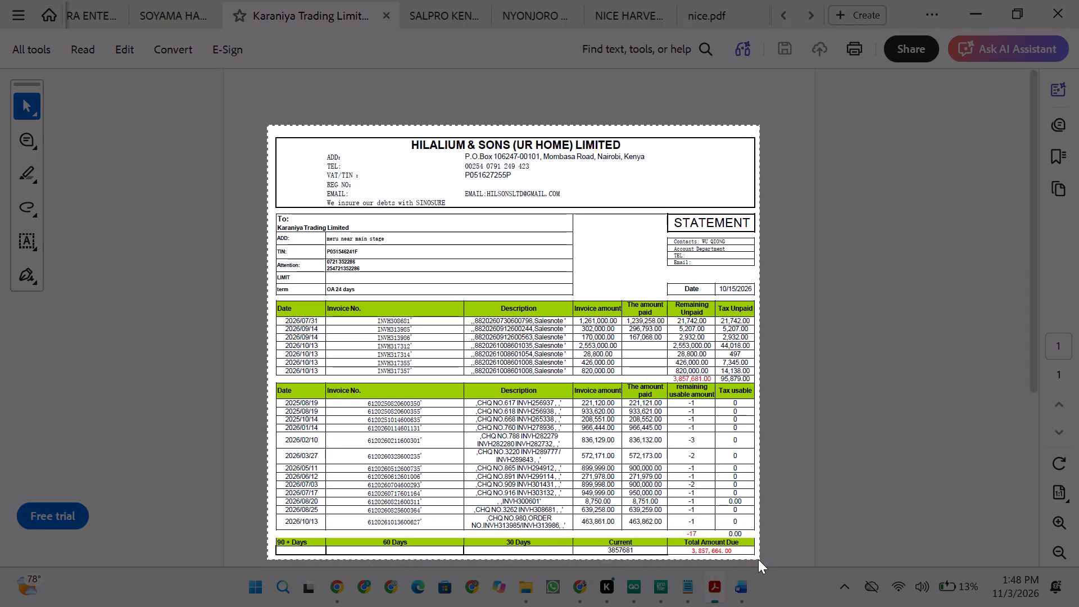
click(375, 84)
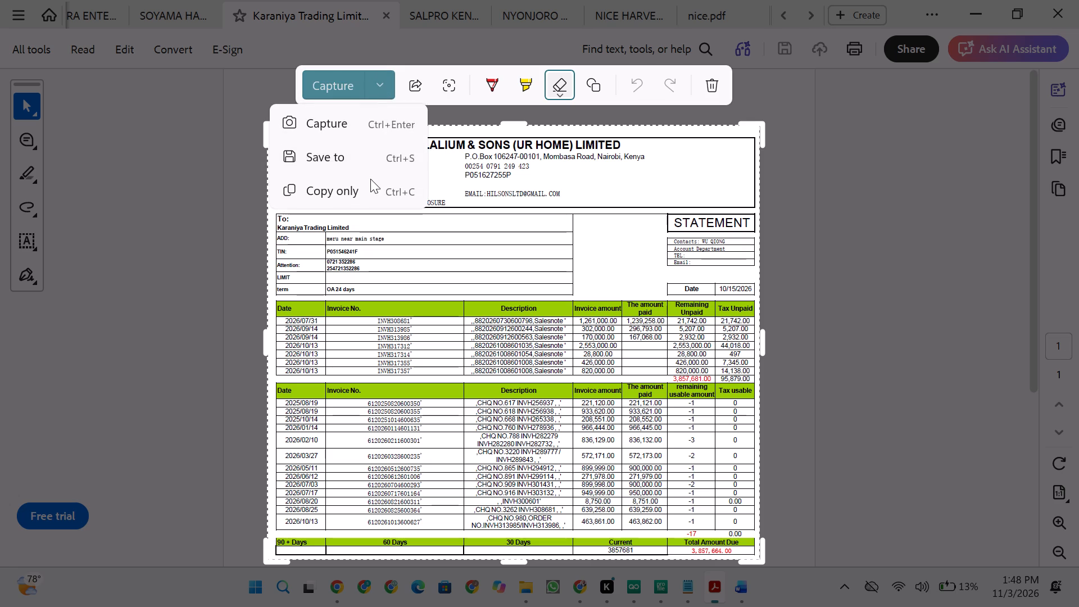
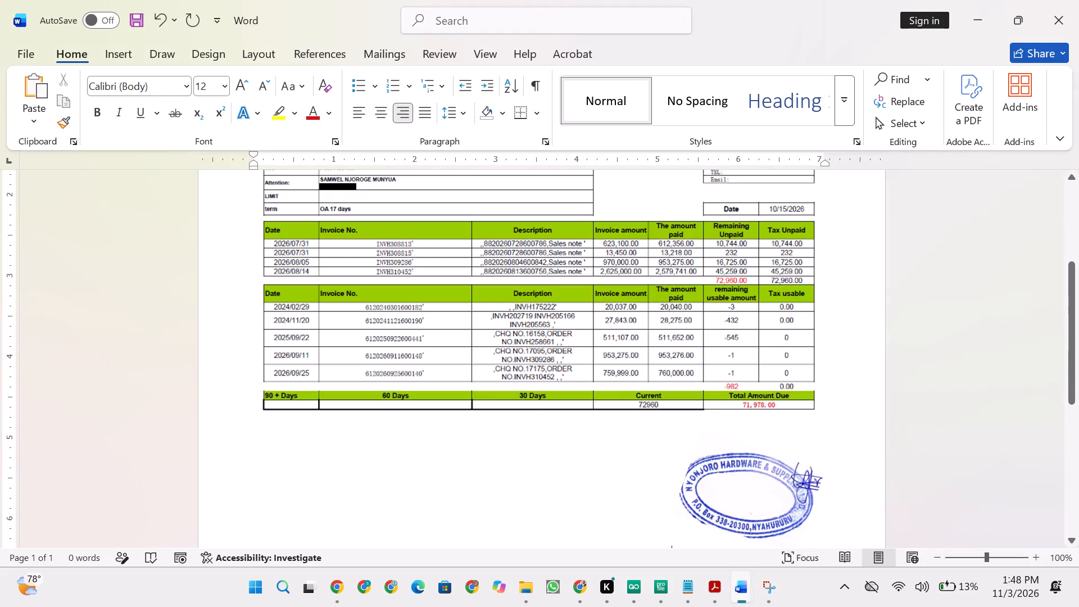
Create a new blank document, paste the captured Karaniya Trading Limited statement into it and add an empty line below.
key(ctrl+n)
key(ctrl+v)
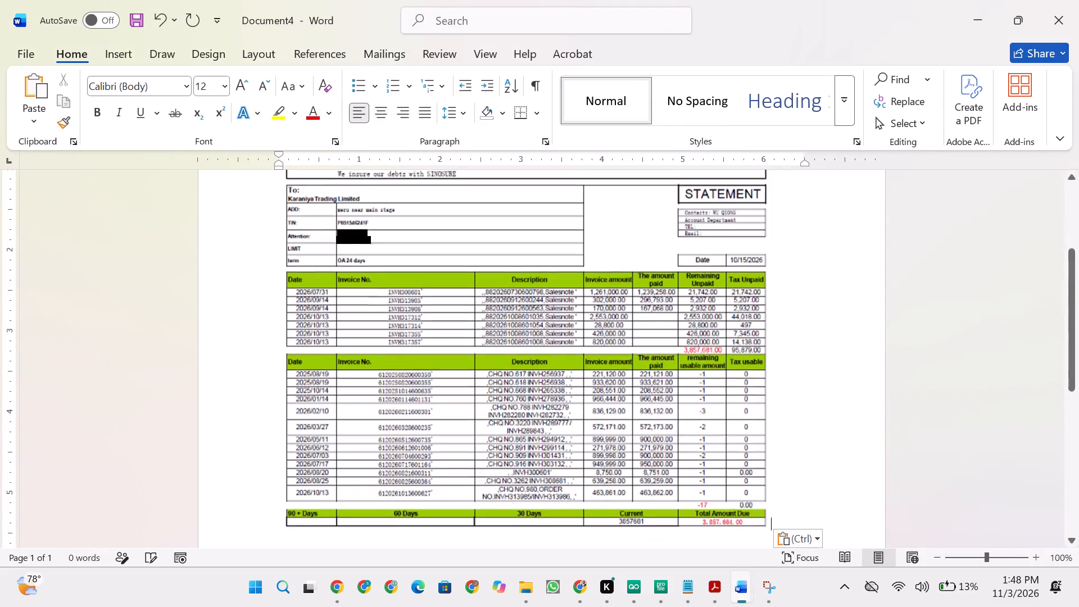
click(487, 355)
drag(818, 490, 818, 501)
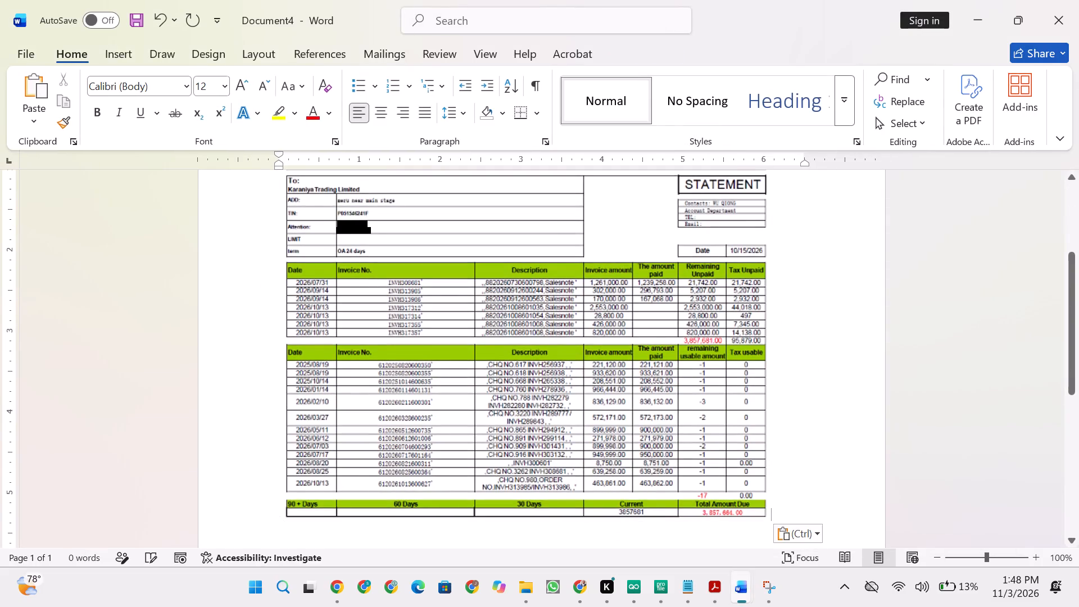
key(Return)
scroll(353, 296, up, 3)
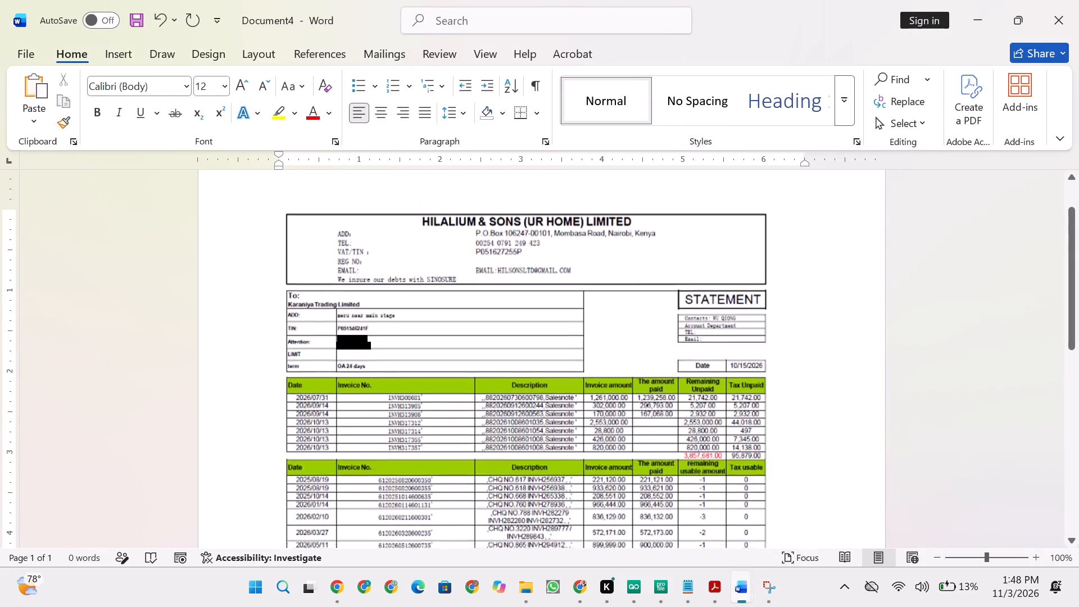
scroll(355, 296, down, 2)
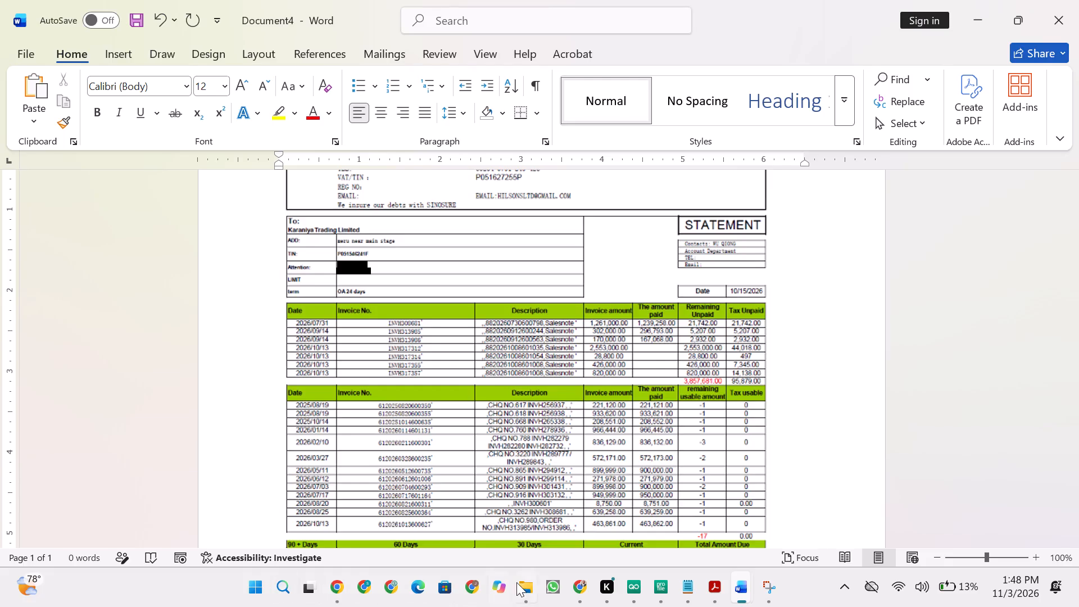
click(521, 582)
click(930, 34)
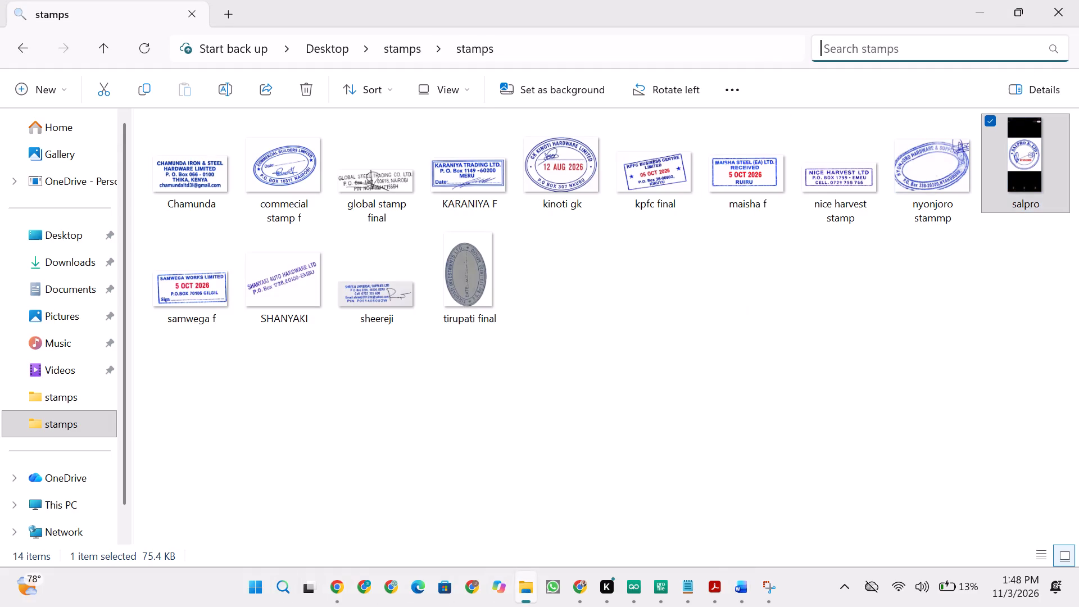
key(k)
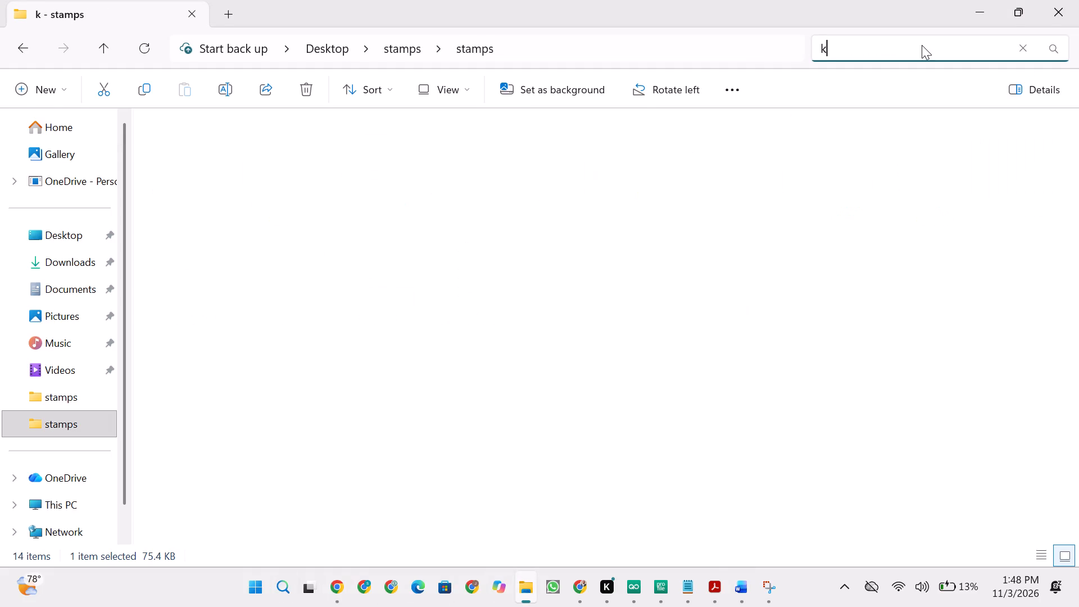
key(a)
right_click(207, 173)
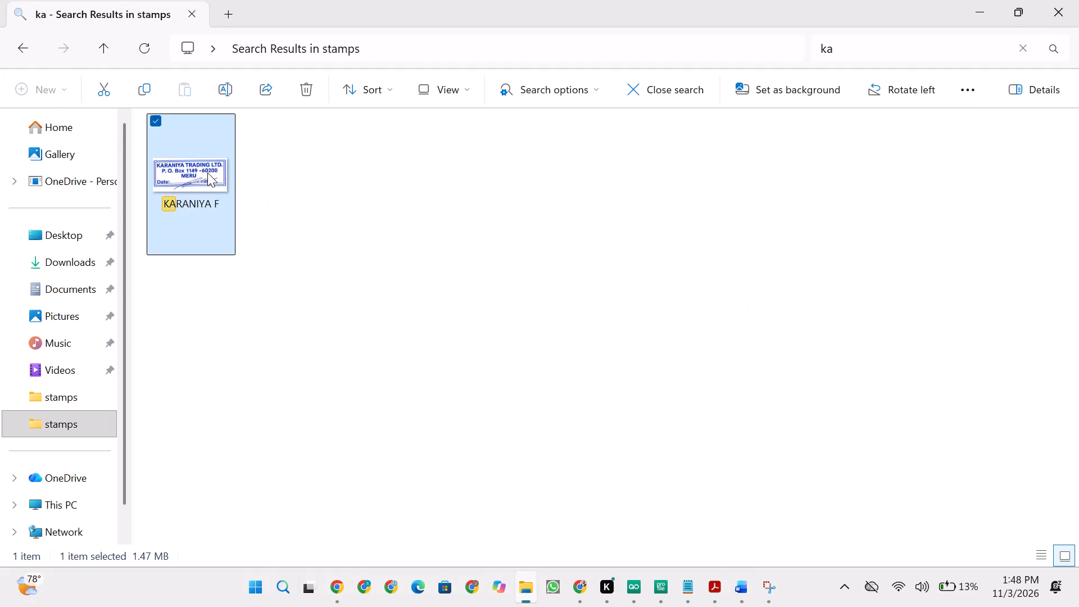
click(290, 27)
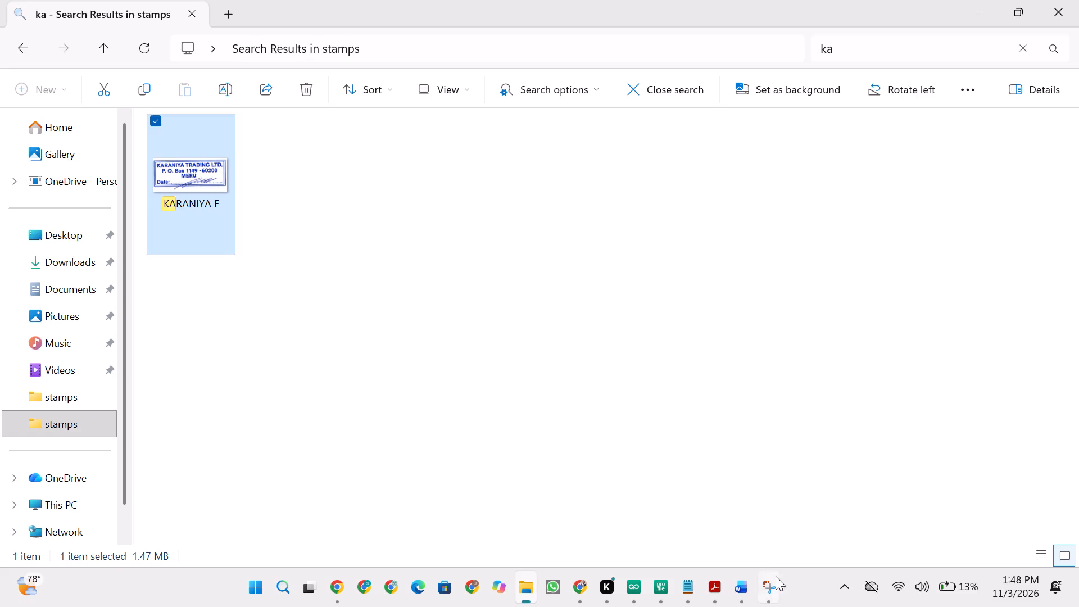
Switch back to Document4 in Word and paste the Karaniya stamp on the empty line below the statement.
click(745, 586)
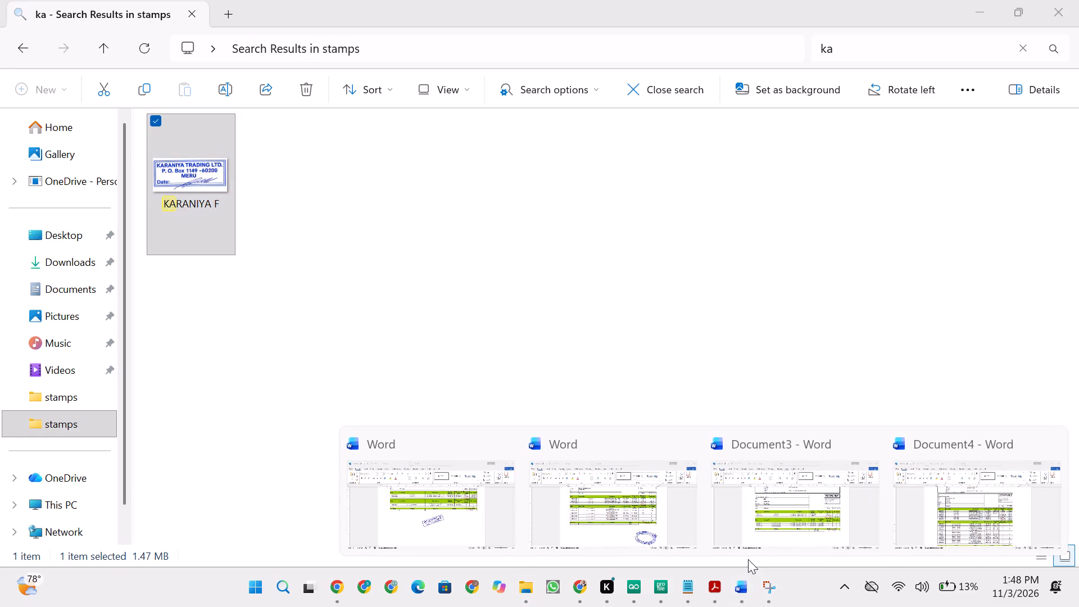
click(945, 533)
scroll(931, 482, down, 5)
click(751, 409)
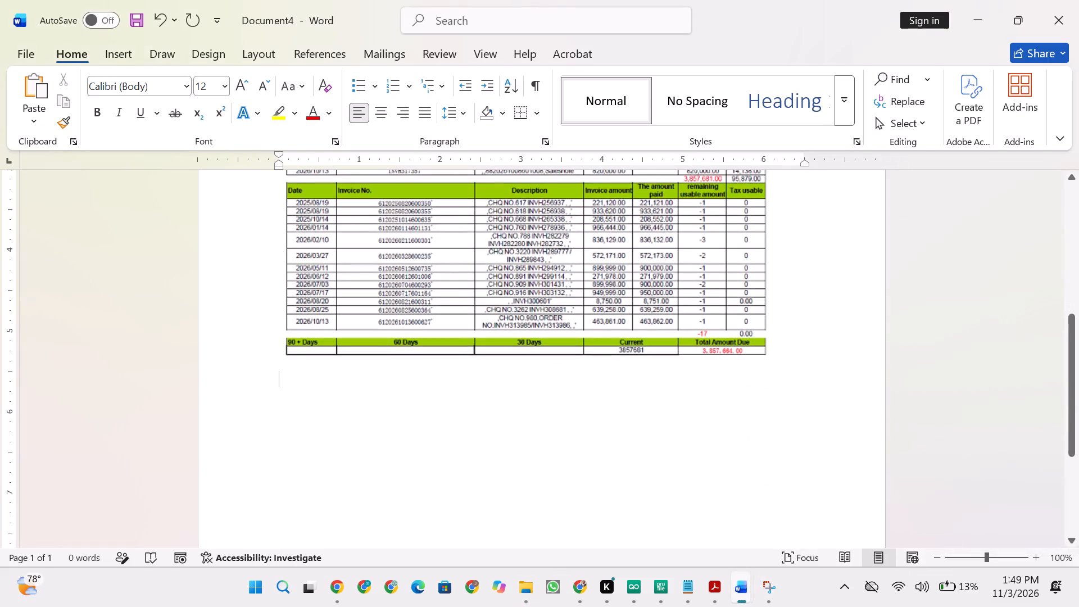
key(ctrl+v)
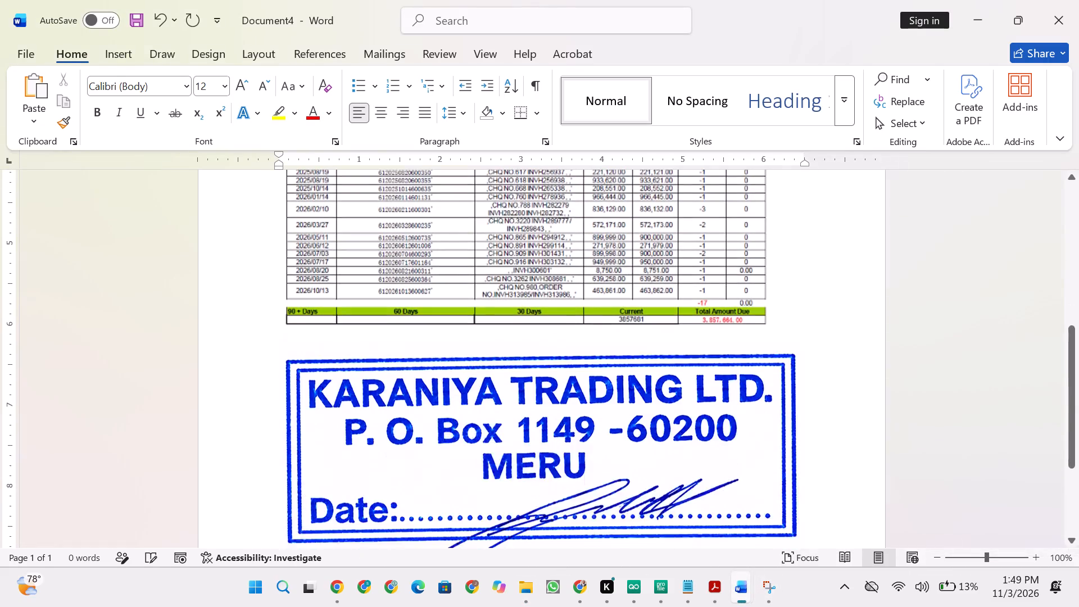
Shrink the Karaniya stamp to about 2.5 inches wide and tilt it slightly clockwise.
click(632, 345)
drag(805, 286, 692, 320)
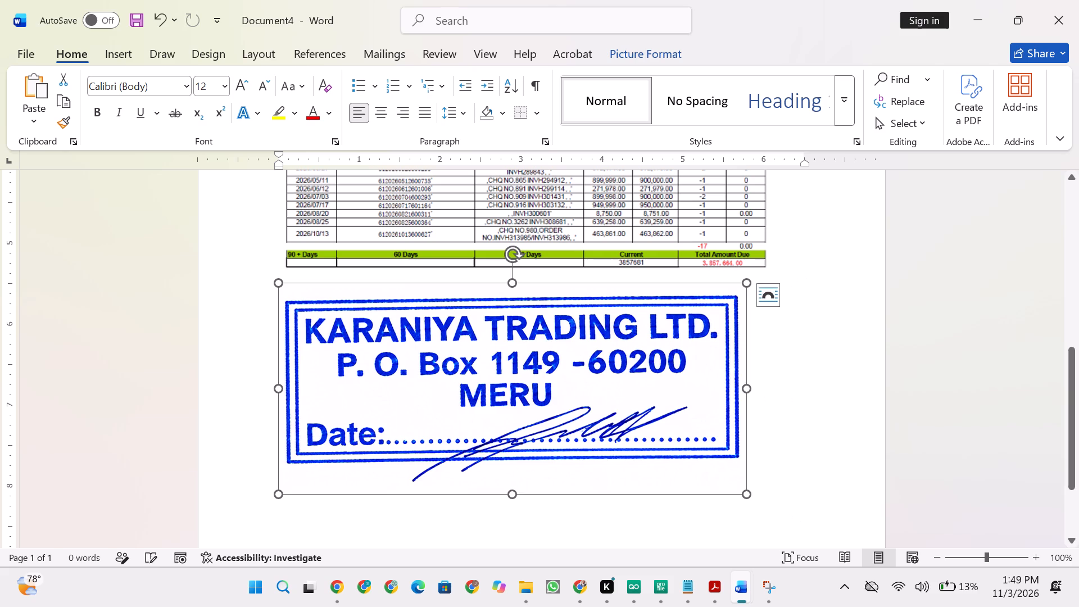
click(536, 350)
drag(531, 355, 481, 370)
drag(744, 280, 446, 413)
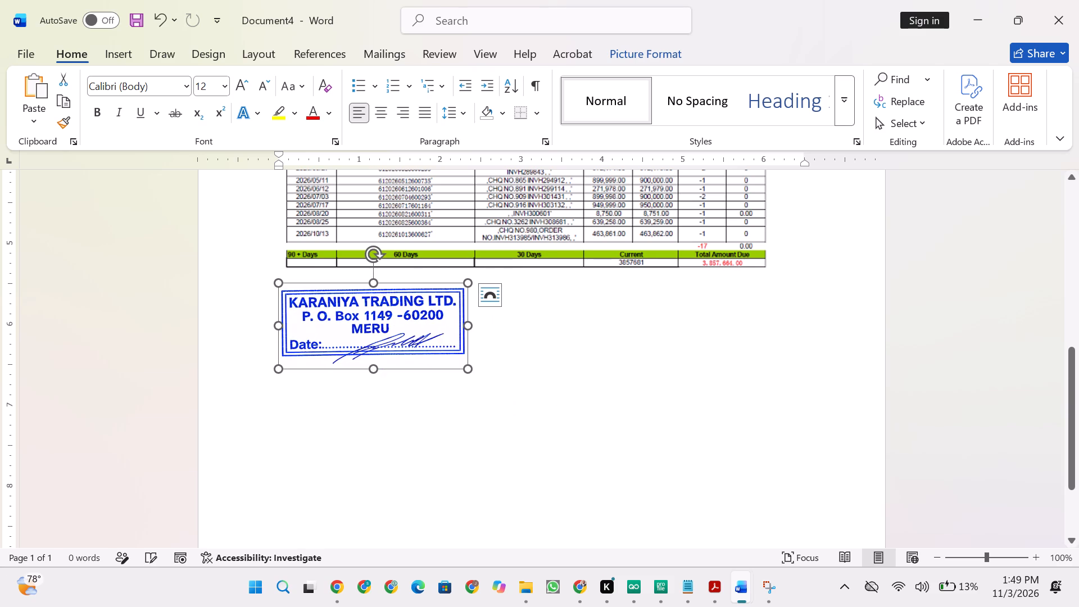
drag(374, 256, 385, 273)
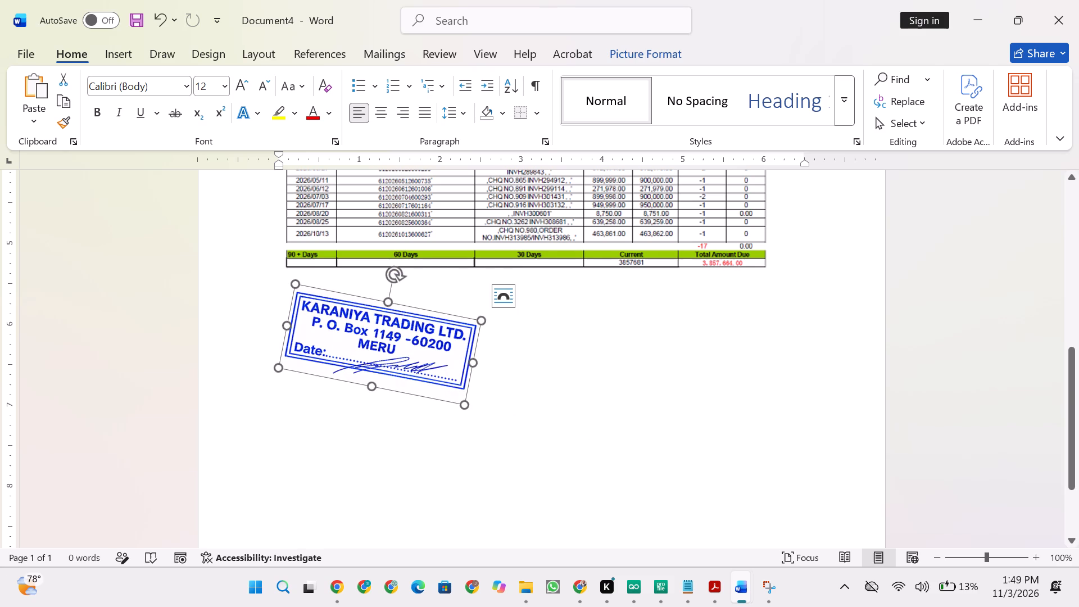
drag(292, 284, 292, 278)
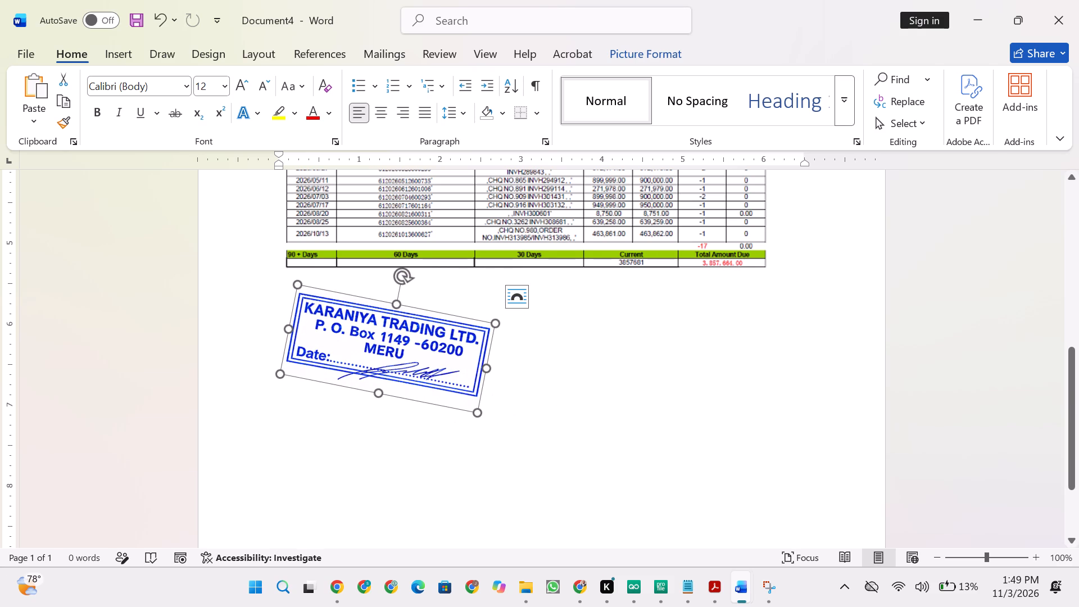
Crop a thin strip of blank space off the lower edge of the Karaniya stamp.
click(381, 391)
triple_click(391, 389)
click(936, 90)
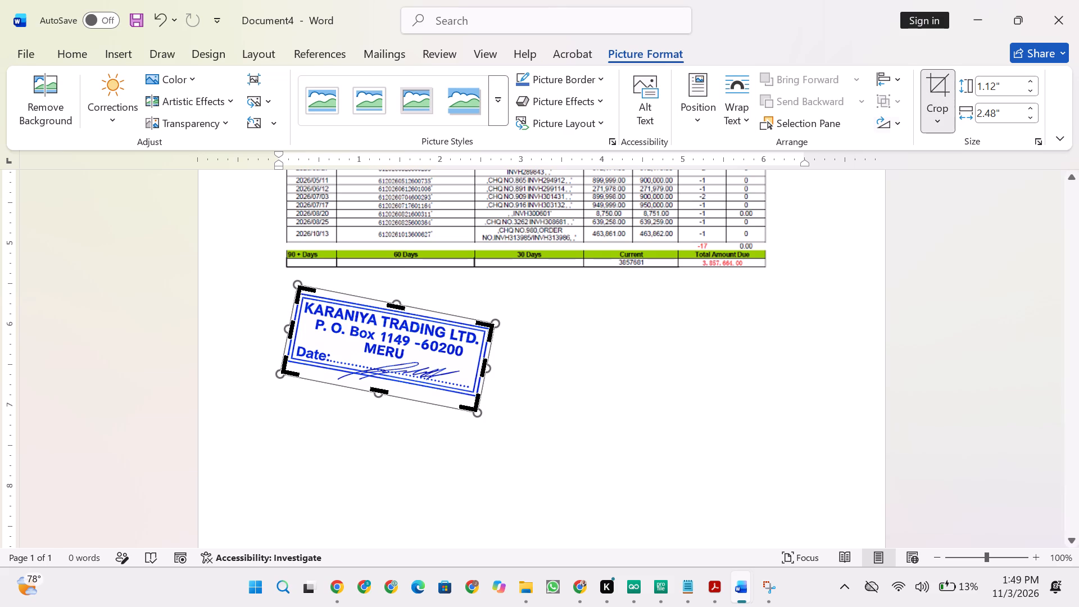
click(376, 389)
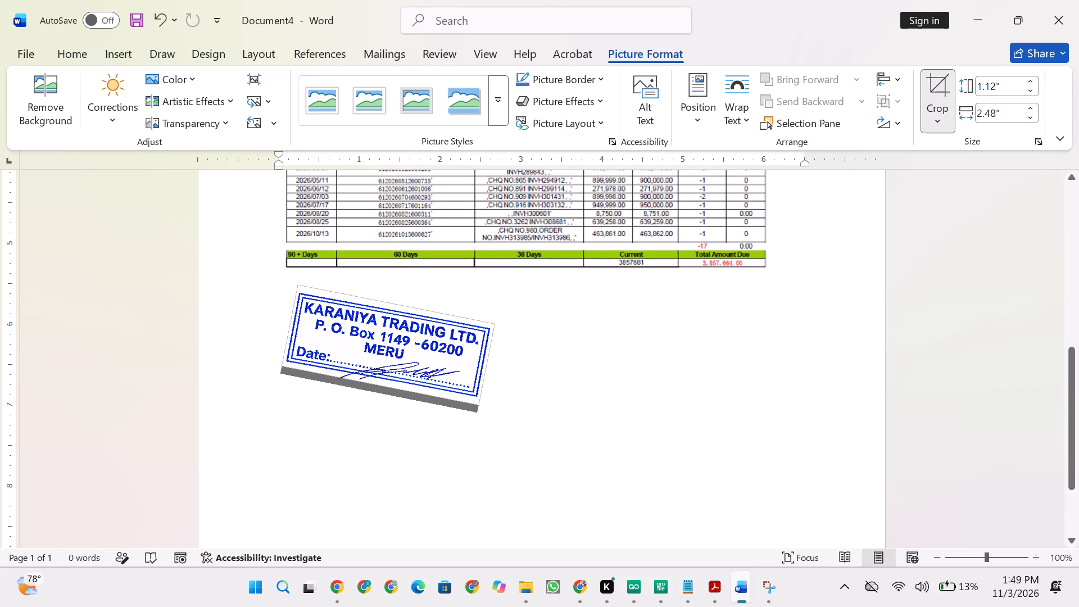
click(638, 397)
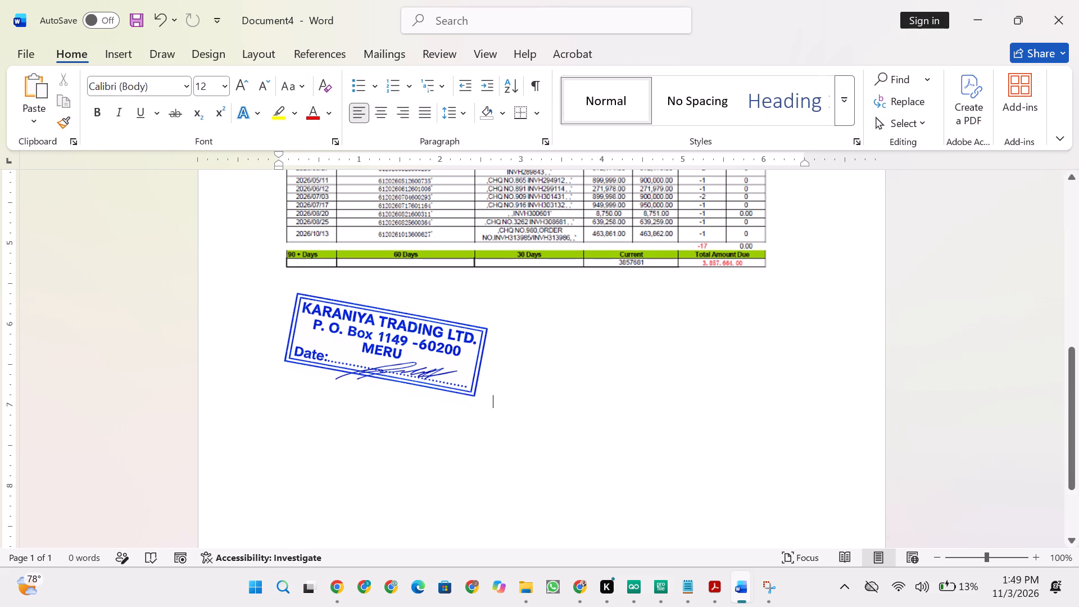
Scale the tilted Karaniya stamp down slightly more from its corner.
click(415, 352)
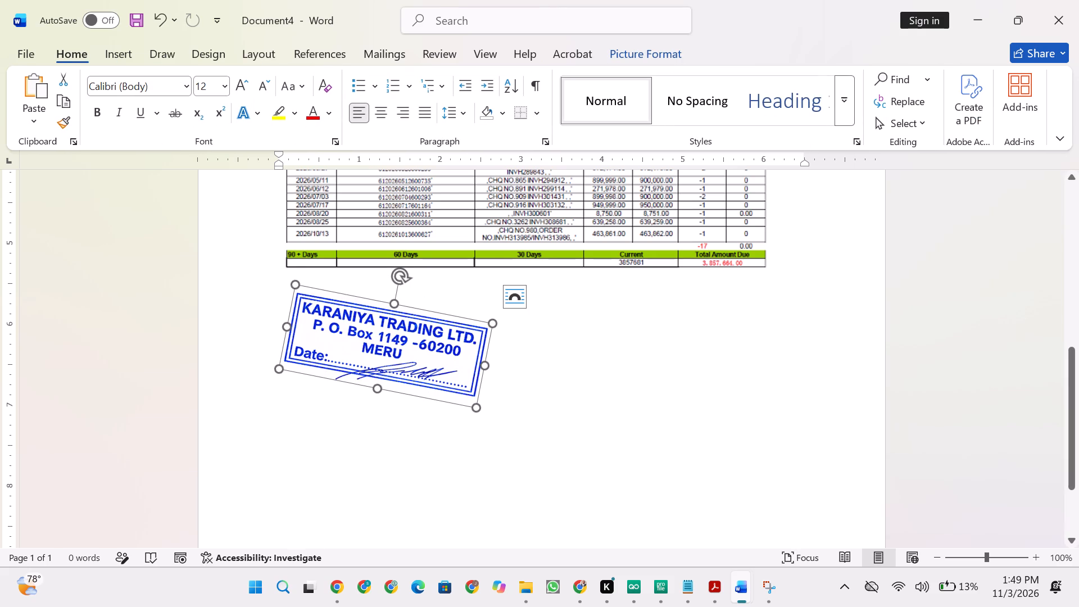
click(400, 279)
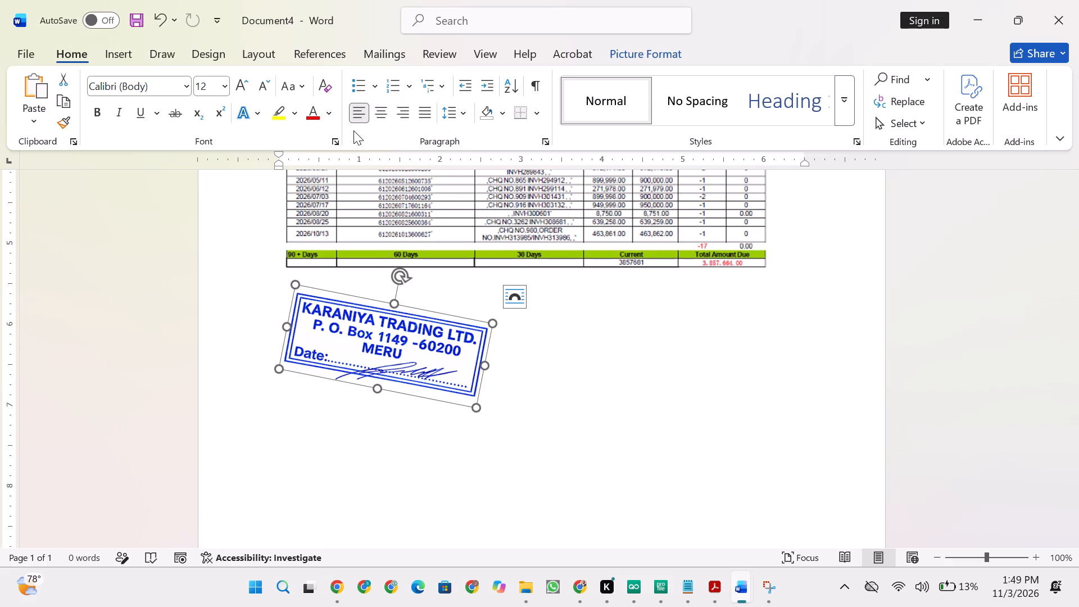
click(705, 364)
scroll(577, 318, up, 5)
scroll(577, 318, down, 3)
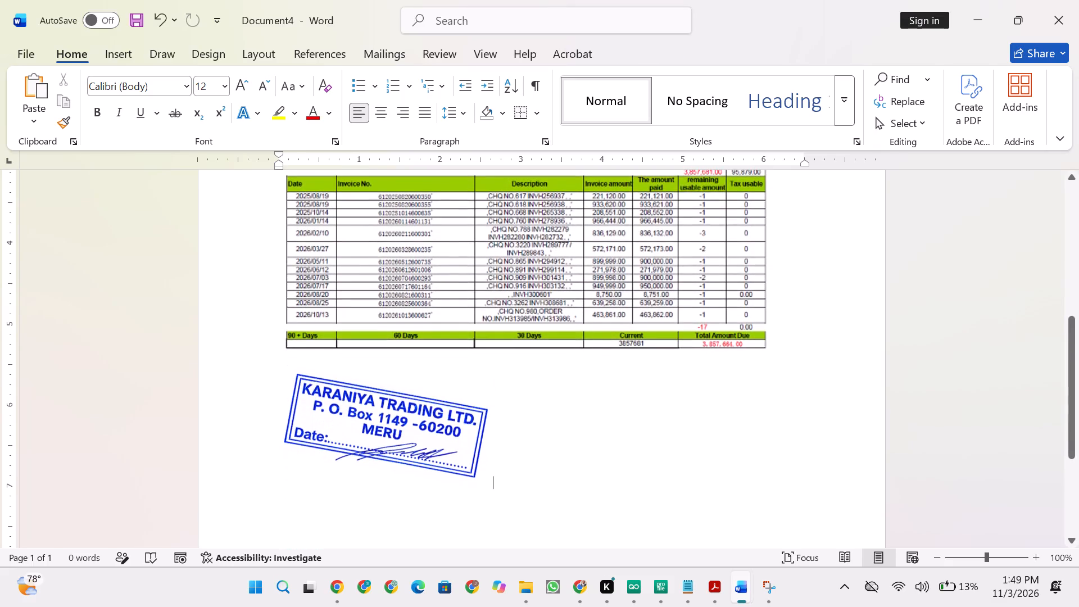
click(454, 415)
drag(494, 408, 474, 412)
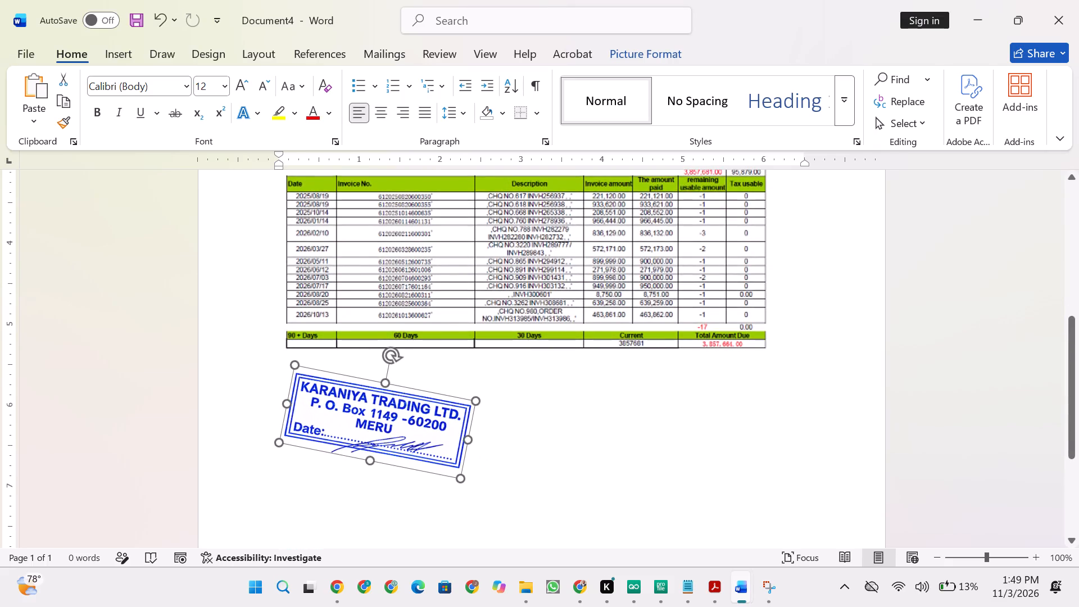
Enlarge the statement picture slightly from its corner.
click(358, 257)
drag(278, 351, 266, 362)
click(265, 363)
click(388, 201)
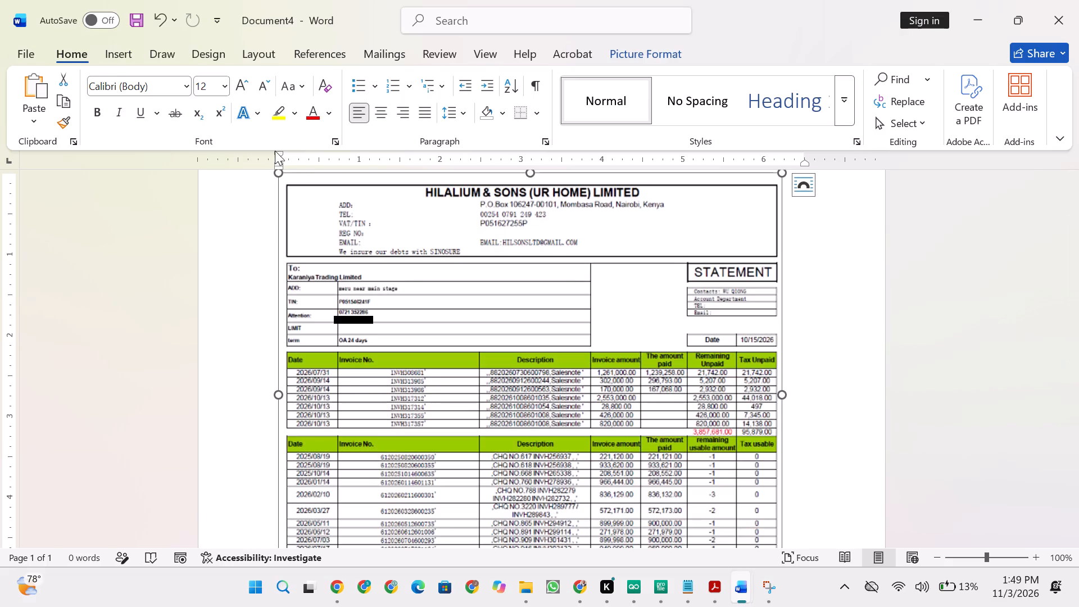
Narrow the page's left and right margins to a text width of about 7.5 inches, and reduce the top margin.
drag(278, 157, 245, 160)
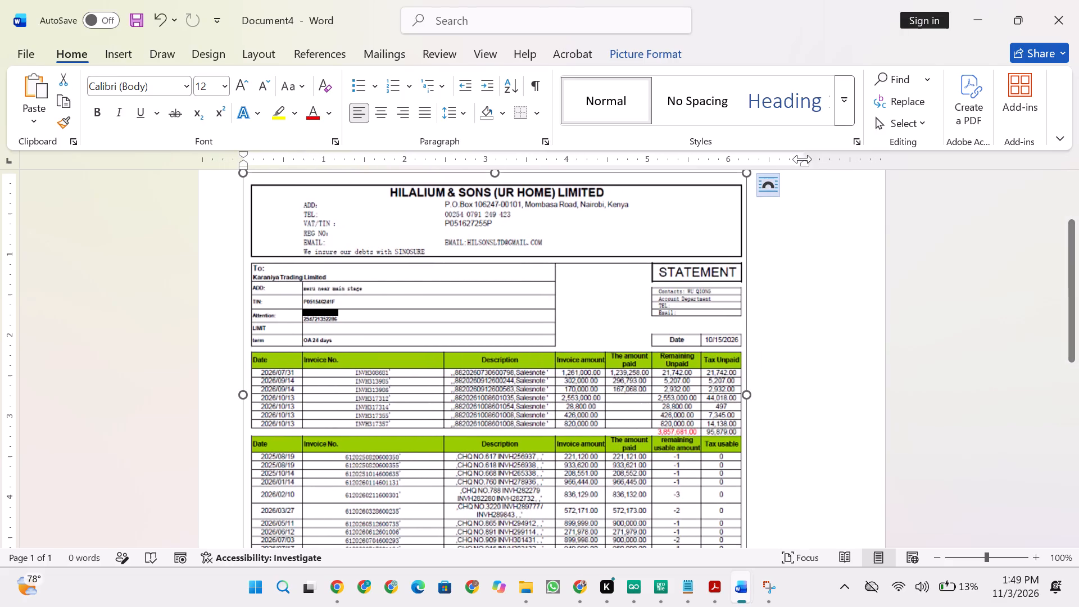
drag(803, 159, 851, 167)
click(701, 253)
scroll(695, 256, up, 1)
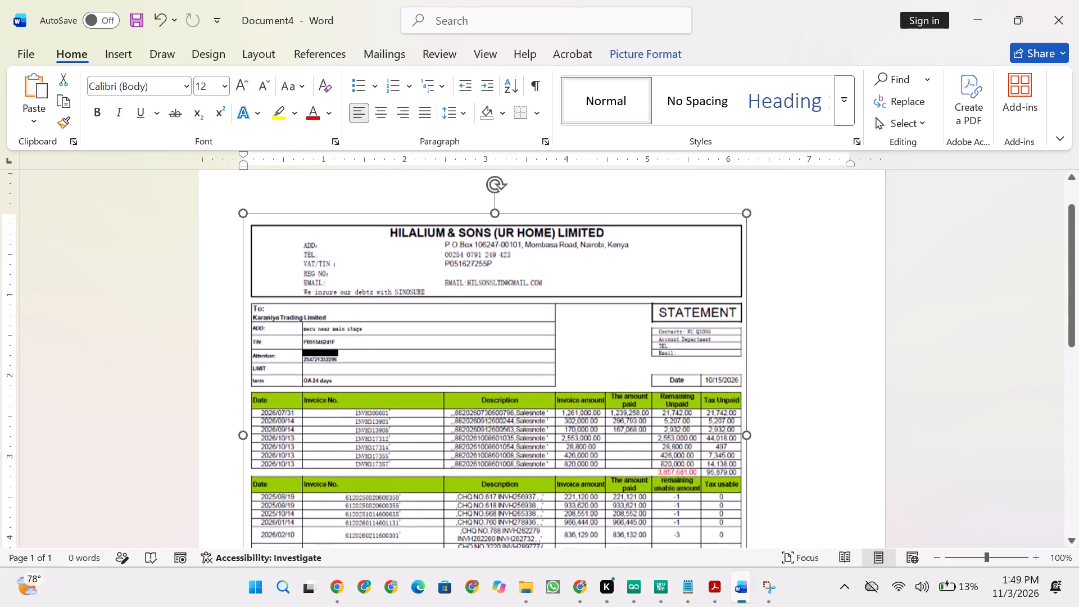
scroll(310, 232, up, 3)
drag(12, 264, 17, 238)
click(648, 364)
Enlarge the statement picture until it spans almost the full width between the new margins.
scroll(738, 354, down, 6)
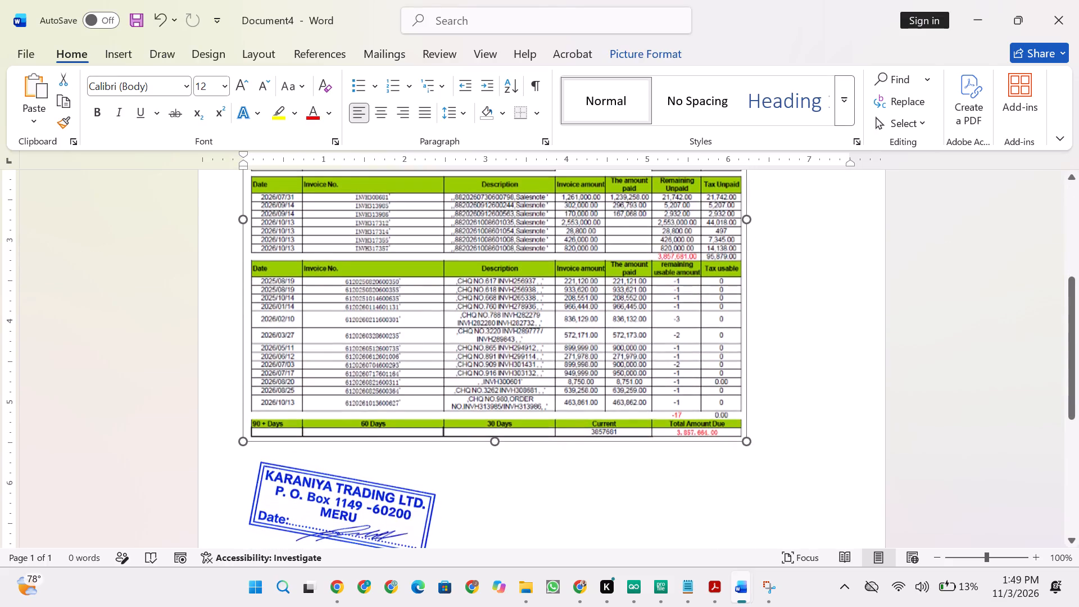
drag(747, 440, 811, 454)
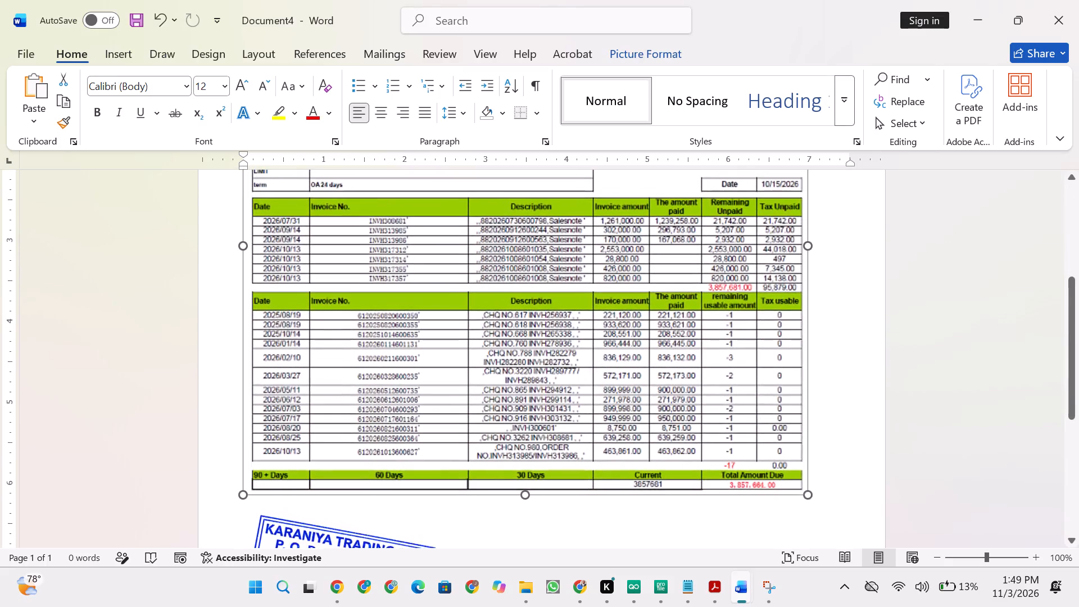
drag(811, 454, 830, 472)
click(837, 432)
scroll(806, 401, down, 5)
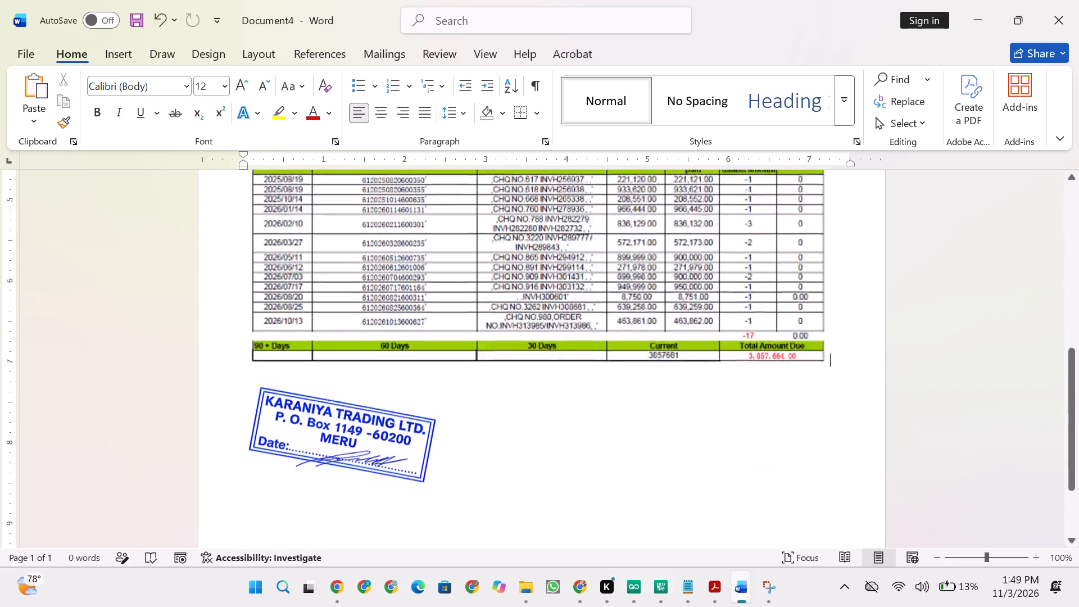
click(363, 375)
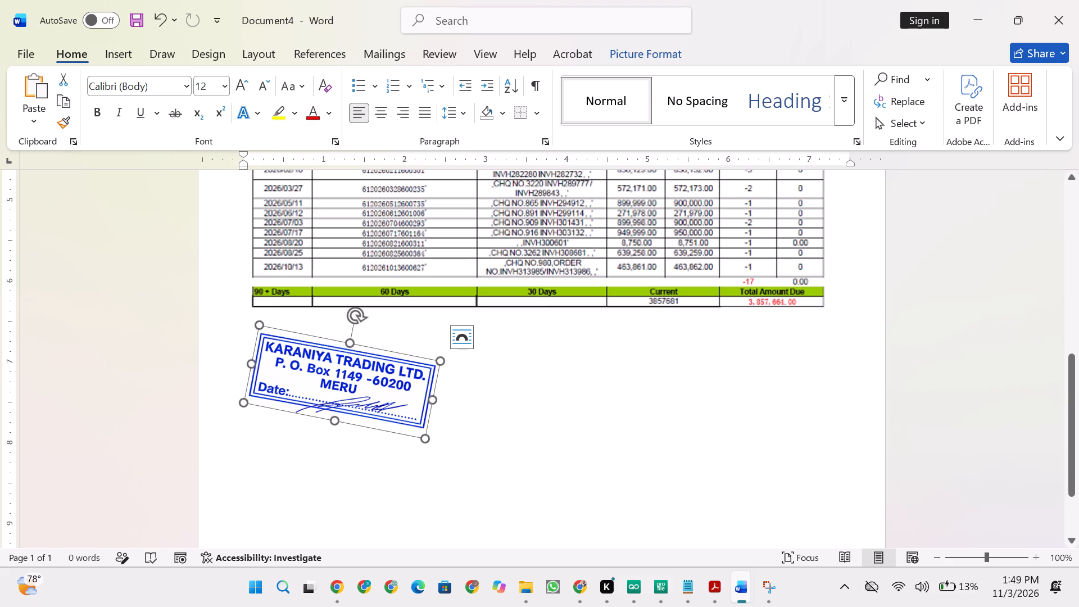
Check the stamped statement's page layout in the print preview, then return to the document.
key(ctrl+p)
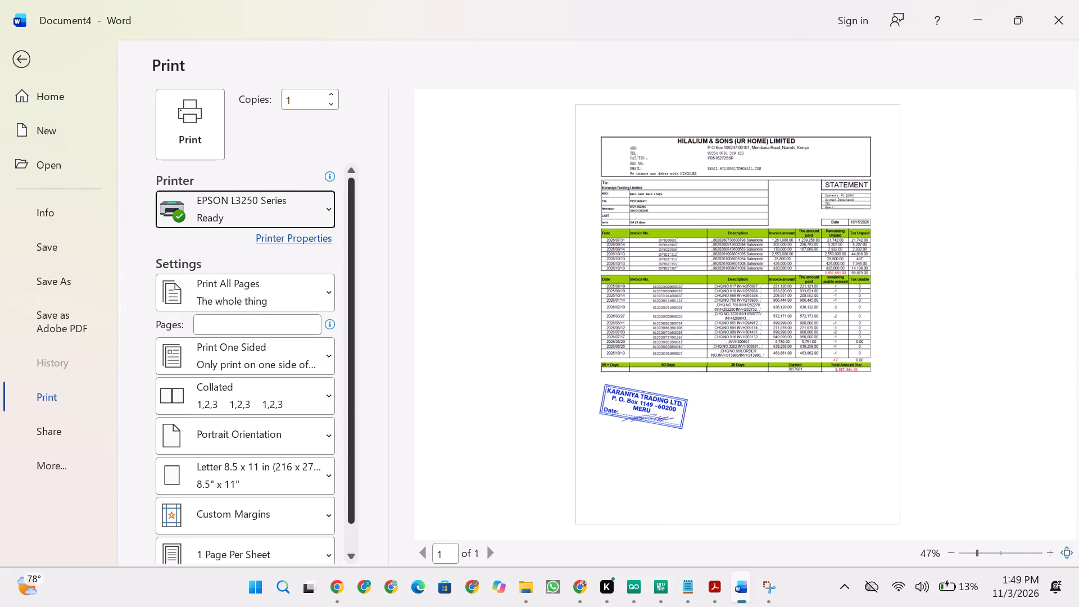
click(489, 246)
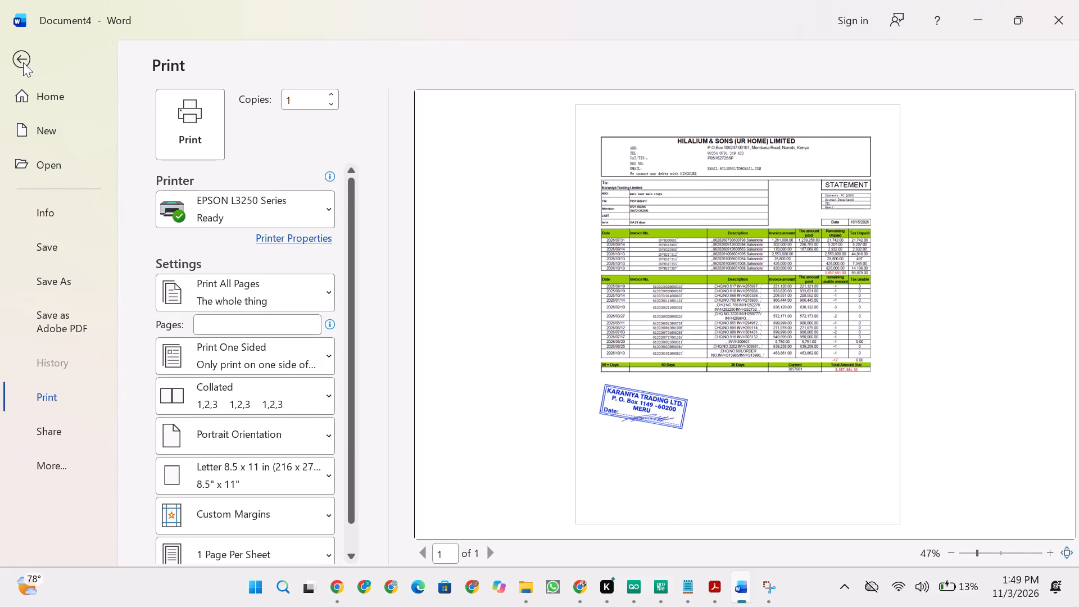
click(22, 62)
scroll(623, 316, up, 4)
Save the stamped Karaniya Trading Limited statement as a PDF named karaniya in the hila oc folder.
click(24, 52)
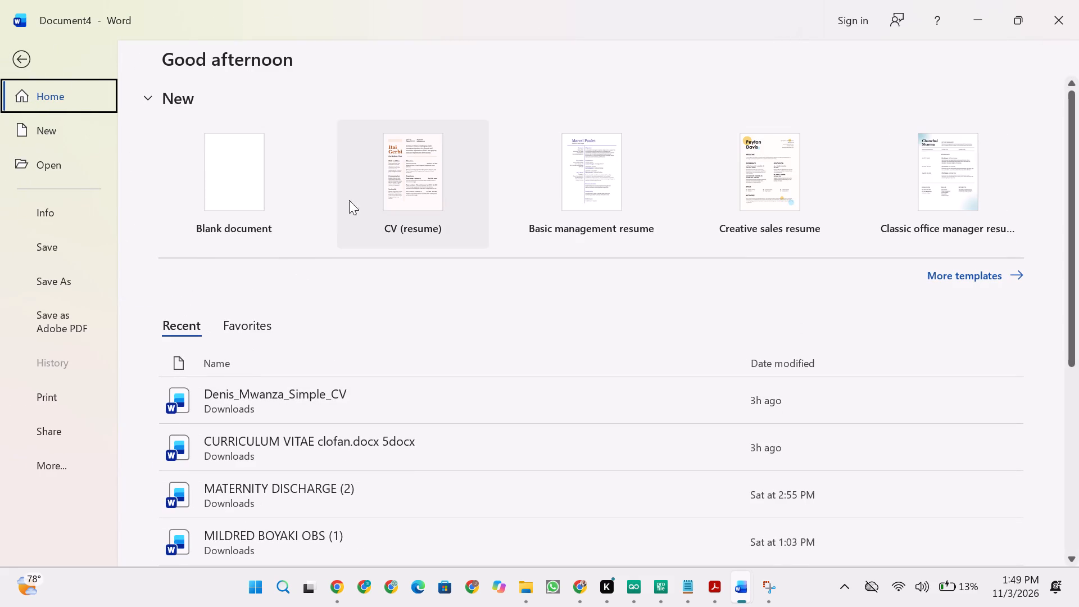
click(69, 320)
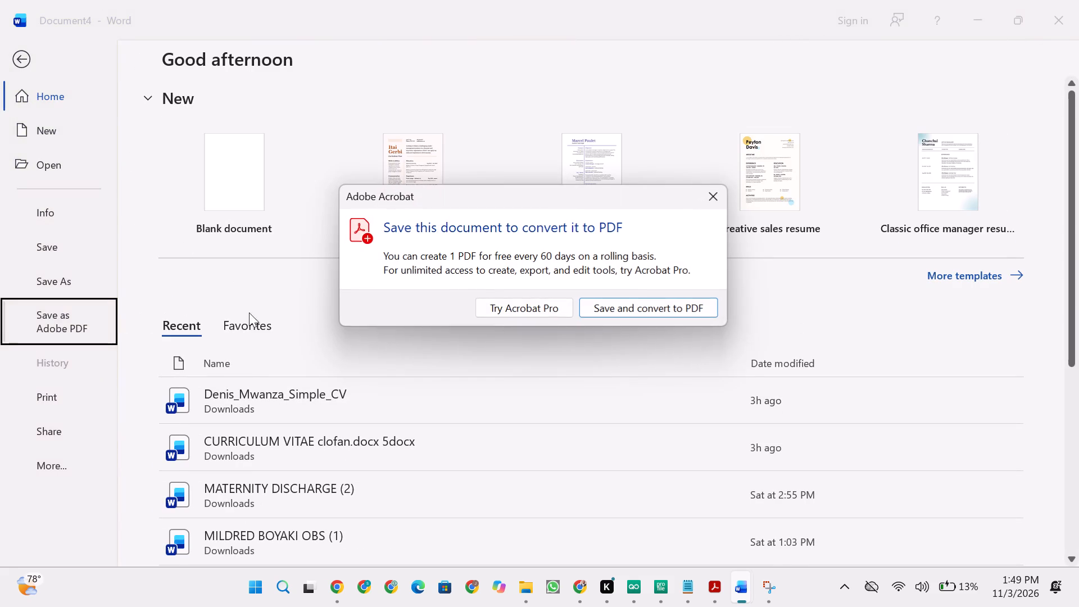
click(615, 307)
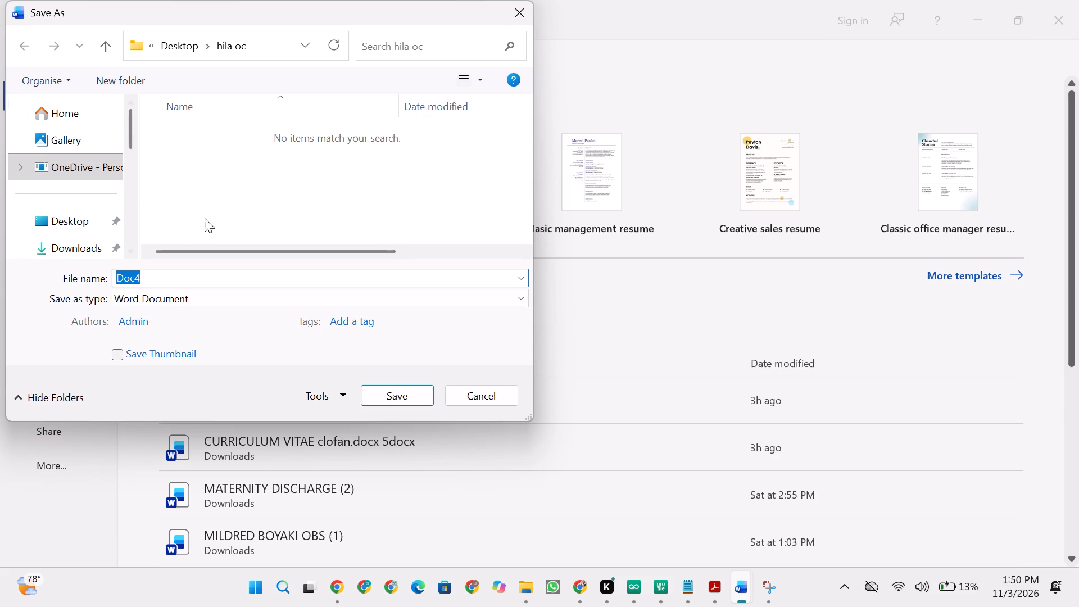
click(241, 294)
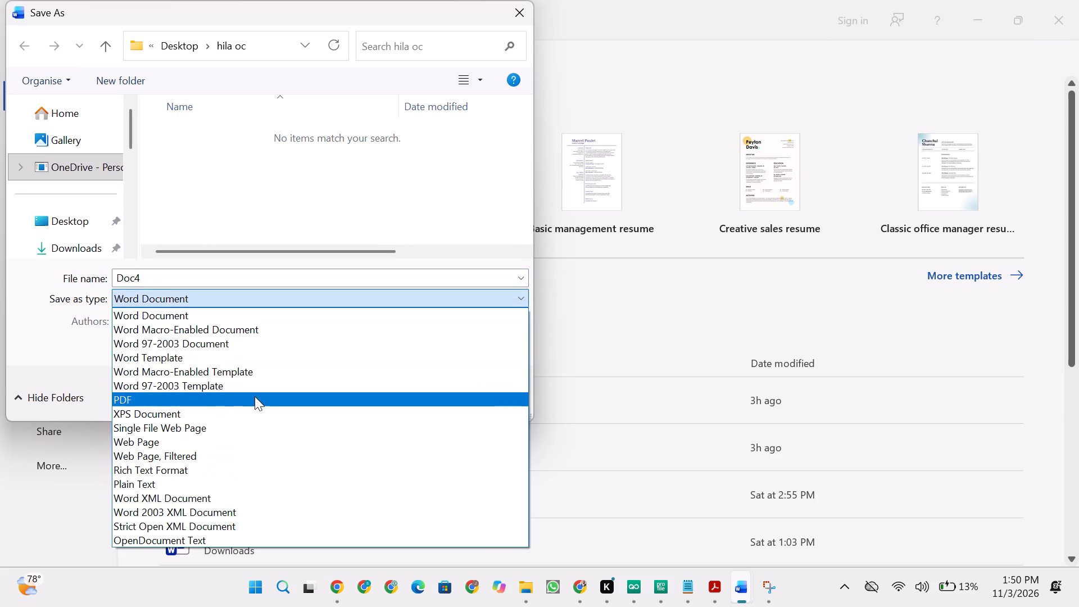
click(266, 396)
click(223, 268)
click(220, 279)
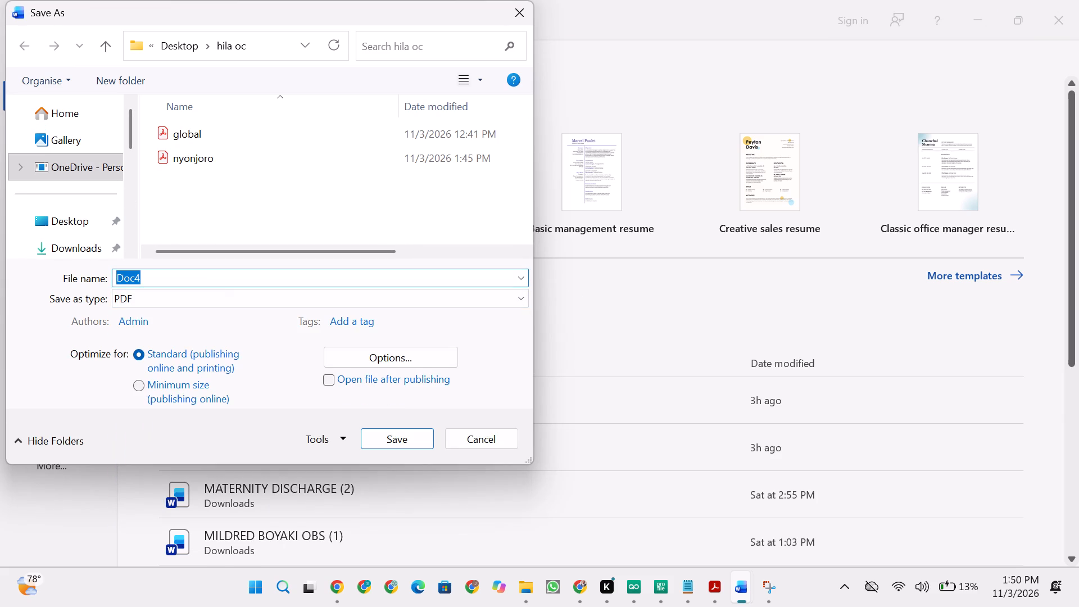
text(karanit)
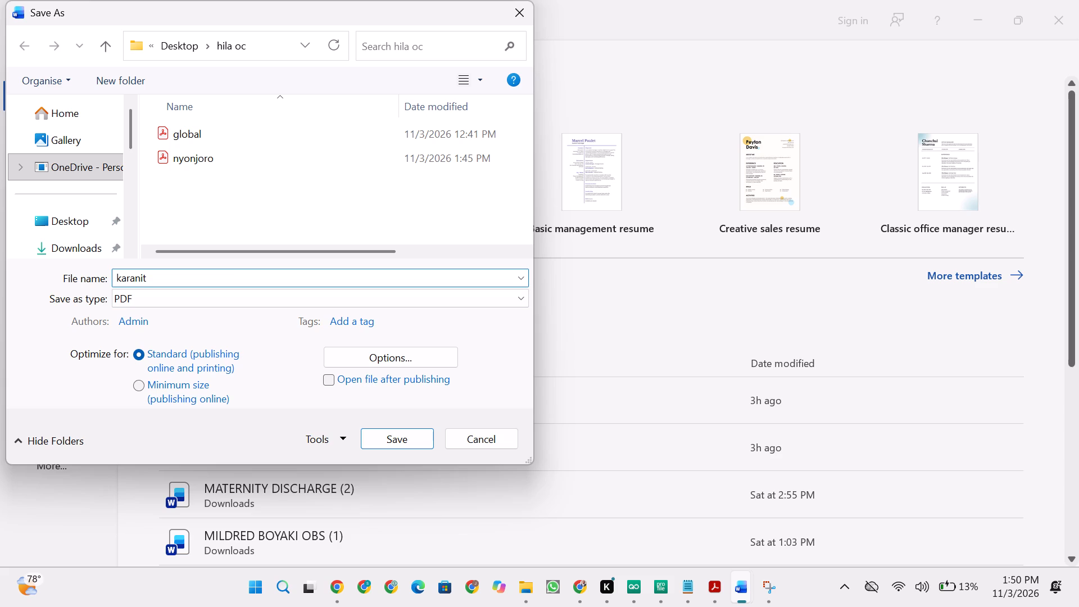
key(BackSpace)
key(y)
key(a)
click(416, 442)
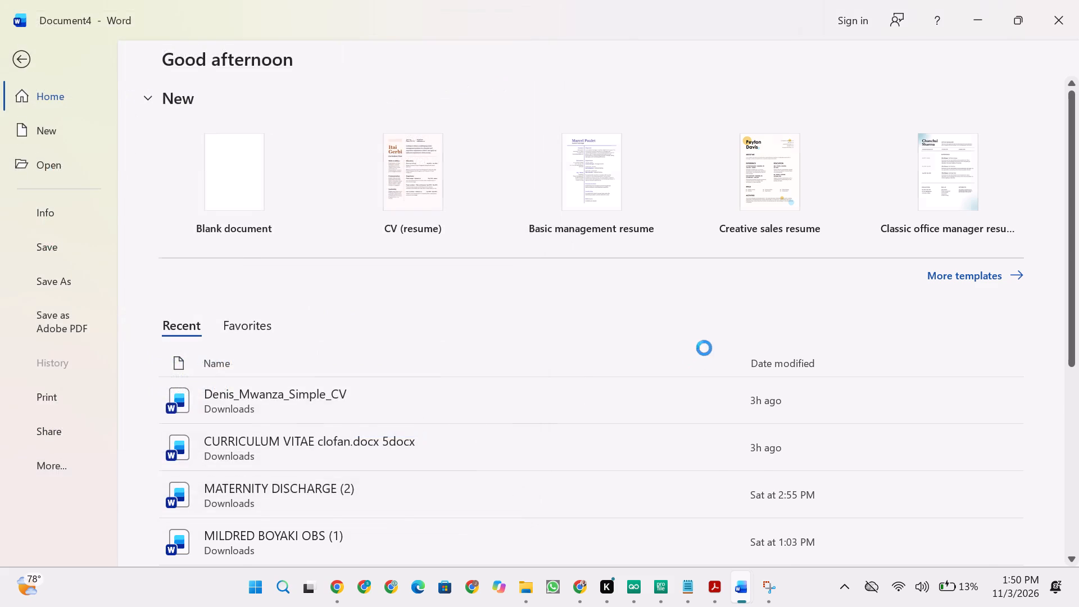
scroll(744, 451, down, 3)
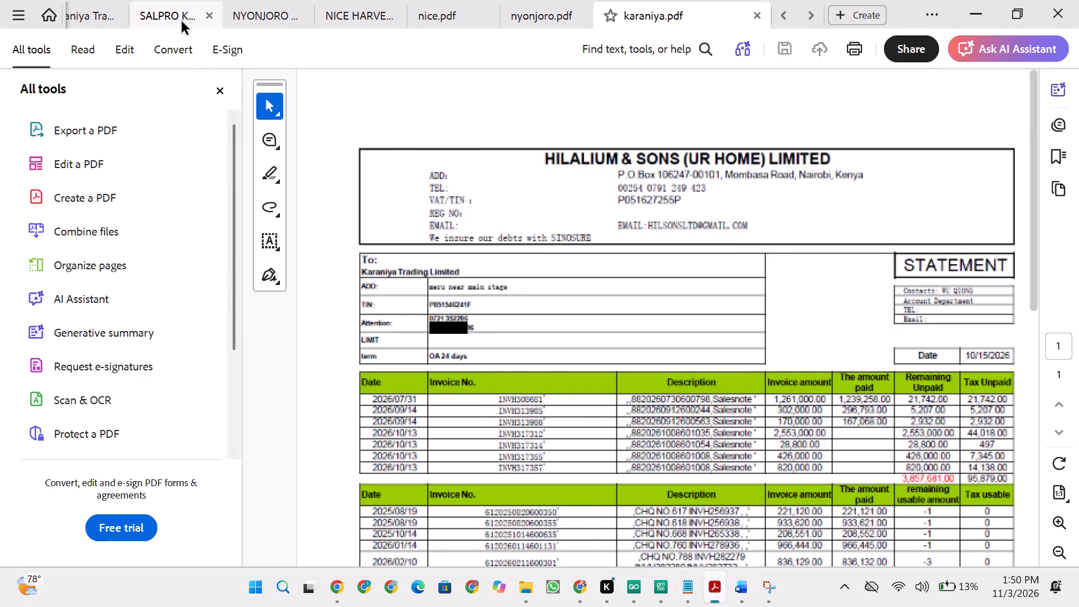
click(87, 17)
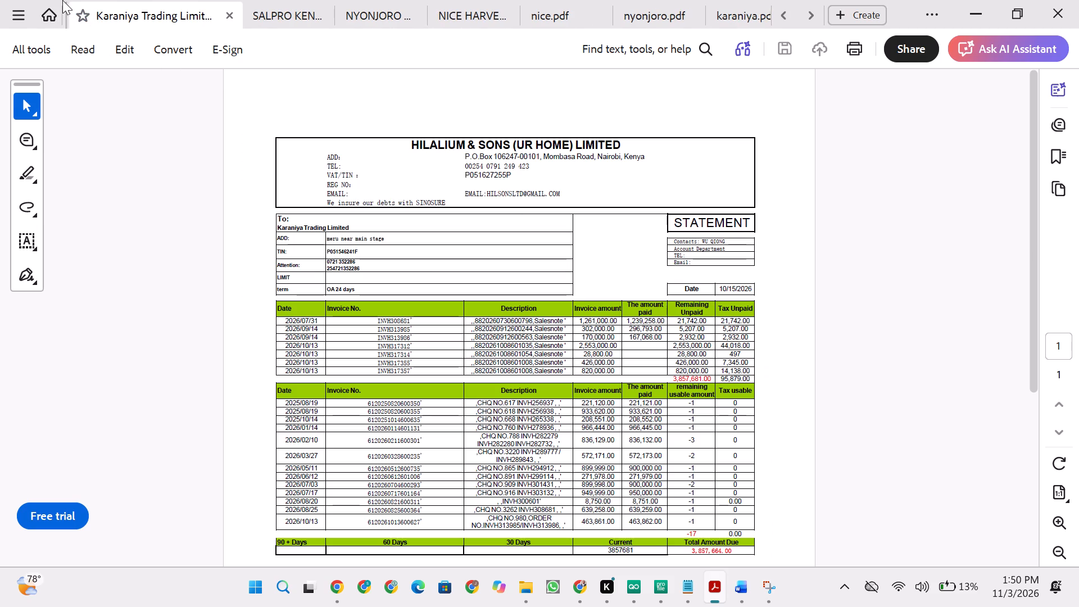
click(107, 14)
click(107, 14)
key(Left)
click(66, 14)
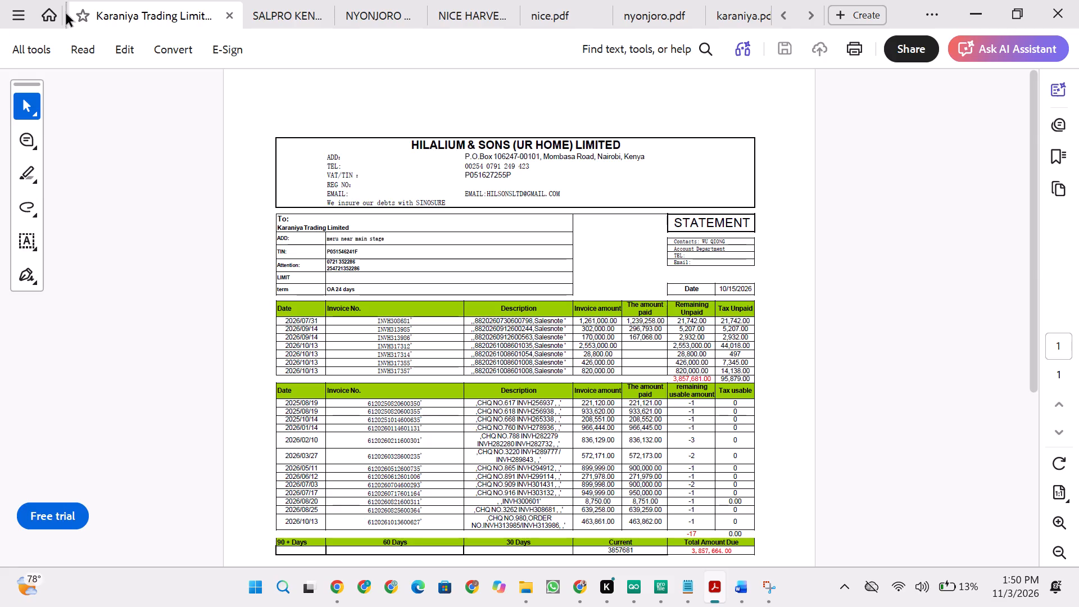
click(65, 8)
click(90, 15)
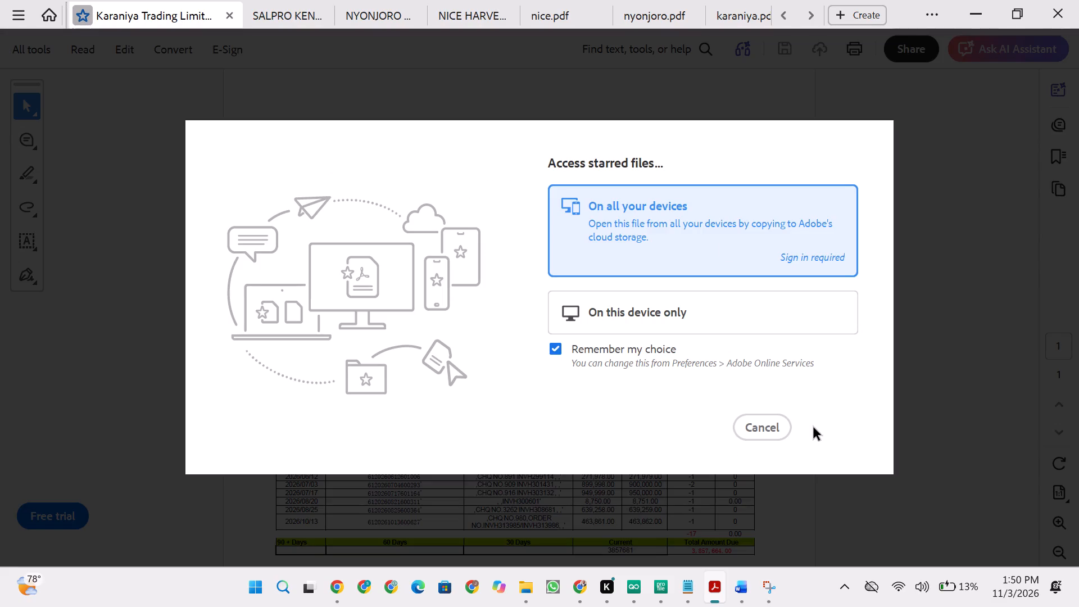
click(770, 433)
Bring up the SOYAMA HARDWARE LIMITED statement among the open PDFs and copy a screen snip of the whole statement.
click(298, 24)
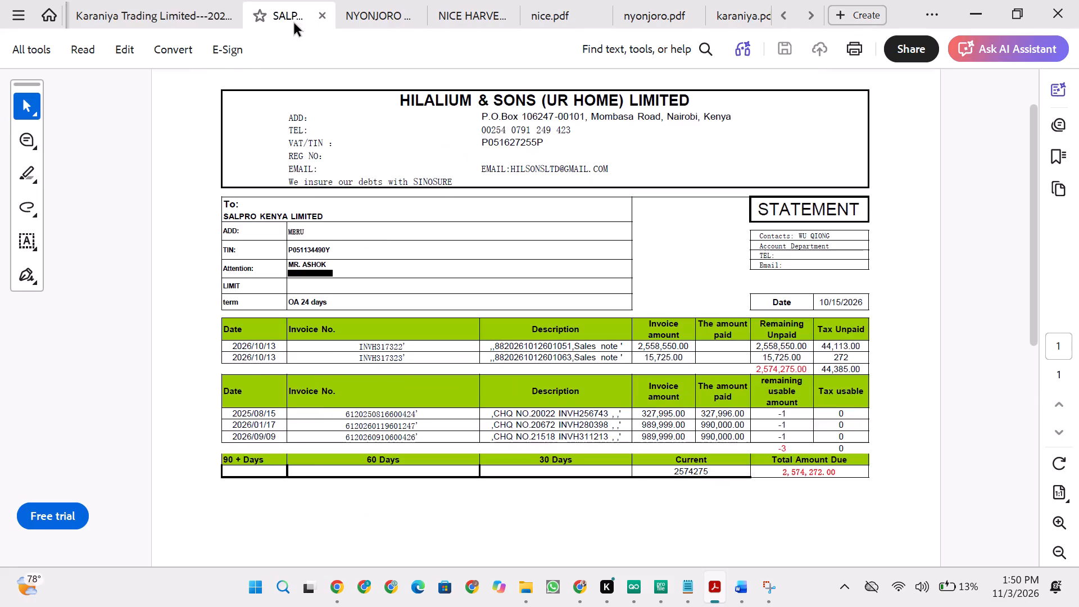
click(123, 15)
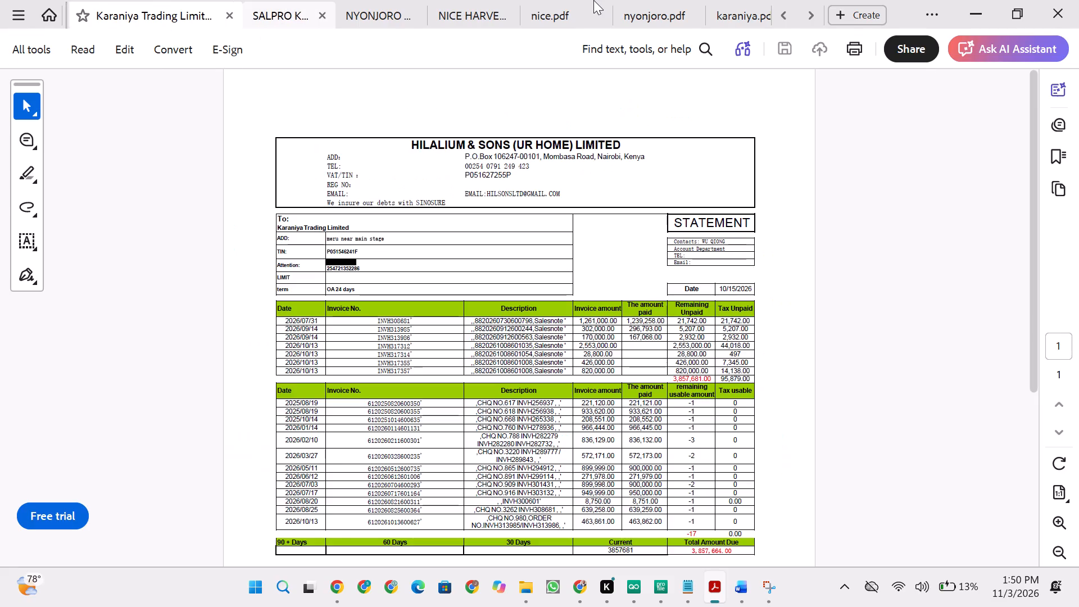
click(786, 19)
click(117, 12)
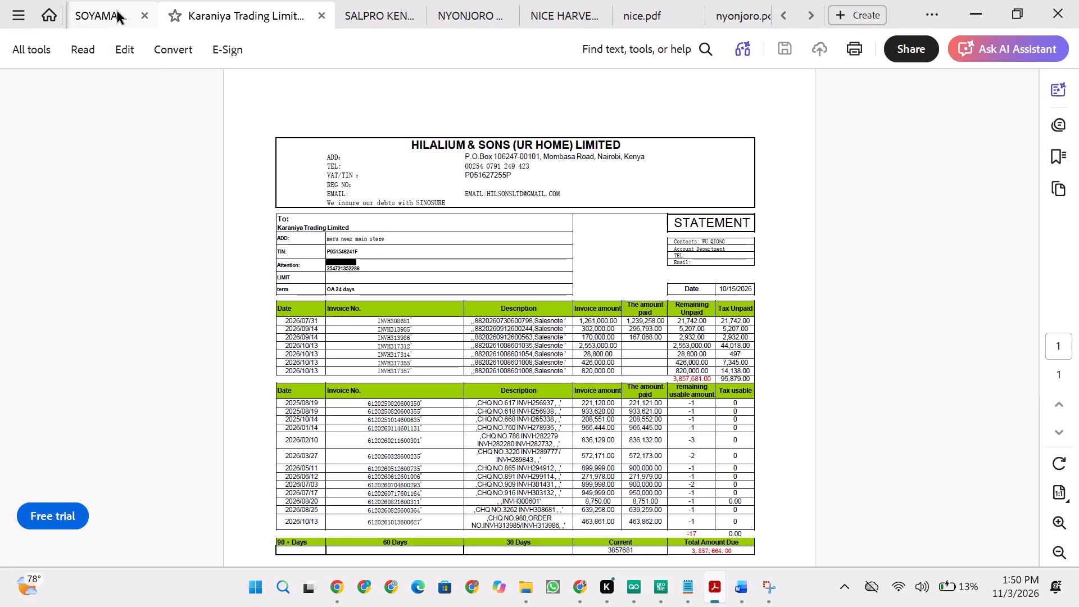
scroll(256, 160, up, 1)
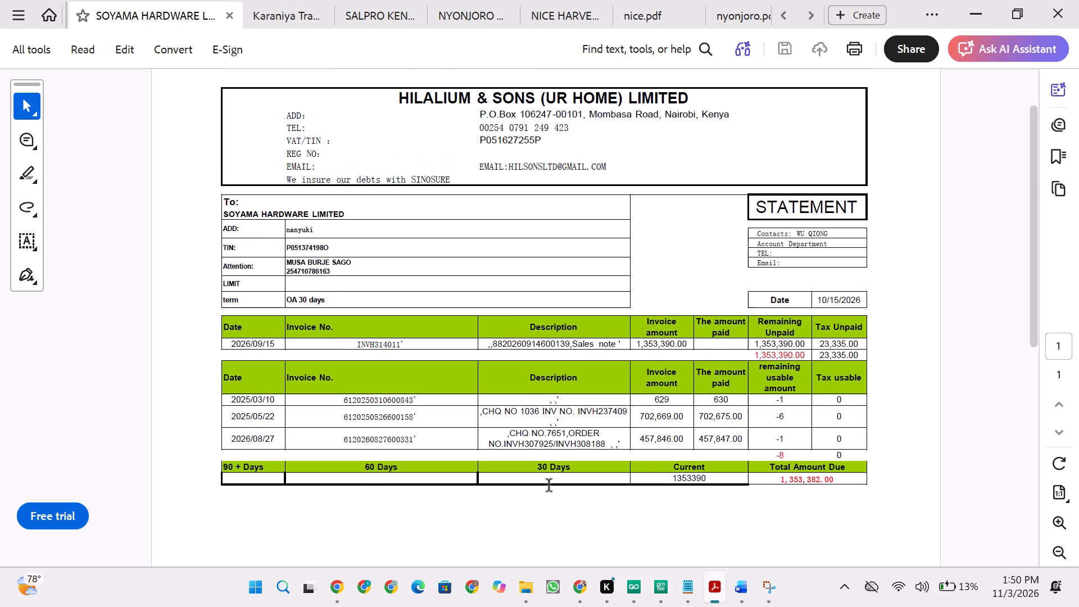
click(765, 594)
click(381, 238)
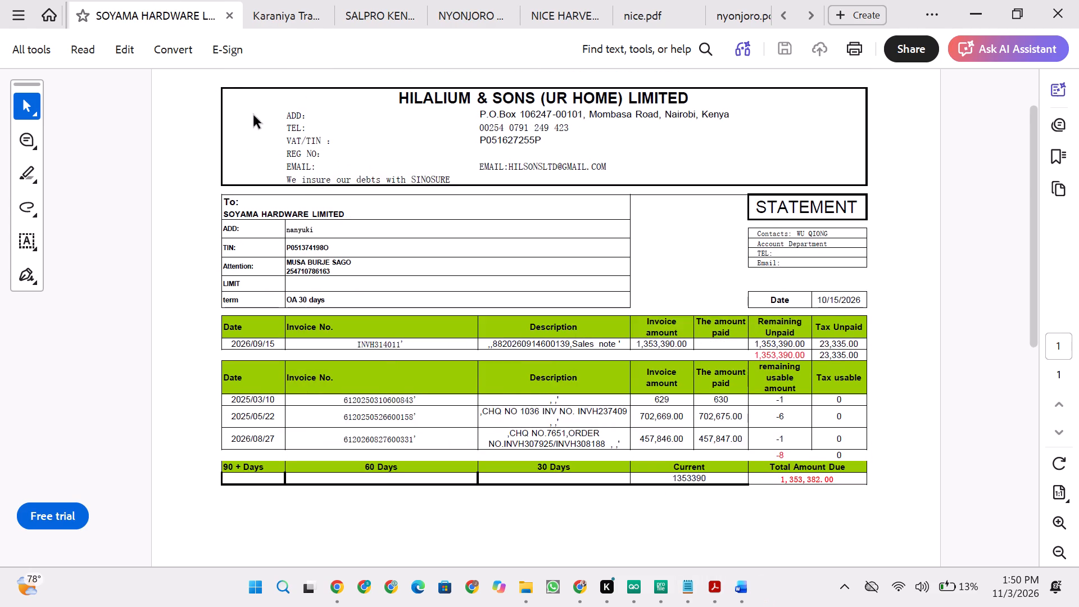
drag(211, 83, 876, 493)
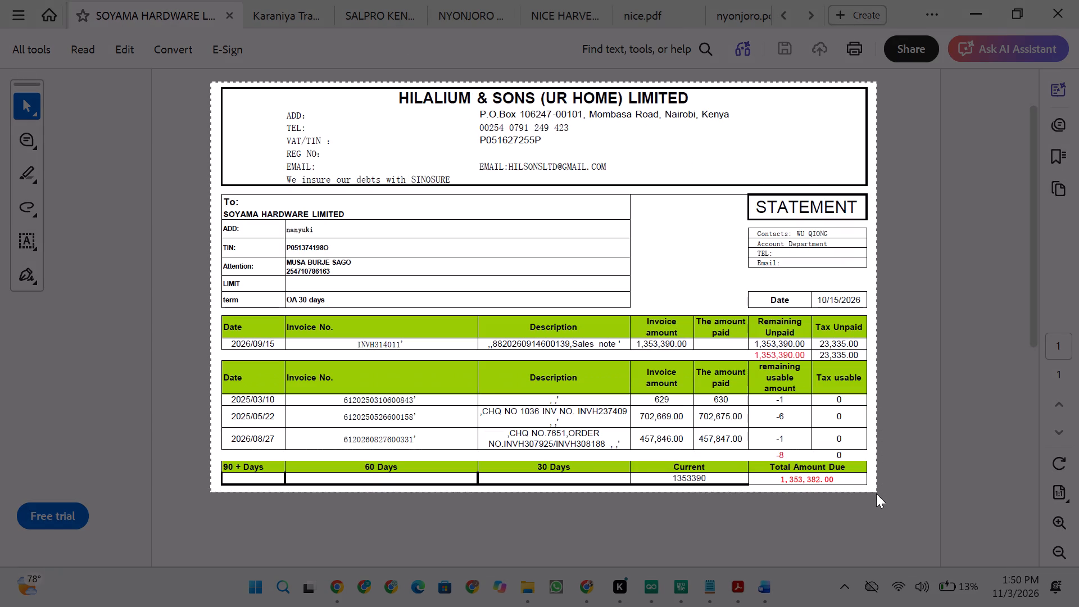
drag(876, 493, 876, 490)
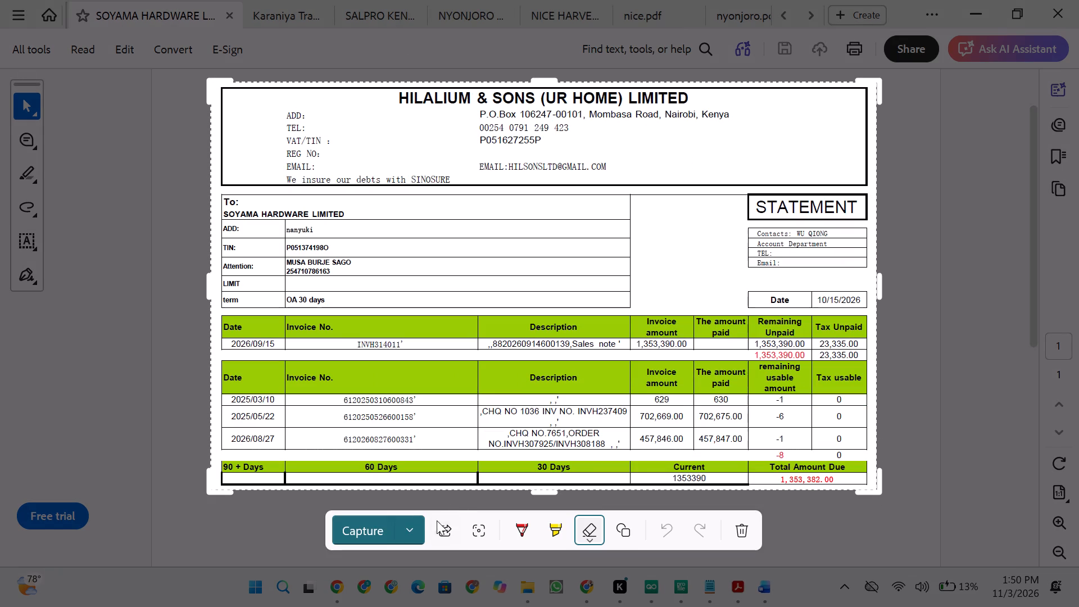
click(419, 531)
click(398, 492)
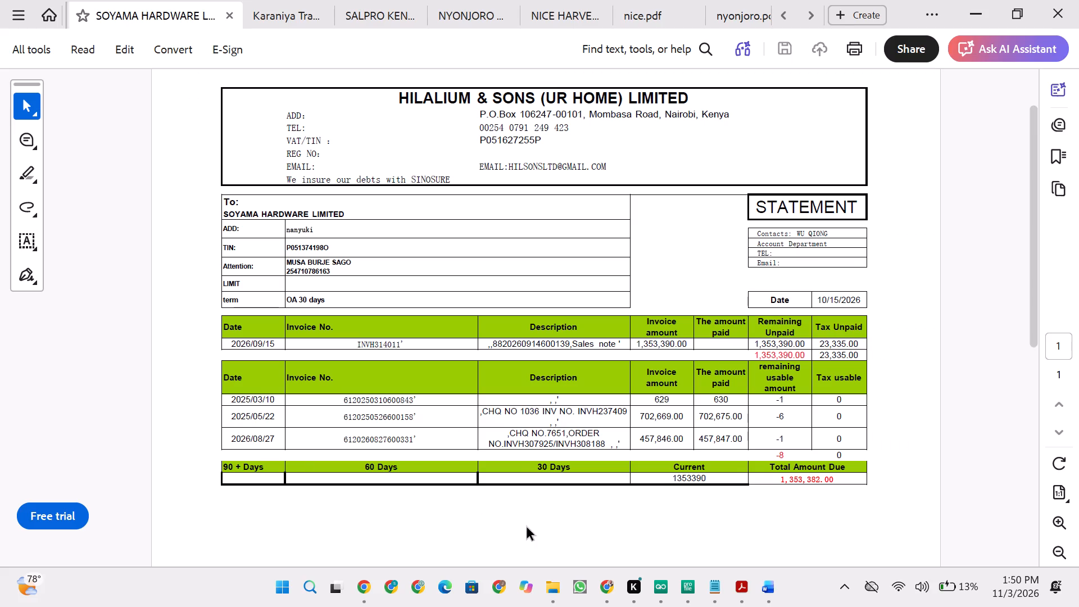
Switch to Word and paste the SOYAMA HARDWARE LIMITED statement snip into a new blank document.
click(769, 588)
click(956, 519)
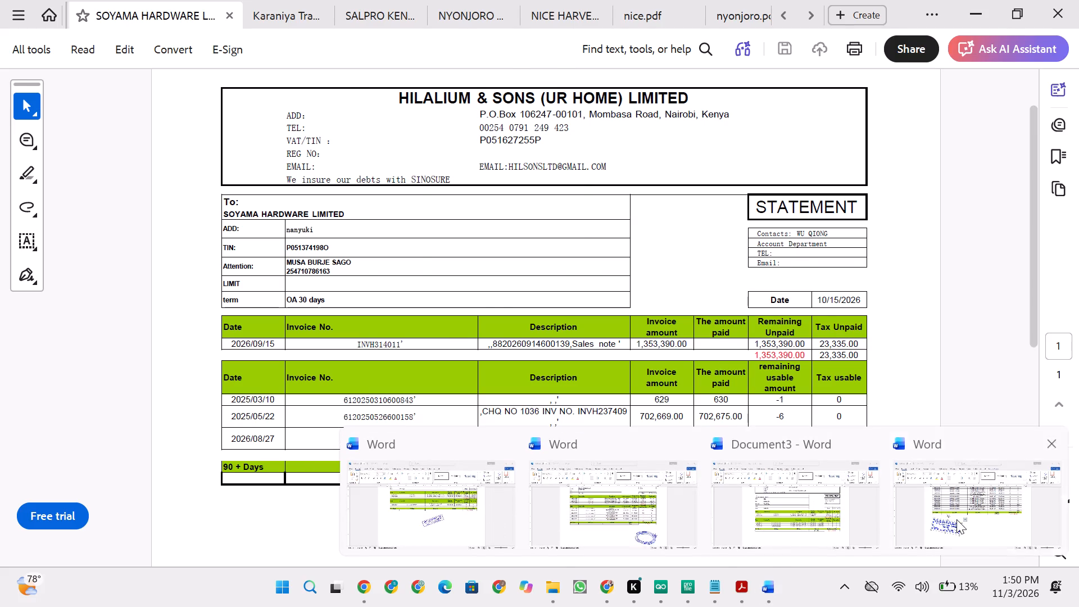
click(631, 405)
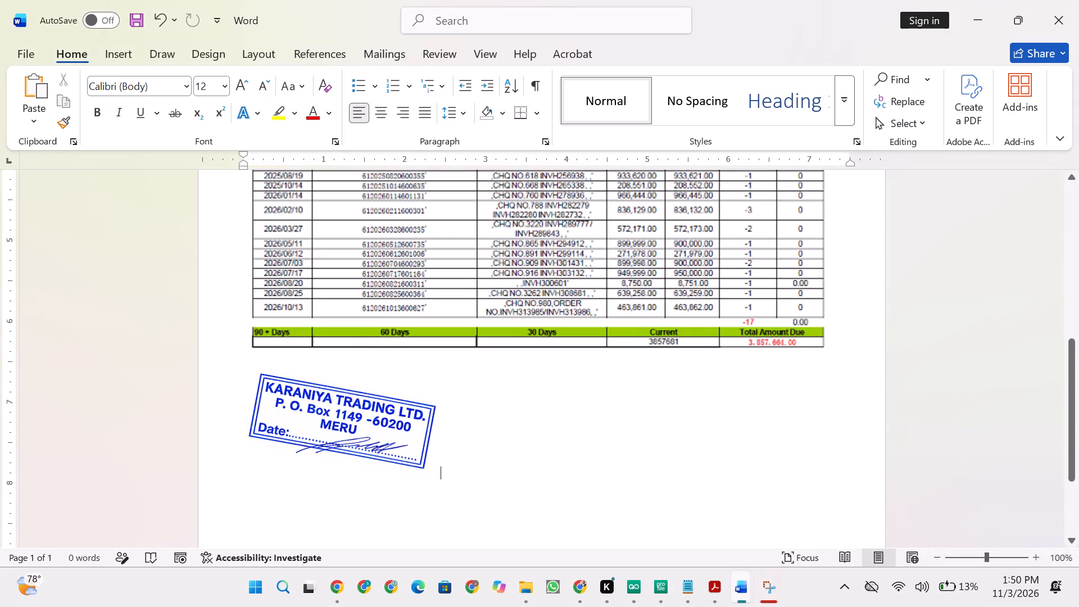
key(ctrl+n)
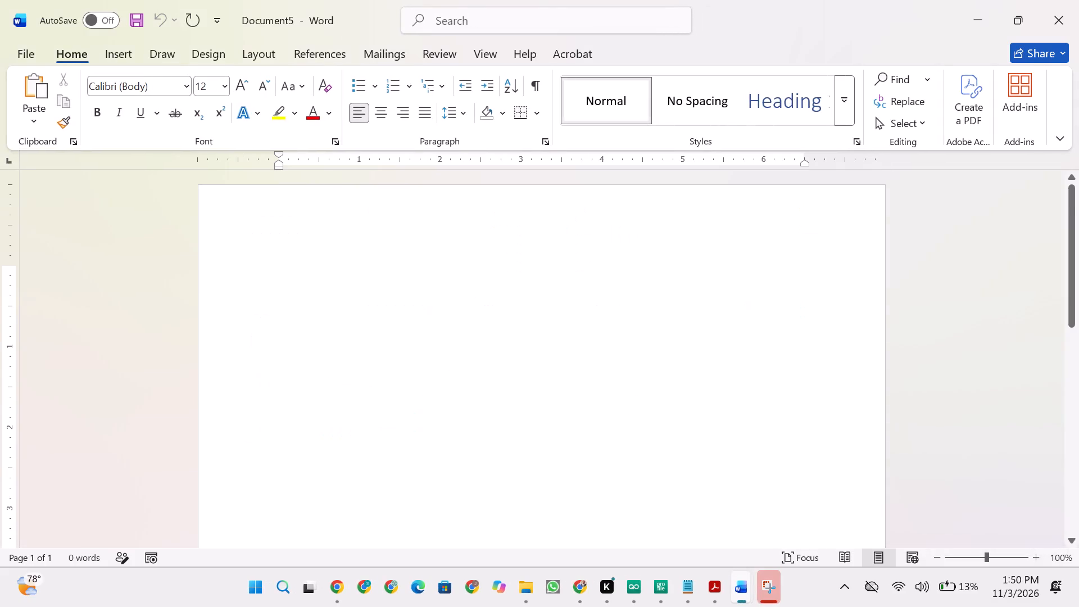
key(ctrl+v)
click(561, 361)
scroll(565, 356, up, 4)
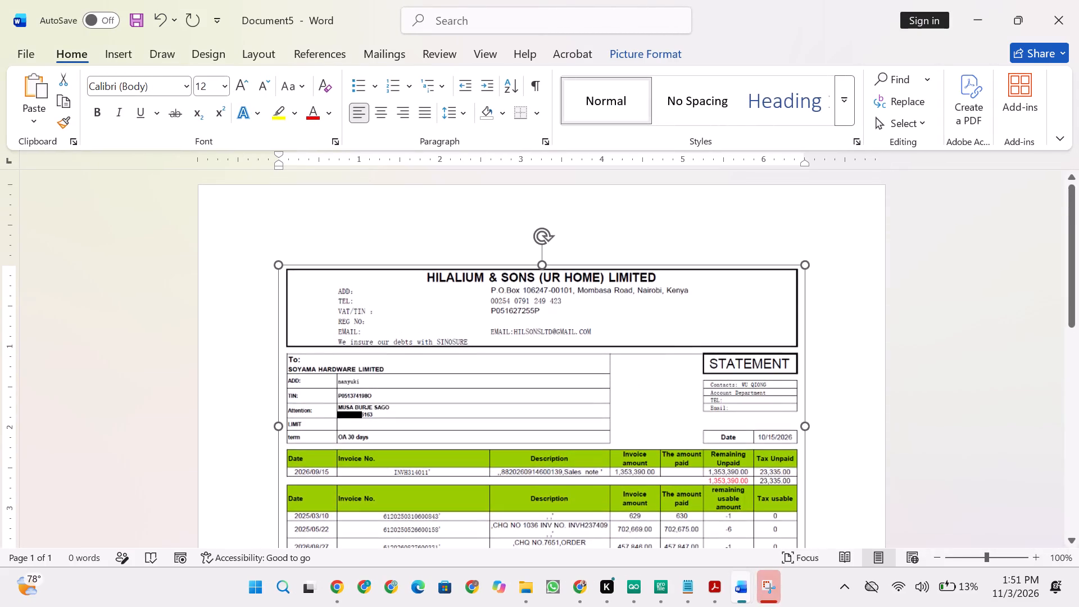
Reduce the page's top margin to about 0.6 inch and narrow the right margin for a text width of about 7 inches.
click(10, 264)
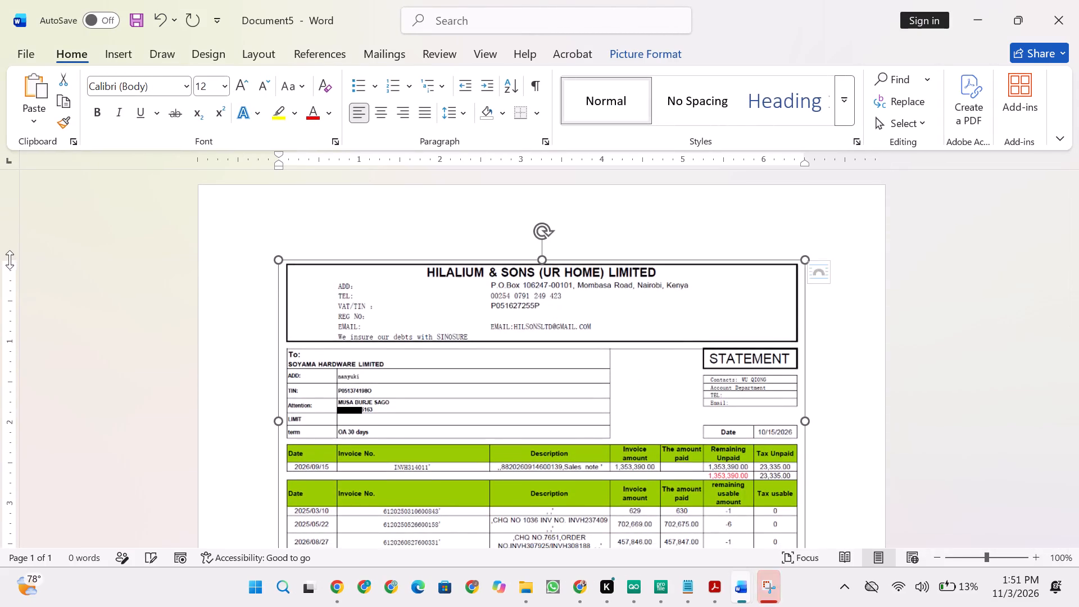
drag(4, 259, 4, 246)
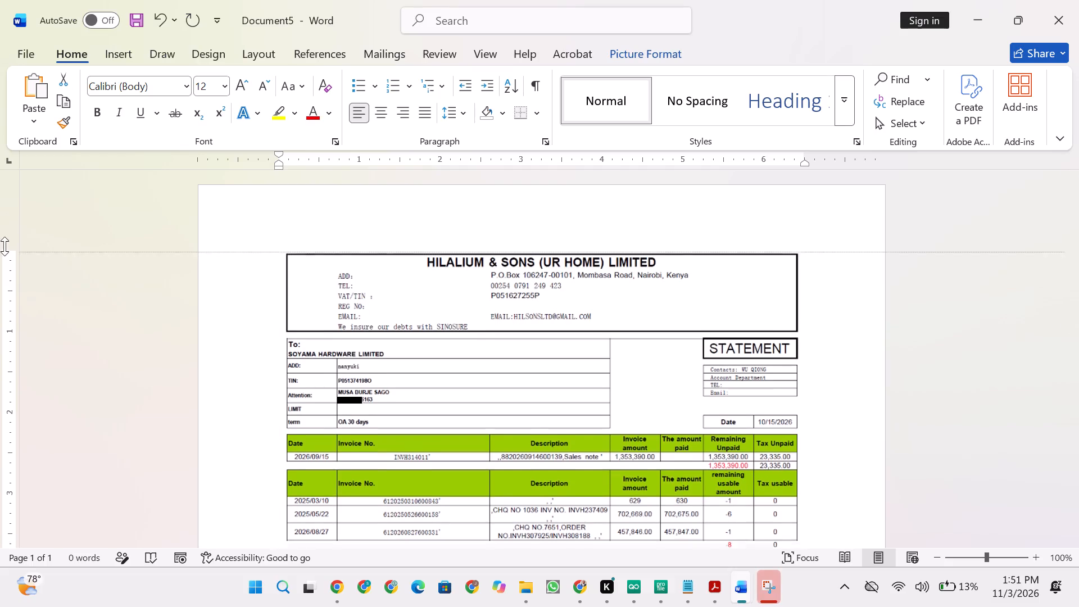
drag(4, 246, 6, 235)
click(7, 230)
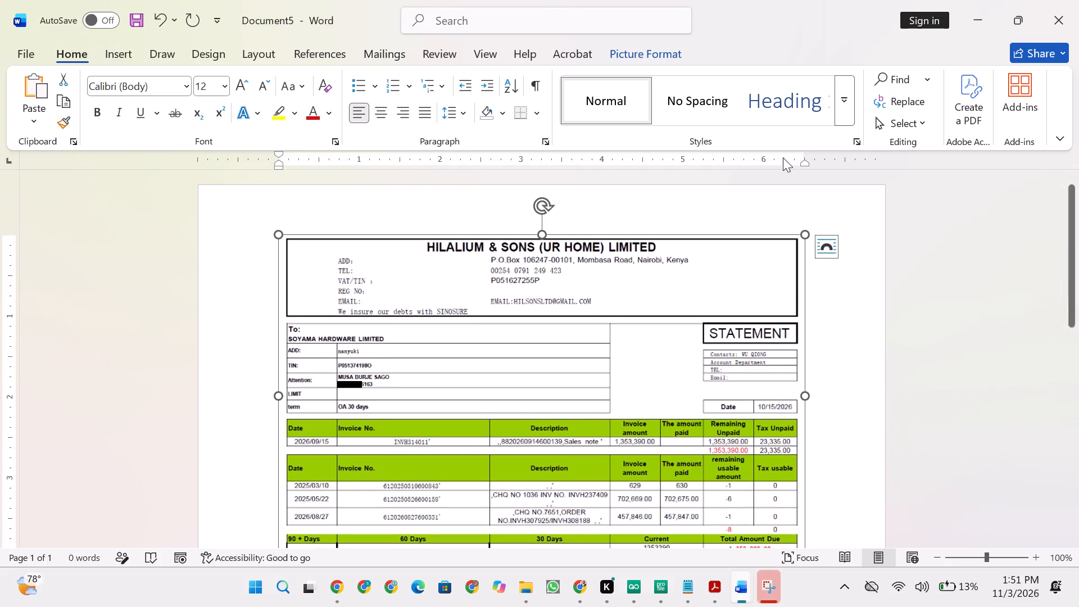
drag(803, 156, 845, 167)
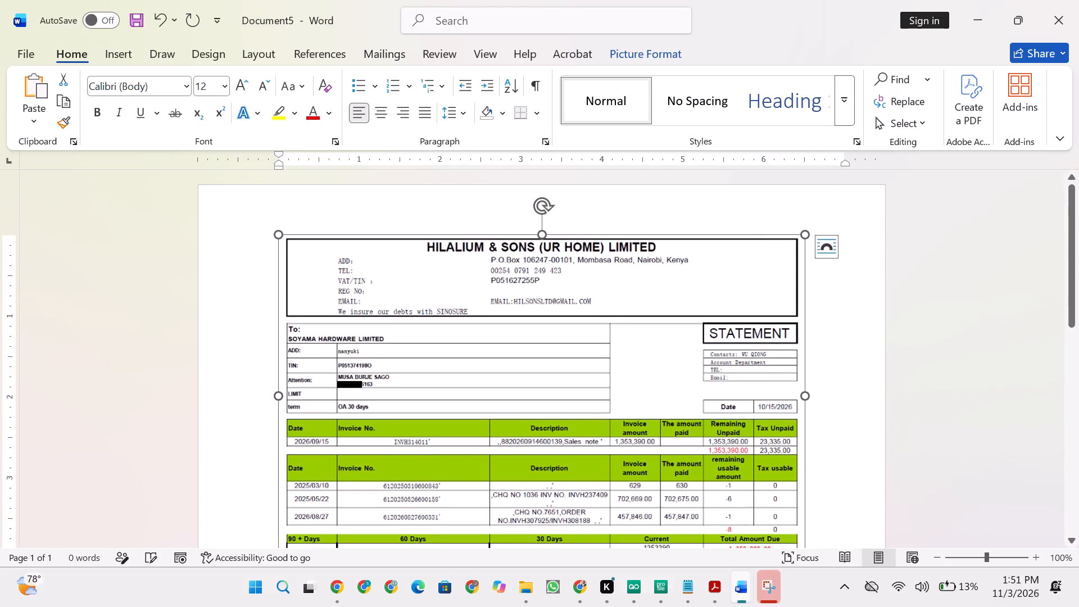
Enlarge the statement picture from its corner until it spans the full text width.
click(642, 312)
scroll(684, 396, down, 5)
drag(804, 351, 809, 364)
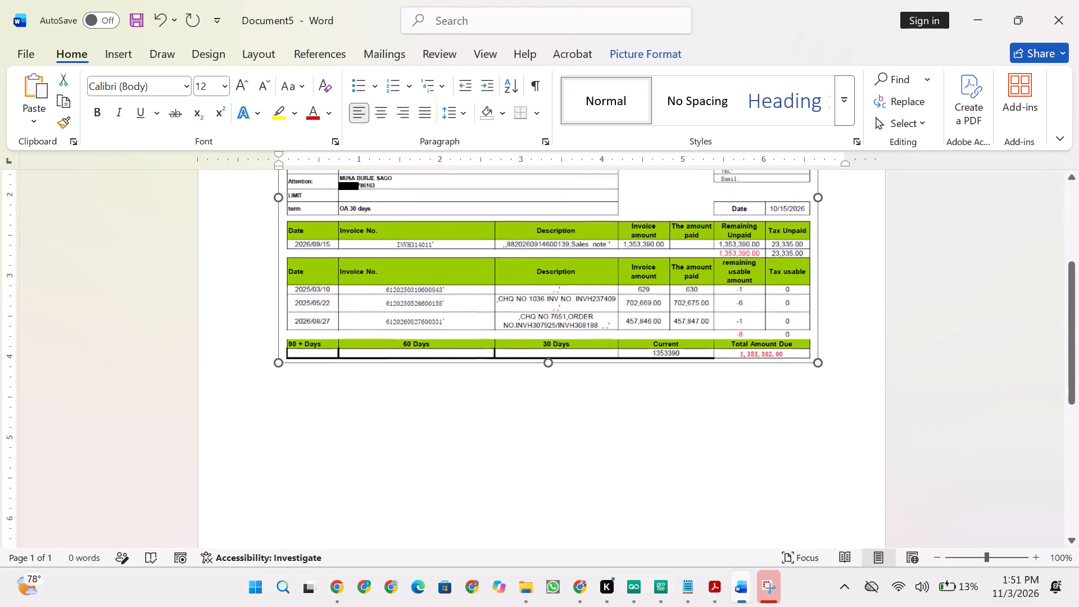
drag(809, 364, 814, 382)
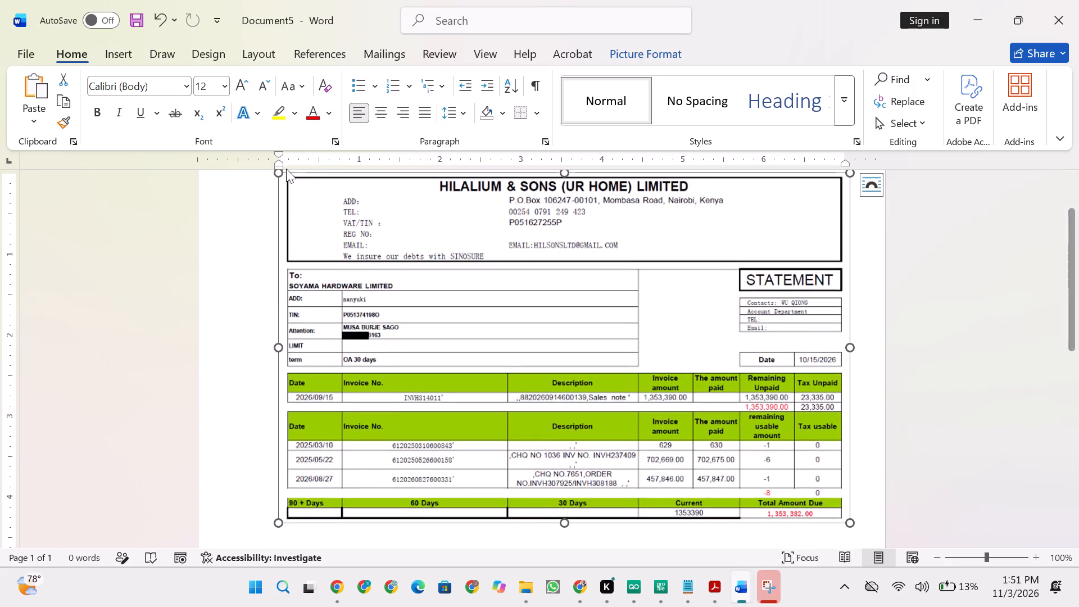
Narrow the page's left margin slightly, for a text width of about 7.2 inches.
drag(279, 157, 262, 158)
click(459, 310)
Start a new line below the SOYAMA HARDWARE LIMITED statement picture.
scroll(762, 380, down, 3)
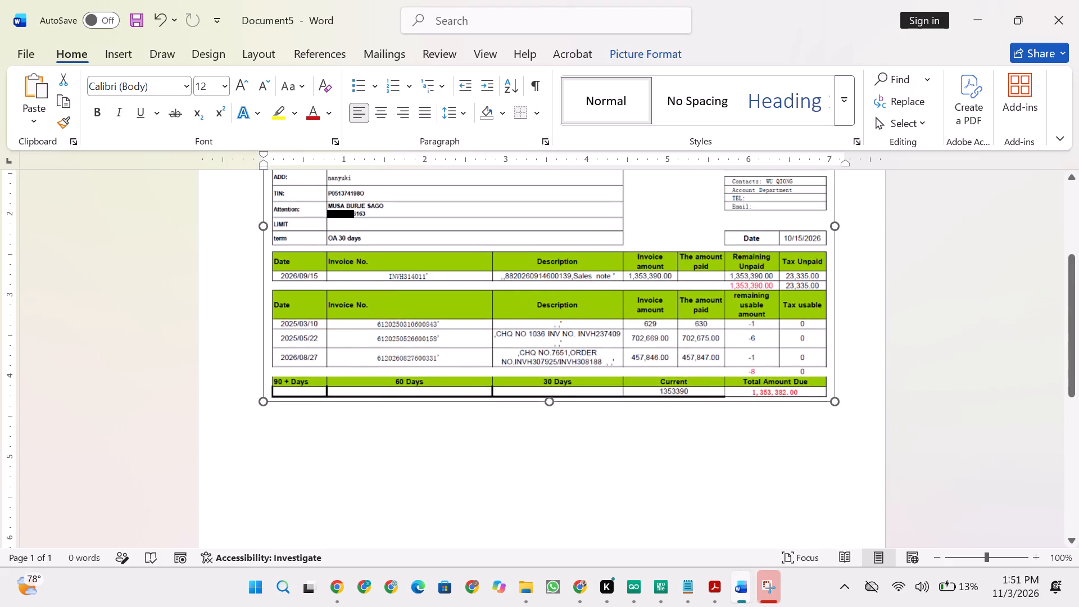
click(867, 394)
key(Return)
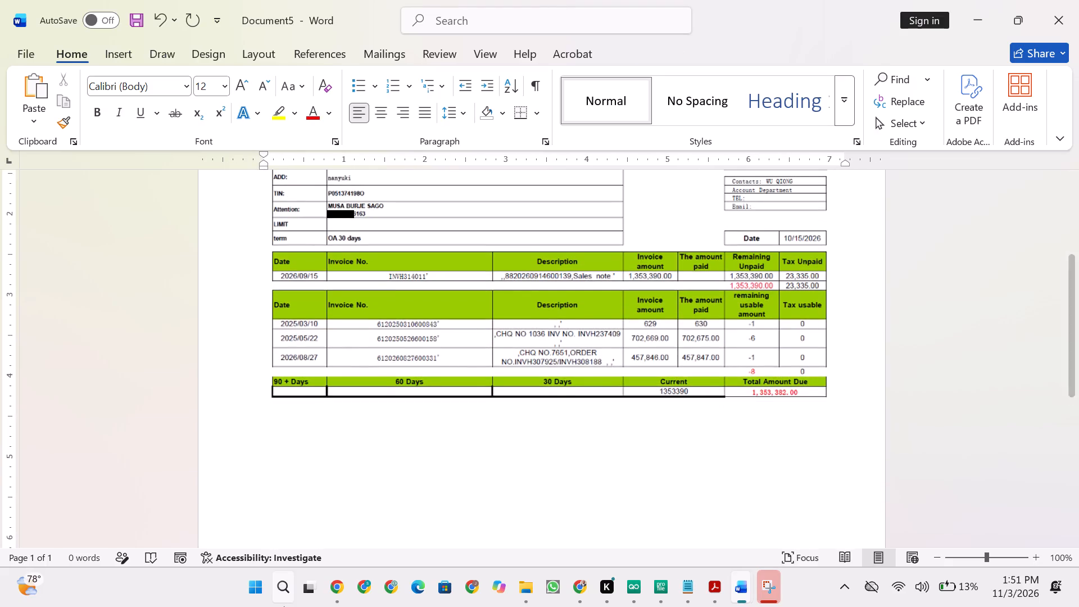
Search the stamps folder in File Explorer for "sa" to look for the customer's stamp.
click(519, 583)
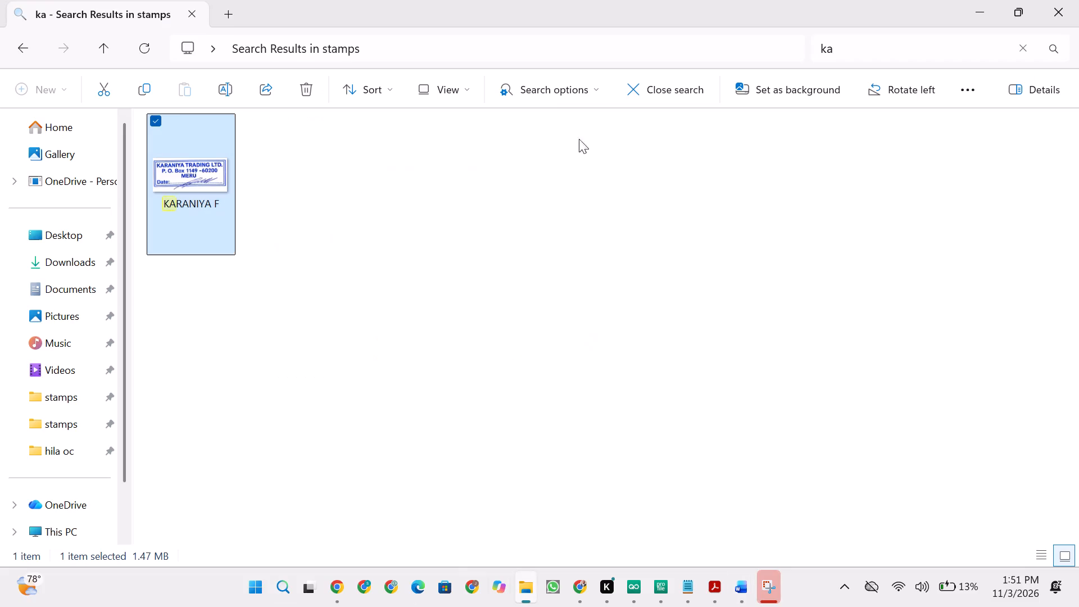
double_click(848, 47)
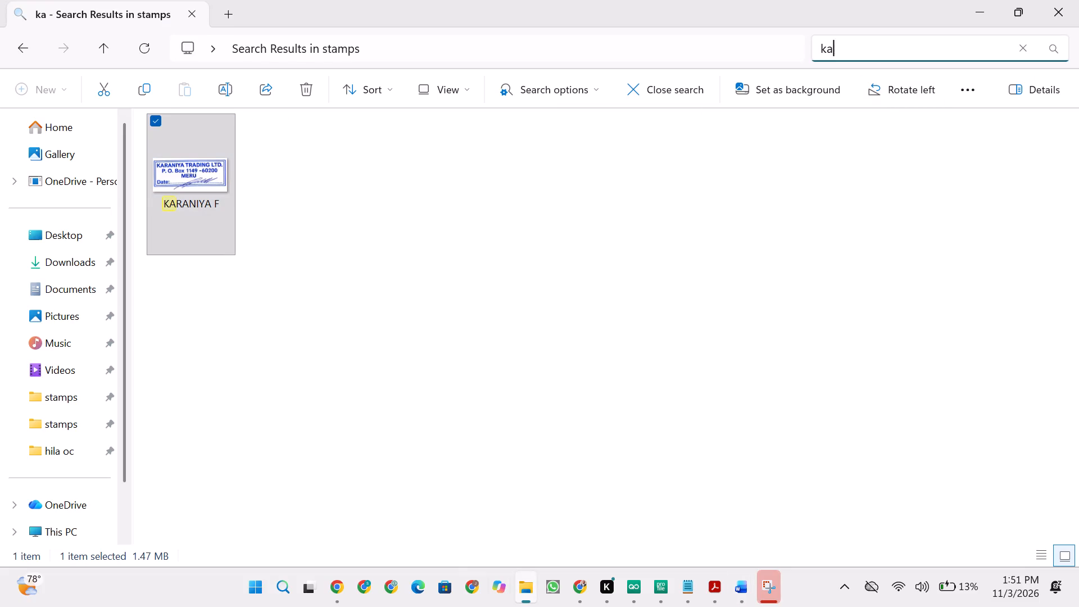
key(BackSpace)
key(BackSpace)
text(ss)
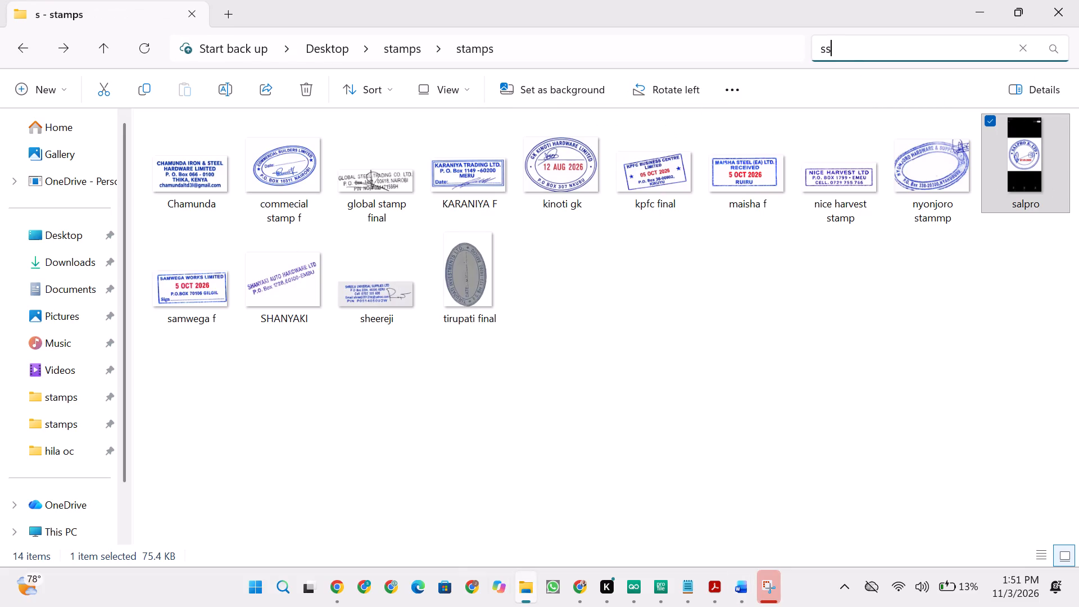
key(BackSpace)
key(a)
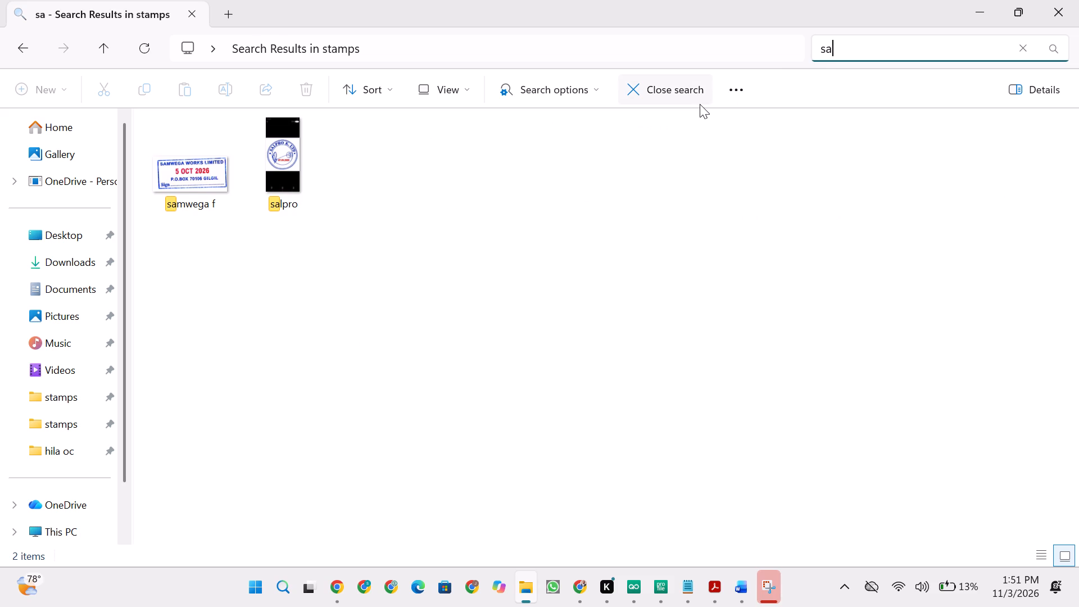
double_click(878, 48)
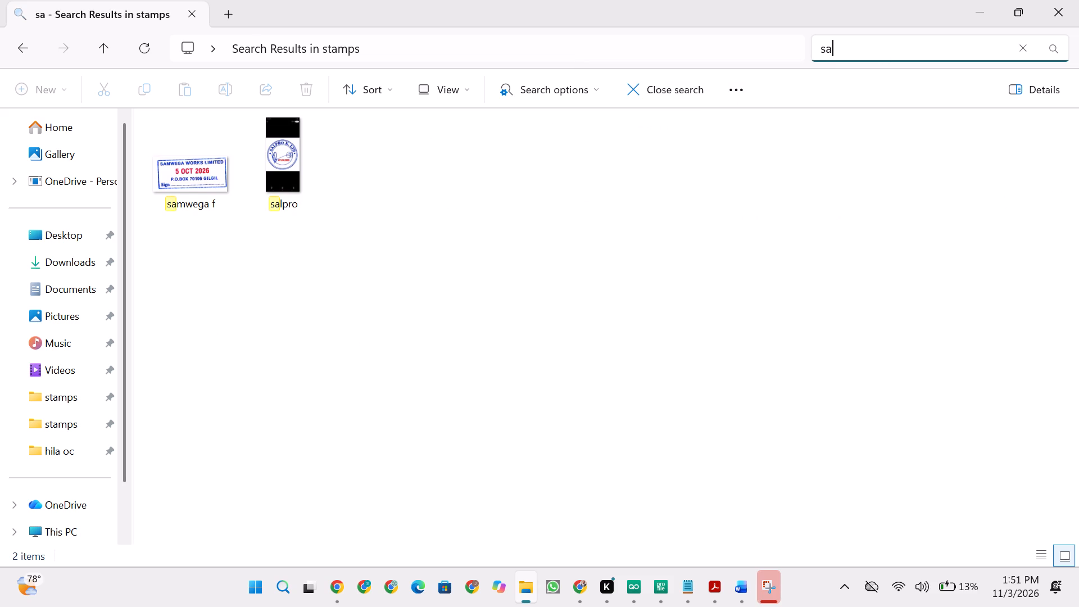
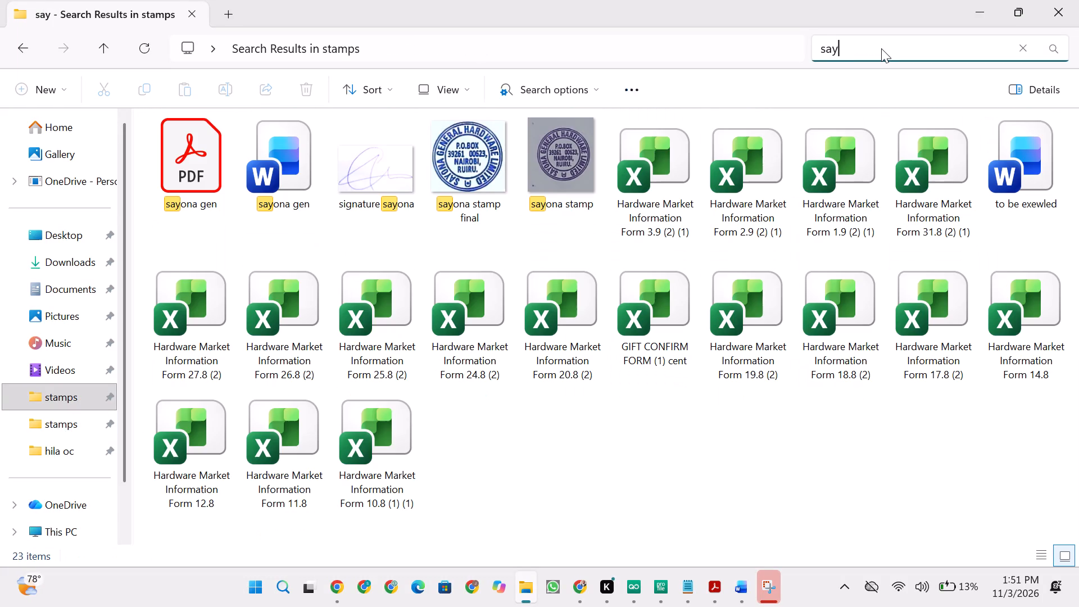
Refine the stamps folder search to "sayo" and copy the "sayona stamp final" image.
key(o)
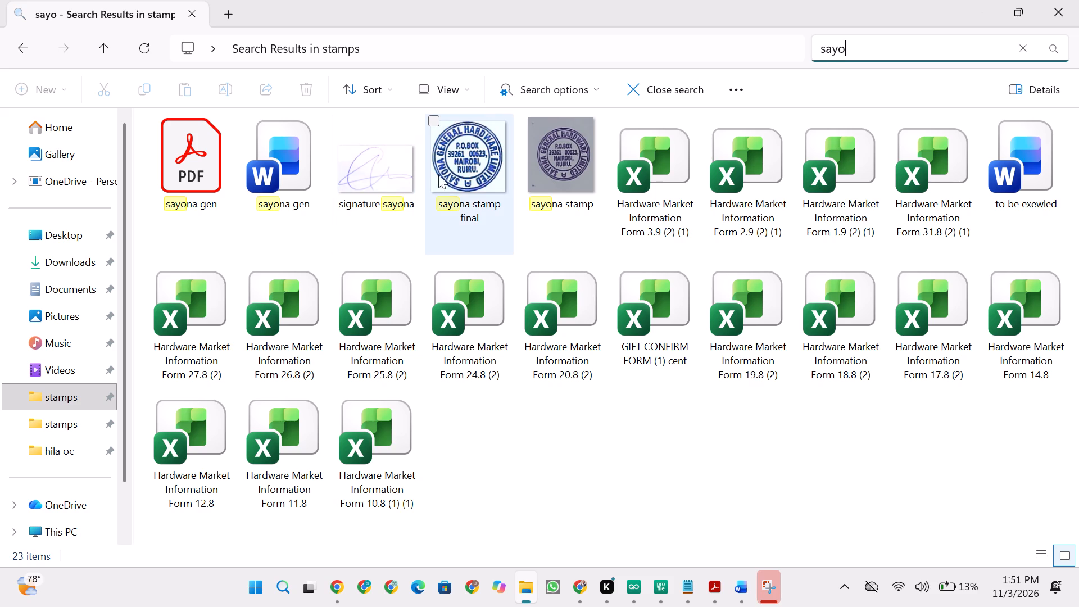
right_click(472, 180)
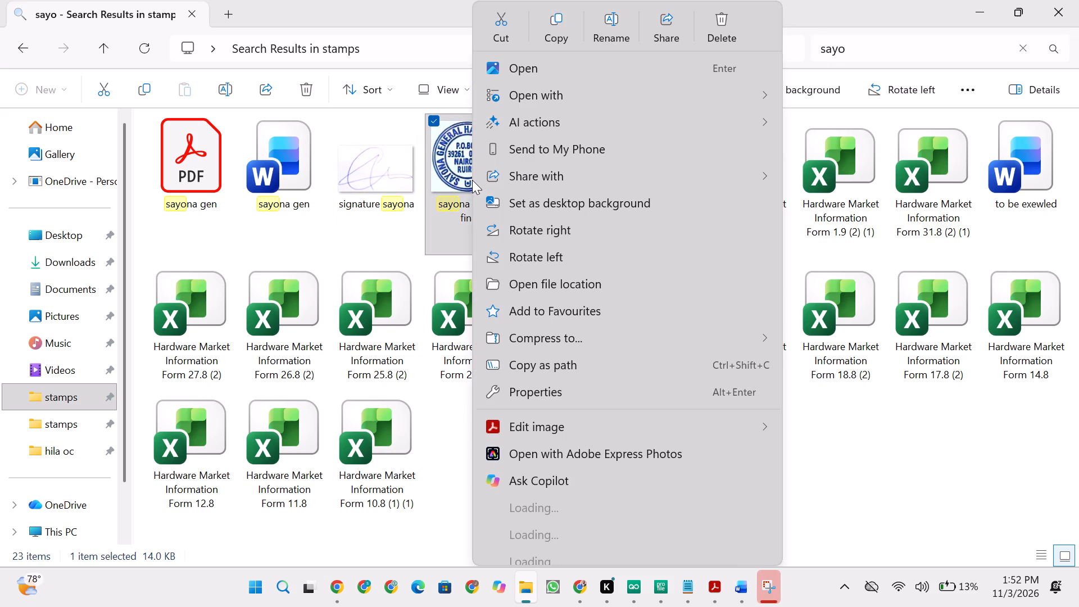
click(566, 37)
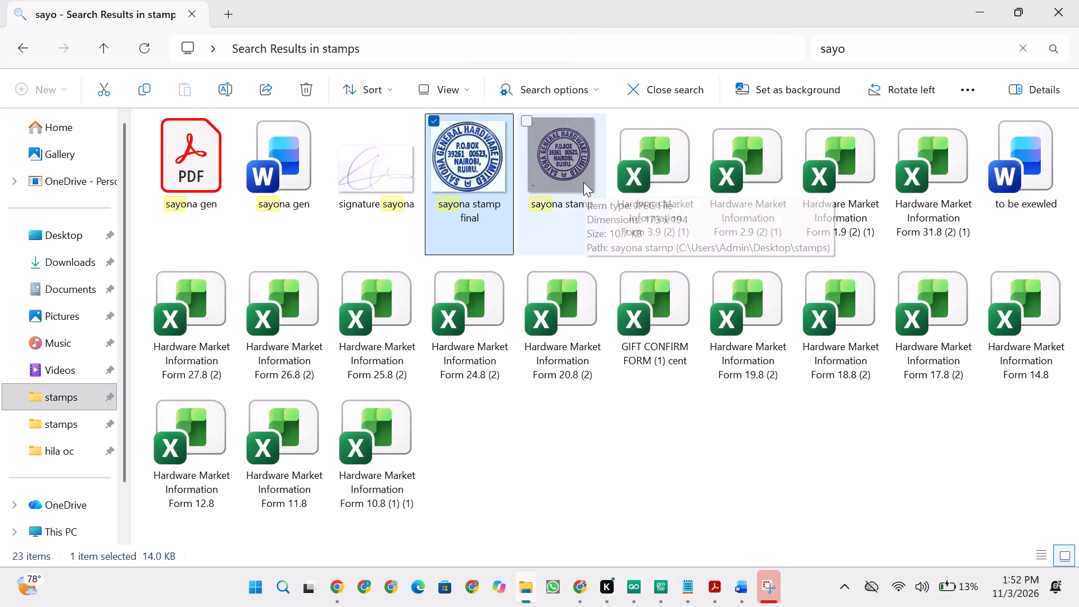
Switch to the Word statement document to check the customer name in the To block, and return to File Explorer.
click(736, 586)
click(979, 533)
scroll(696, 330, down, 2)
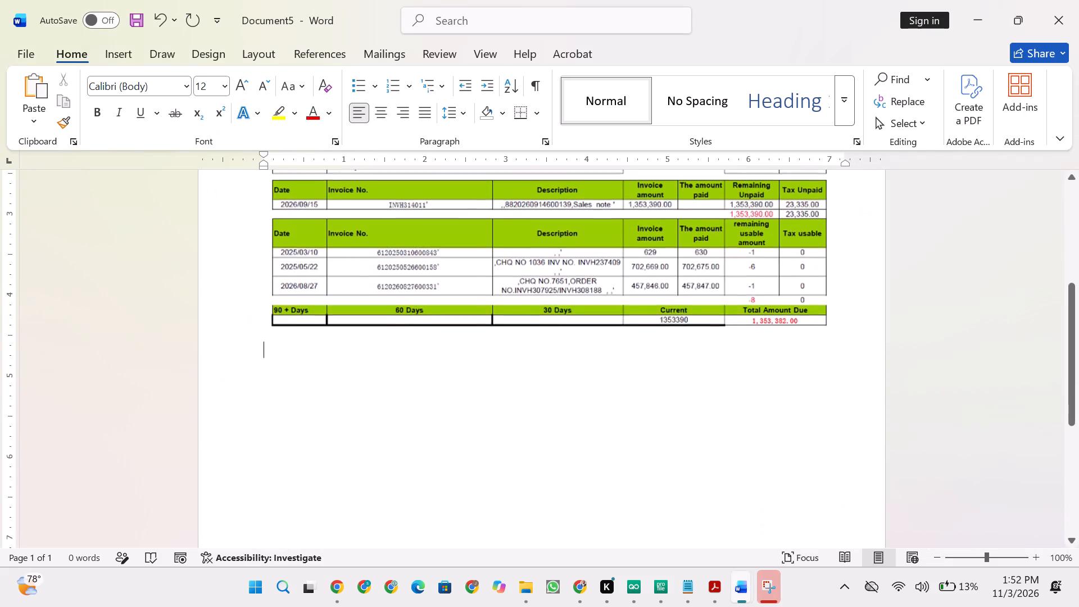
scroll(690, 330, up, 4)
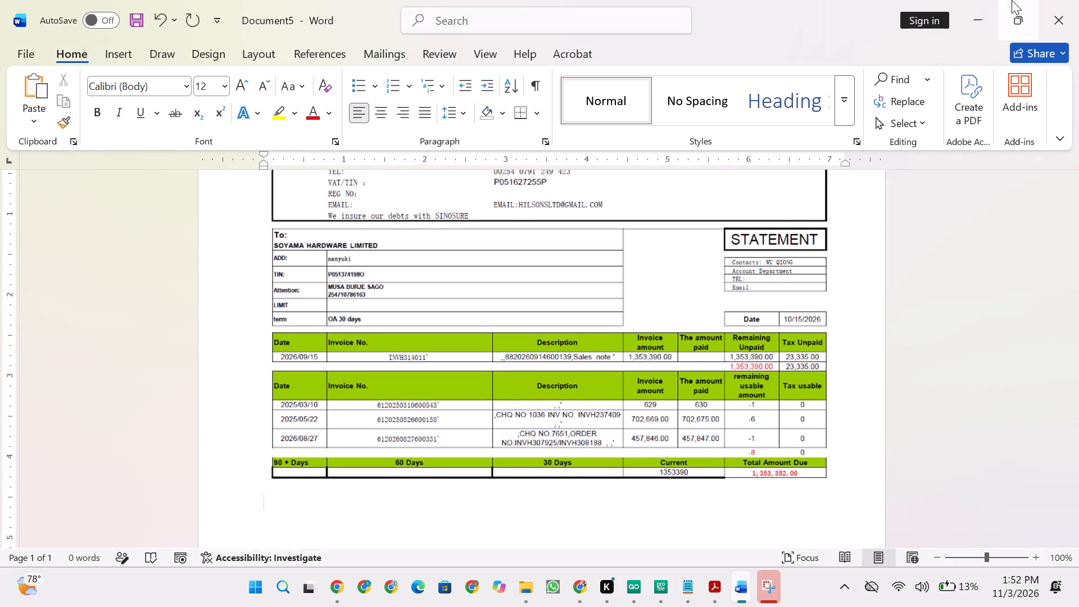
click(980, 13)
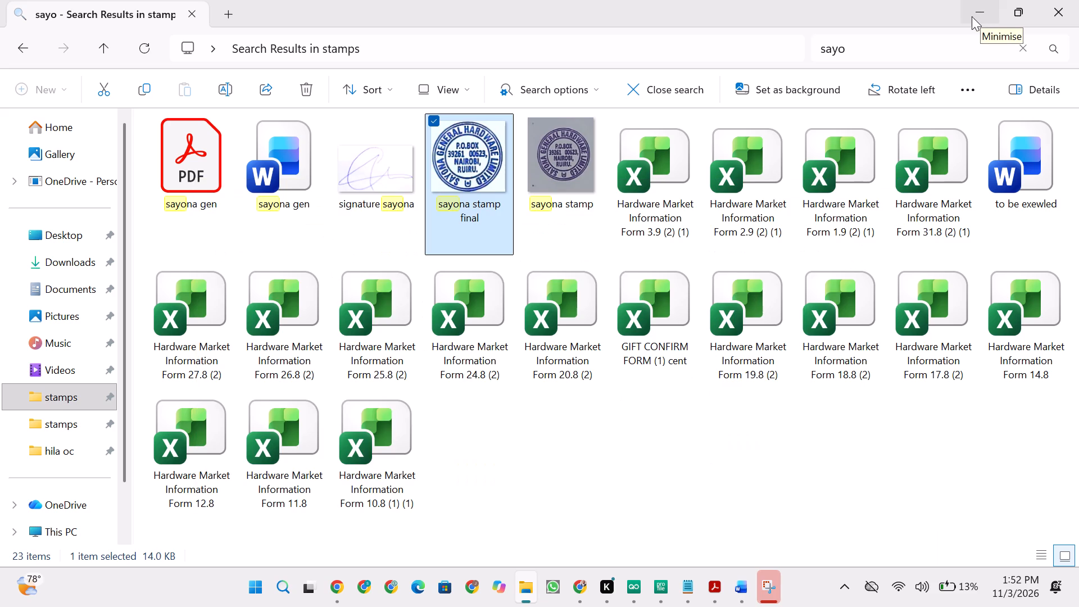
Search the stamps folder for "saya" and "soya" to look for the SOYAMA HARDWARE stamp, and clear the search.
click(920, 56)
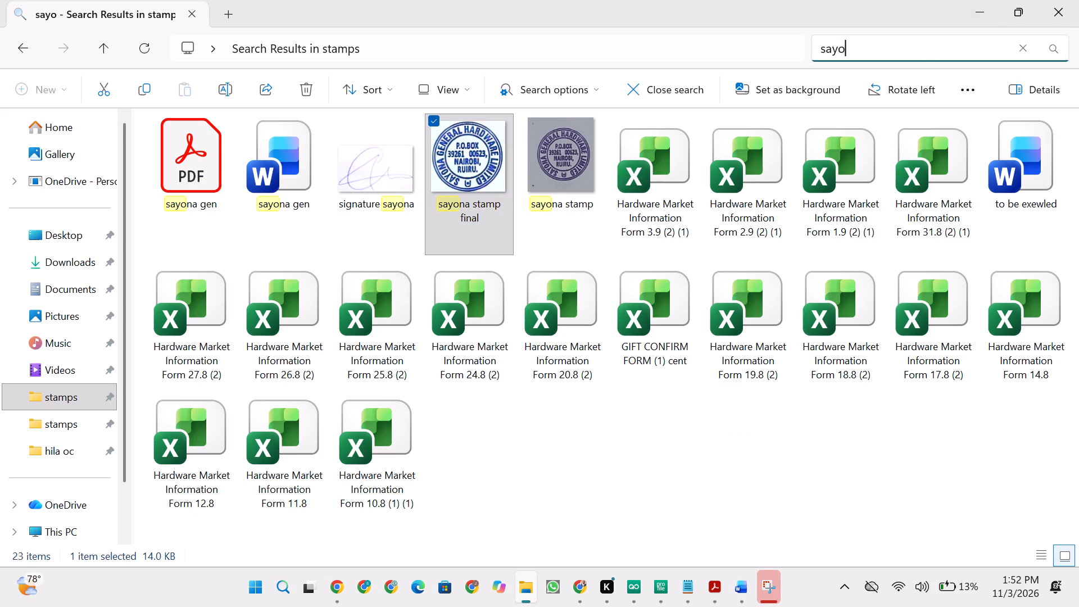
key(BackSpace)
key(a)
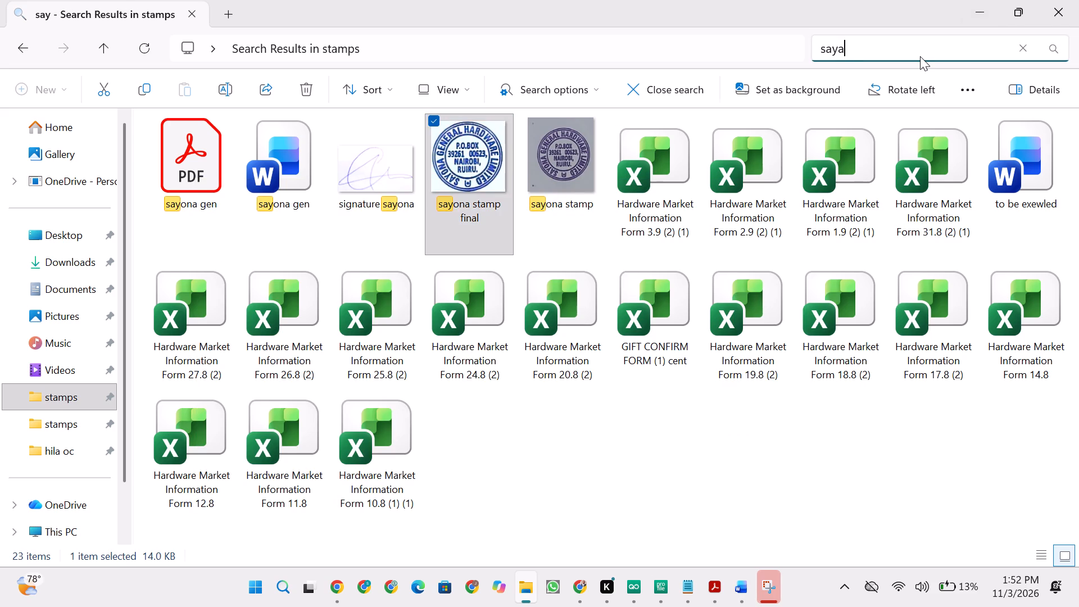
triple_click(920, 56)
key(BackSpace)
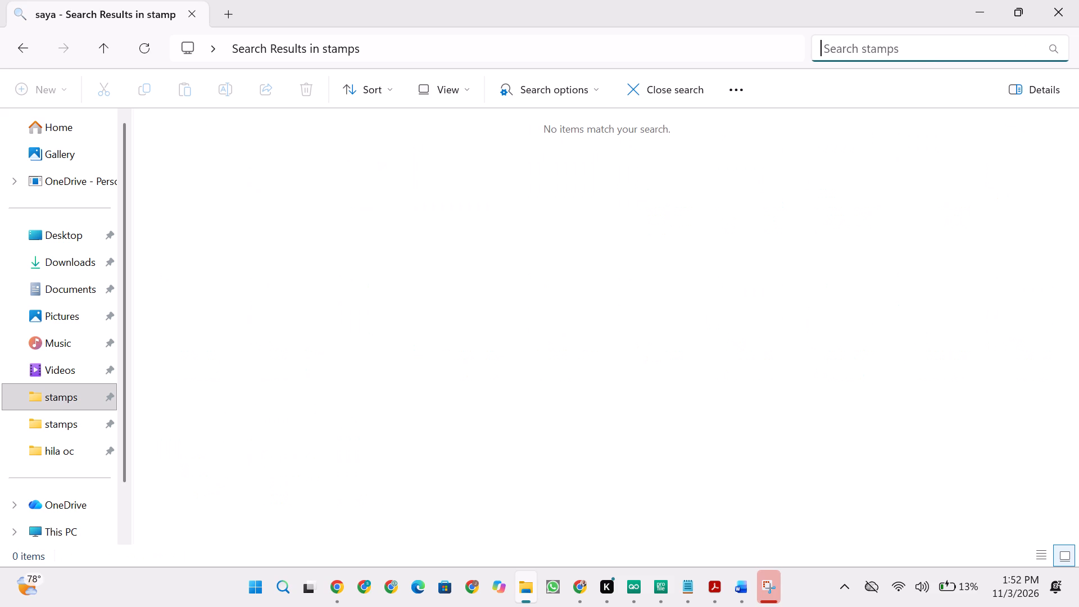
key(BackSpace)
key(BackSpace)
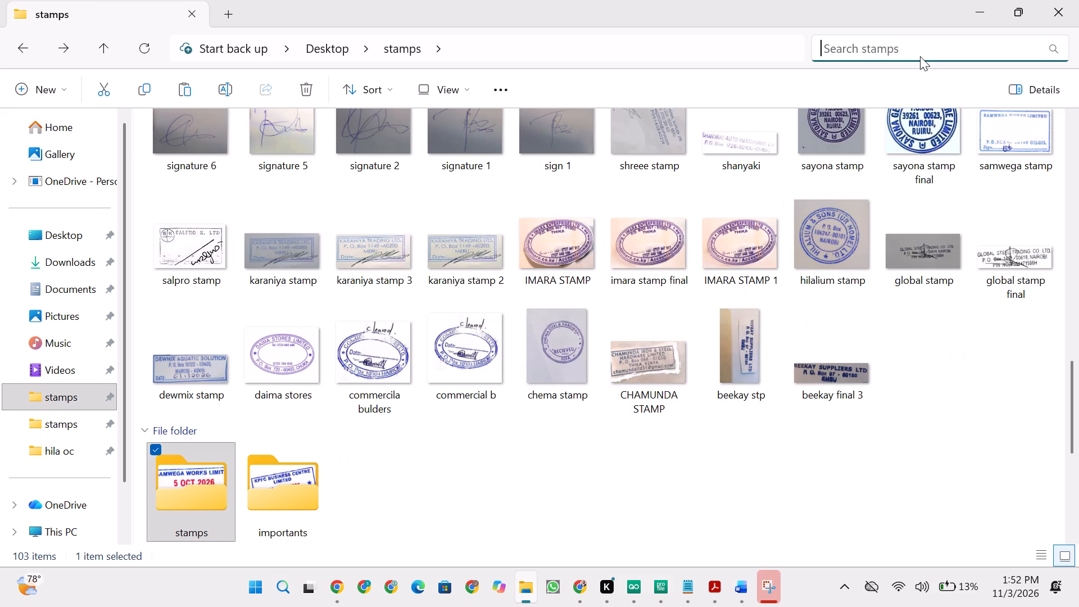
text(so)
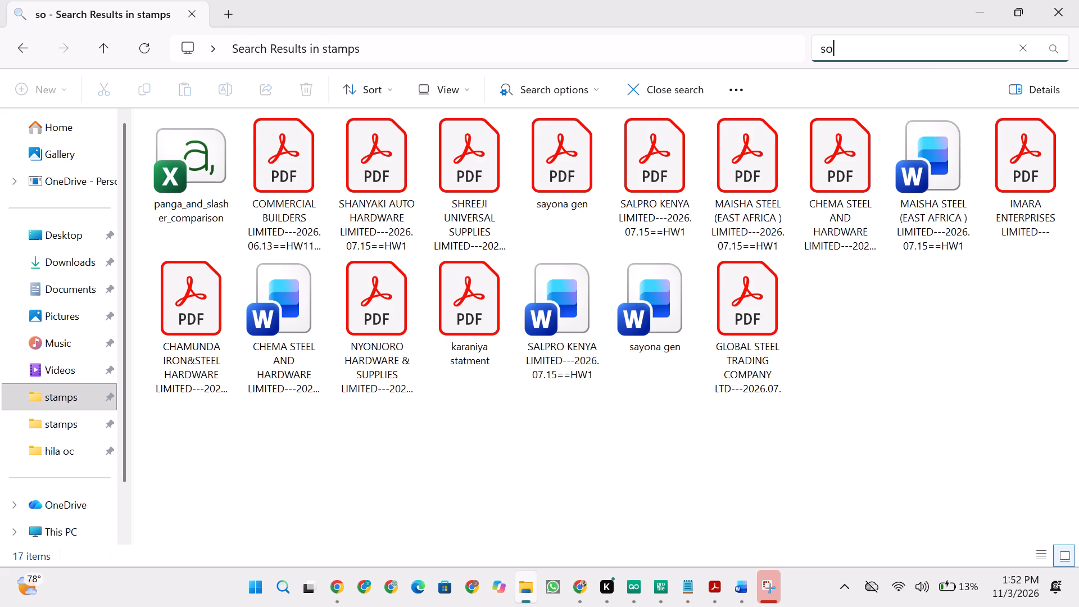
text(ya)
triple_click(919, 56)
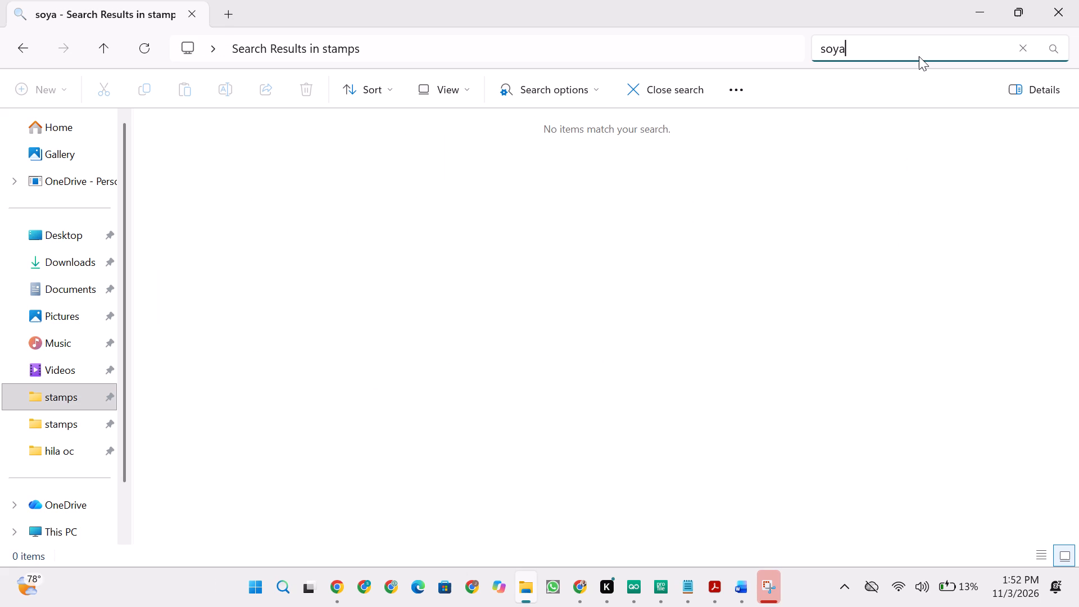
key(BackSpace)
key(BackSpace)
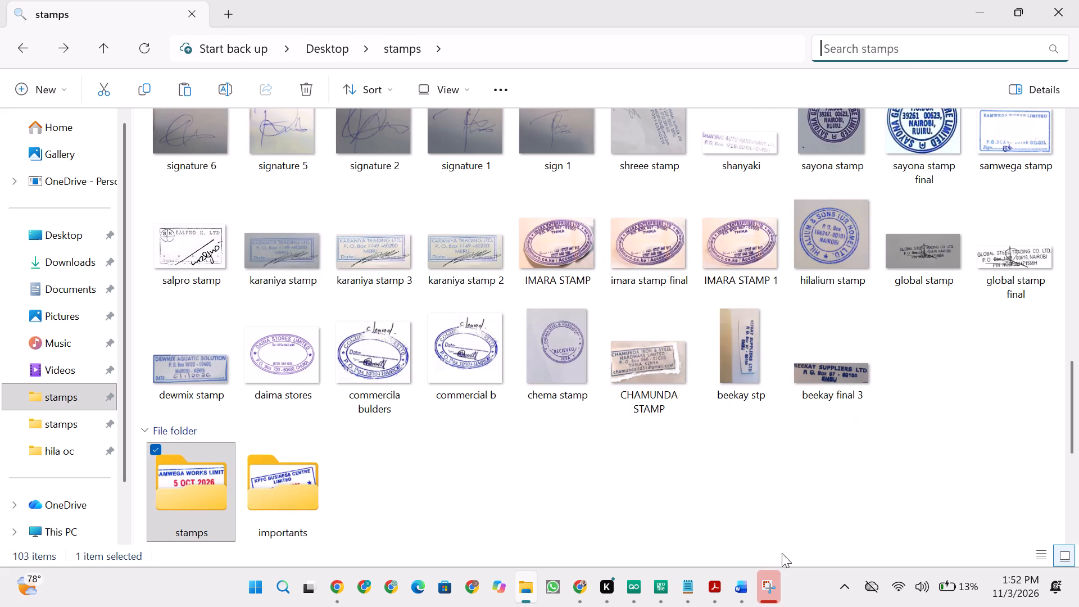
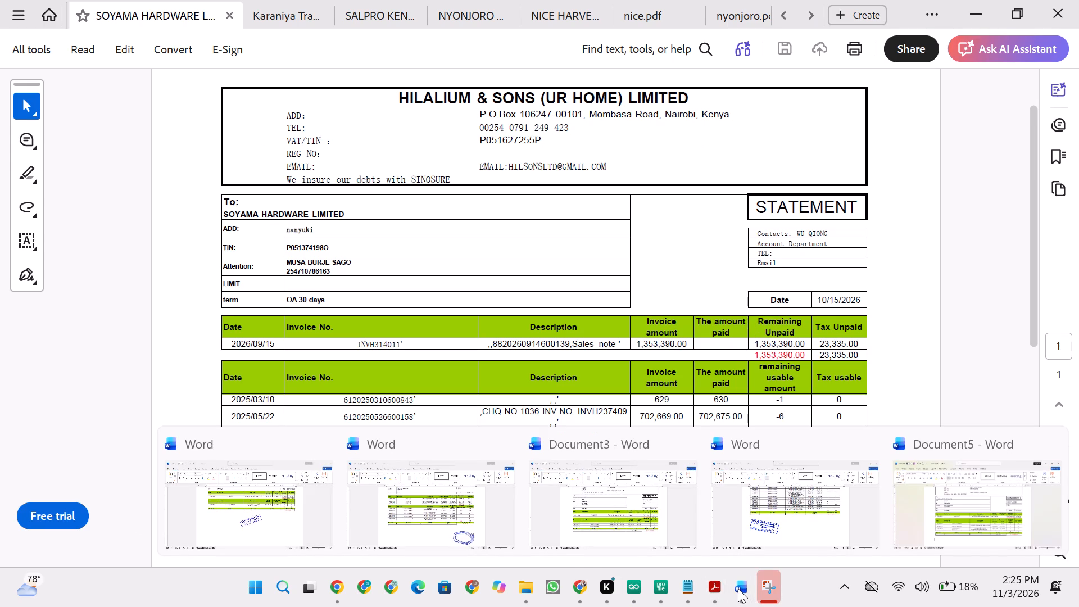
Switch to the Word document with the SOYAMA HARDWARE LIMITED statement and look over its tables and the space below them.
click(950, 520)
scroll(618, 436, down, 4)
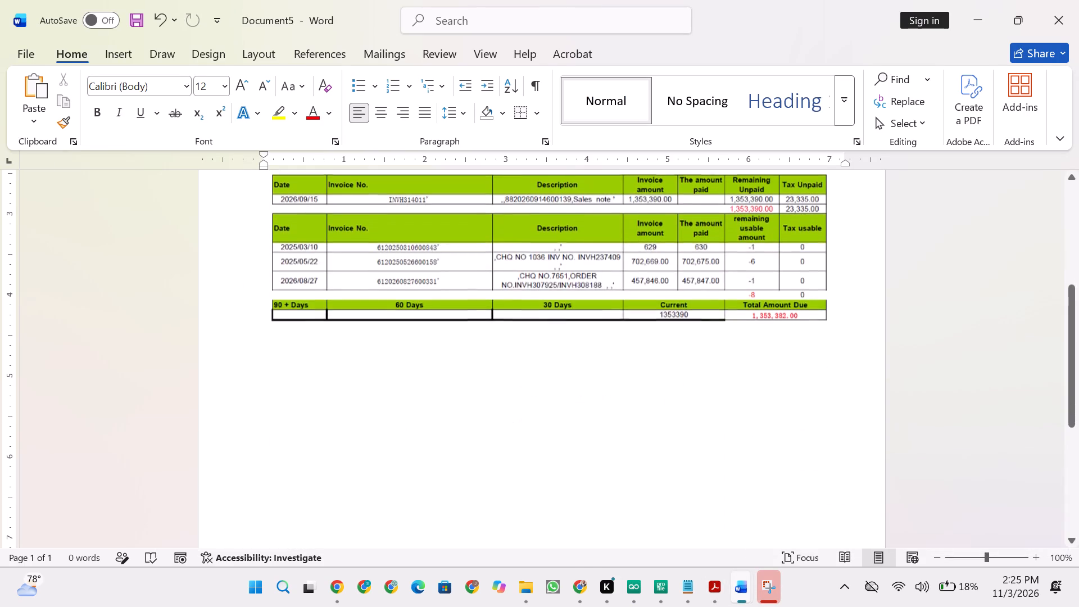
scroll(618, 436, up, 1)
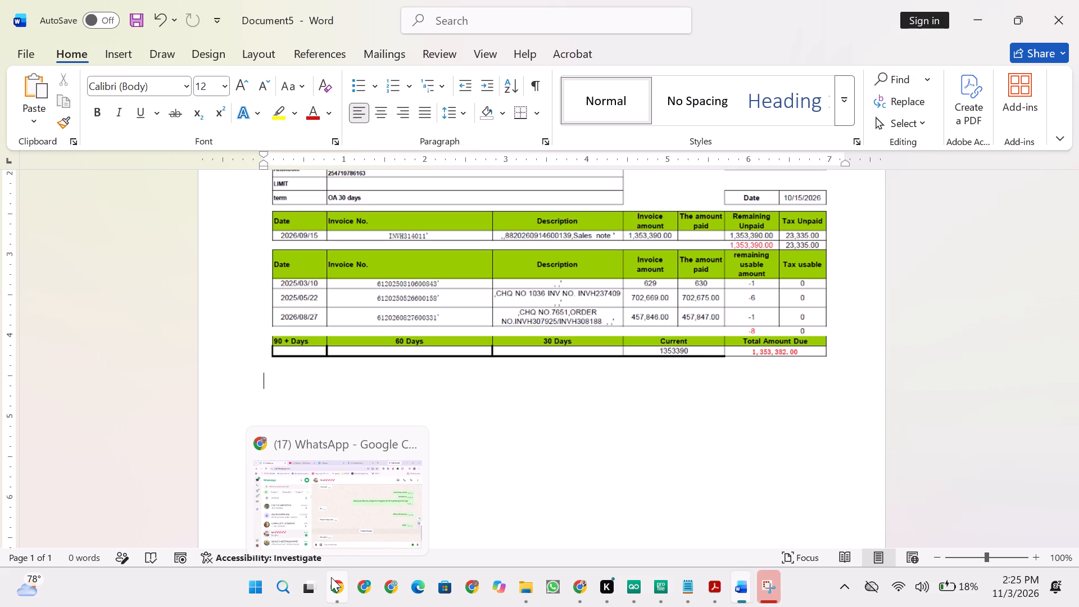
Switch to Acrobat, bring up the IMARA ENTERPRISES LIMITED statement, and copy a snip covering the header through the Total Amount Due row.
click(712, 581)
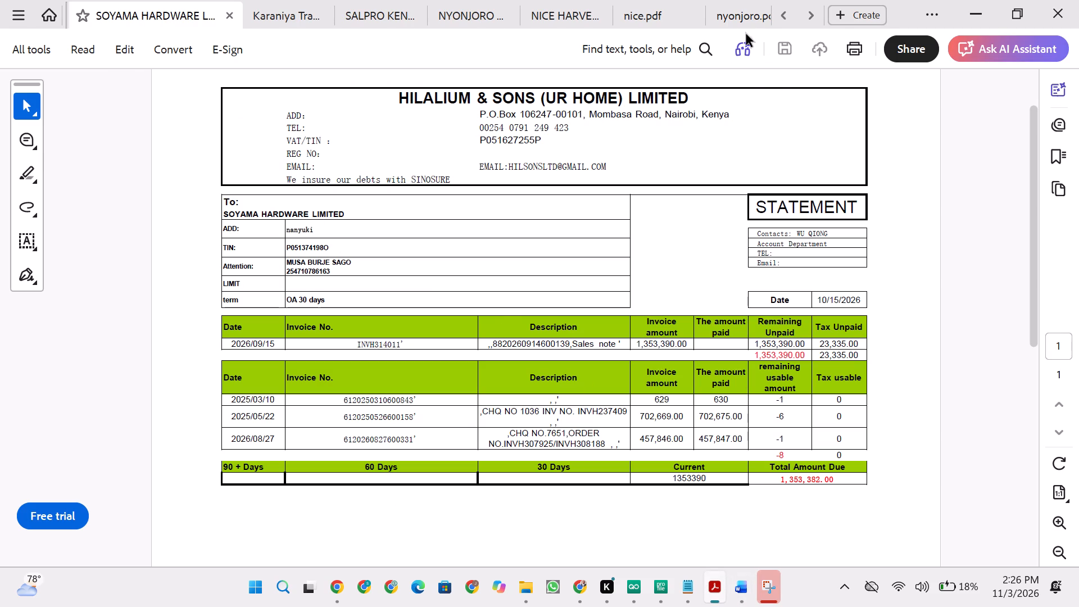
click(779, 13)
click(111, 7)
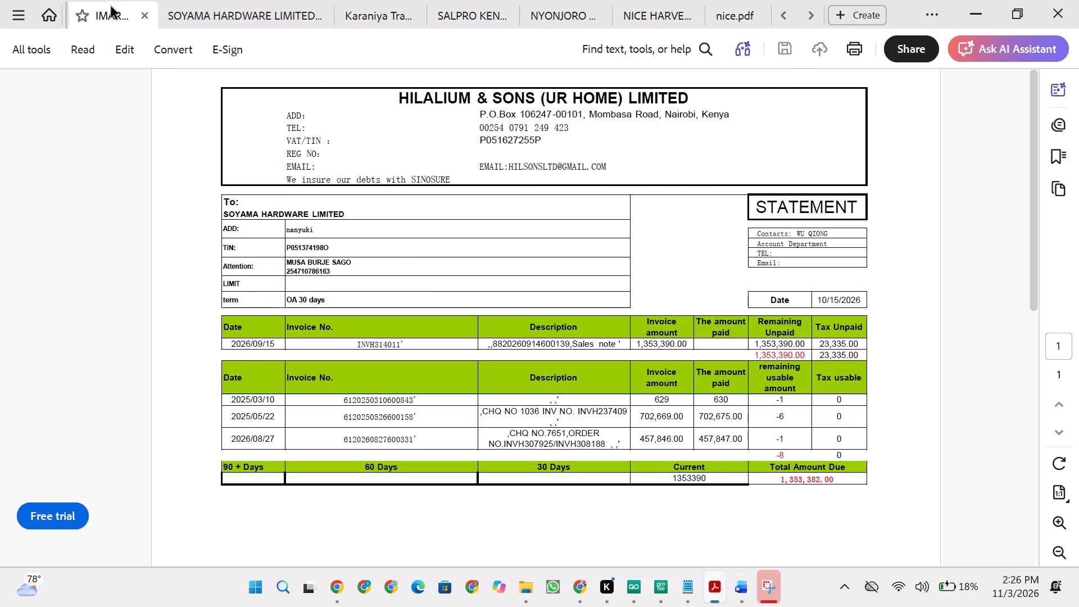
click(761, 590)
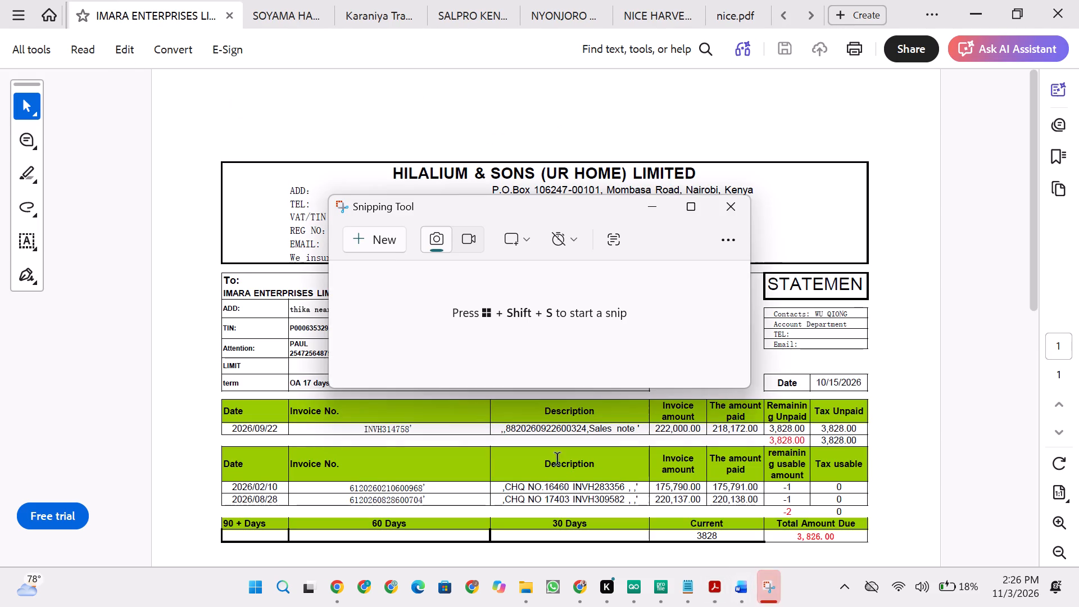
click(368, 246)
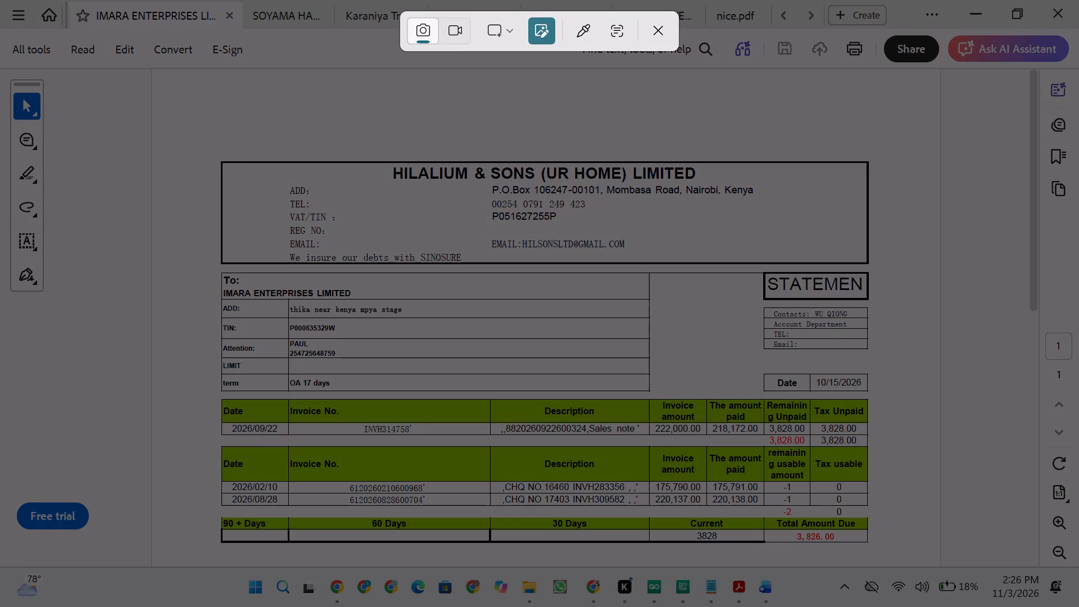
drag(205, 152, 881, 546)
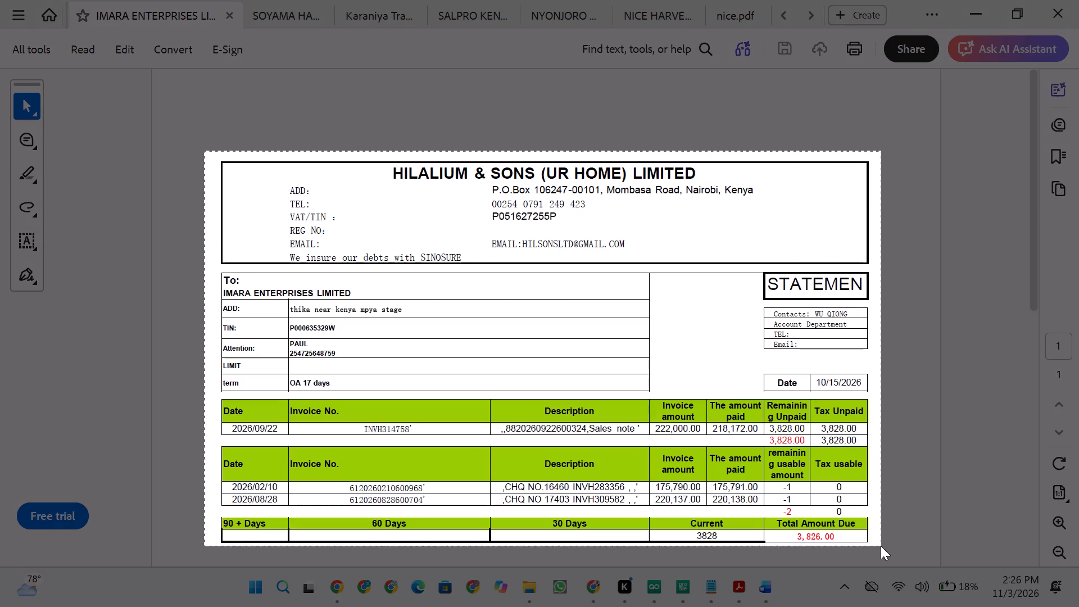
drag(881, 546, 884, 547)
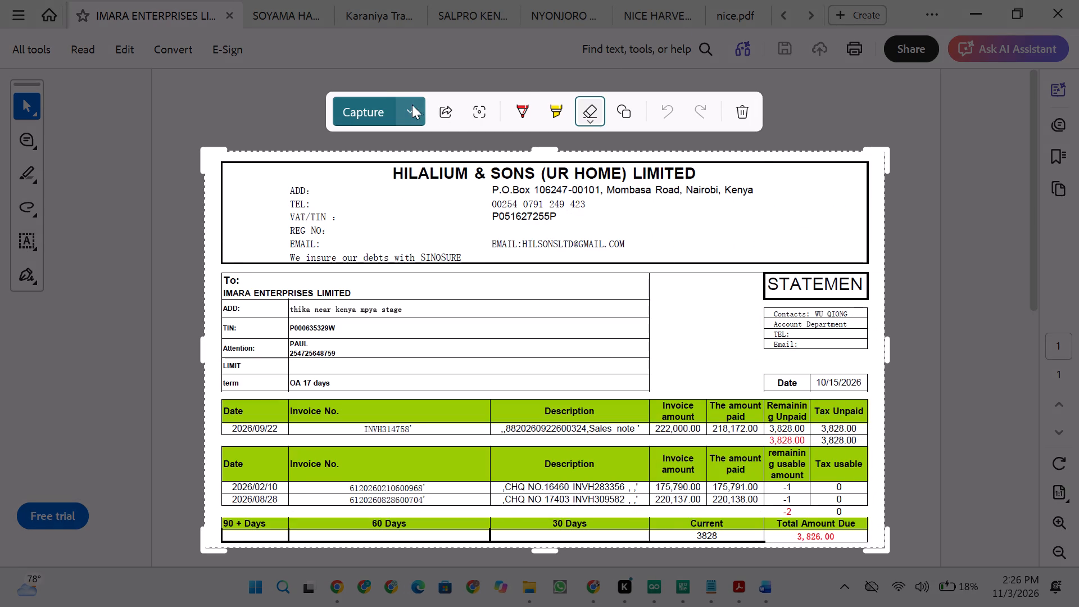
click(414, 105)
click(385, 219)
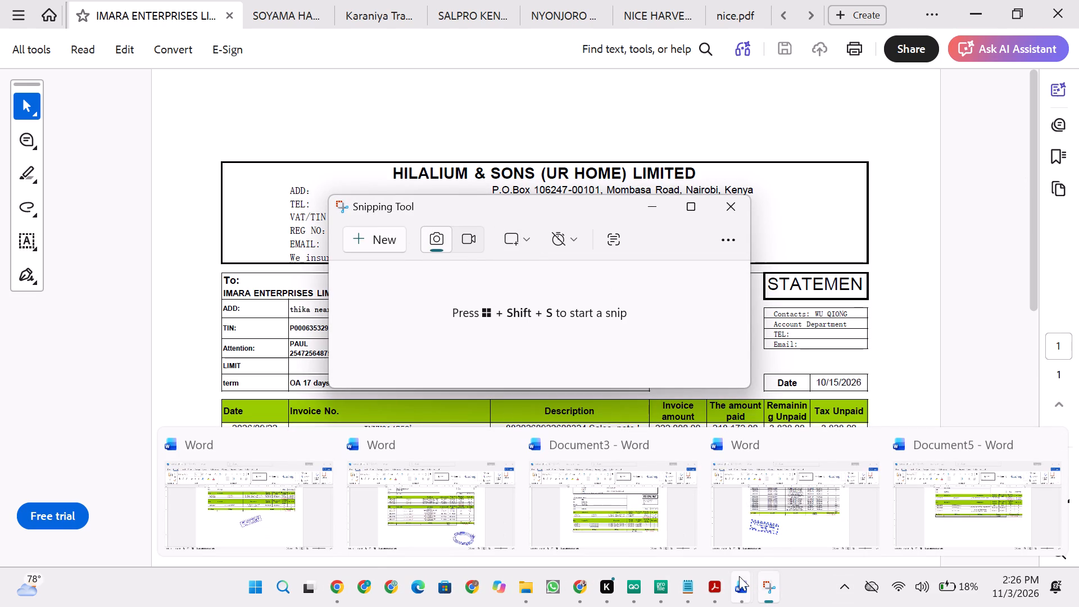
Switch to Word, create a new blank document and paste the IMARA ENTERPRISES LIMITED statement snip into it.
click(960, 504)
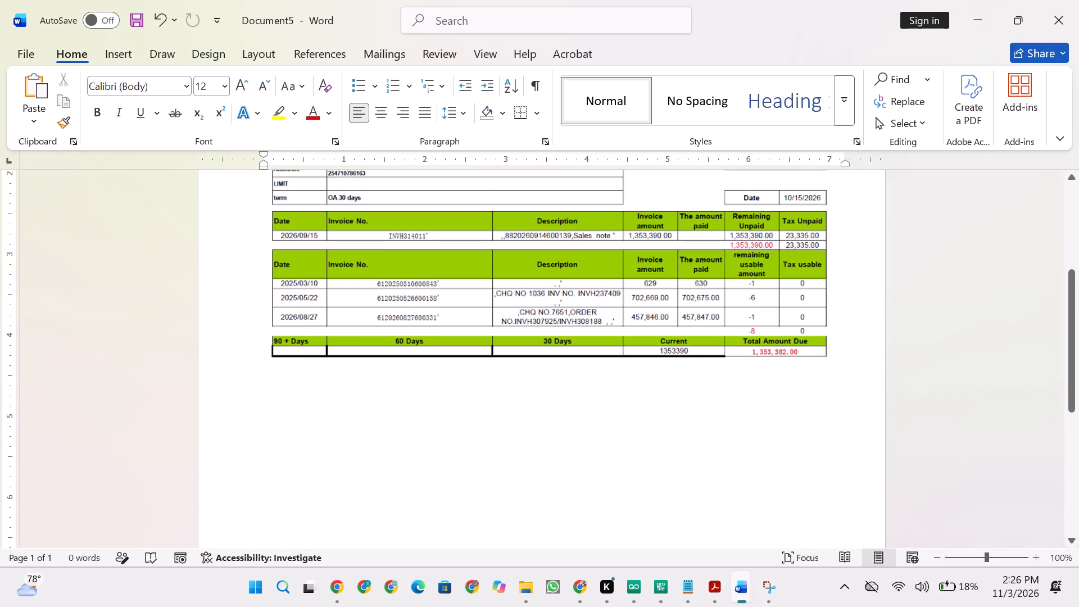
key(ctrl+n)
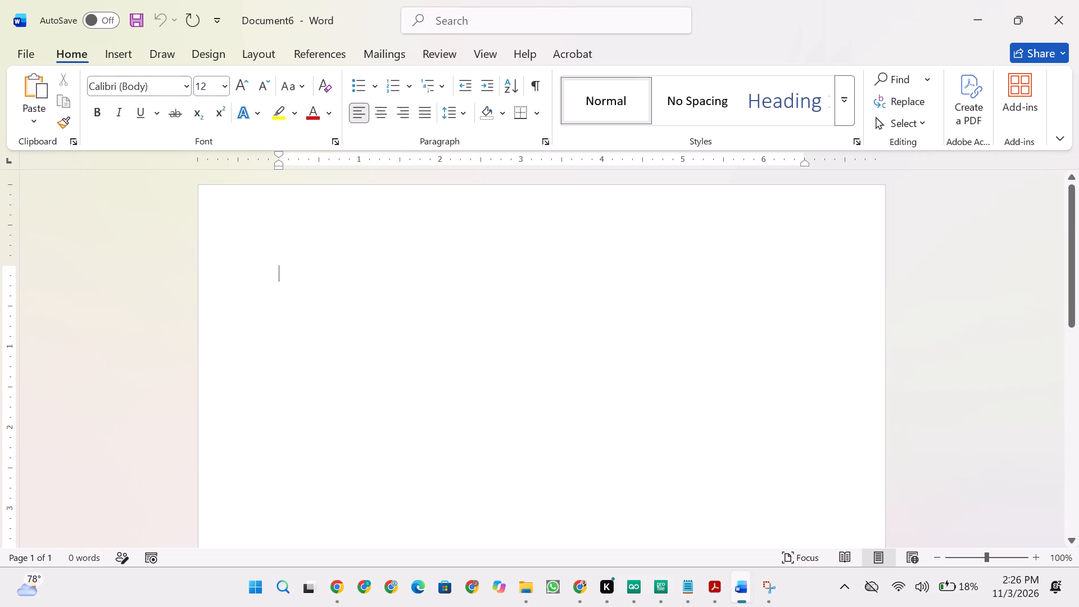
key(ctrl+v)
Extend the paragraph's right indent about 0.6 inch and its left indent about 0.4 inch outward into the page margins.
scroll(749, 414, down, 2)
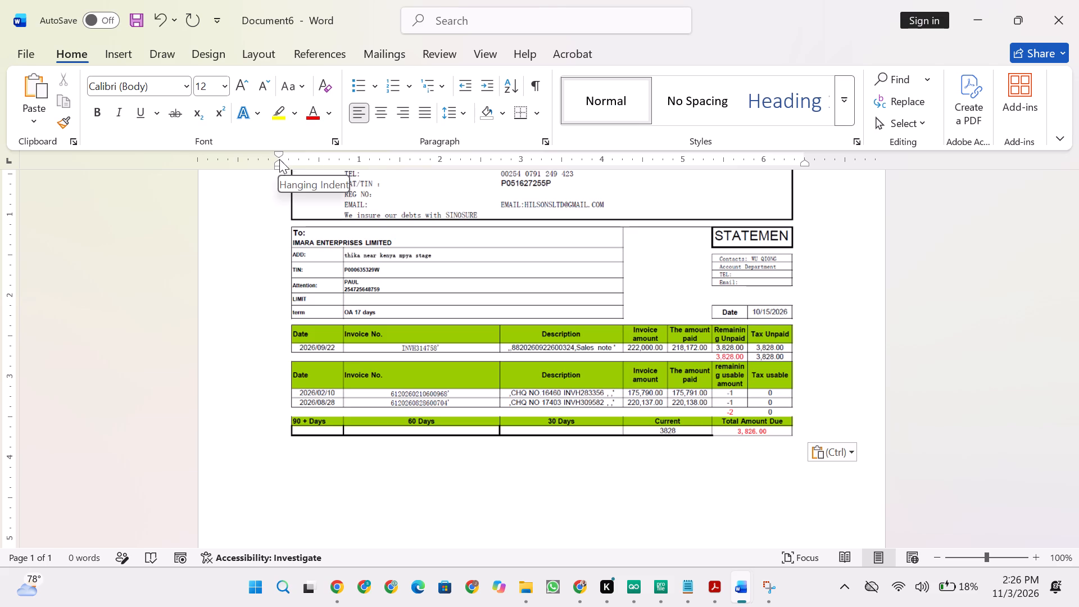
click(807, 156)
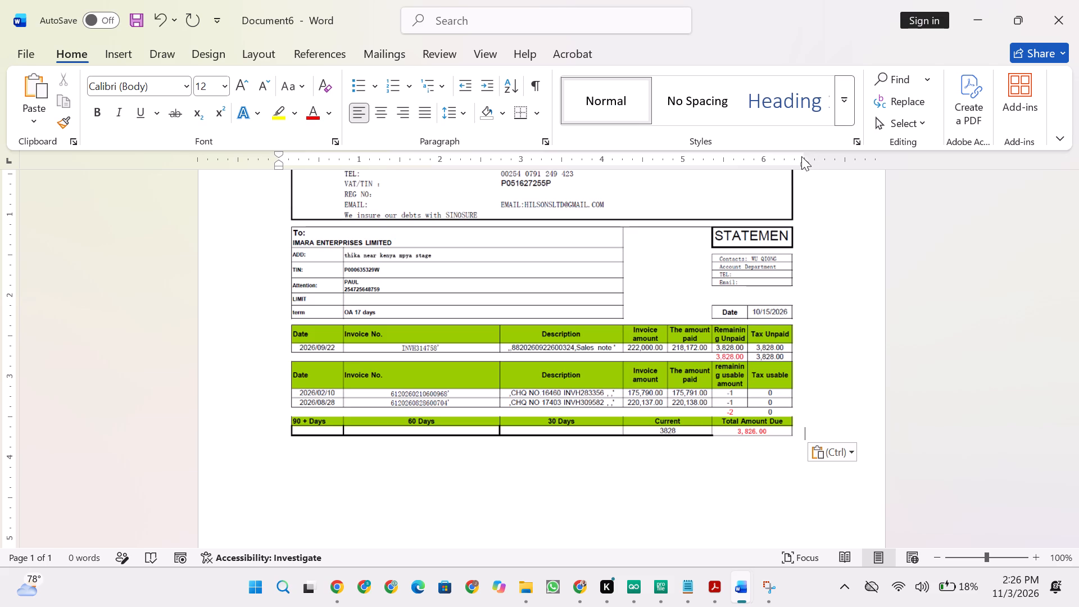
click(801, 156)
drag(805, 156, 857, 163)
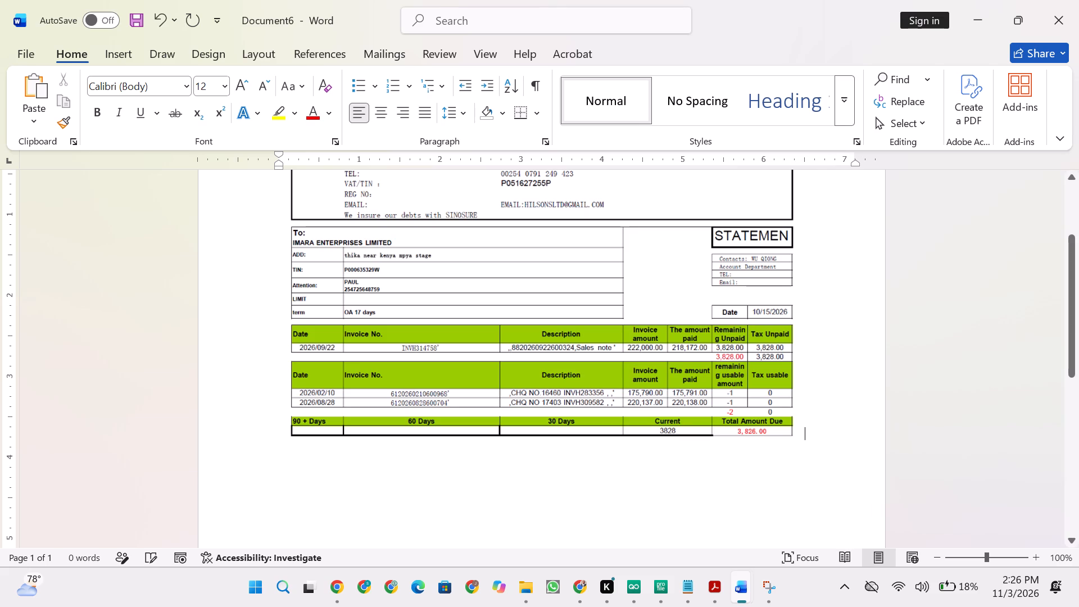
click(653, 304)
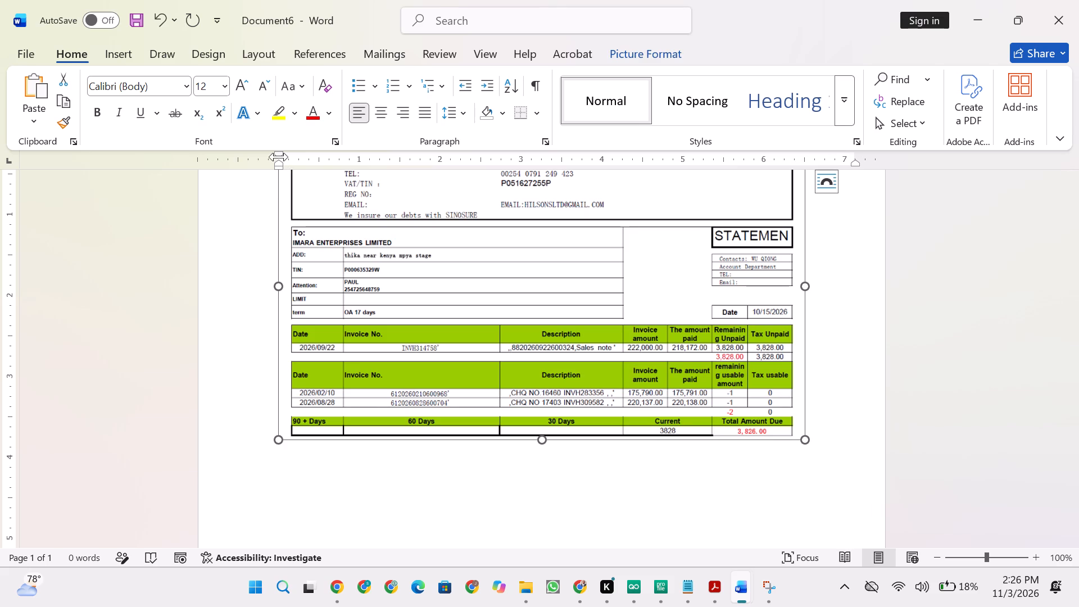
drag(279, 157, 248, 161)
Enlarge the pasted IMARA ENTERPRISES LIMITED statement picture proportionally to fill the width between the widened indents, about 7.5 inches.
click(556, 285)
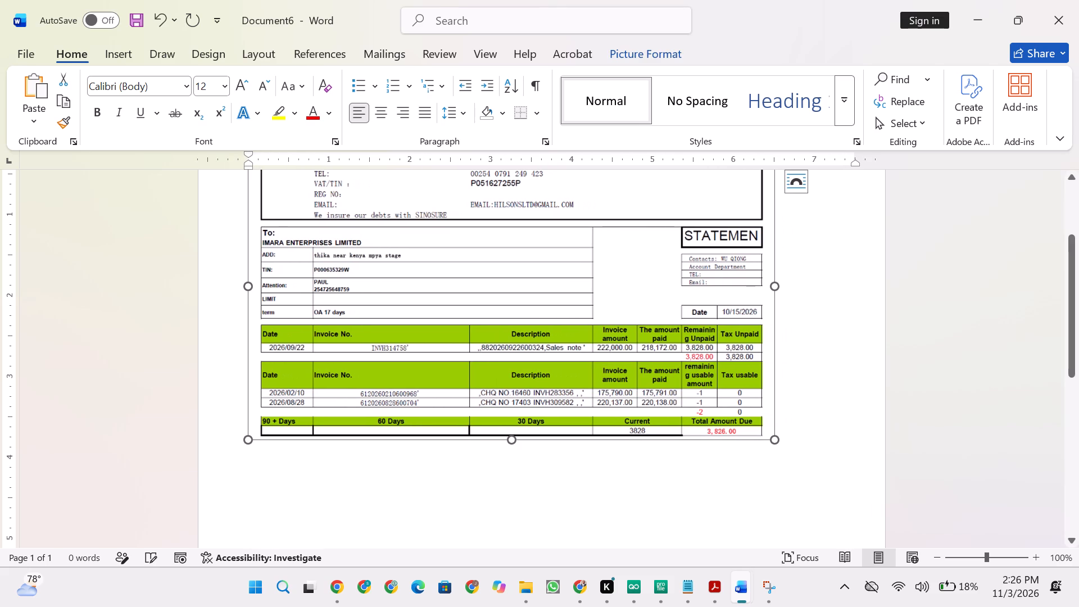
drag(777, 445, 779, 447)
drag(779, 447, 806, 485)
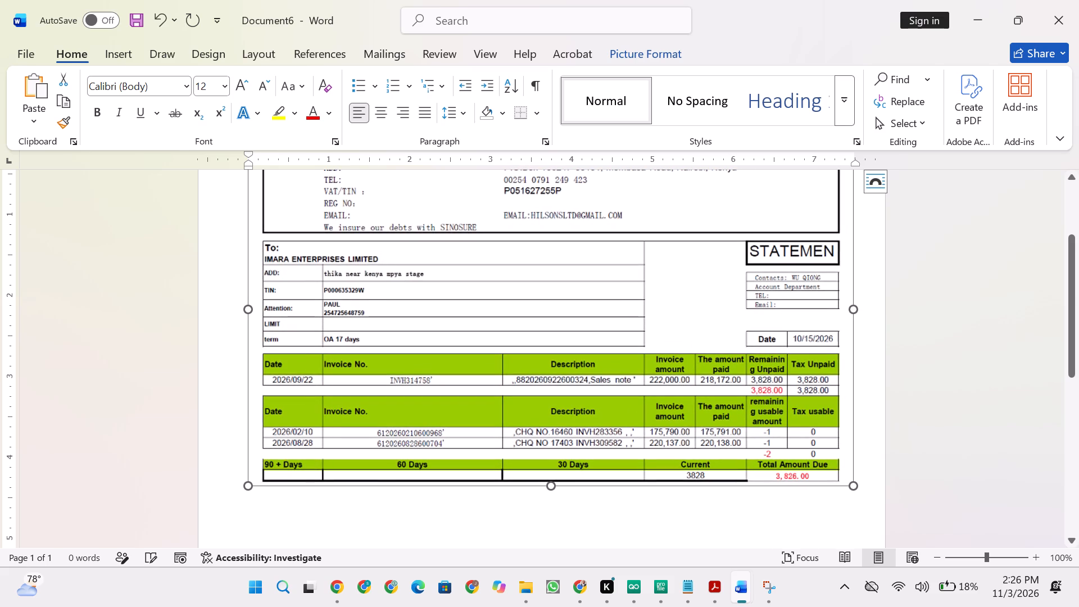
Add a blank paragraph after the IMARA ENTERPRISES LIMITED statement picture.
click(876, 484)
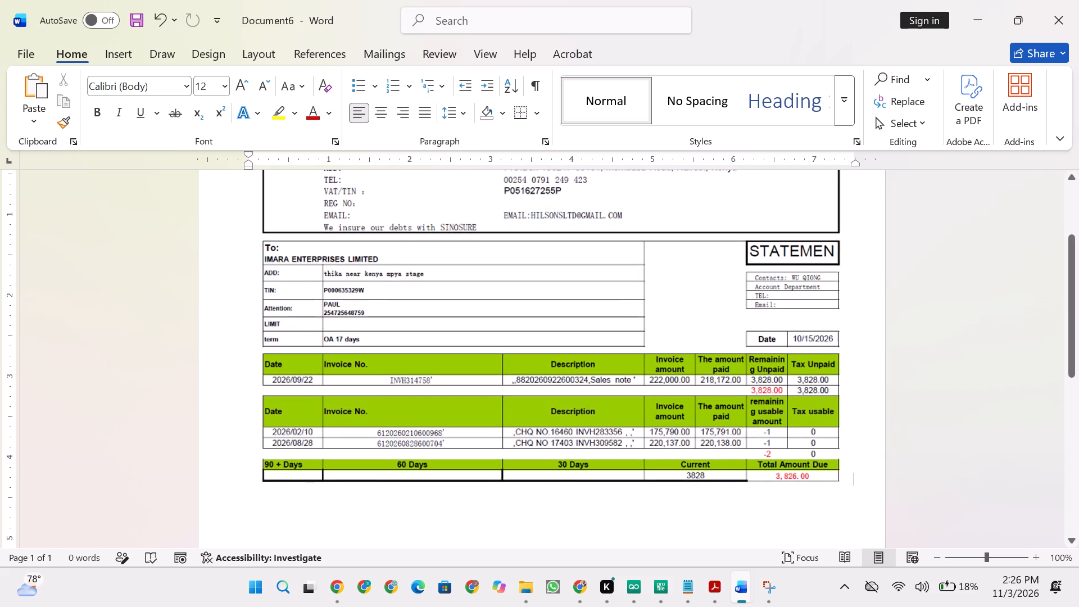
key(Return)
Reduce the page's top margin by about 0.35 inch so the statement picture sits higher on the page.
click(706, 374)
scroll(706, 374, up, 4)
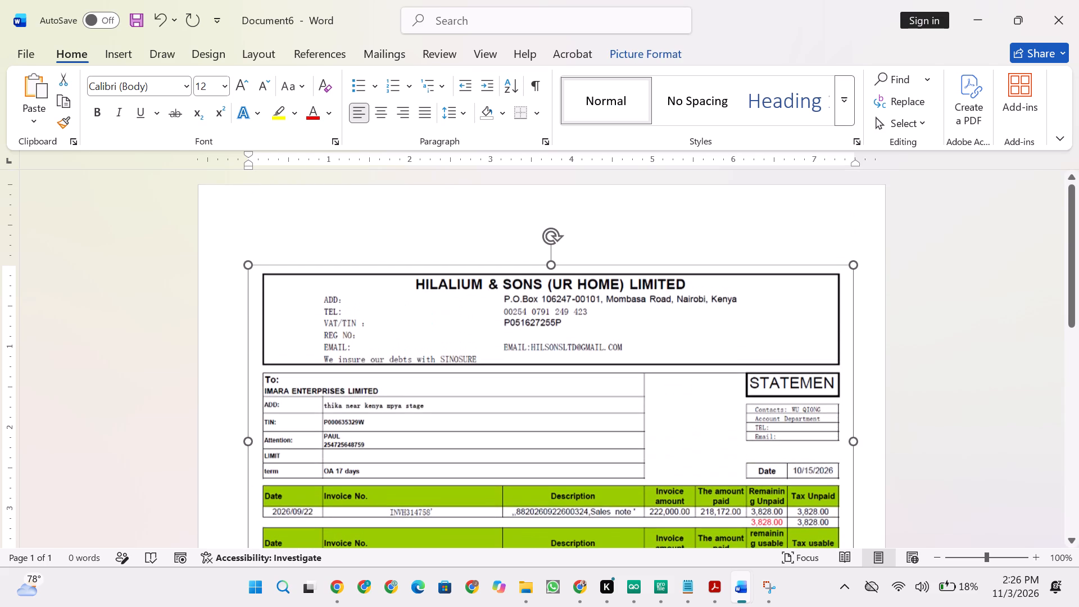
drag(14, 263, 7, 235)
click(502, 359)
Add another blank paragraph directly after the statement picture, below its Total Amount Due row.
scroll(846, 447, down, 4)
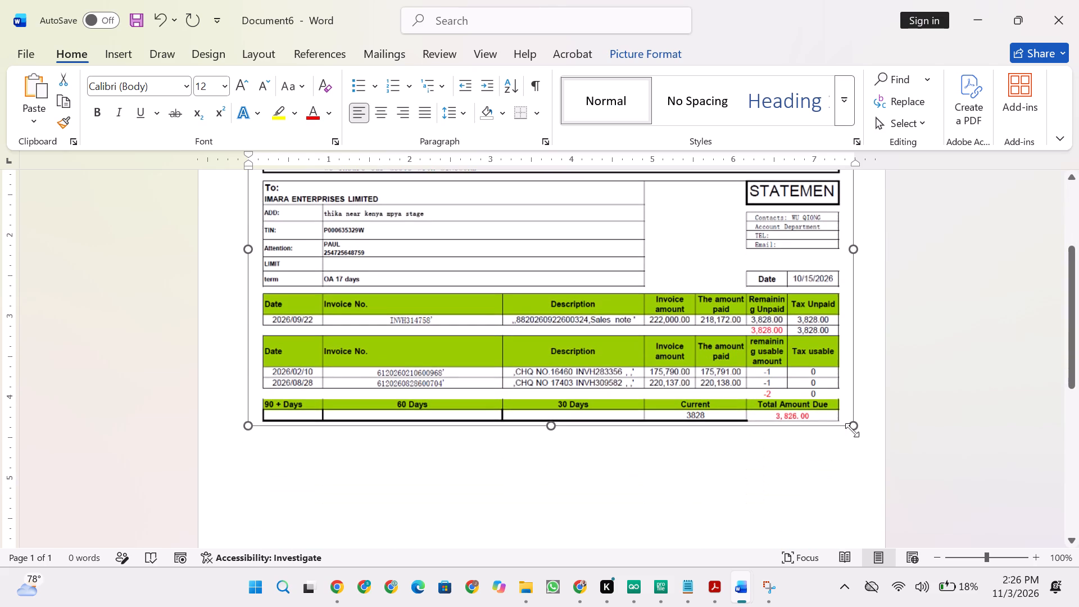
click(864, 419)
key(Return)
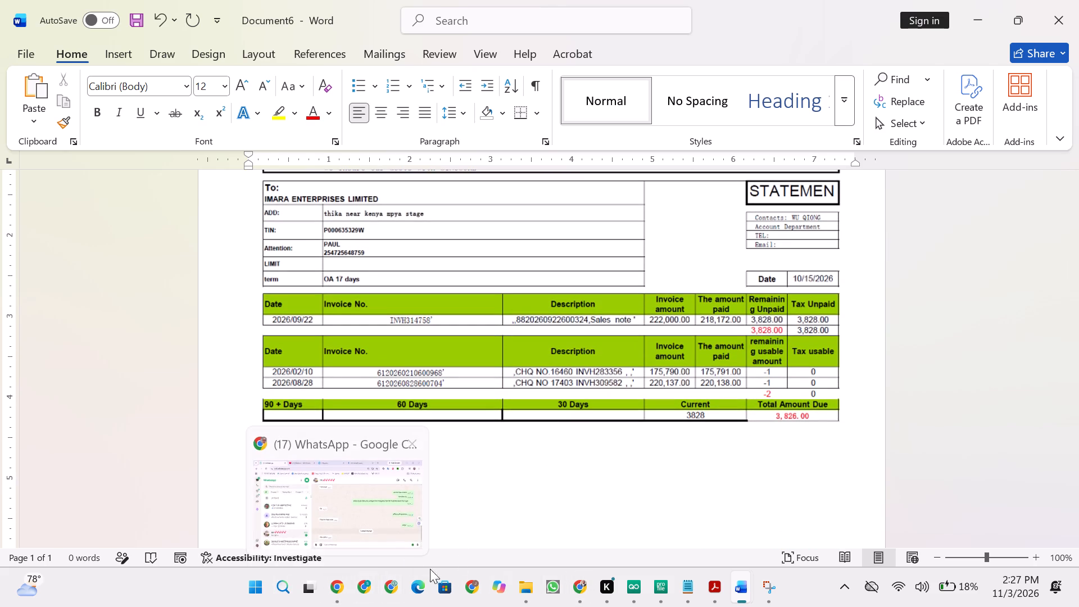
Switch to File Explorer, open the stamps subfolder inside the stamps folder and look for the IMARA stamp image.
click(522, 581)
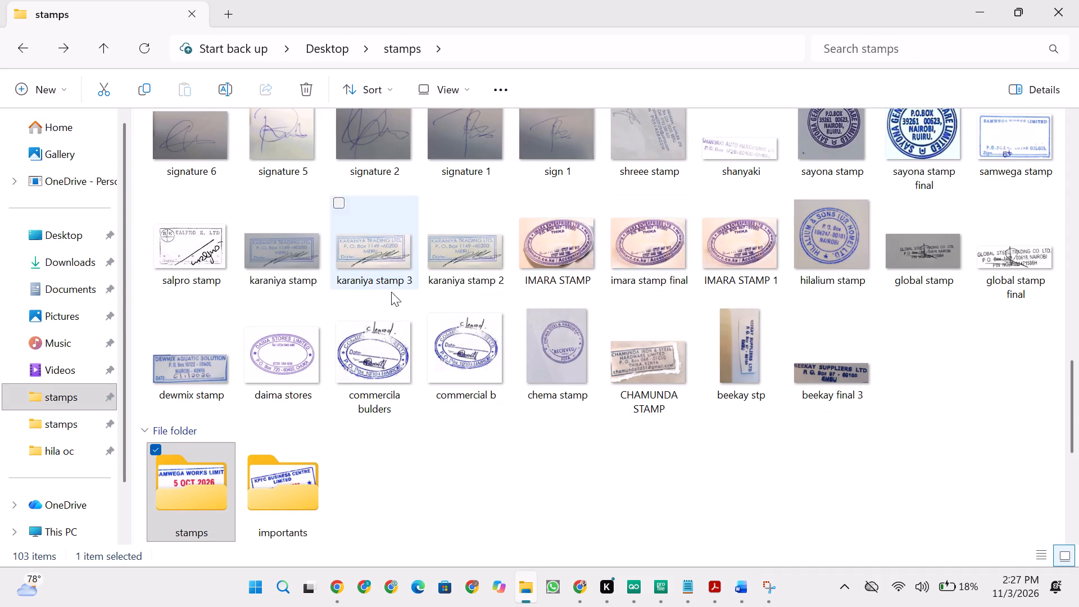
scroll(487, 339, up, 2)
scroll(487, 339, down, 2)
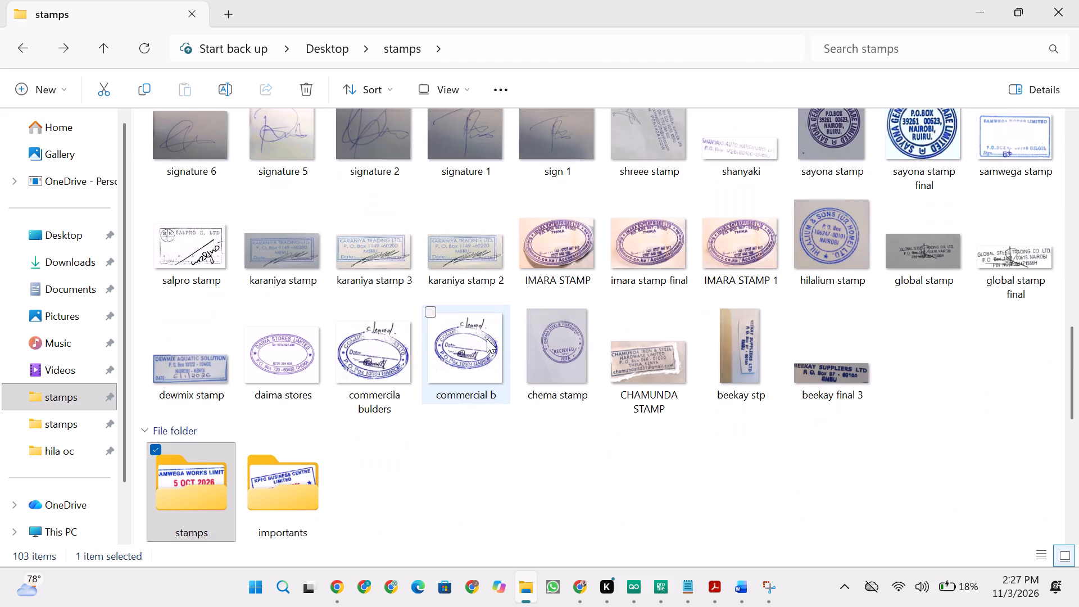
double_click(174, 484)
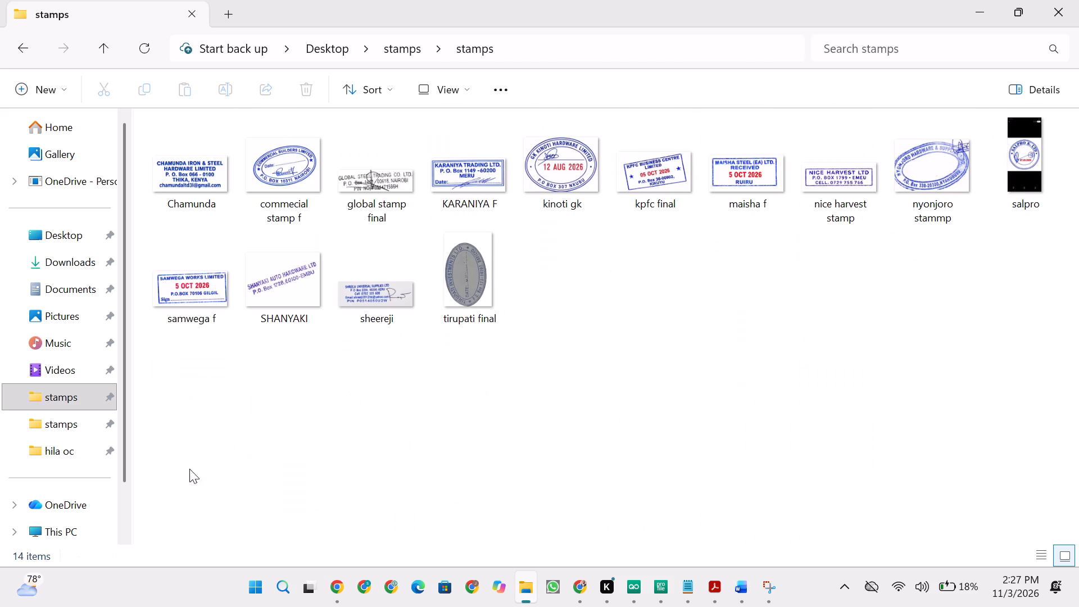
click(629, 193)
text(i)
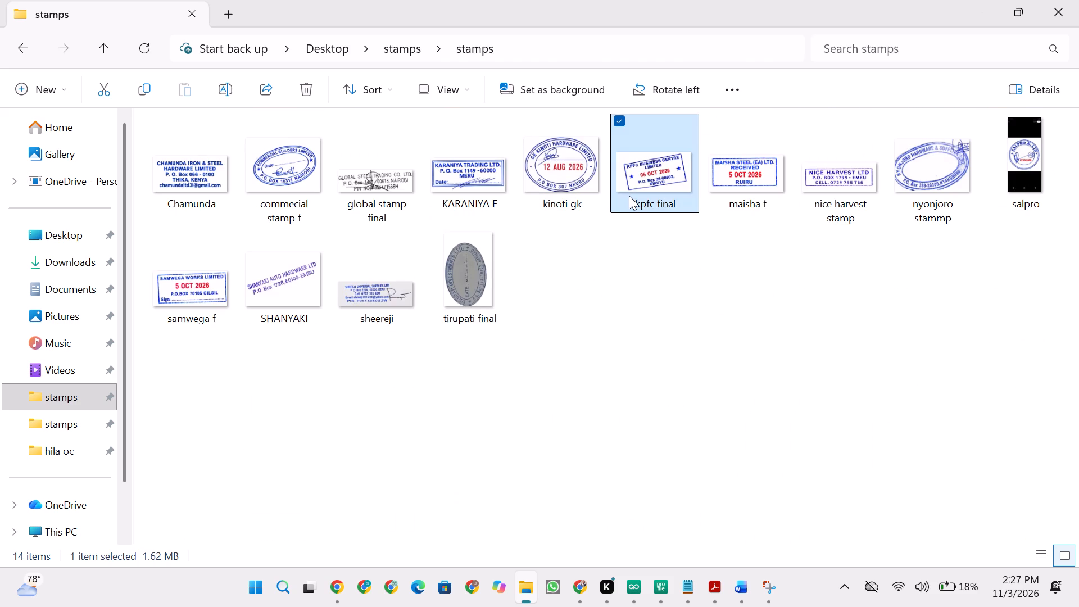
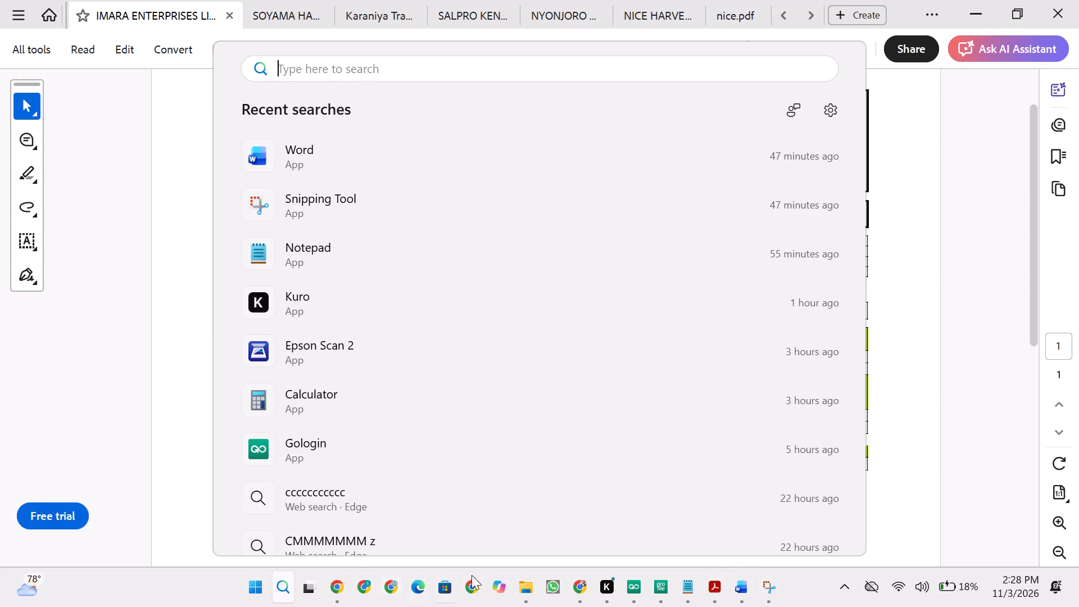
Switch to File Explorer, search the parent stamps folder for "ima" and copy the IMARA STAMP 1 picture.
click(534, 592)
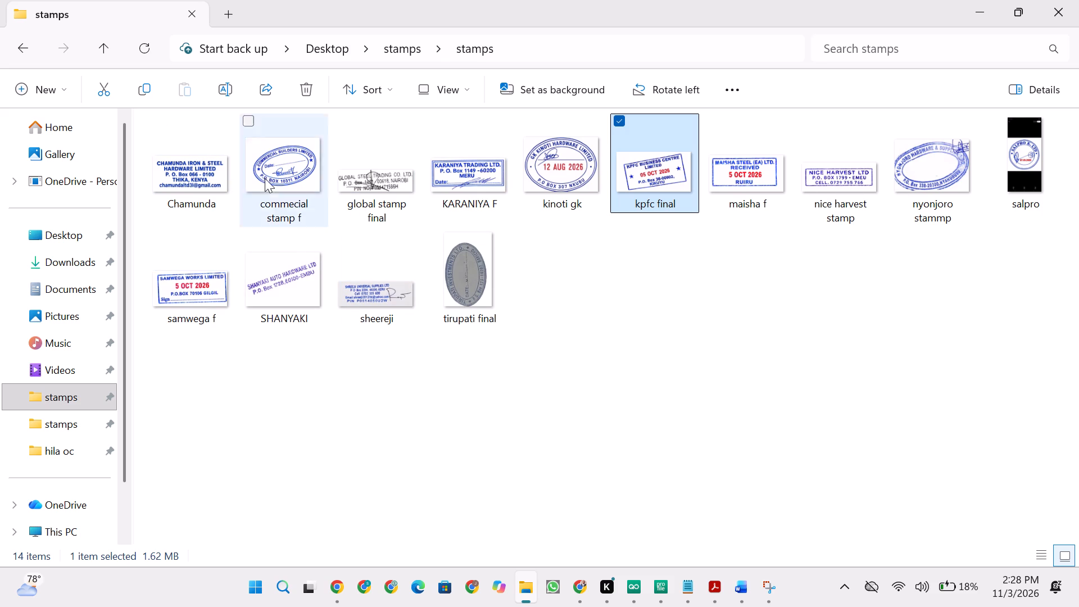
click(60, 411)
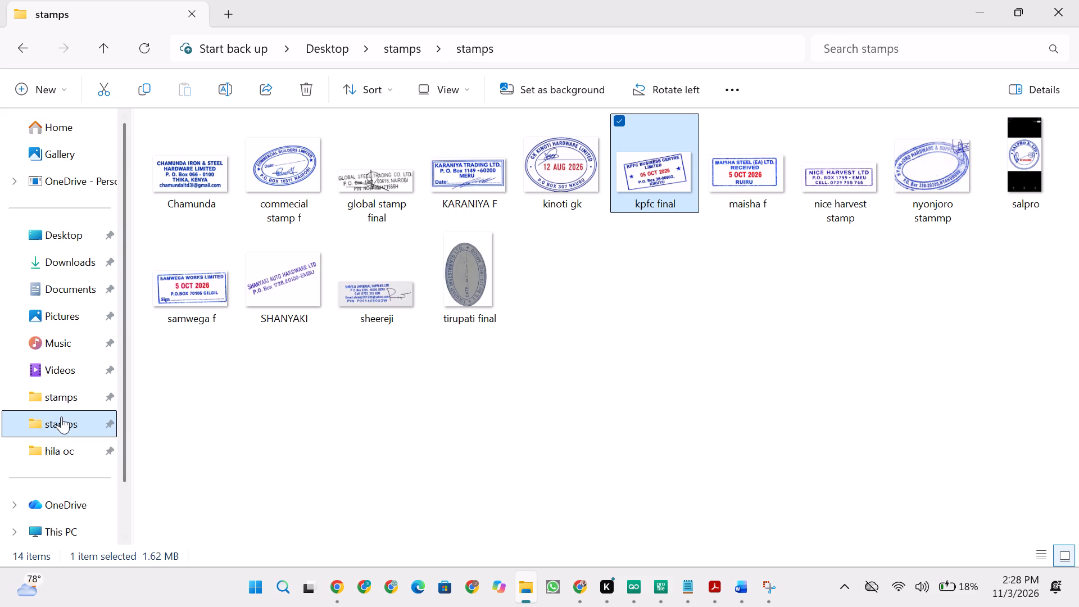
click(61, 416)
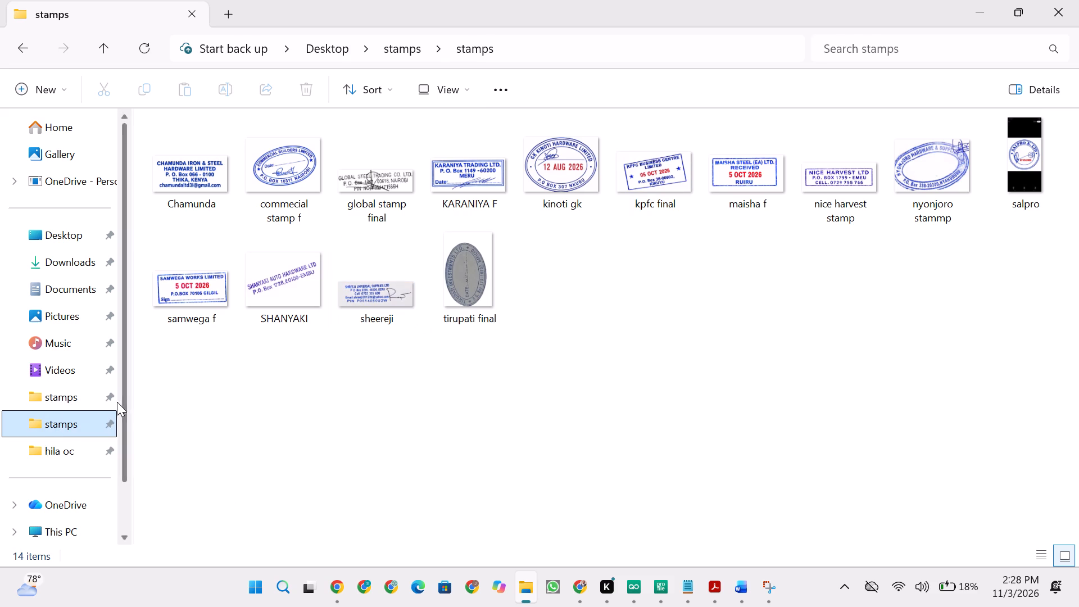
click(57, 429)
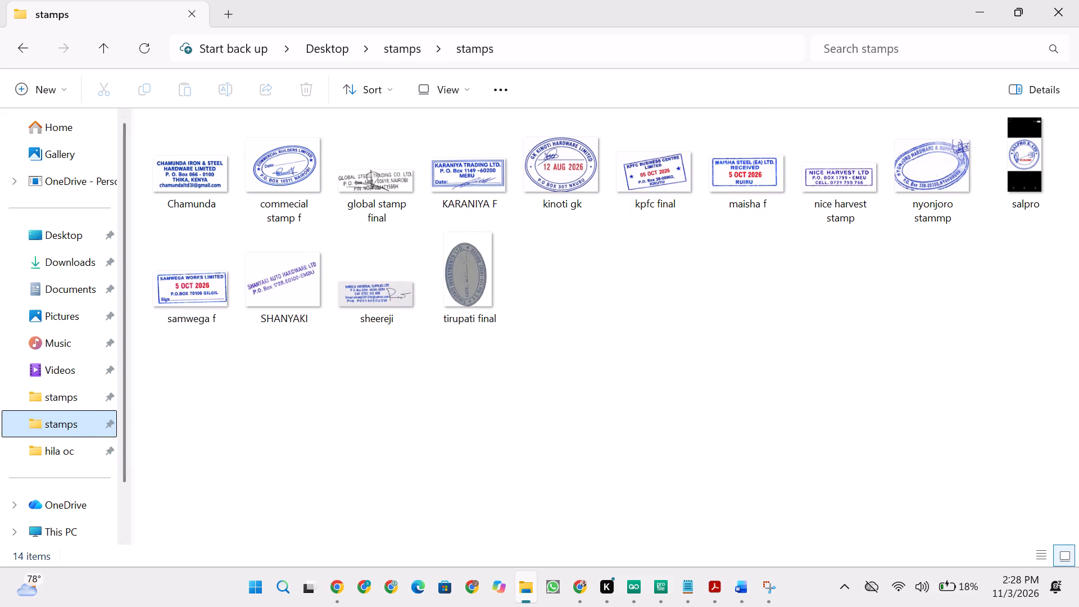
click(896, 53)
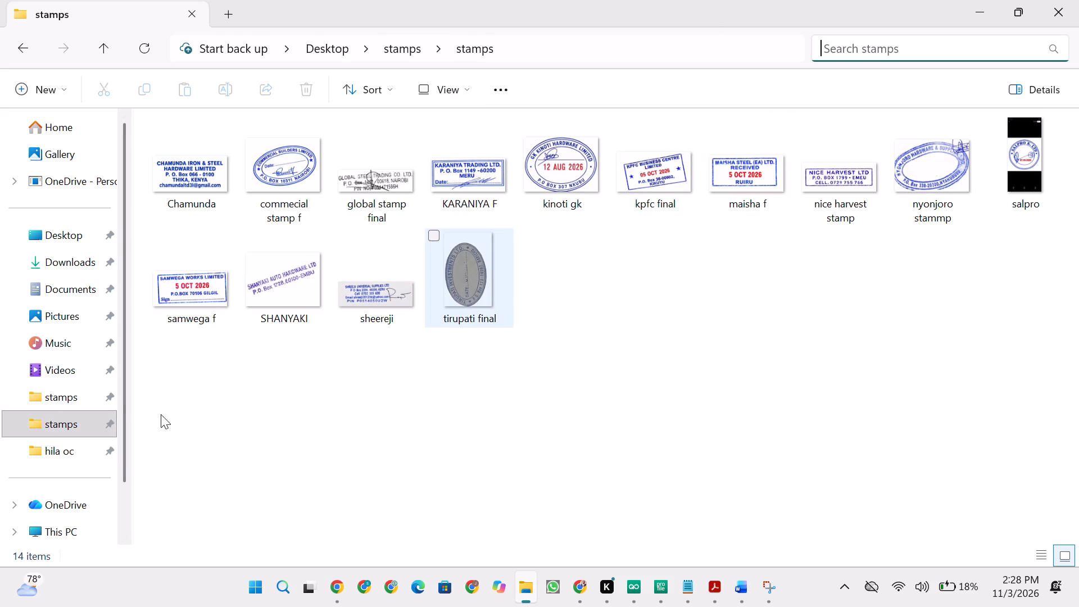
click(52, 392)
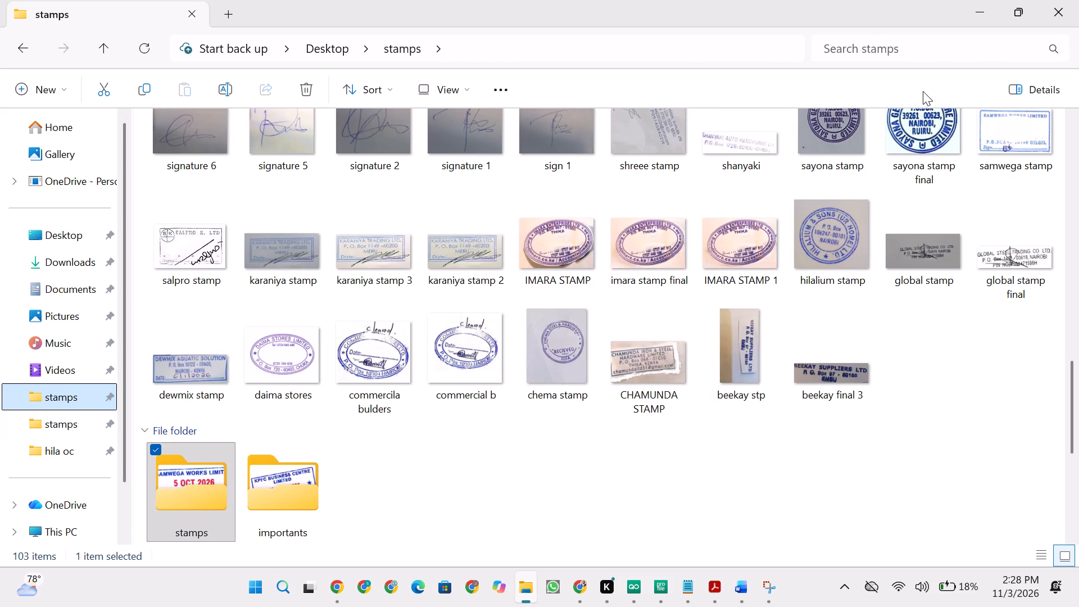
click(918, 49)
text(im)
key(a)
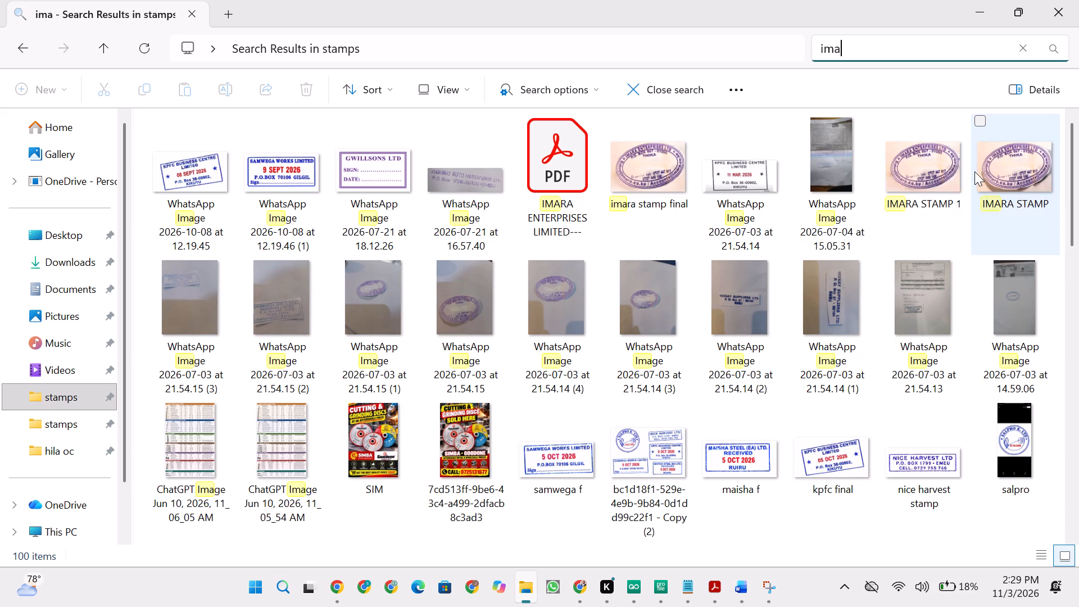
right_click(920, 172)
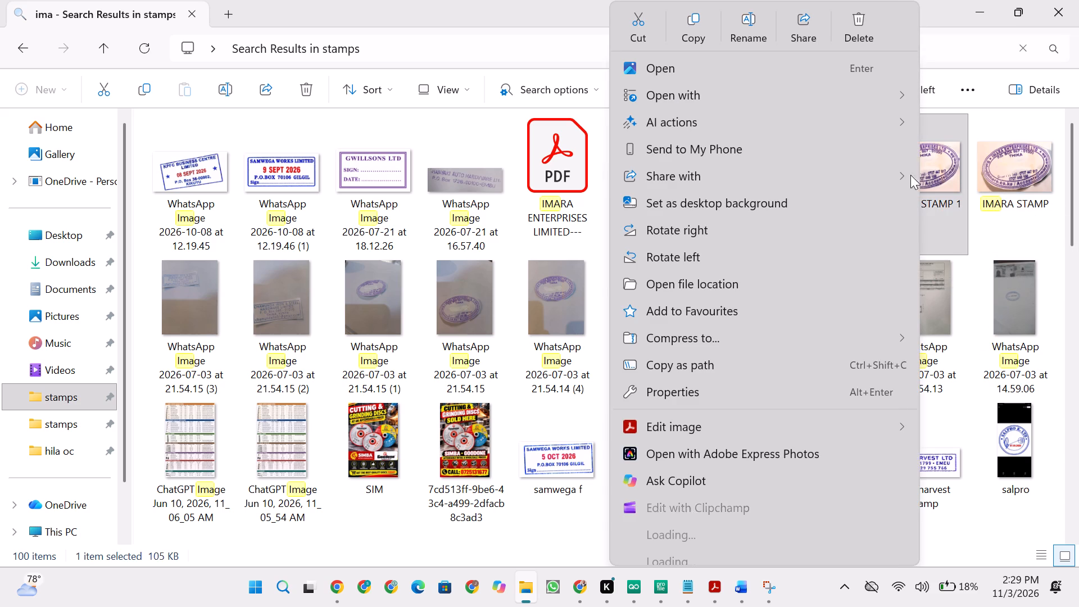
click(705, 25)
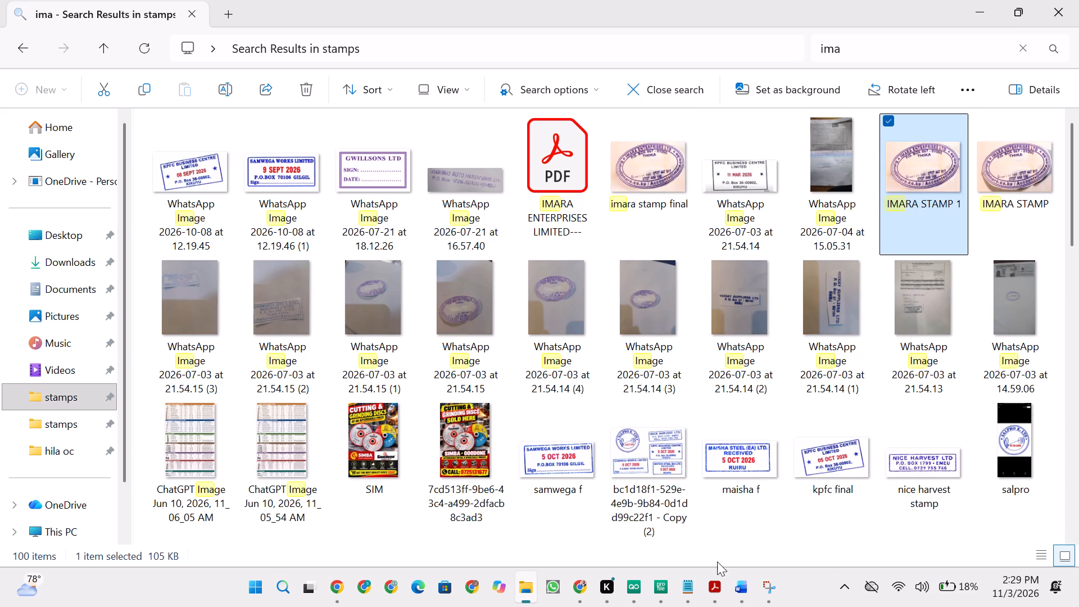
Switch to the Word document with the IMARA ENTERPRISES LIMITED statement and paste the stamp picture below the statement.
click(747, 579)
click(953, 523)
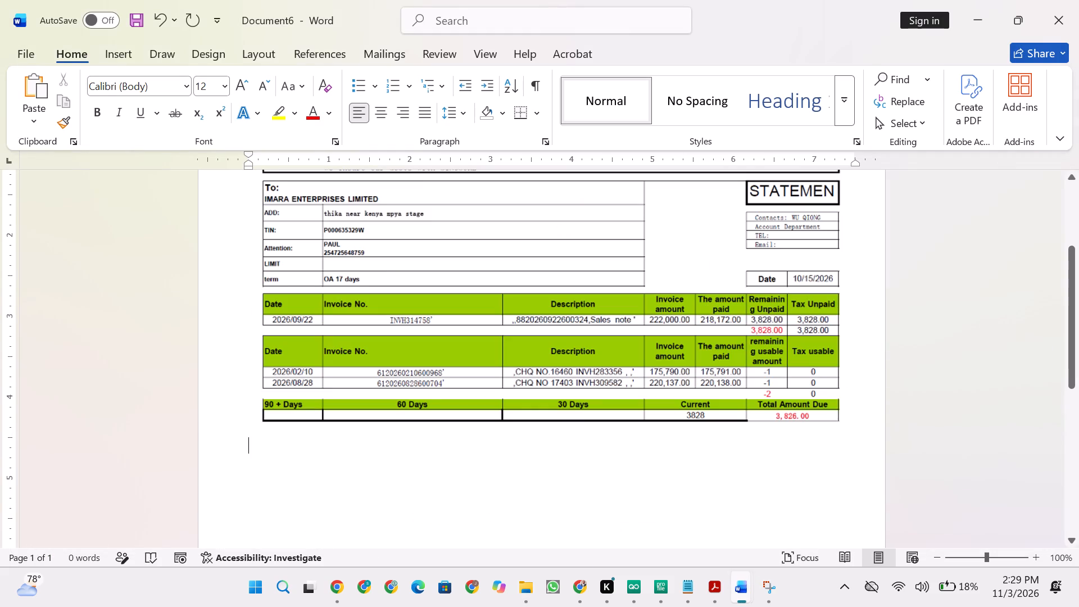
click(636, 457)
right_click(636, 457)
click(677, 246)
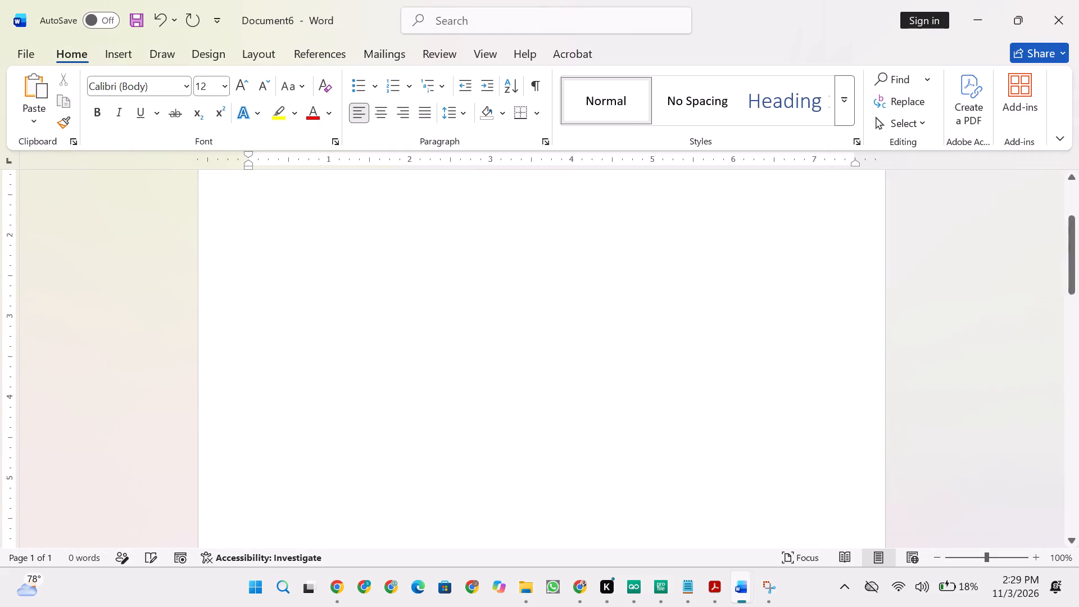
click(637, 389)
scroll(652, 383, up, 1)
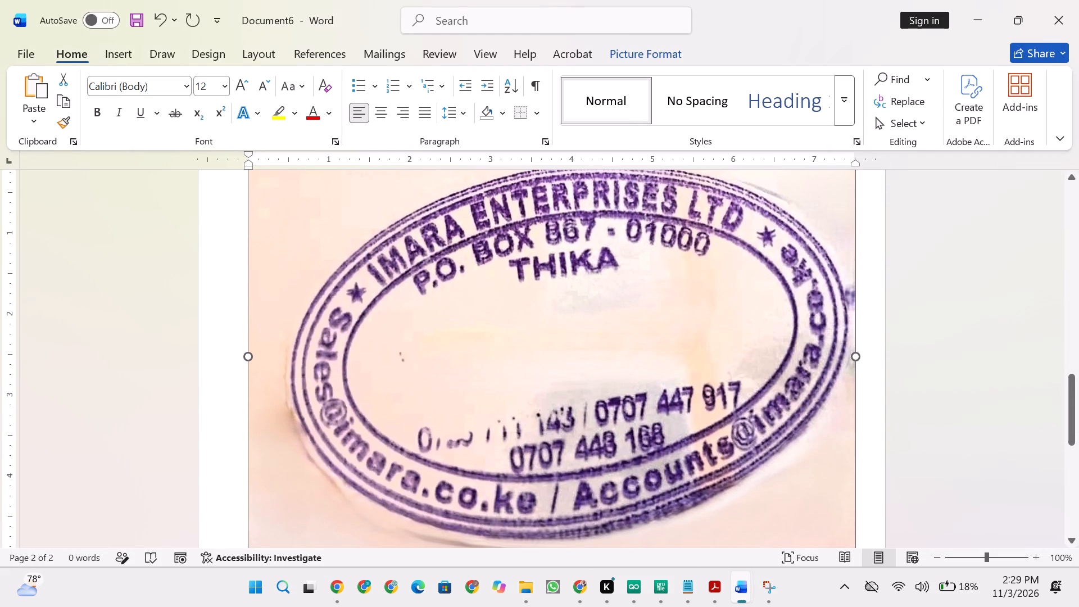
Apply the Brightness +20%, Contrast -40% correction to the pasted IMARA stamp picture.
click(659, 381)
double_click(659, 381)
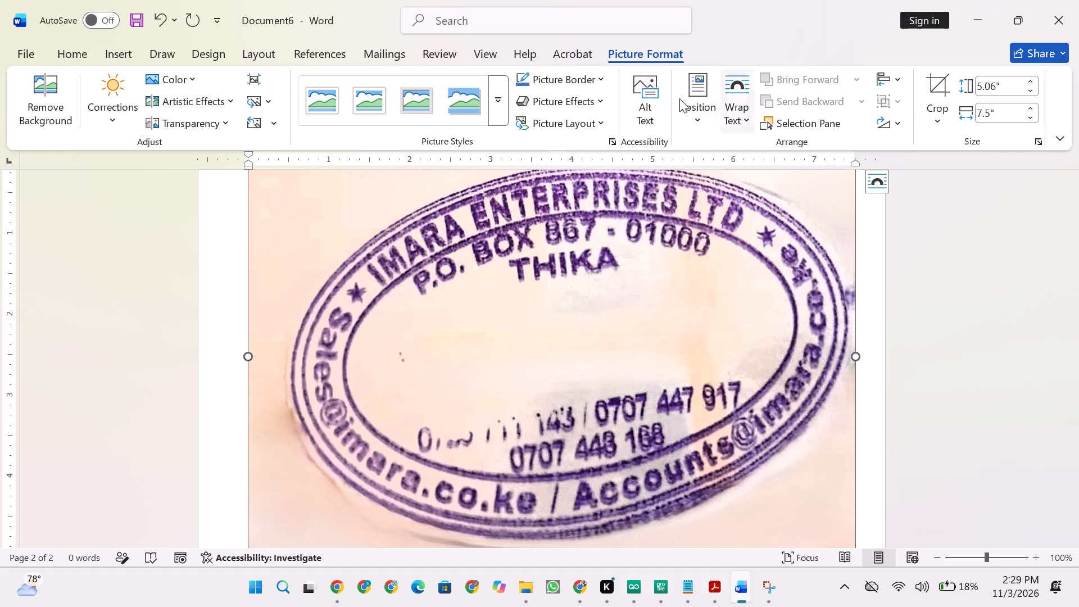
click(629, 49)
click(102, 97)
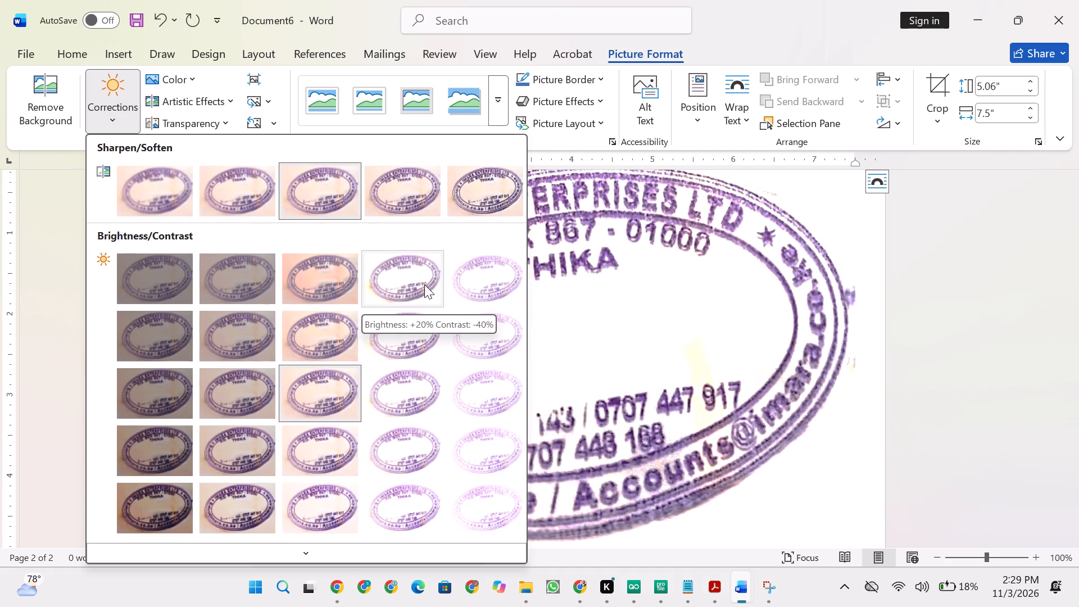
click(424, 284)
Crop the stamp picture's left, bottom and top edges close to the oval, to about 4.67 by 6.99 inches.
scroll(476, 275, down, 1)
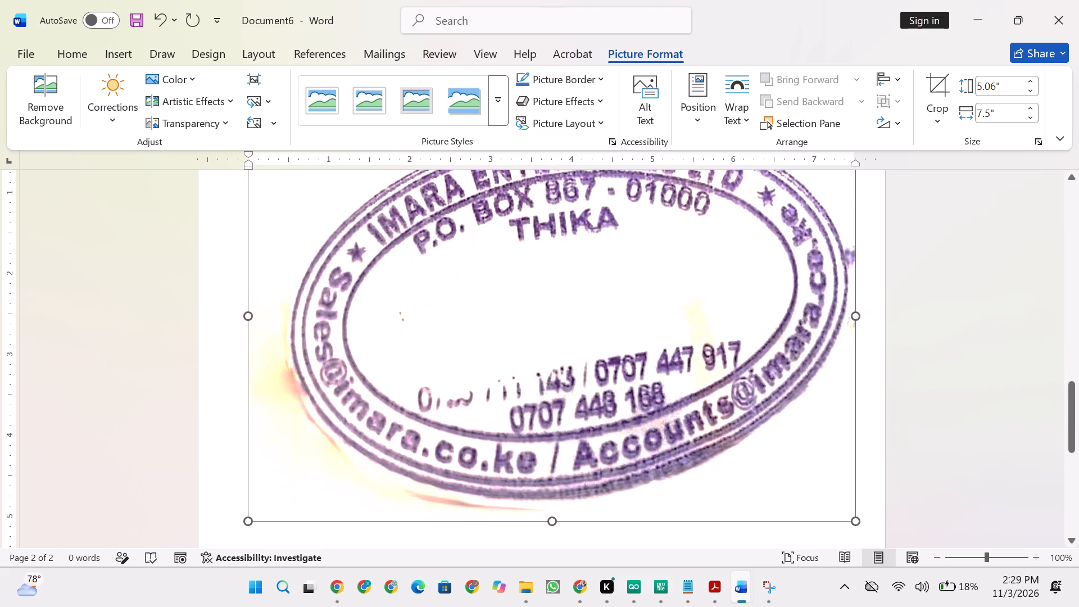
double_click(478, 279)
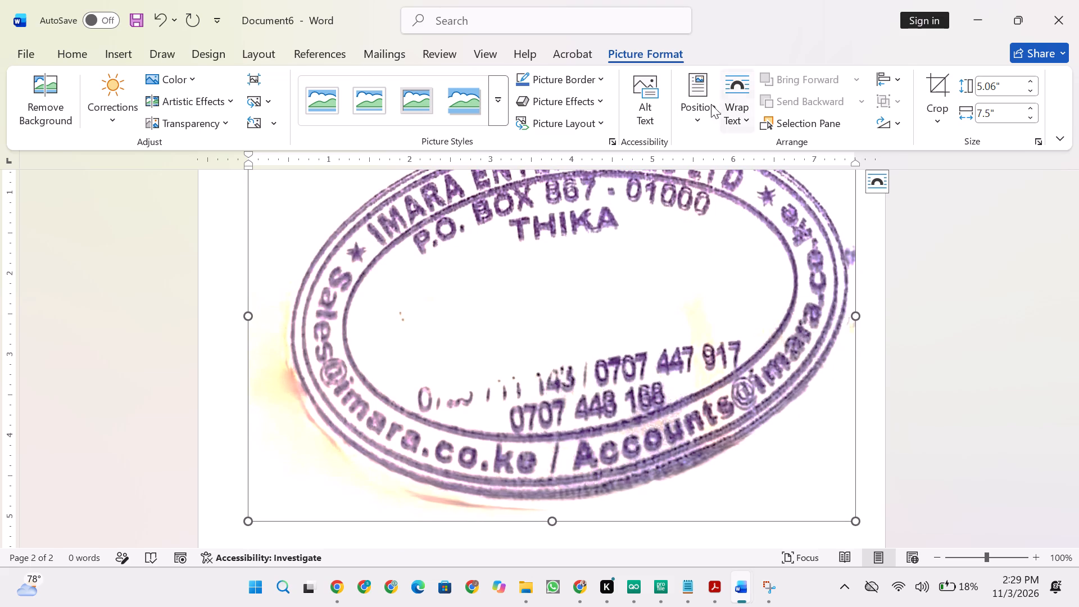
double_click(314, 329)
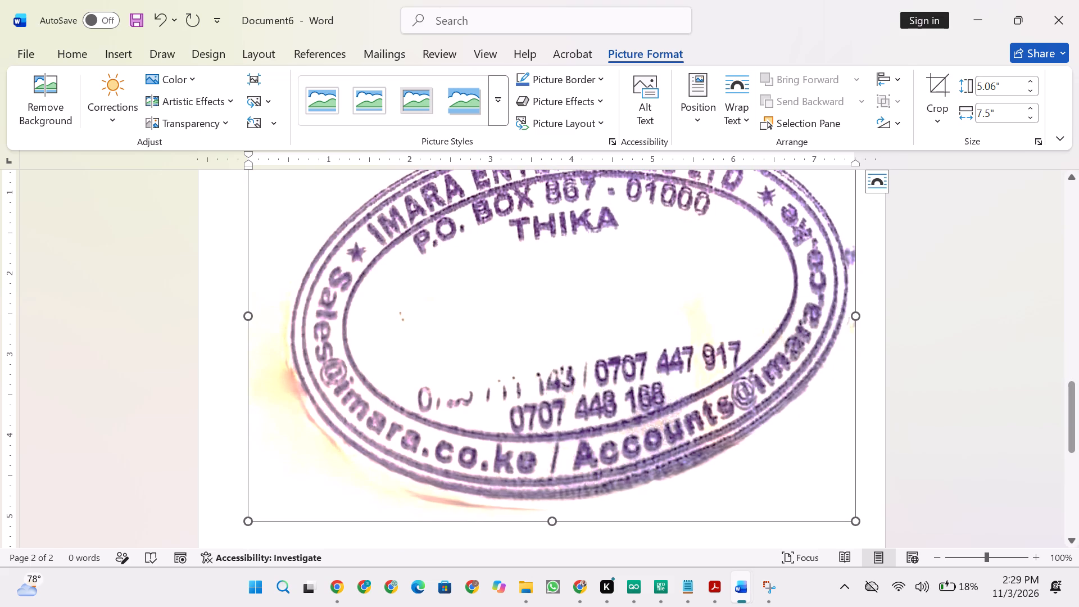
click(946, 71)
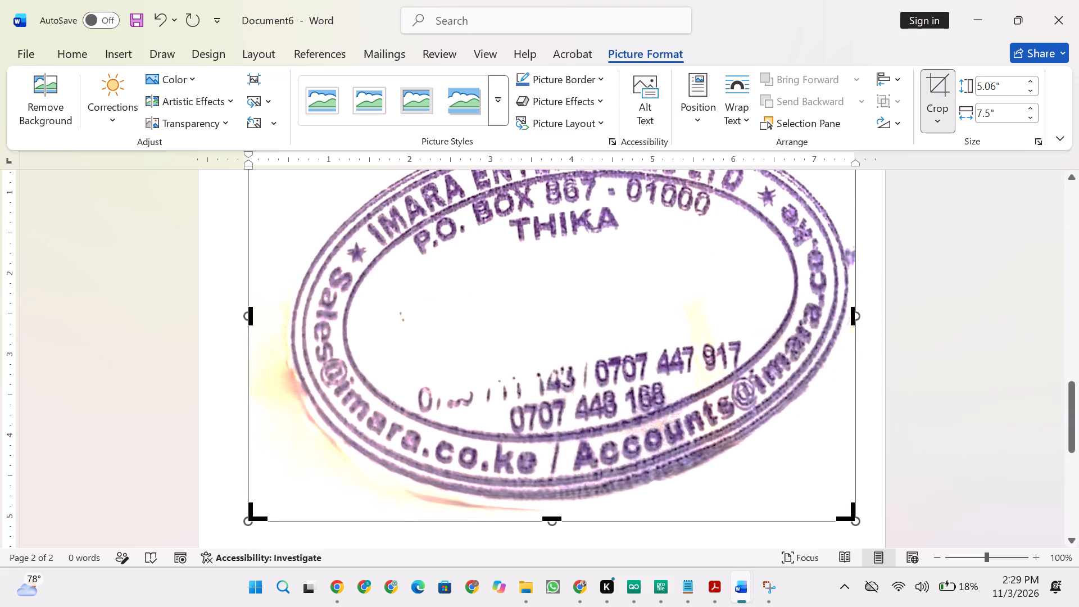
drag(250, 315, 294, 319)
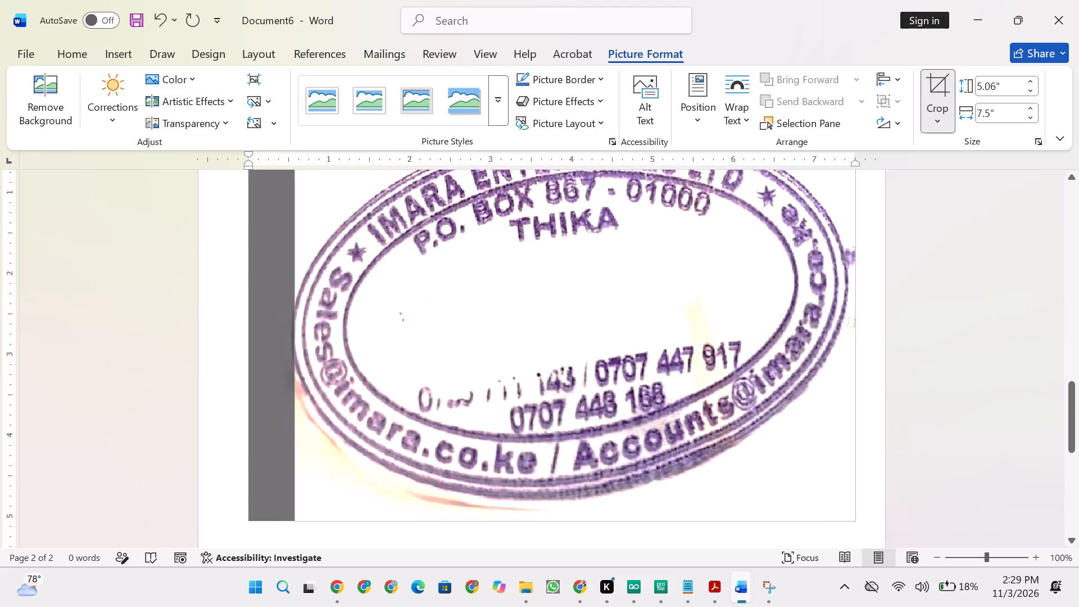
drag(294, 319, 289, 321)
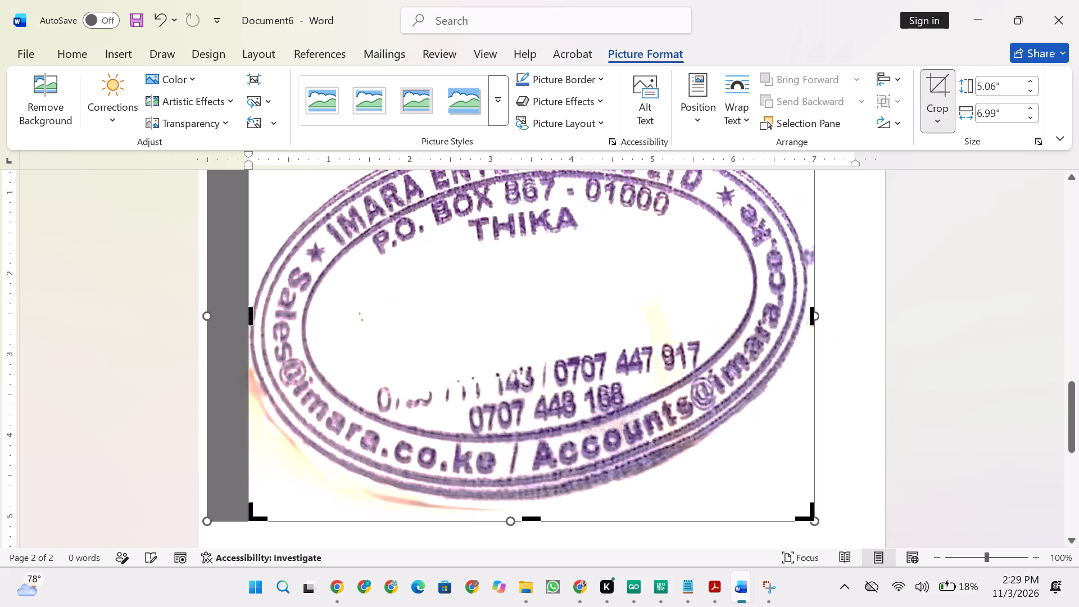
drag(525, 519, 523, 500)
scroll(762, 424, up, 10)
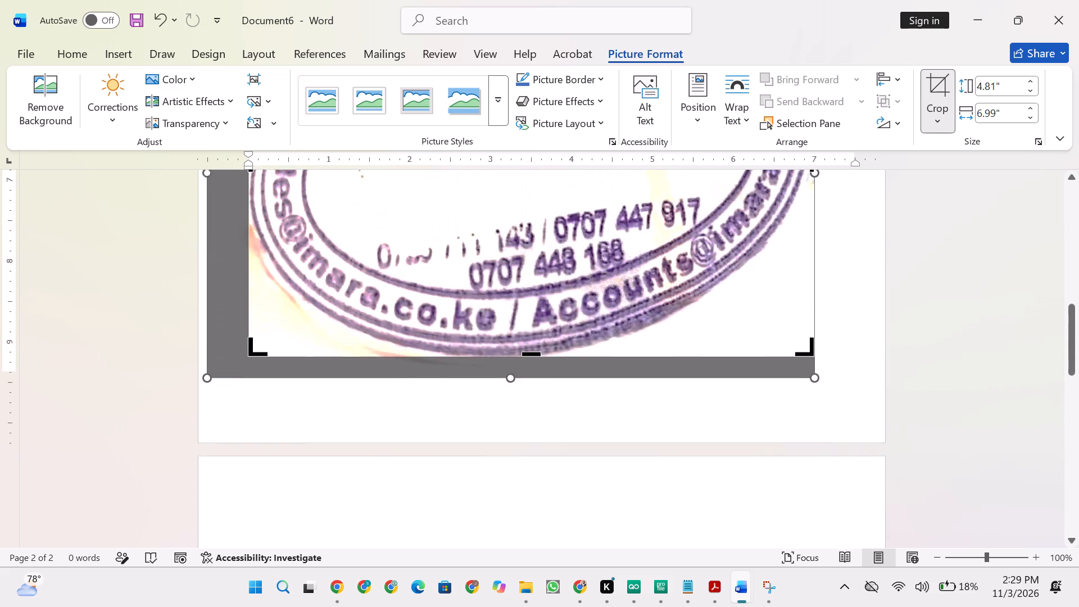
scroll(757, 425, up, 8)
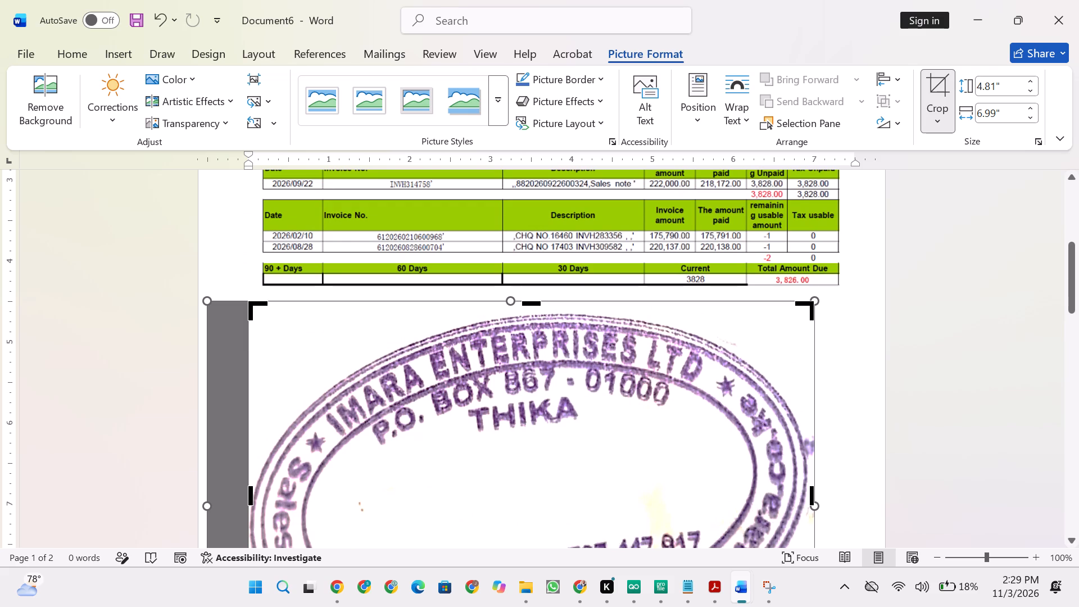
drag(537, 305, 538, 312)
click(867, 434)
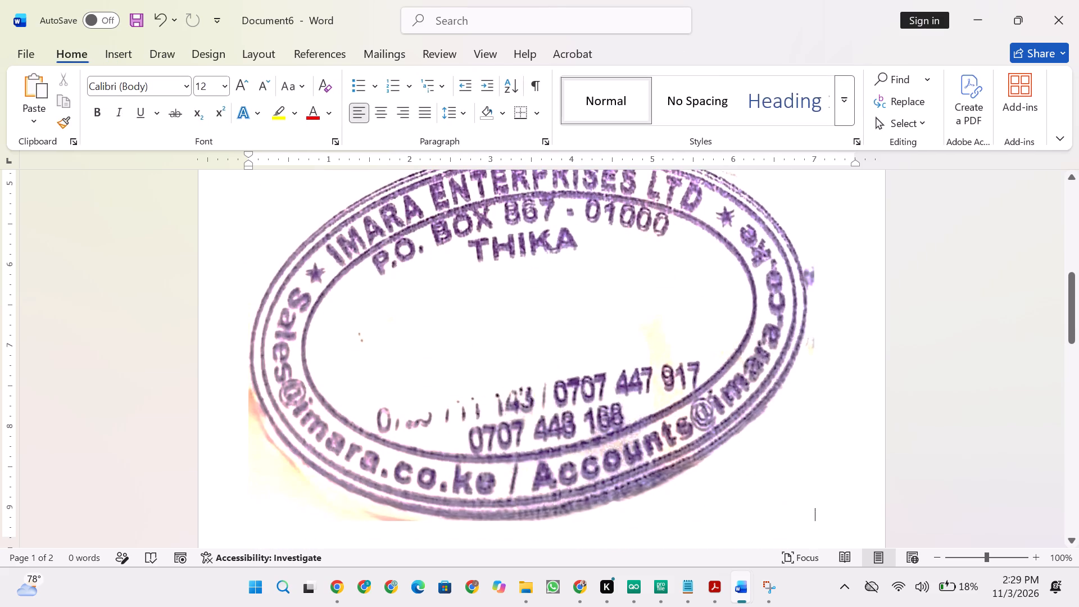
Shrink the cropped stamp proportionally to about 1.39 inches high by 2.08 inches wide, below the statement table.
click(572, 344)
drag(247, 519, 281, 465)
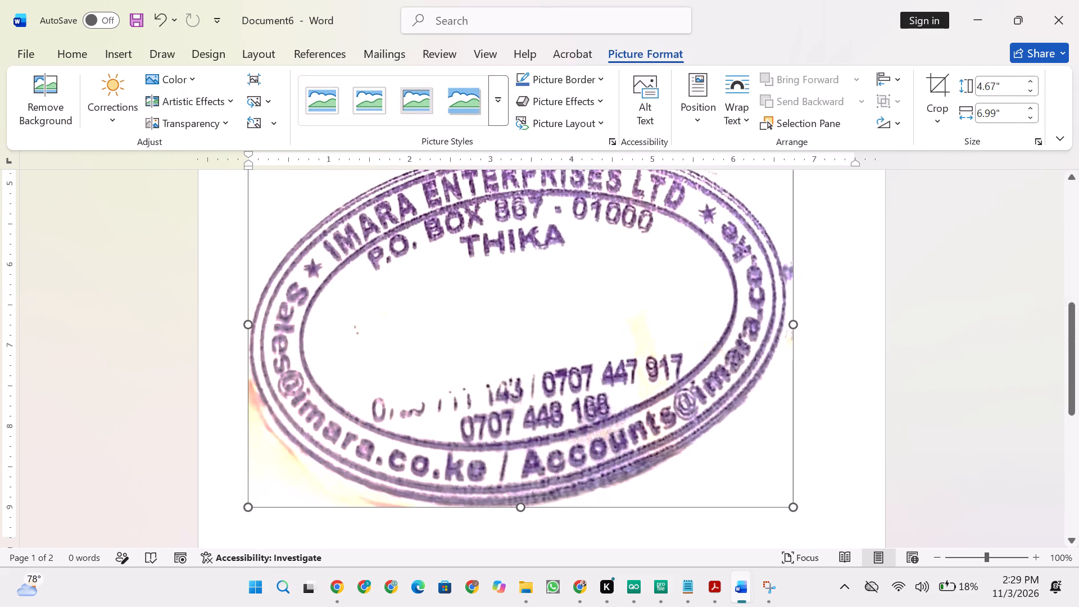
drag(281, 465, 529, 259)
scroll(545, 320, up, 5)
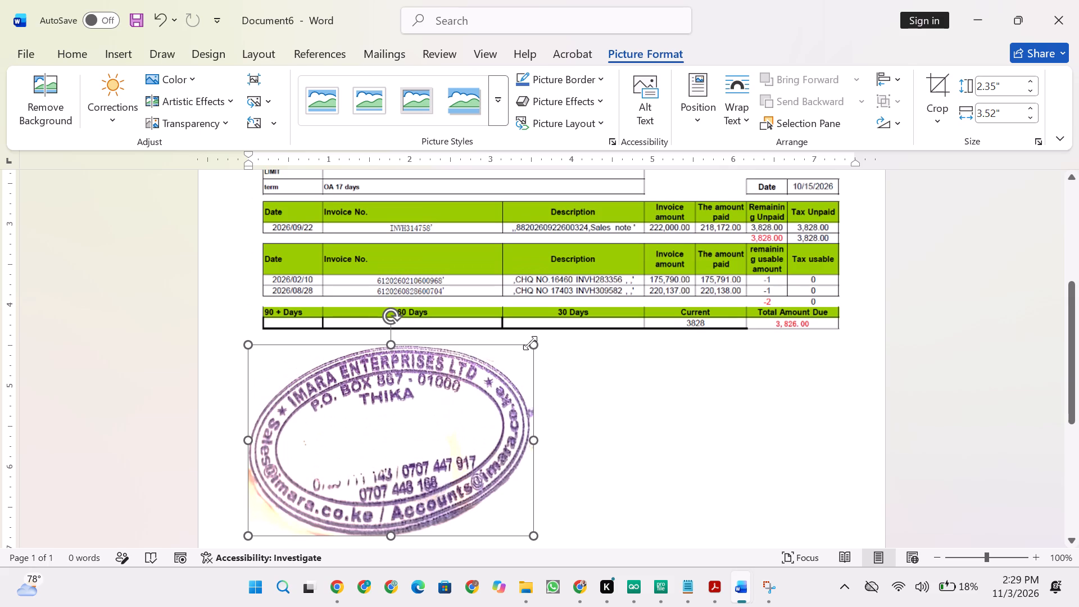
drag(532, 342, 416, 436)
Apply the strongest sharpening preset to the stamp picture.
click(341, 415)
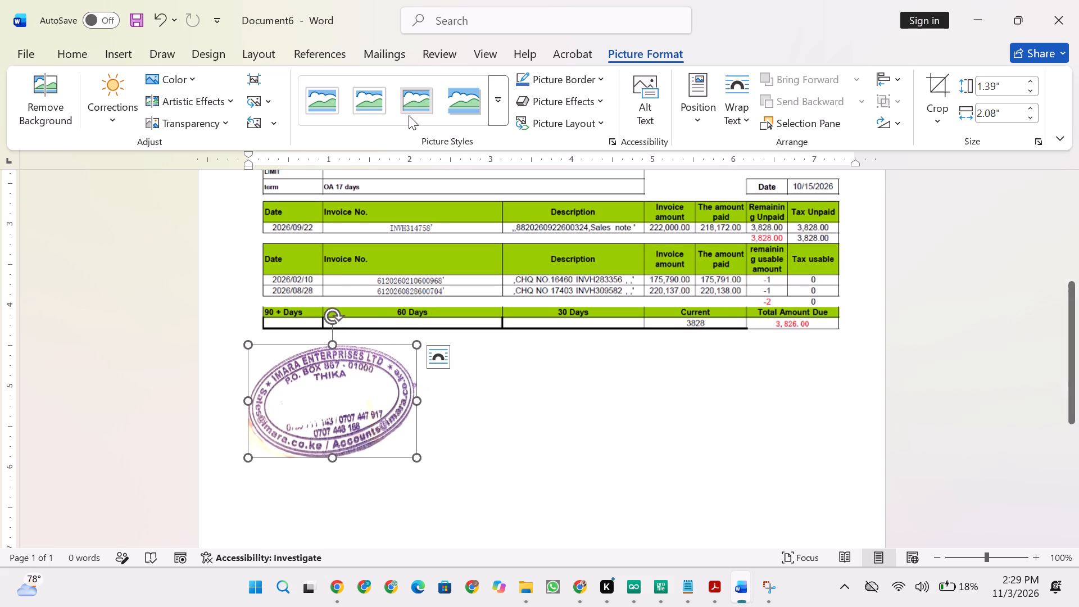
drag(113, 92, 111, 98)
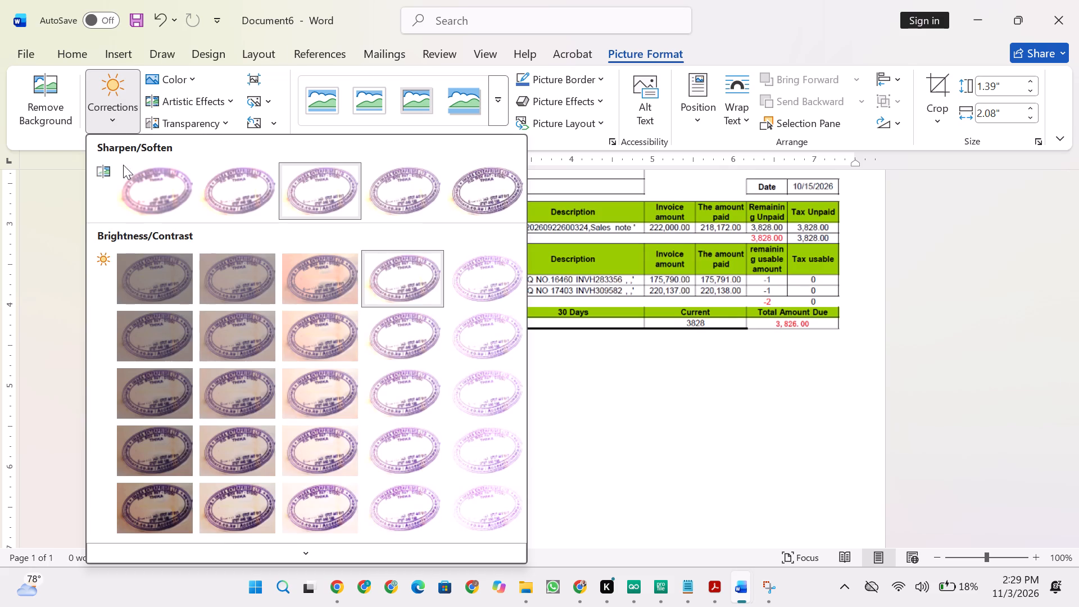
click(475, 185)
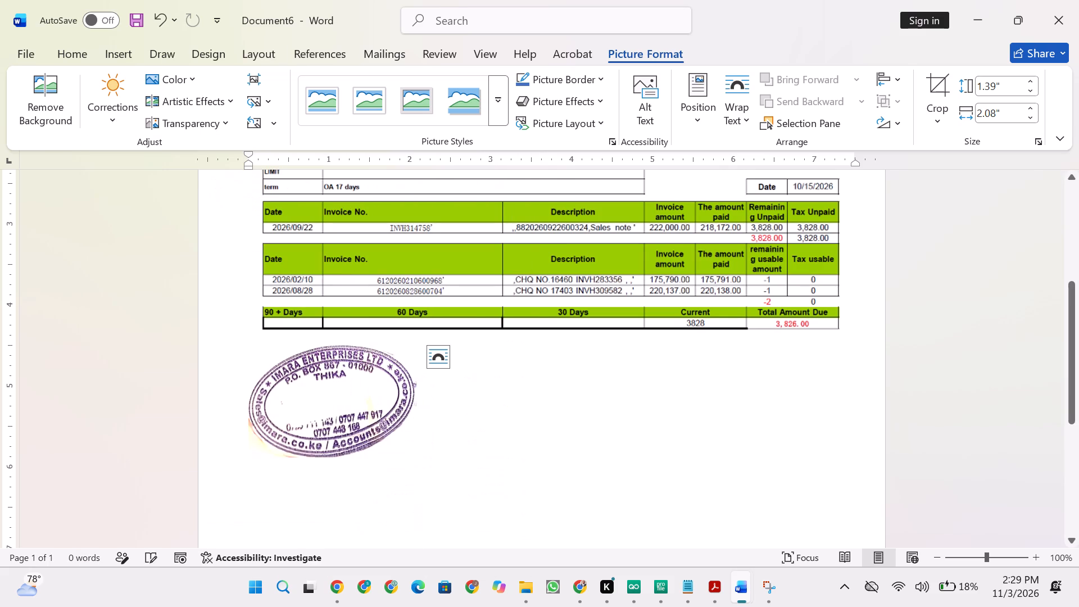
Apply the Soften 25% preset and the Brightness +40%, Contrast -40% correction to the stamp picture.
click(109, 96)
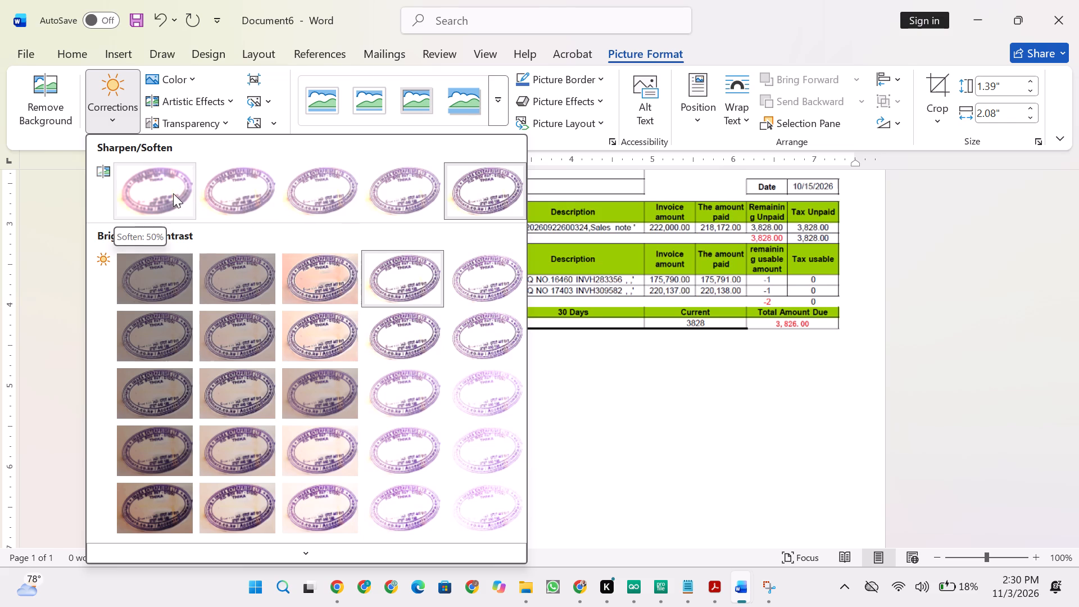
click(258, 194)
click(123, 104)
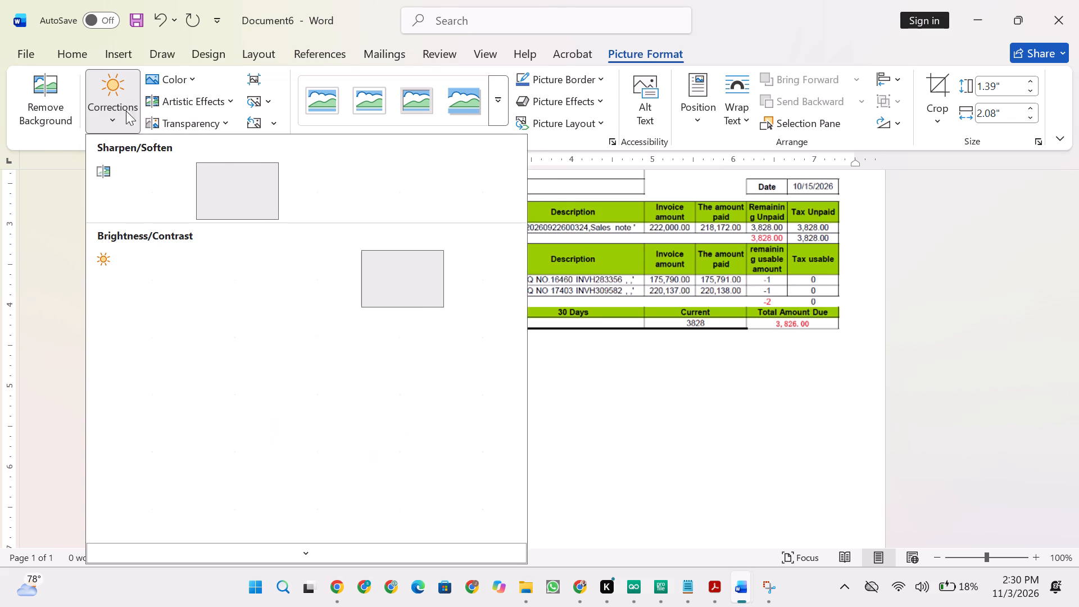
click(465, 276)
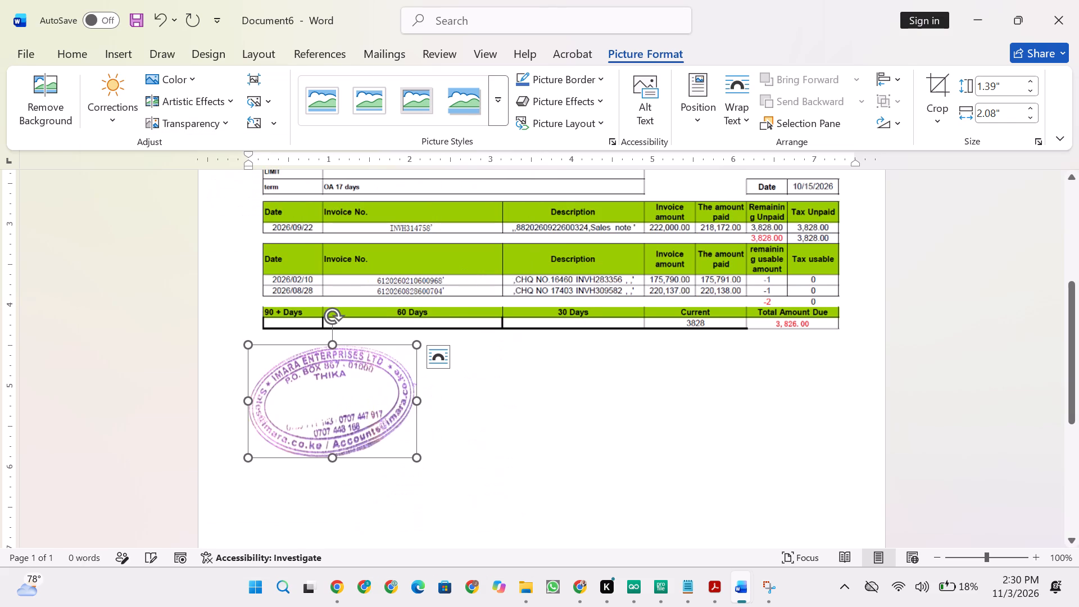
click(482, 398)
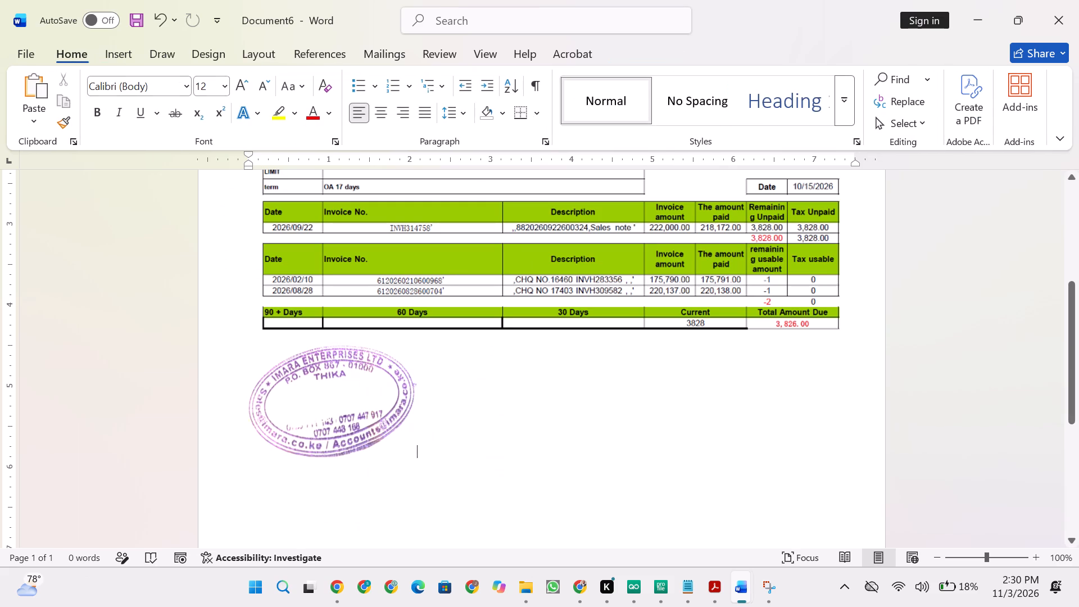
Reduce the stamp to about 1.2 by 1.79 inches and rotate it slightly clockwise so its text sits level.
click(350, 435)
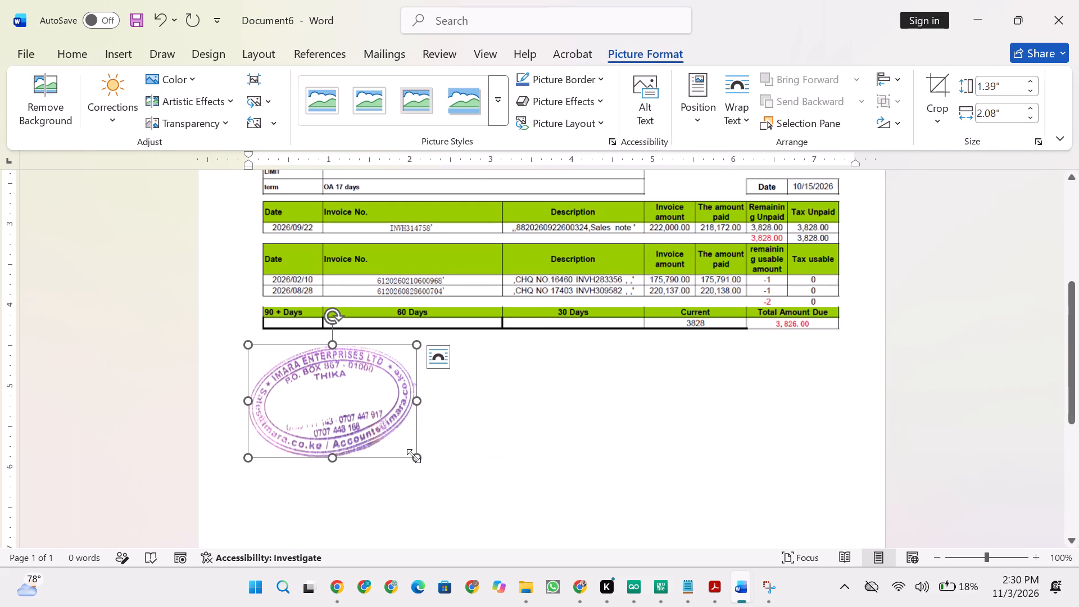
drag(414, 456, 391, 417)
drag(320, 310, 342, 321)
click(341, 384)
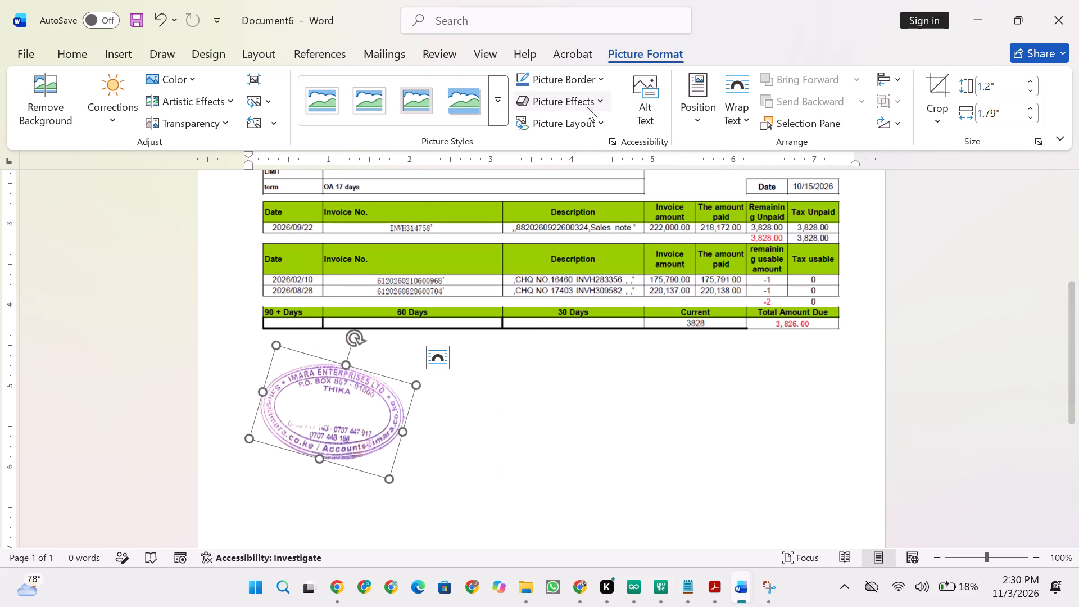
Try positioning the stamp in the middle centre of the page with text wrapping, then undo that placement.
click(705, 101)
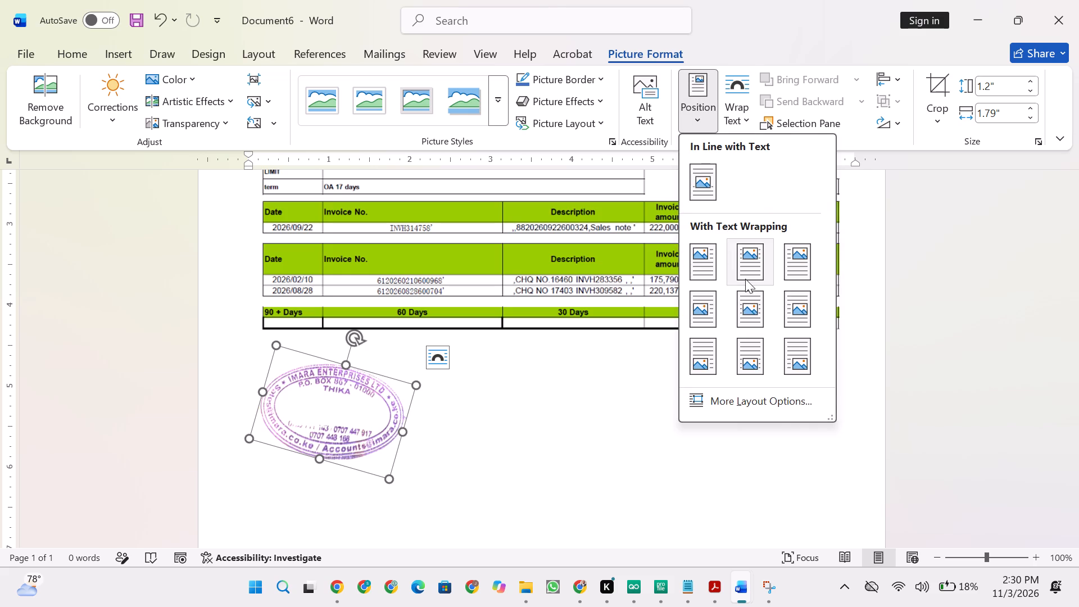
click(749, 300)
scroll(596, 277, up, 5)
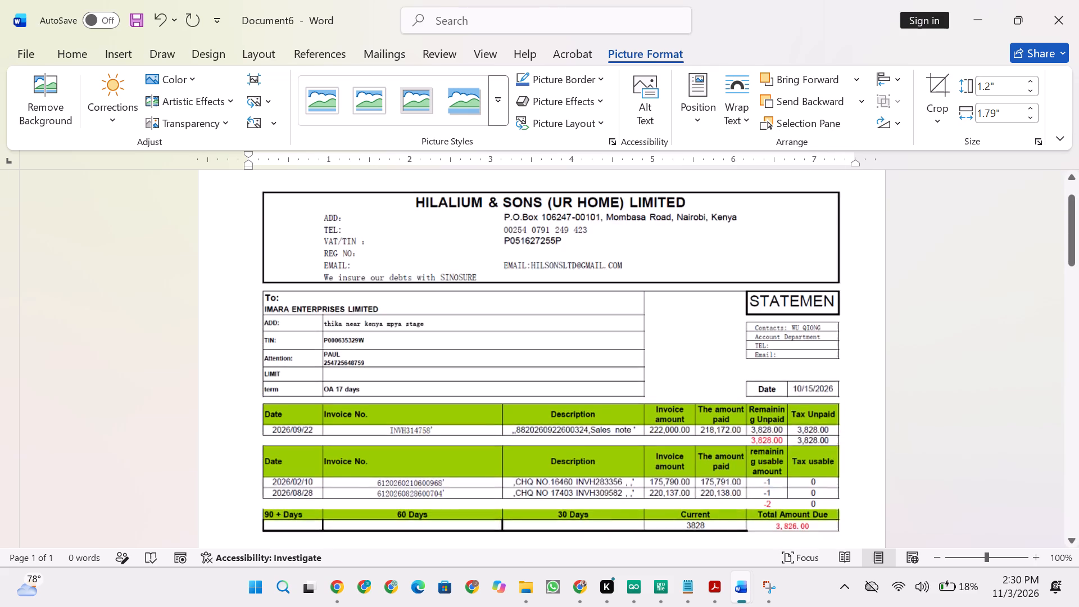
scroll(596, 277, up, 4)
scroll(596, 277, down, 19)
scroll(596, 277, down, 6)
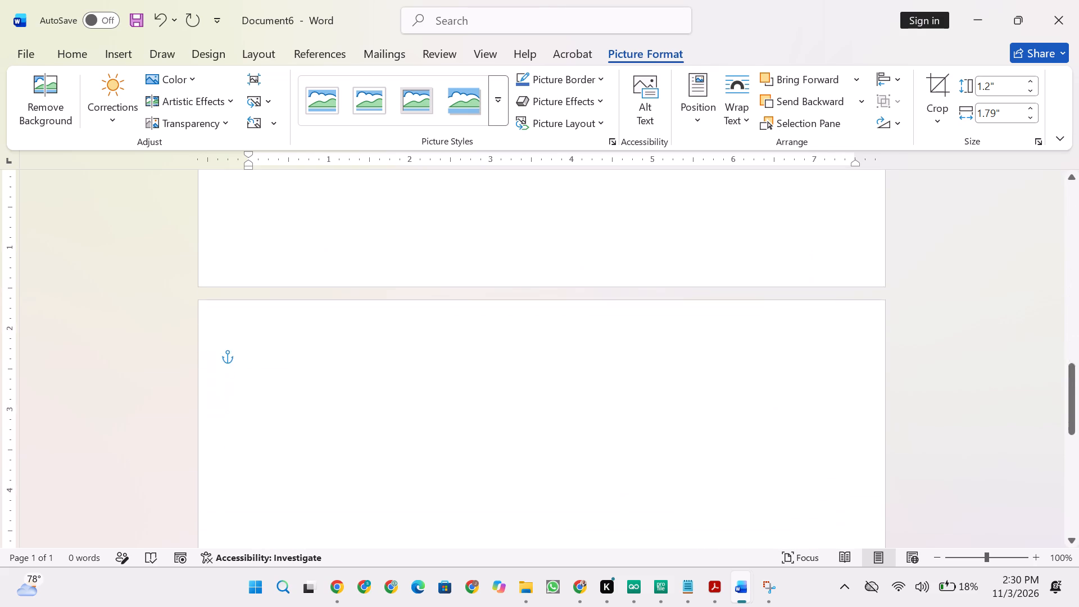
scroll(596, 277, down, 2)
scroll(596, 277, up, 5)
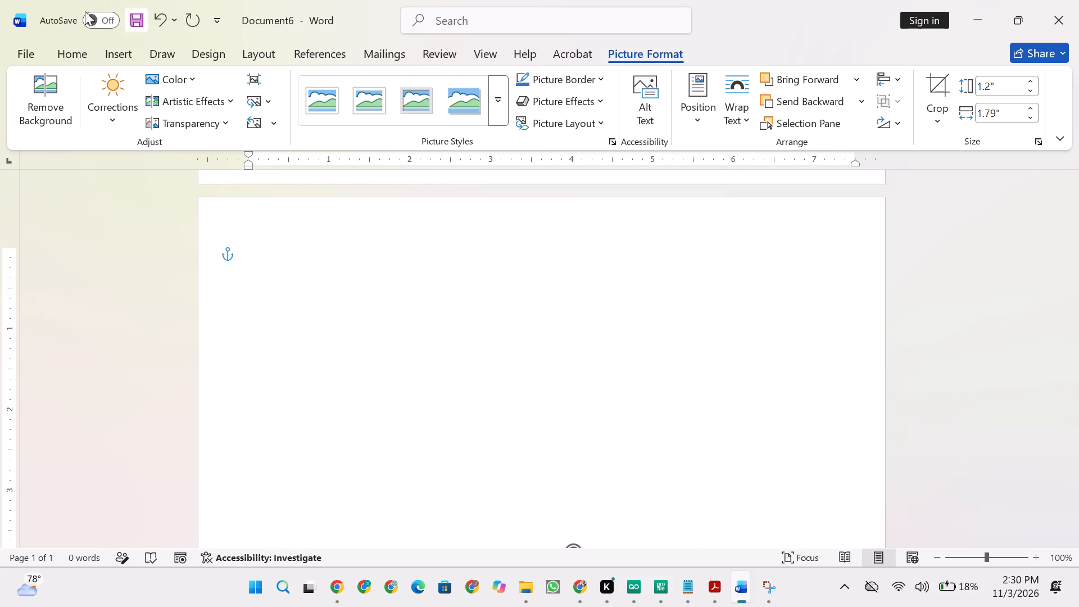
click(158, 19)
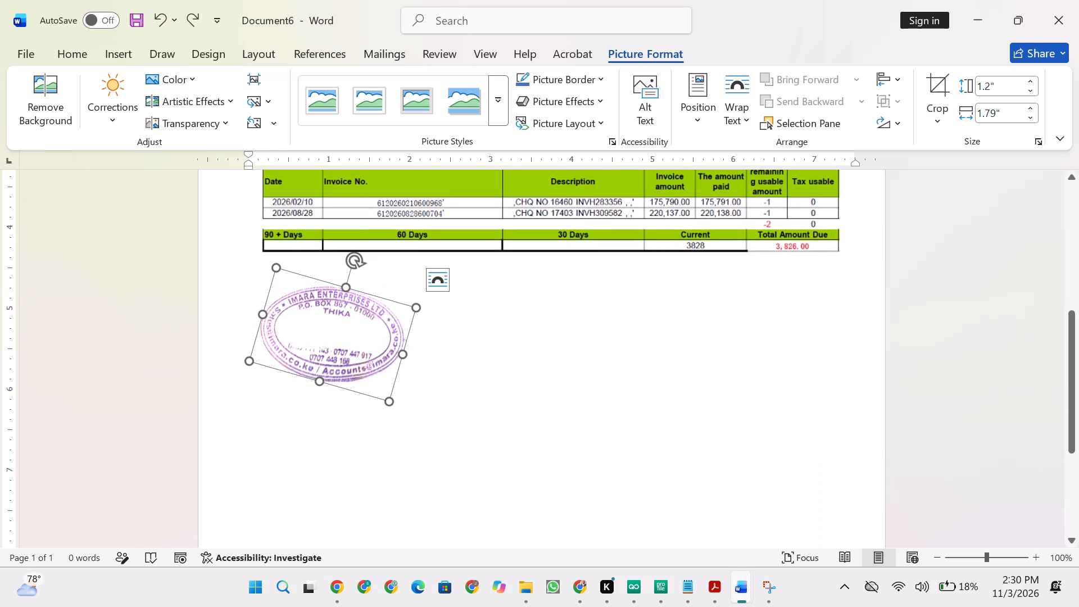
Centre the IMARA ENTERPRISES stamp horizontally below the statement table and check the page in the print preview.
click(361, 320)
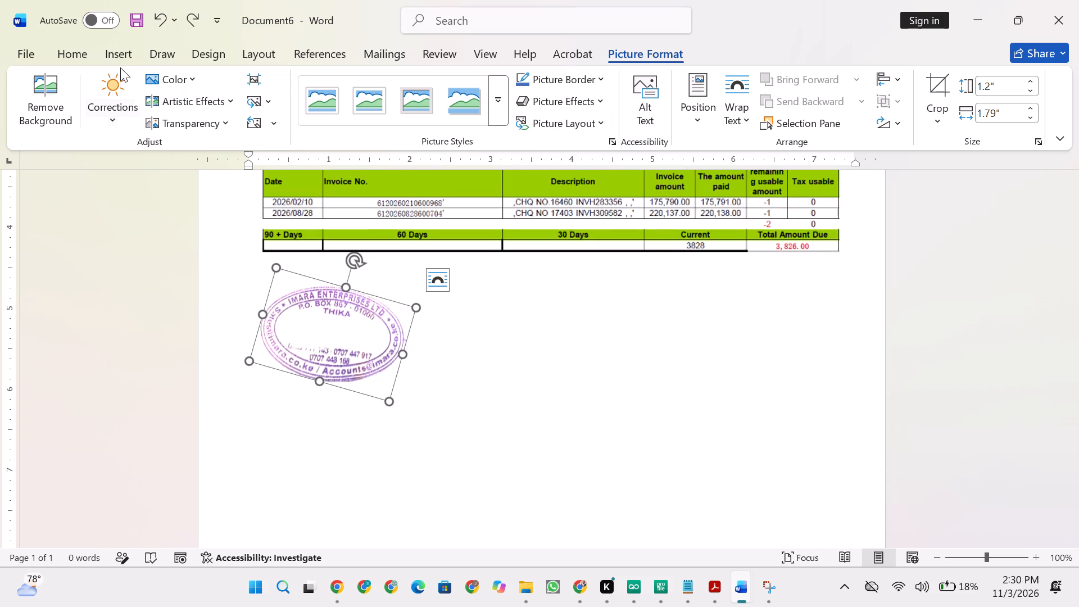
click(85, 58)
click(389, 123)
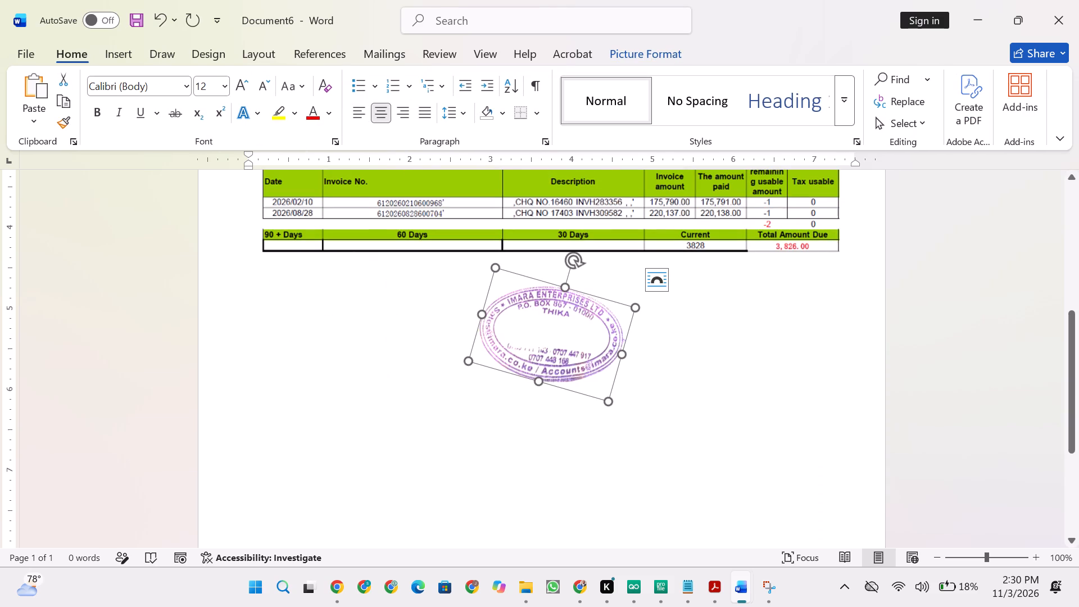
click(579, 314)
scroll(552, 336, up, 2)
key(ctrl+p)
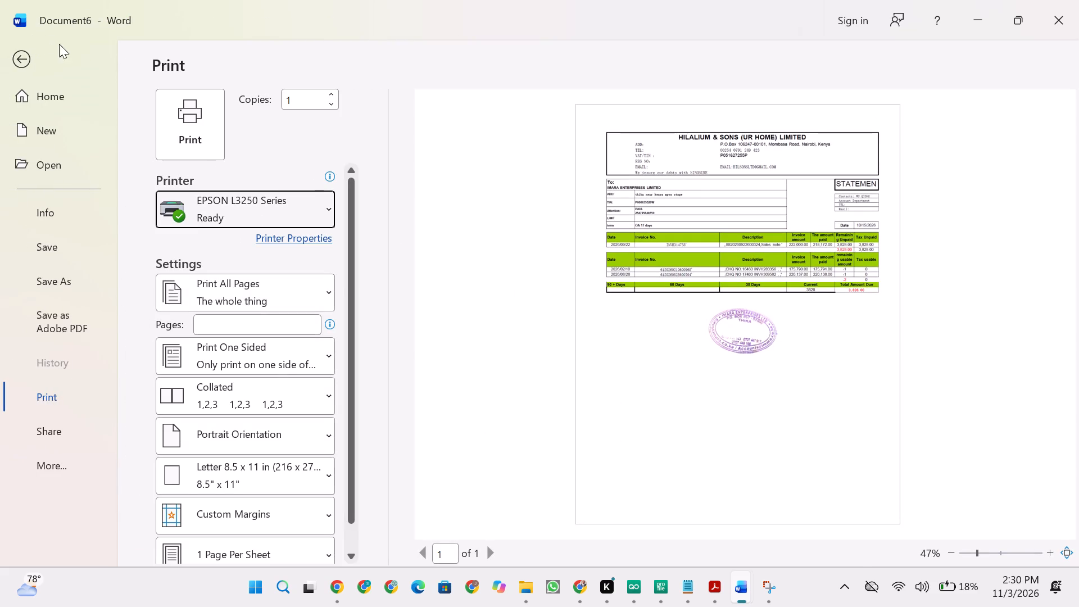
click(26, 57)
scroll(575, 296, up, 4)
scroll(591, 292, down, 4)
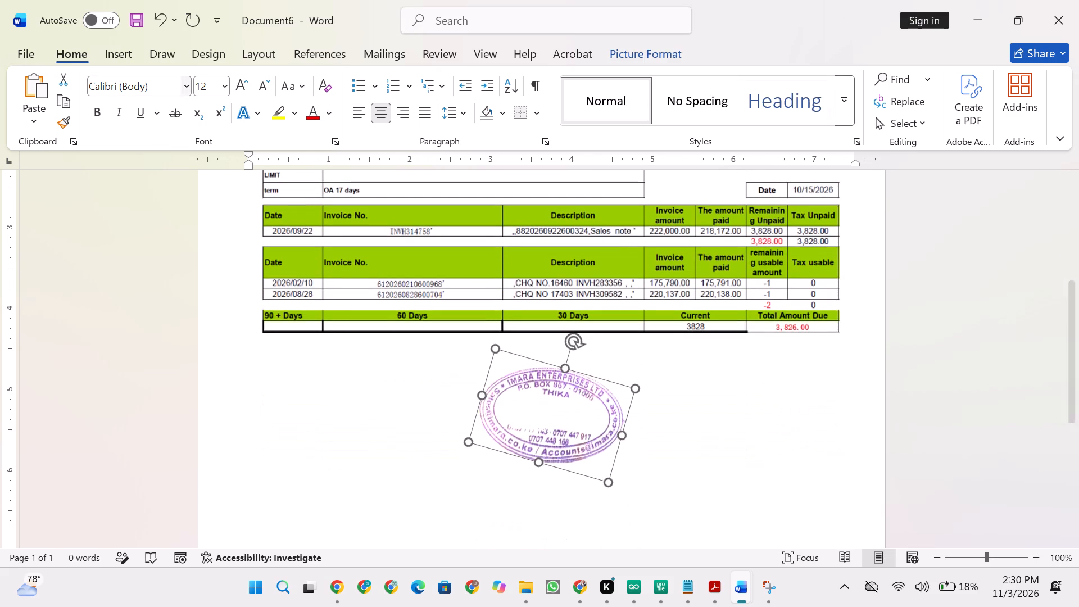
Save the stamped statement as a PDF named imara in the hila oc folder on the Desktop.
click(17, 63)
click(49, 280)
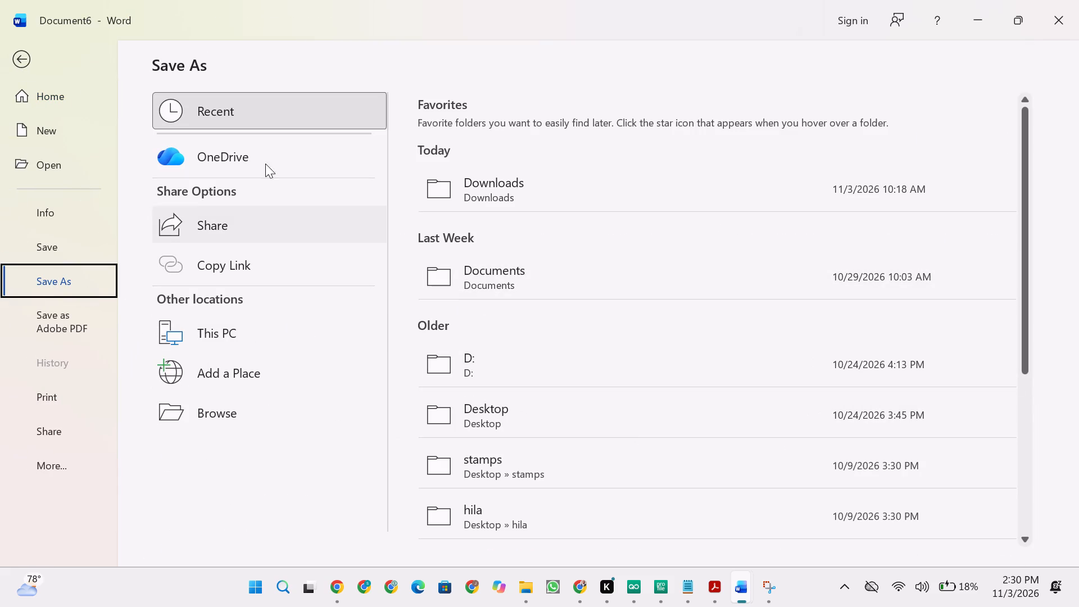
click(64, 289)
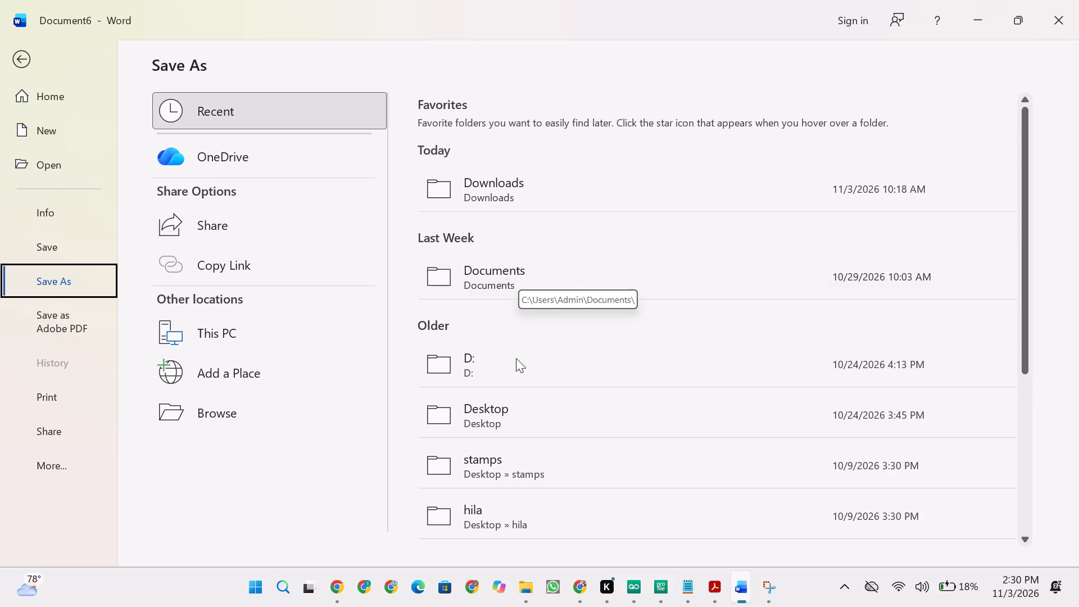
click(534, 394)
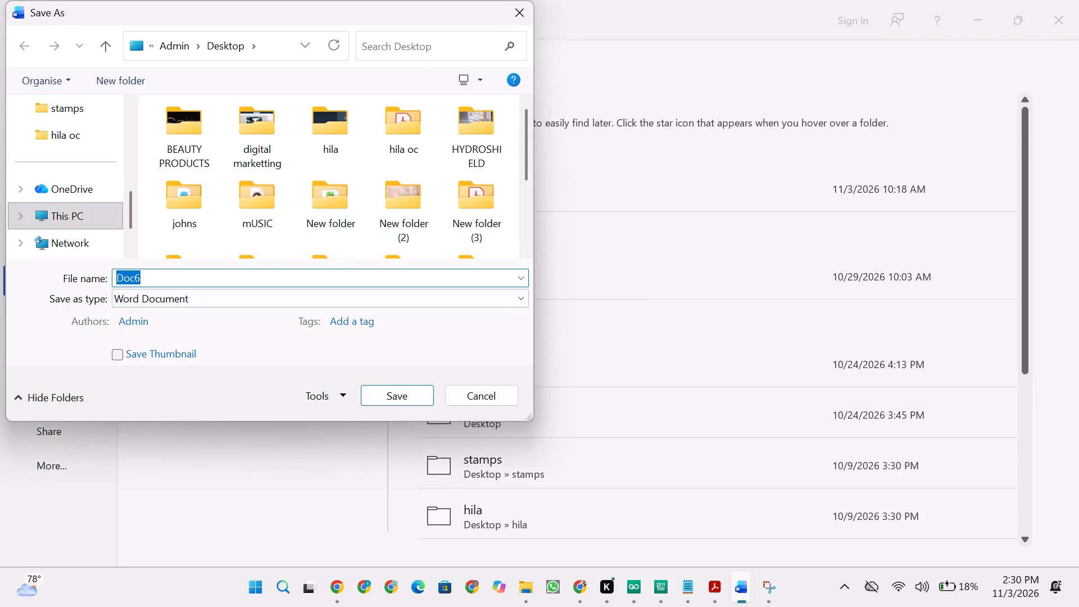
text(imara)
click(179, 300)
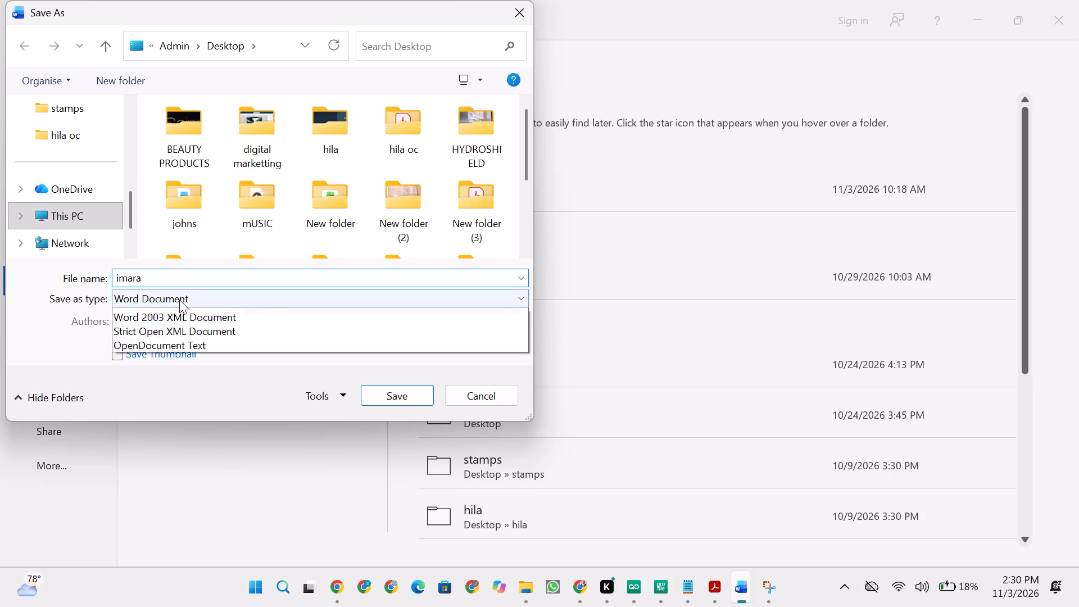
click(189, 396)
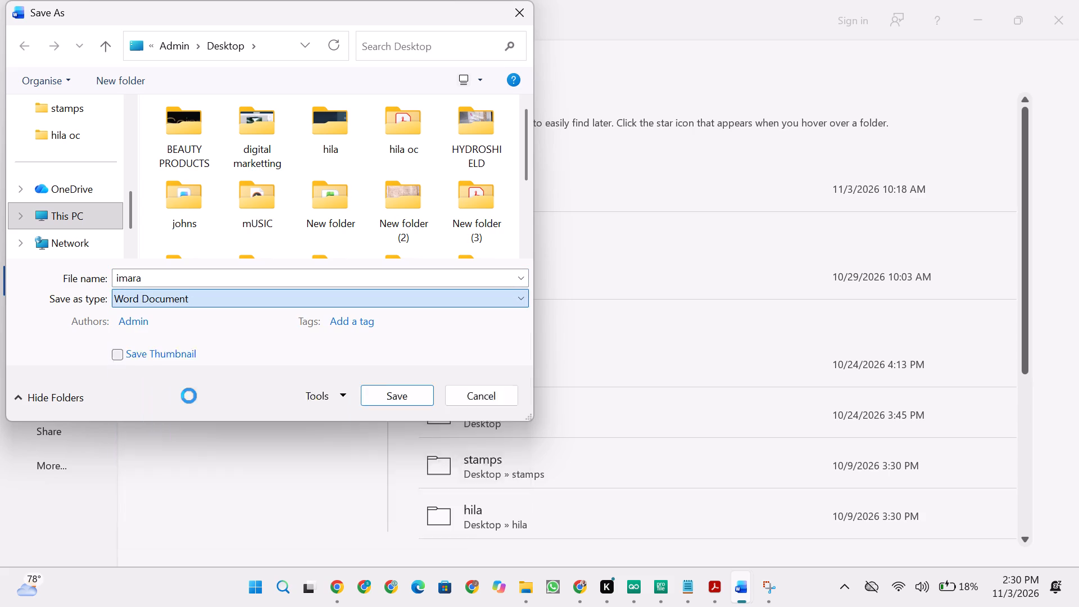
double_click(413, 143)
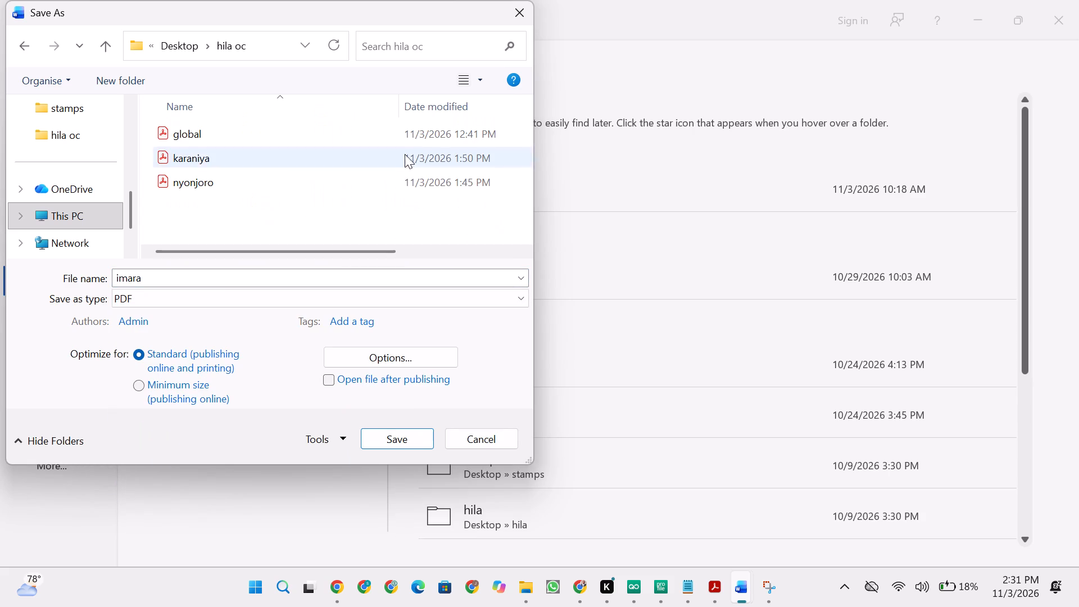
click(416, 432)
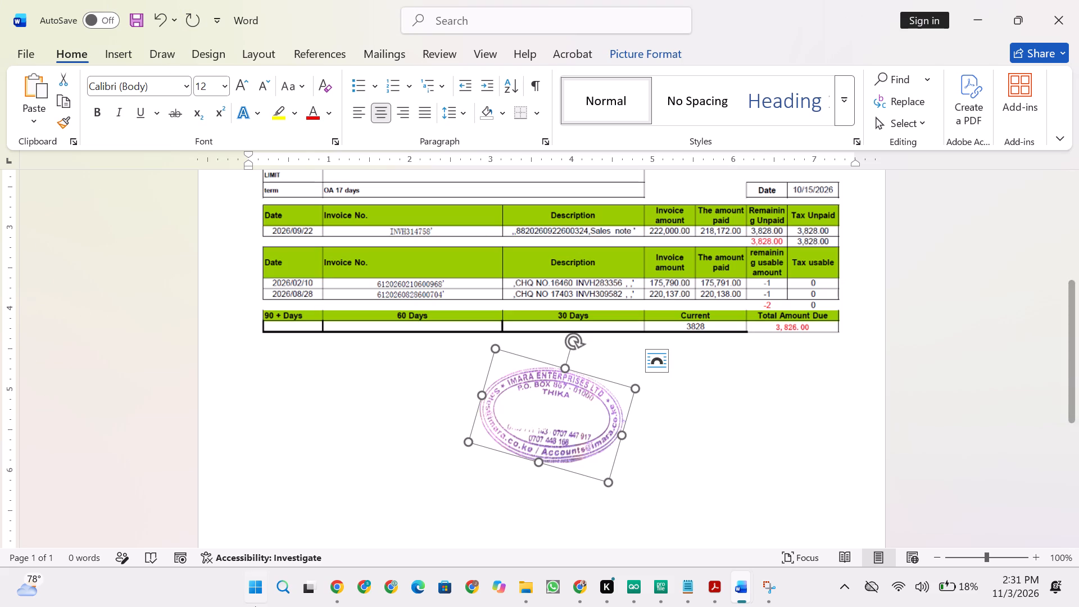
Switch to Acrobat and bring up the open CHAMUNDA IRON&STEEL HARDWARE LIMITED statement.
click(333, 583)
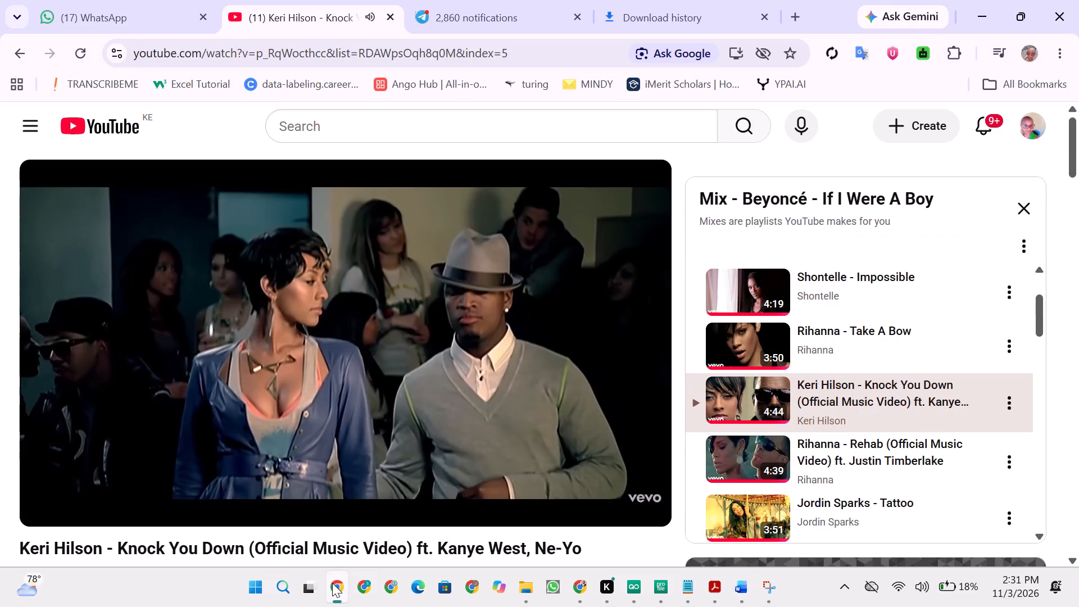
click(116, 0)
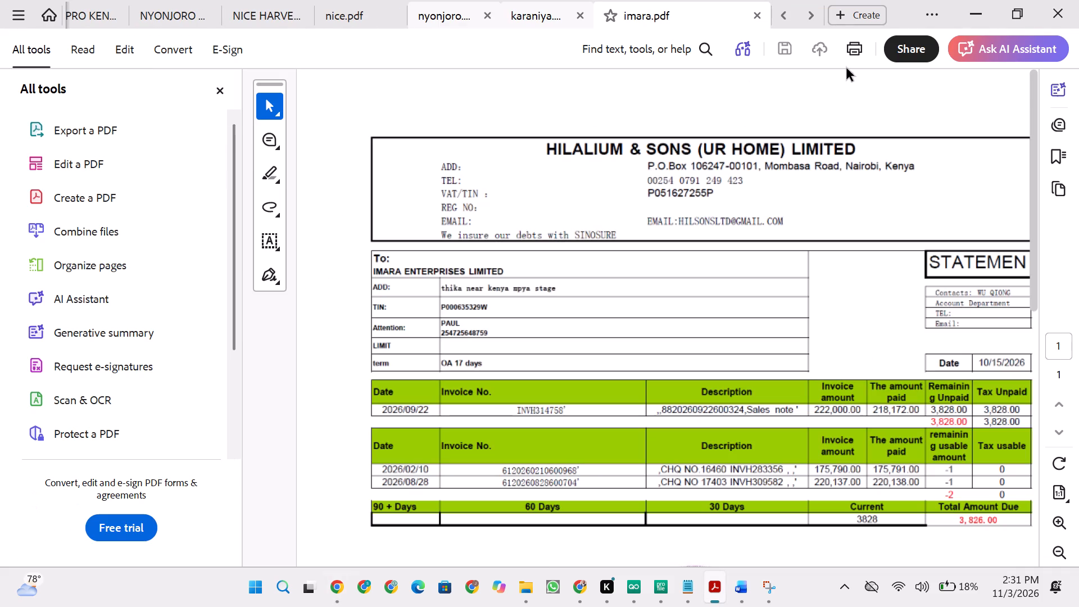
click(786, 17)
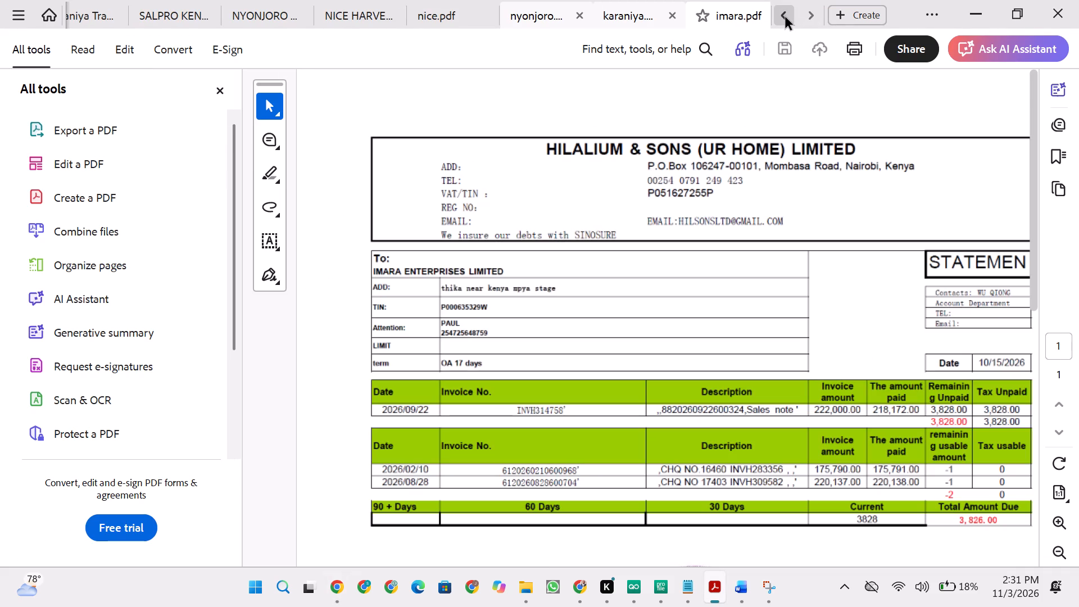
click(779, 16)
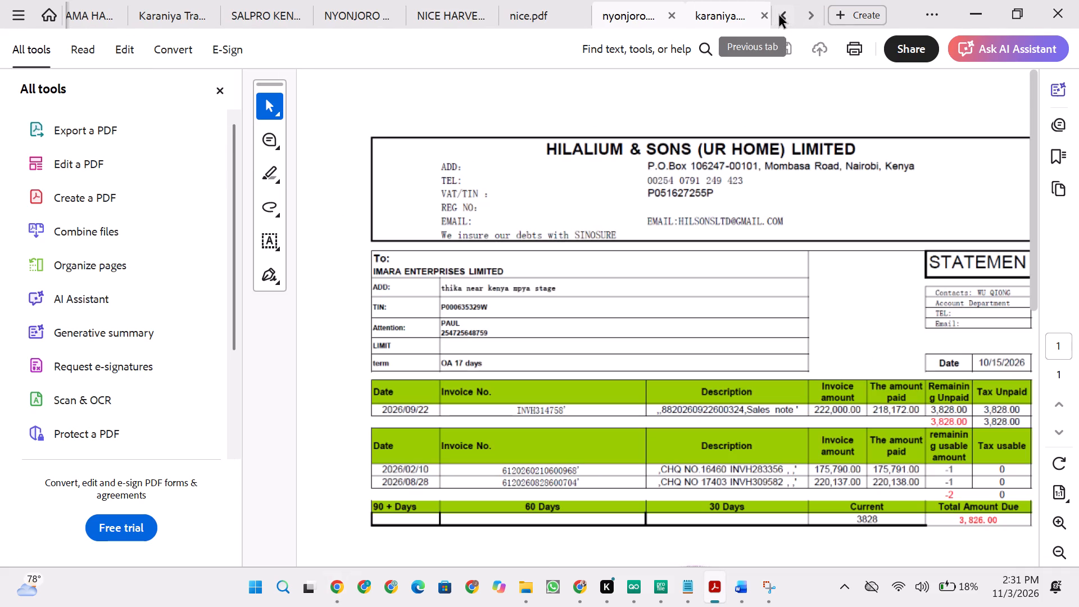
click(779, 16)
click(779, 16)
click(779, 16)
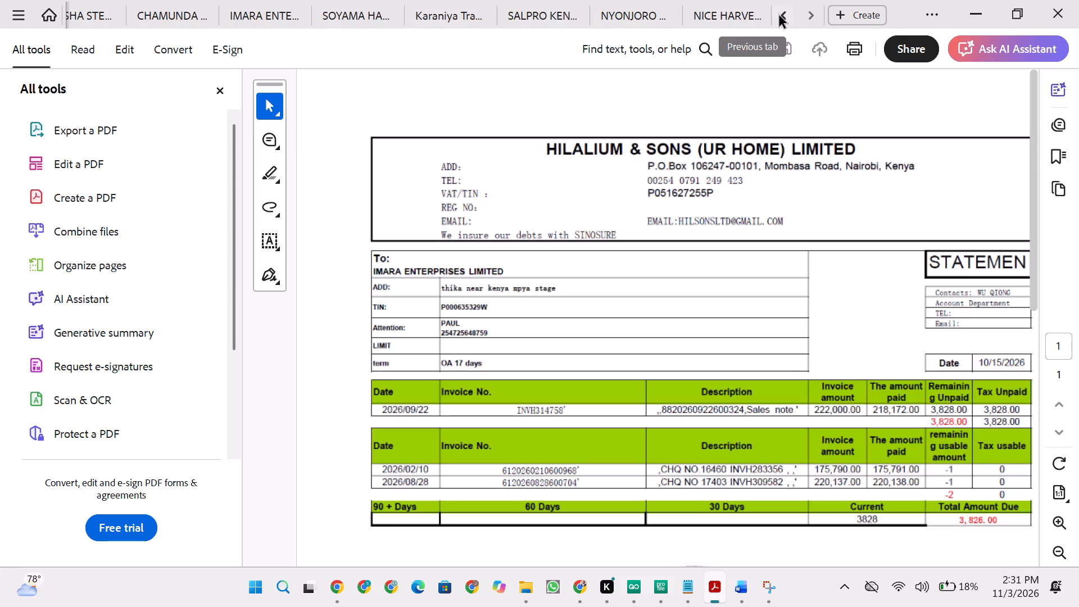
click(167, 11)
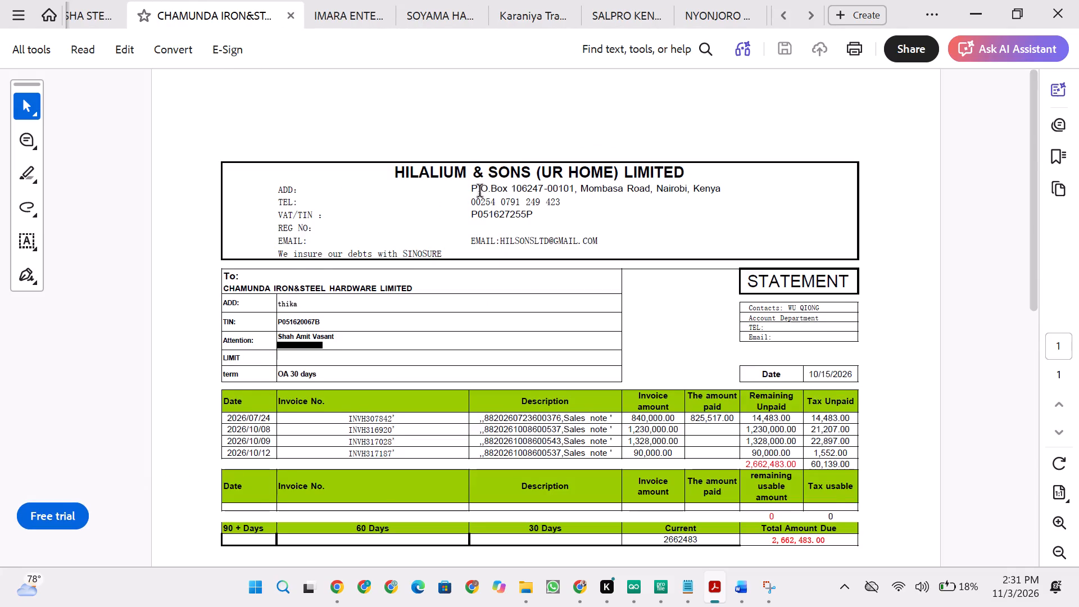
Capture the whole CHAMUNDA statement with Snipping Tool, from the company header down to the Total Amount Due row.
scroll(492, 206, down, 1)
click(771, 590)
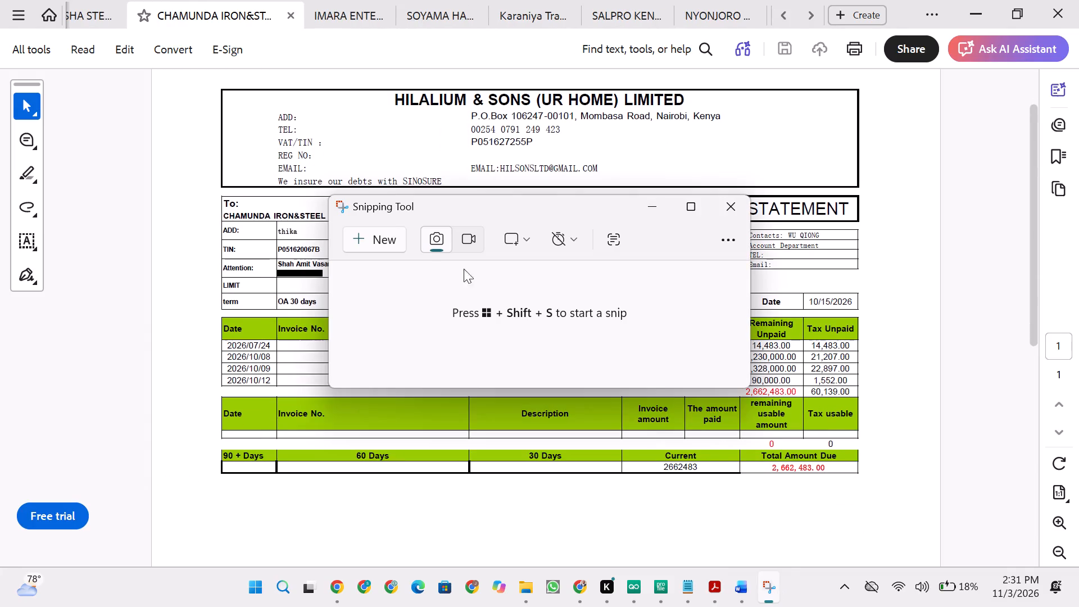
click(392, 238)
drag(207, 75, 436, 184)
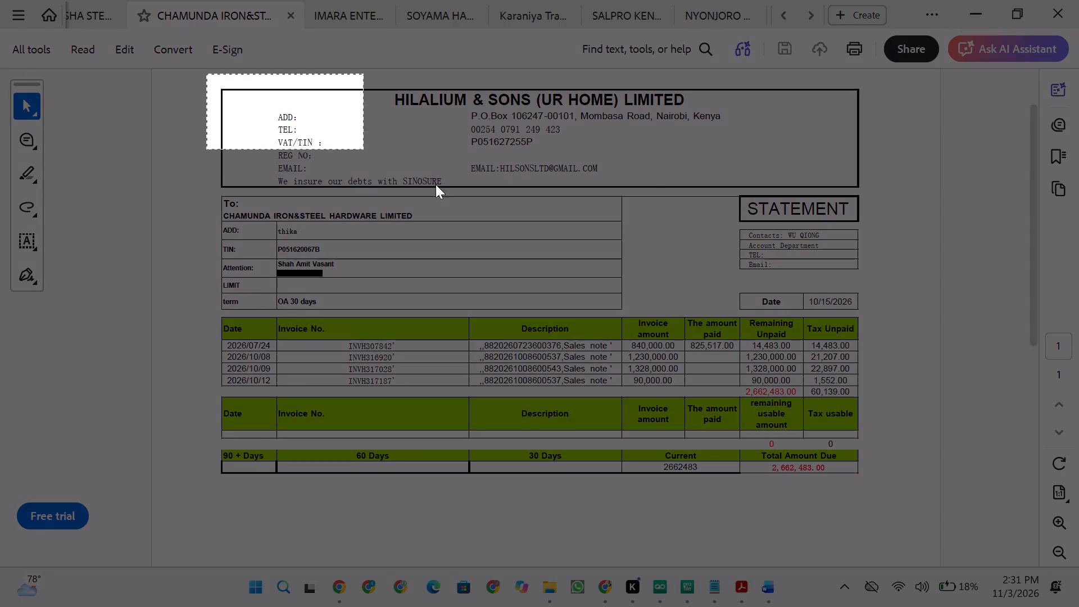
drag(436, 184, 877, 482)
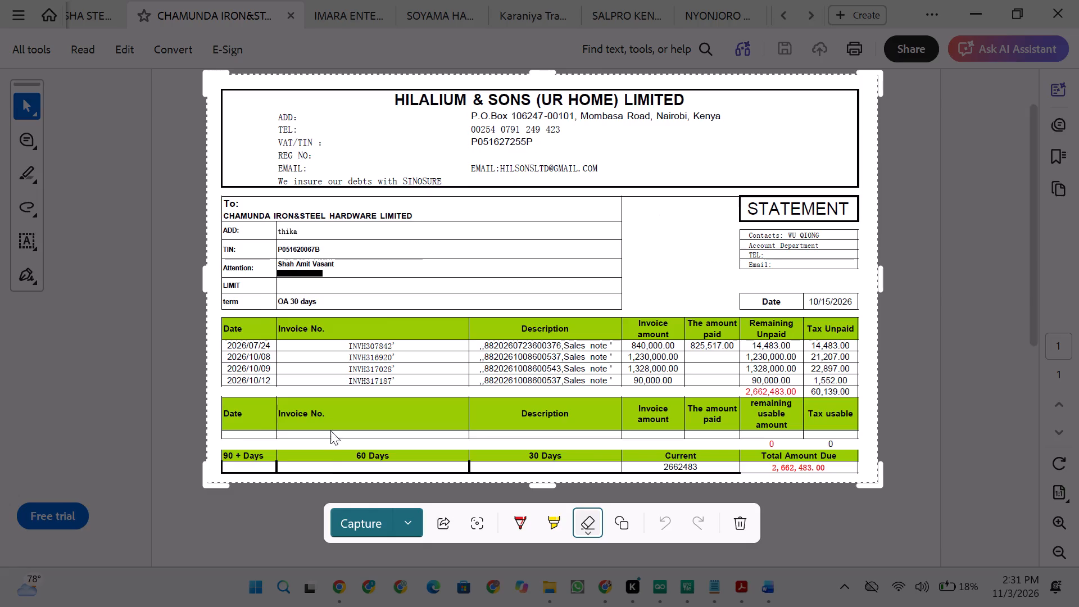
click(415, 532)
click(386, 482)
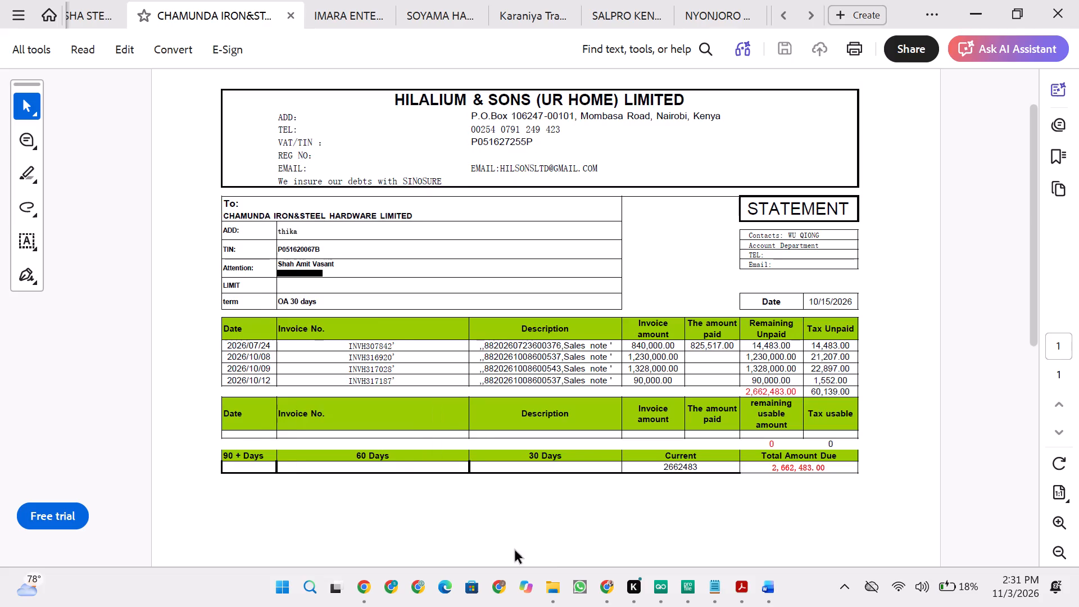
Switch to Word, create a new blank document and paste the captured CHAMUNDA statement into it.
click(774, 579)
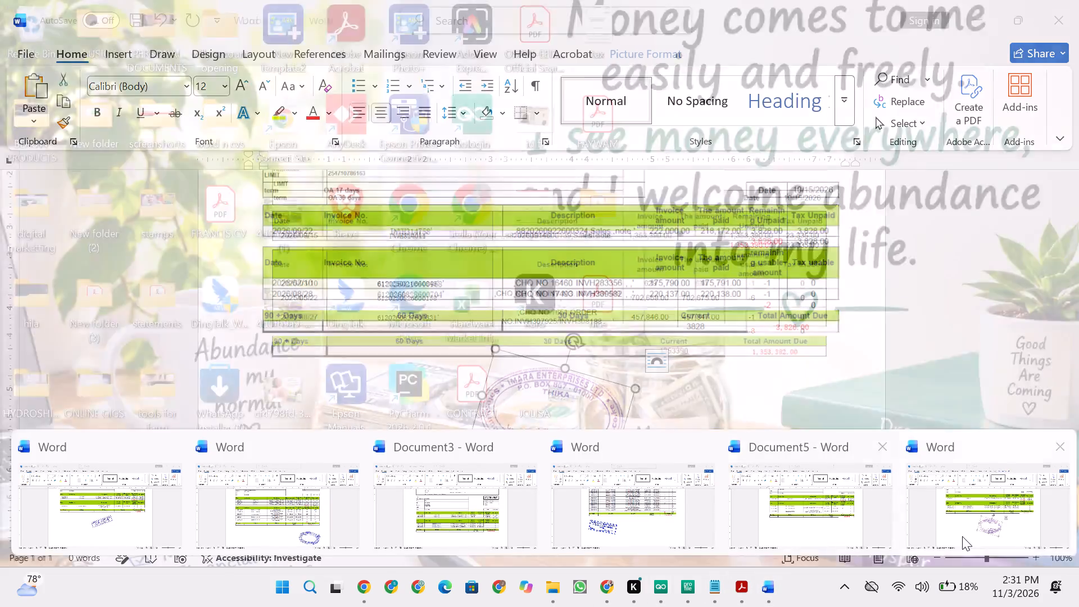
click(963, 536)
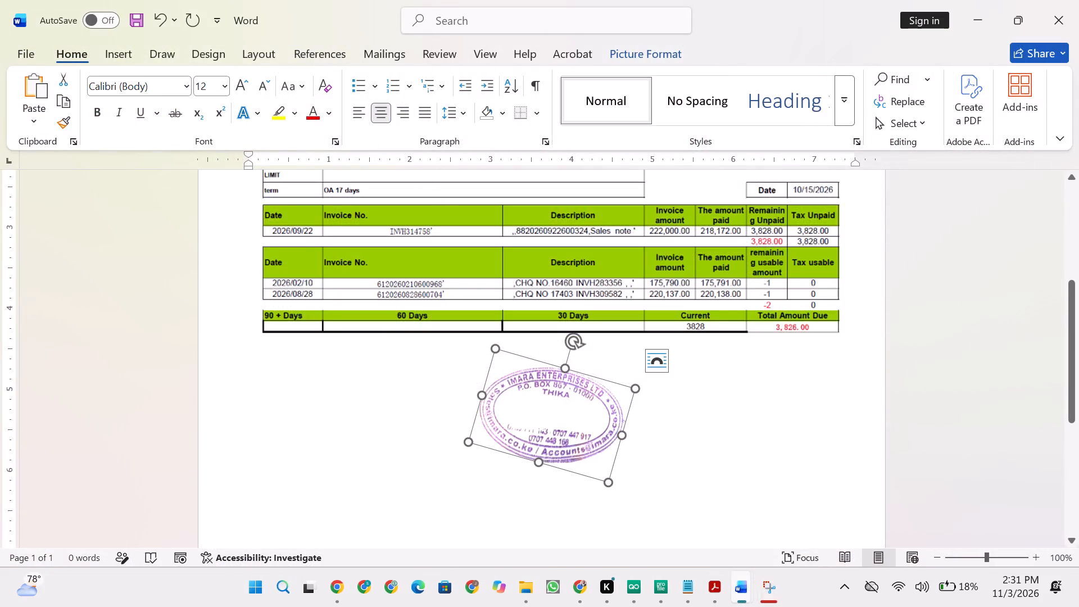
key(ctrl+n)
key(ctrl+v)
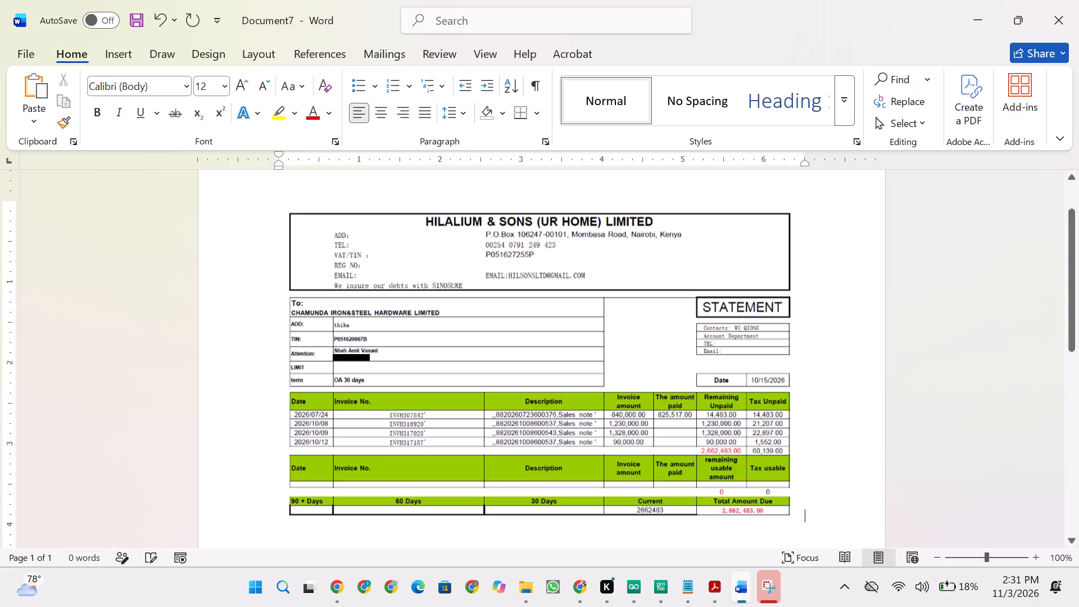
Narrow the new document's top, right and left page margins, making the text area about 7.2 inches wide.
click(501, 346)
scroll(438, 315, up, 4)
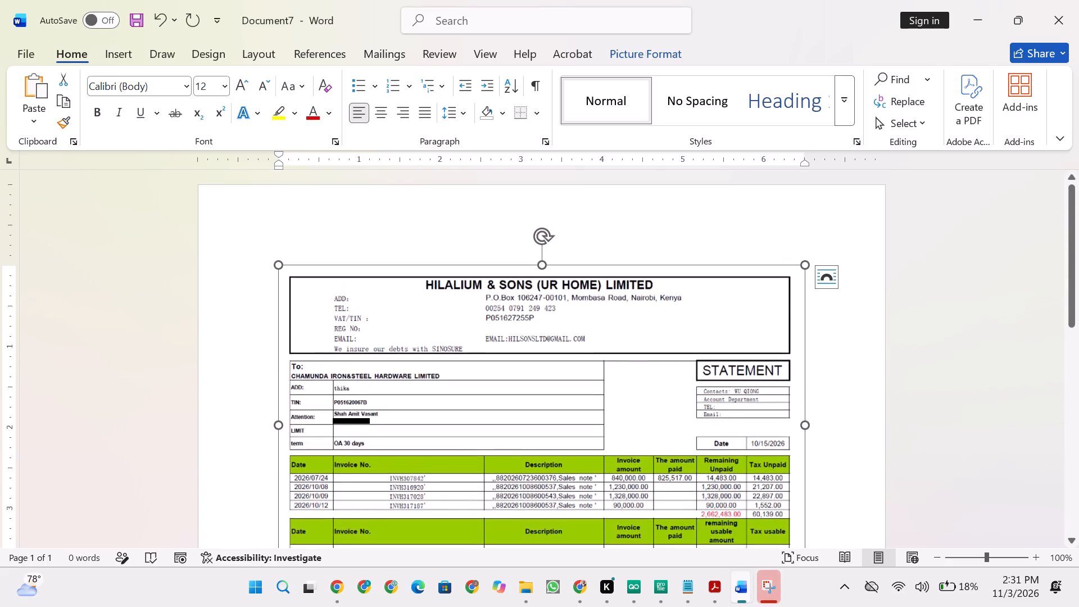
drag(1, 268, 3, 231)
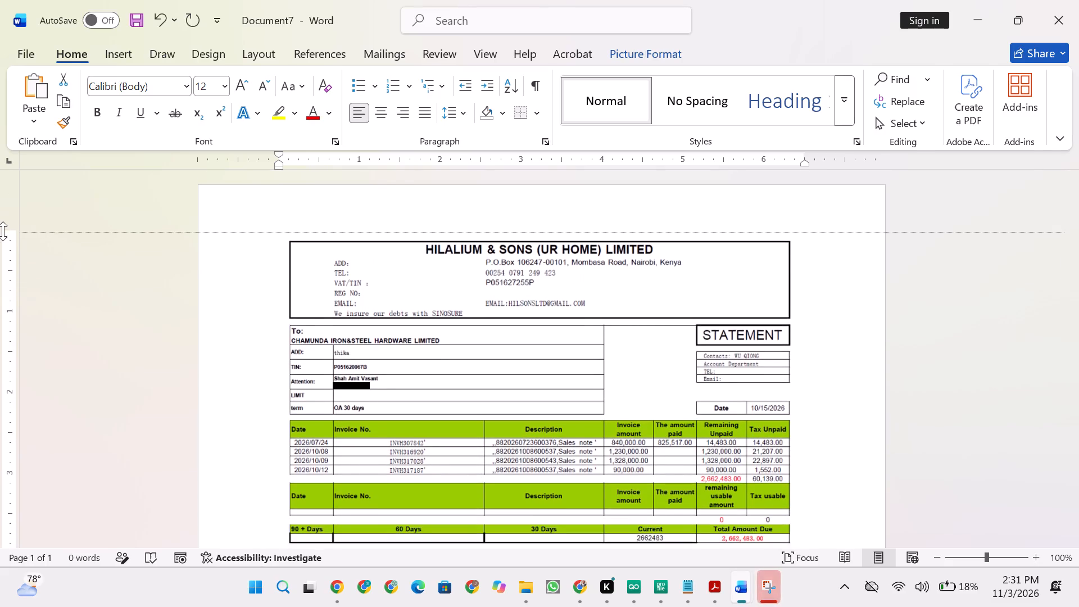
drag(3, 231, 3, 235)
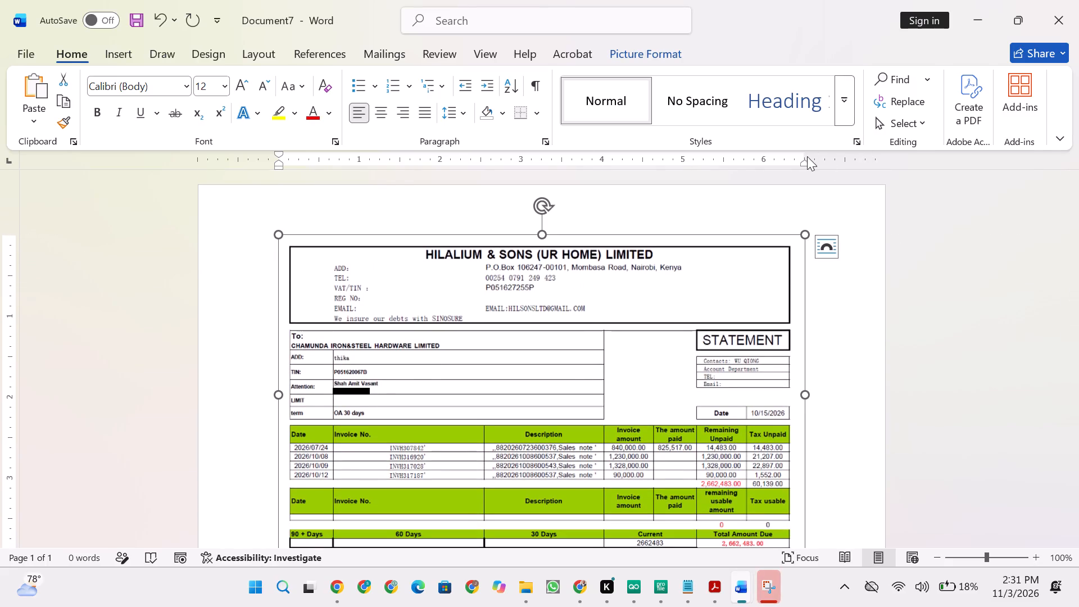
drag(802, 157, 842, 158)
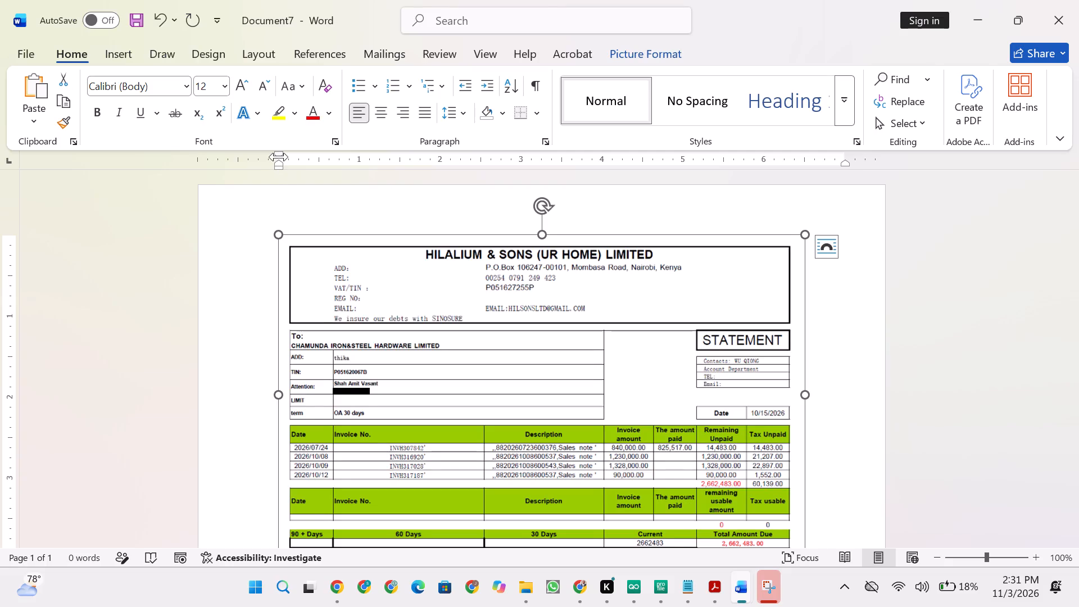
drag(279, 157, 263, 157)
Enlarge the pasted CHAMUNDA statement picture proportionally to fill the text area, about 7.2 inches wide.
click(532, 279)
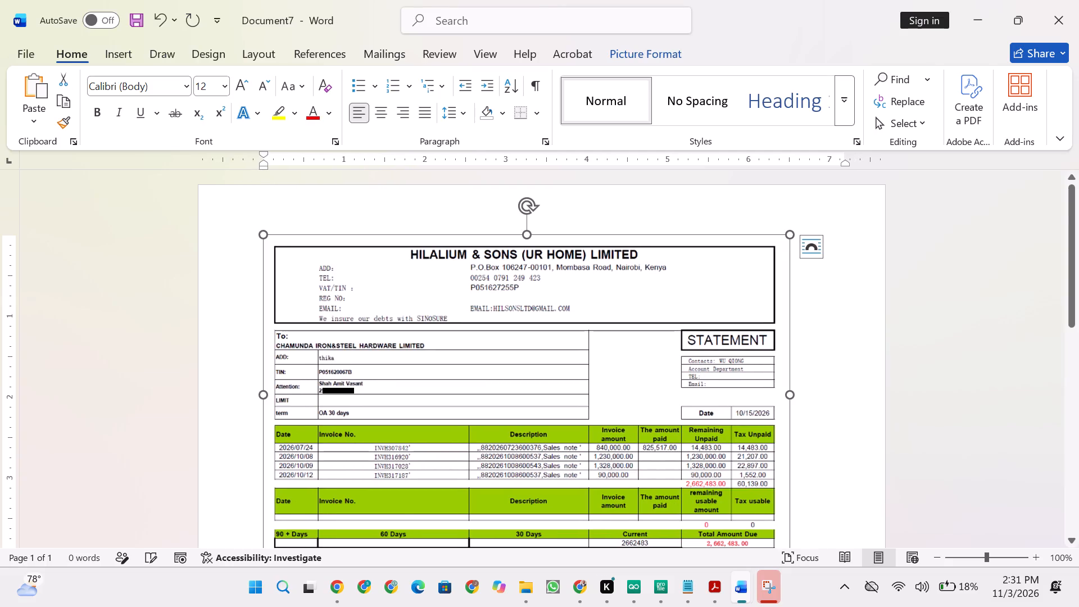
scroll(611, 260, down, 6)
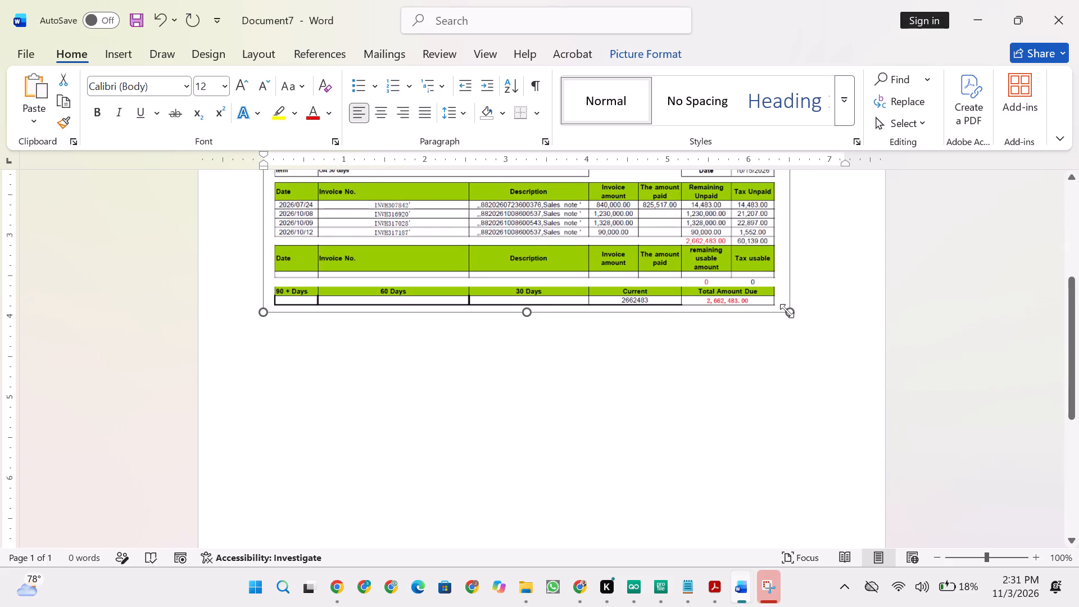
drag(787, 311, 788, 345)
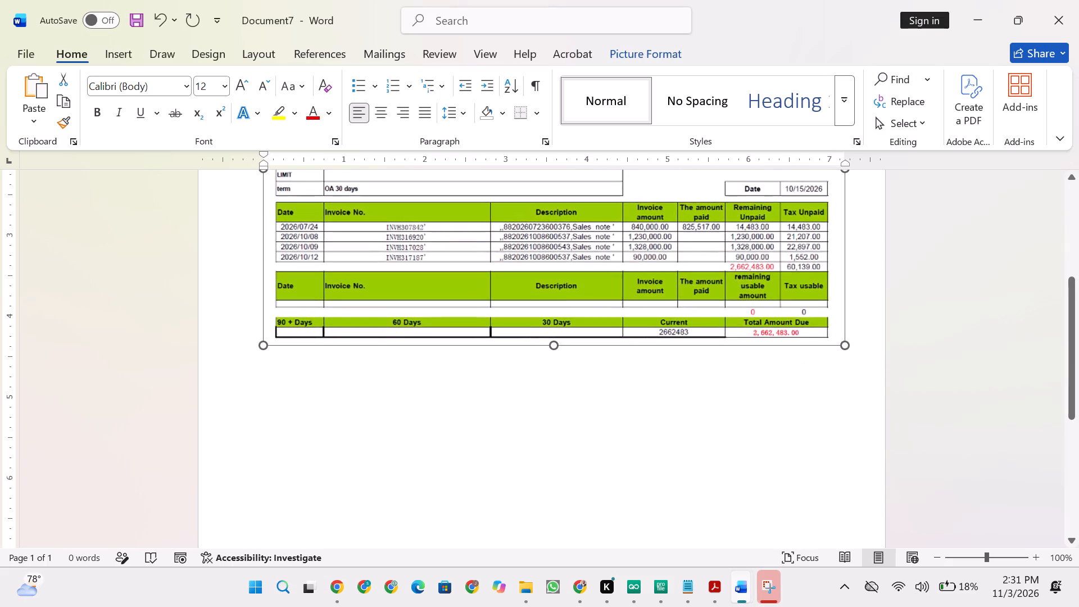
drag(788, 345, 788, 344)
Add an empty line directly below the CHAMUNDA statement picture and review the page layout.
scroll(869, 404, down, 5)
click(853, 312)
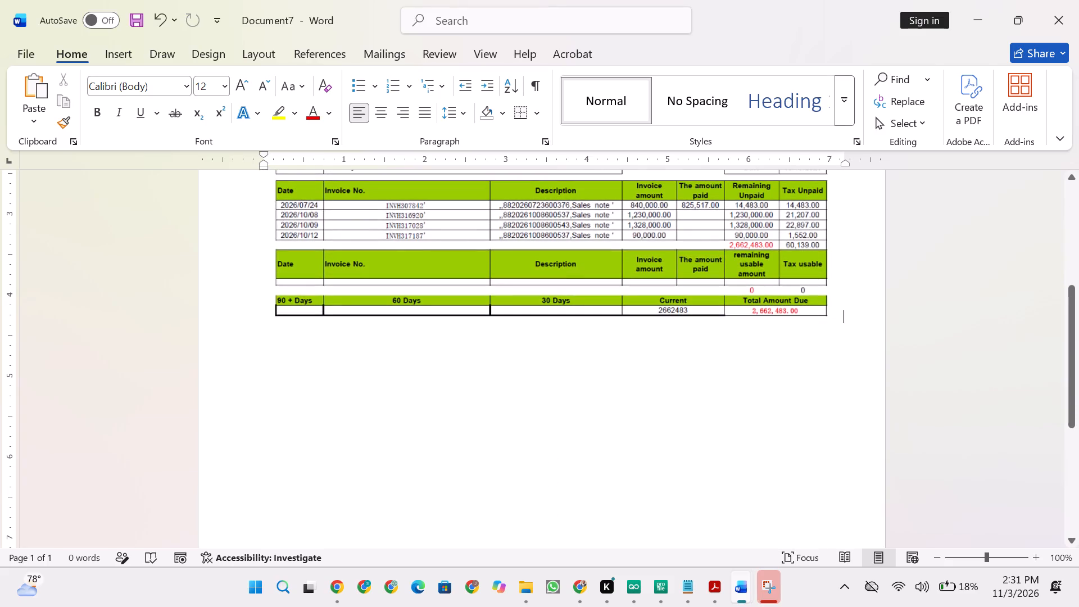
key(Return)
scroll(852, 312, up, 3)
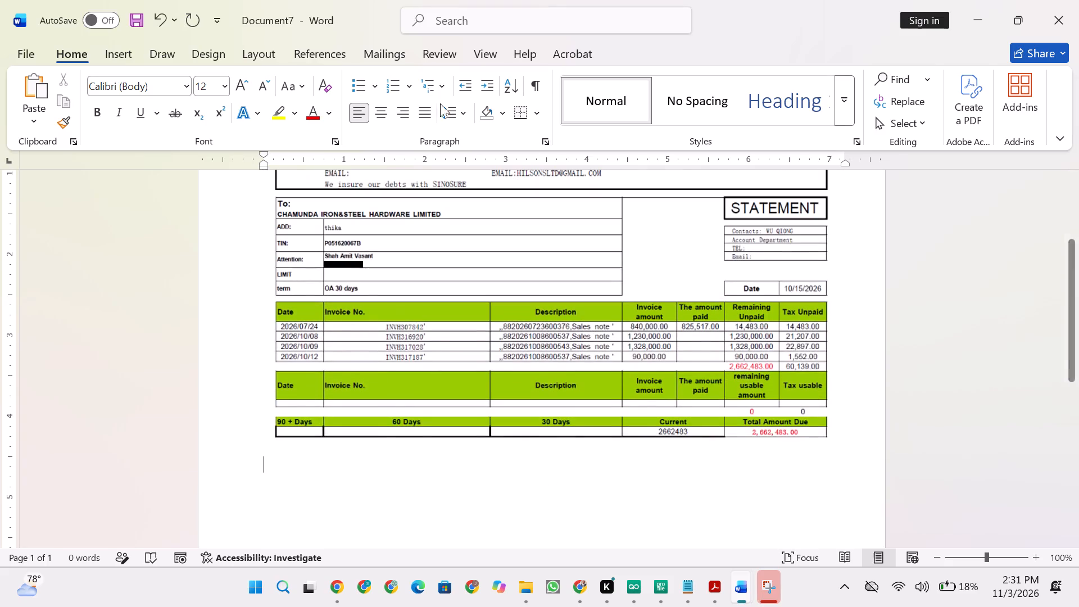
scroll(519, 440, up, 3)
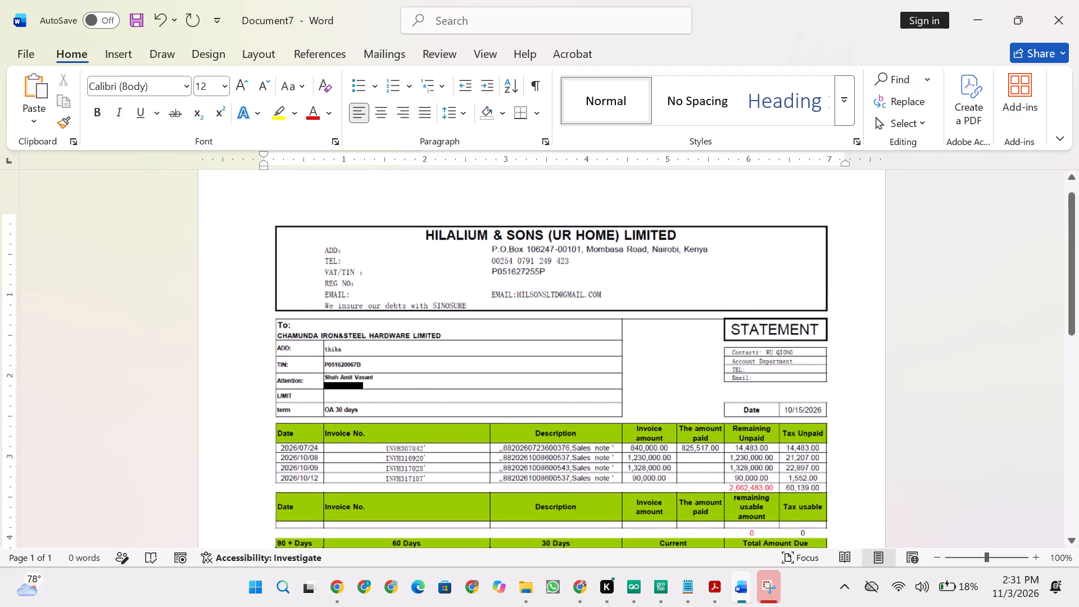
scroll(465, 347, down, 3)
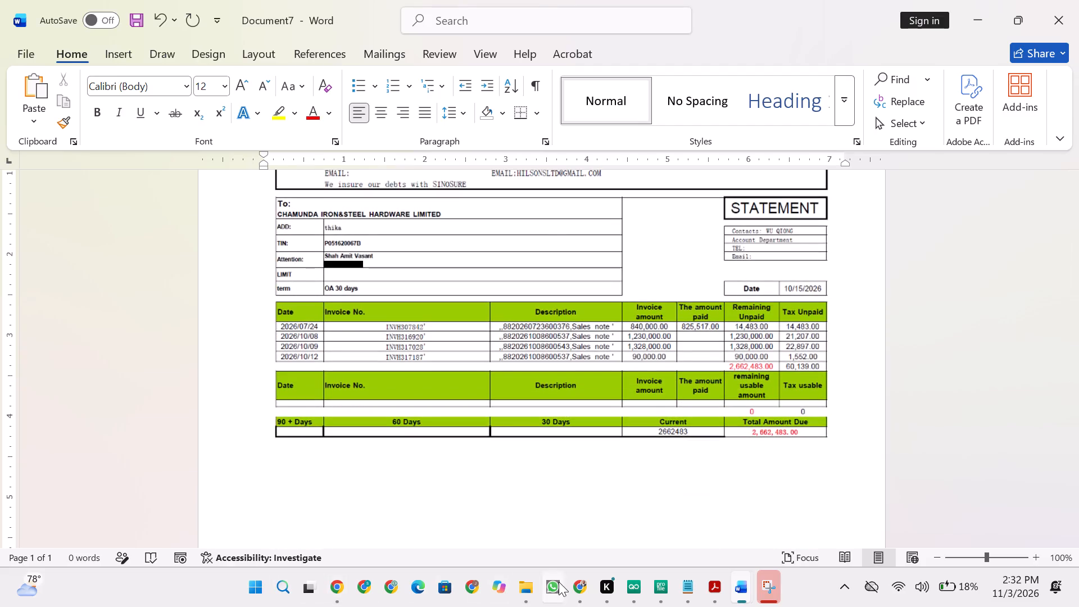
Switch to File Explorer and move the "imara stamp final" image from the main stamps folder into its stamps subfolder.
click(524, 586)
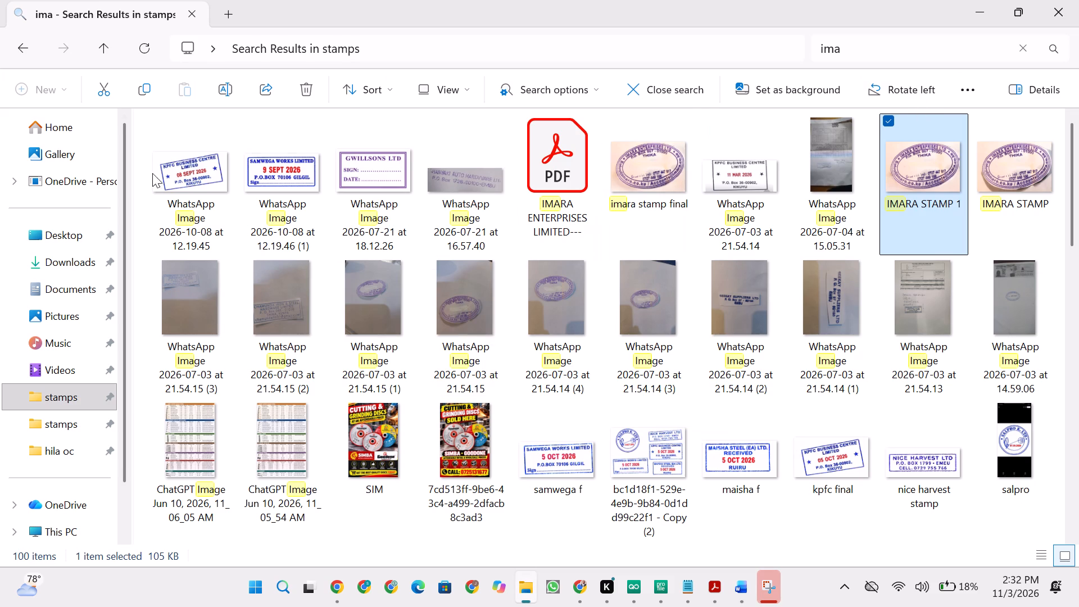
click(75, 431)
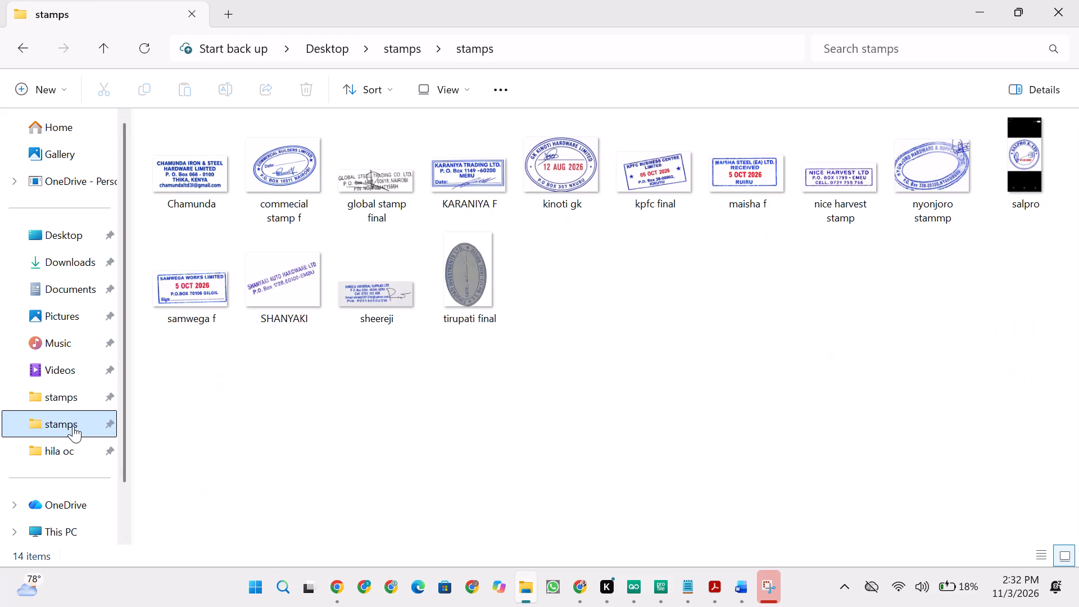
click(67, 401)
scroll(899, 226, up, 1)
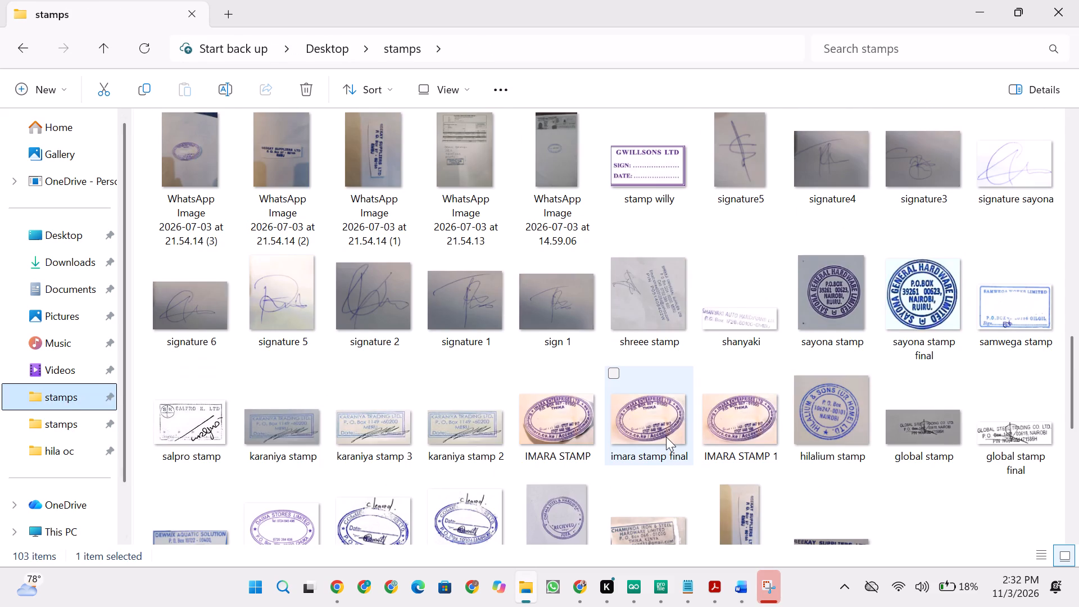
click(733, 434)
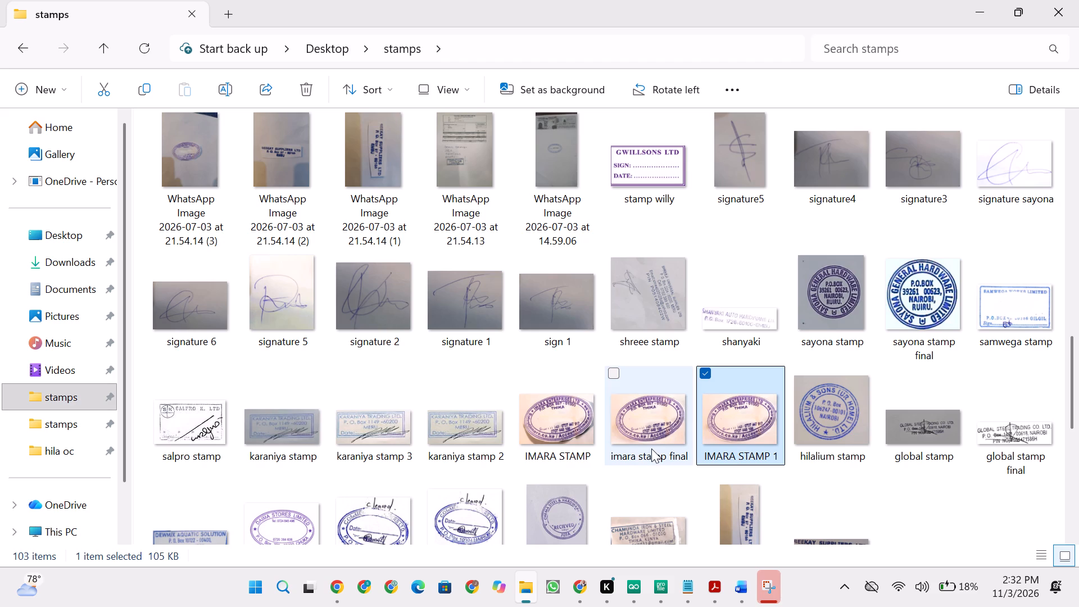
ctrl+click(655, 442)
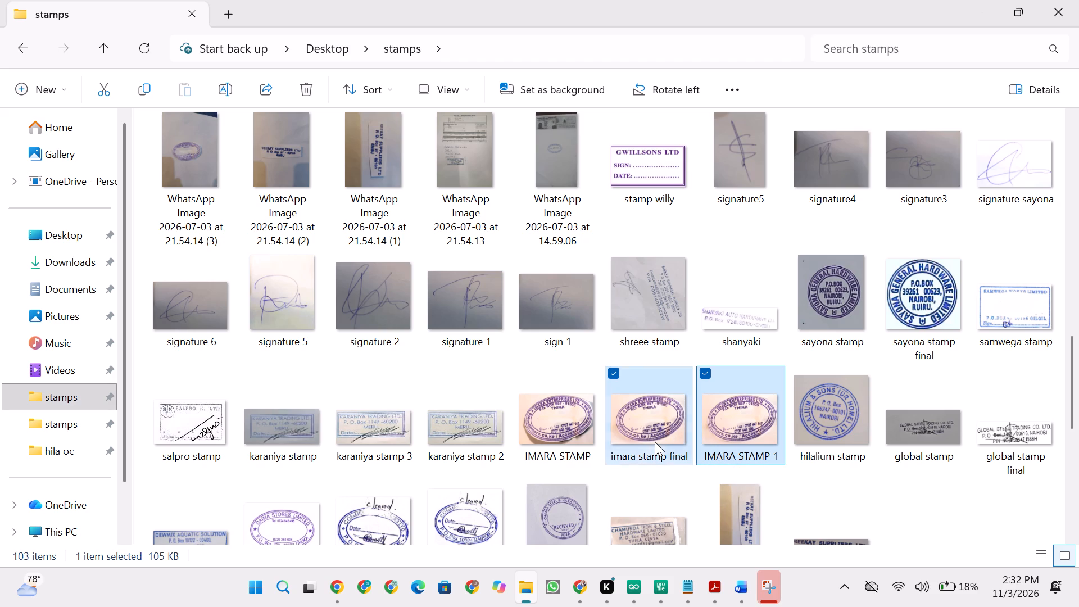
click(654, 441)
right_click(656, 422)
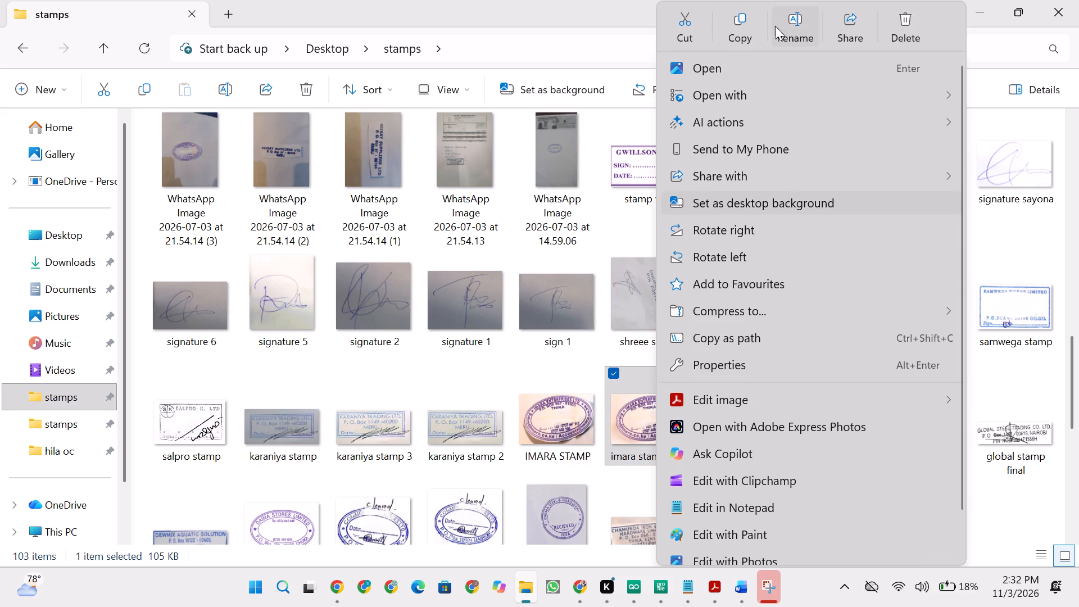
click(680, 23)
click(71, 427)
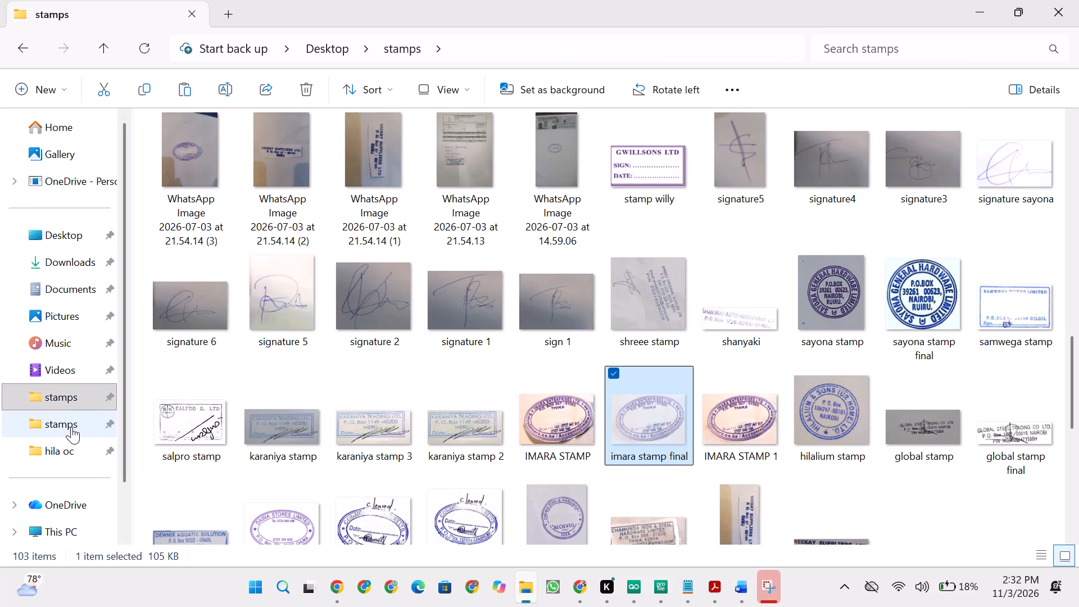
click(649, 388)
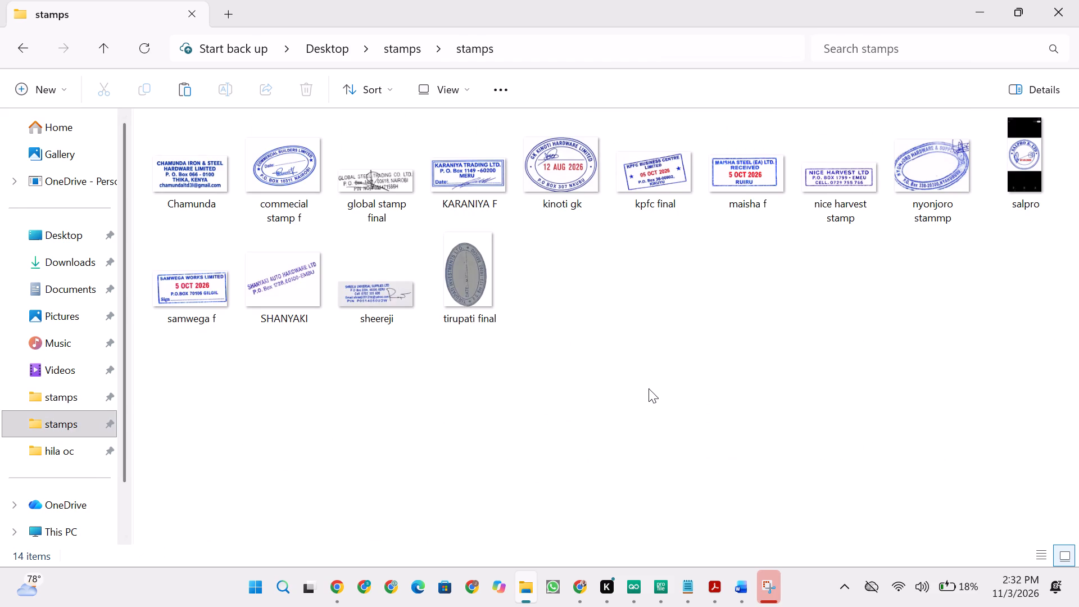
key(ctrl+v)
click(696, 370)
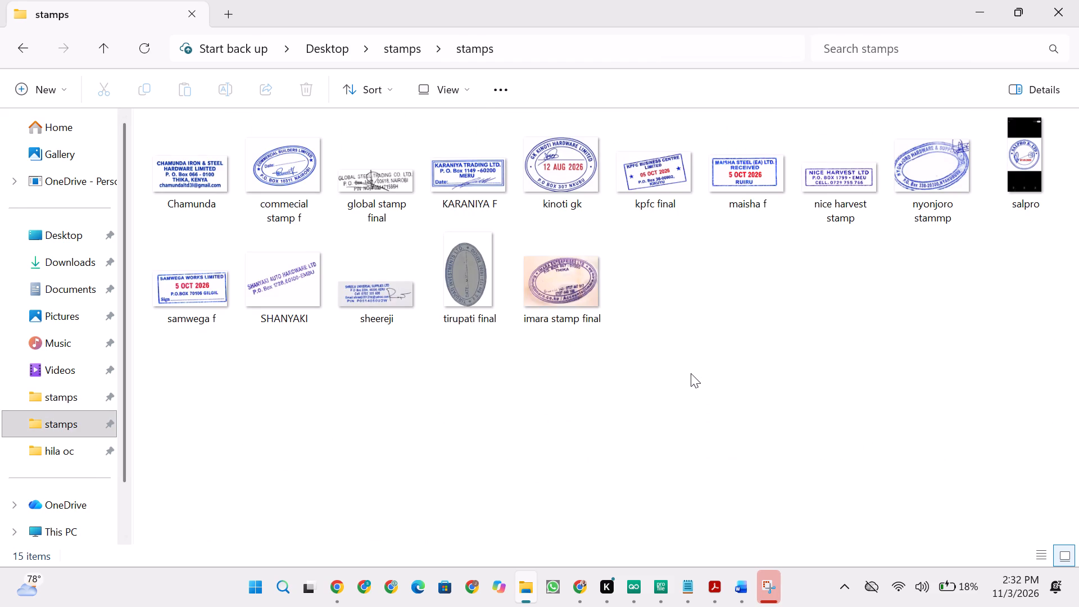
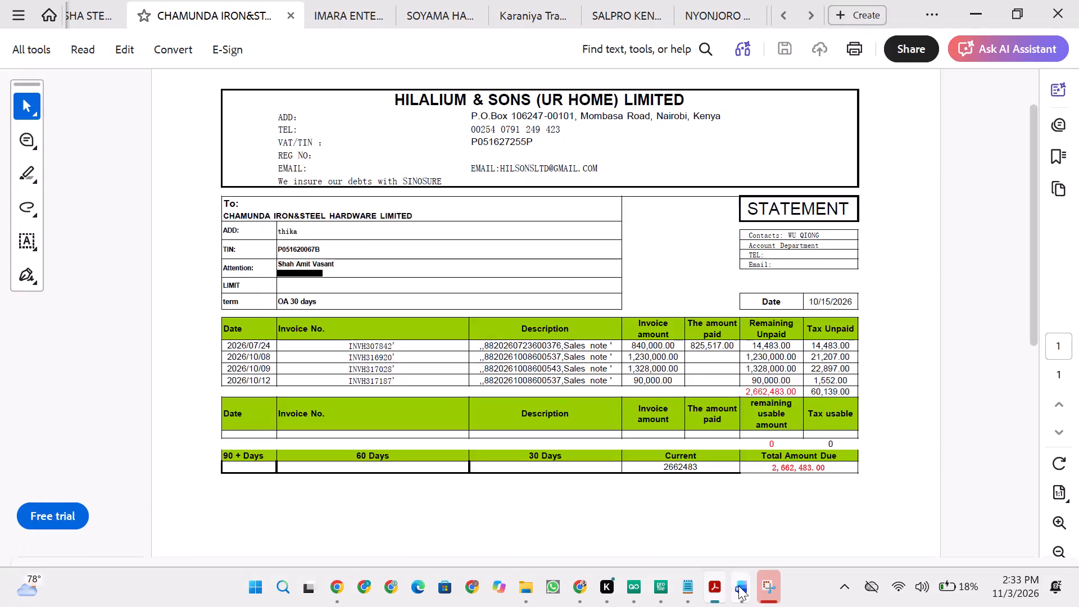
Copy the Chamunda stamp image from the stamps subfolder and paste it below the CHAMUNDA statement in the Word document.
click(738, 586)
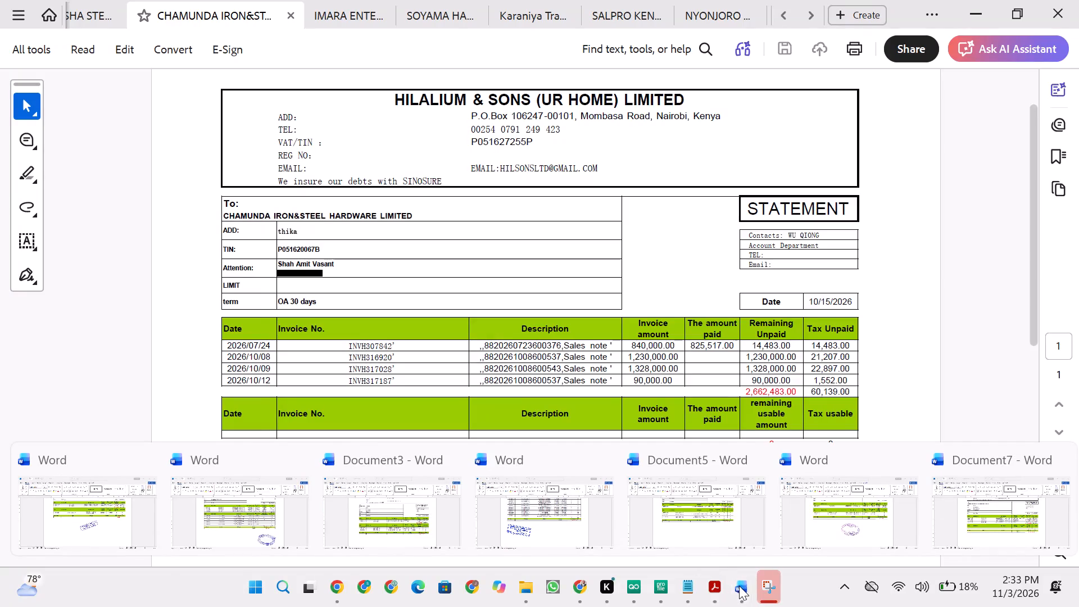
click(984, 505)
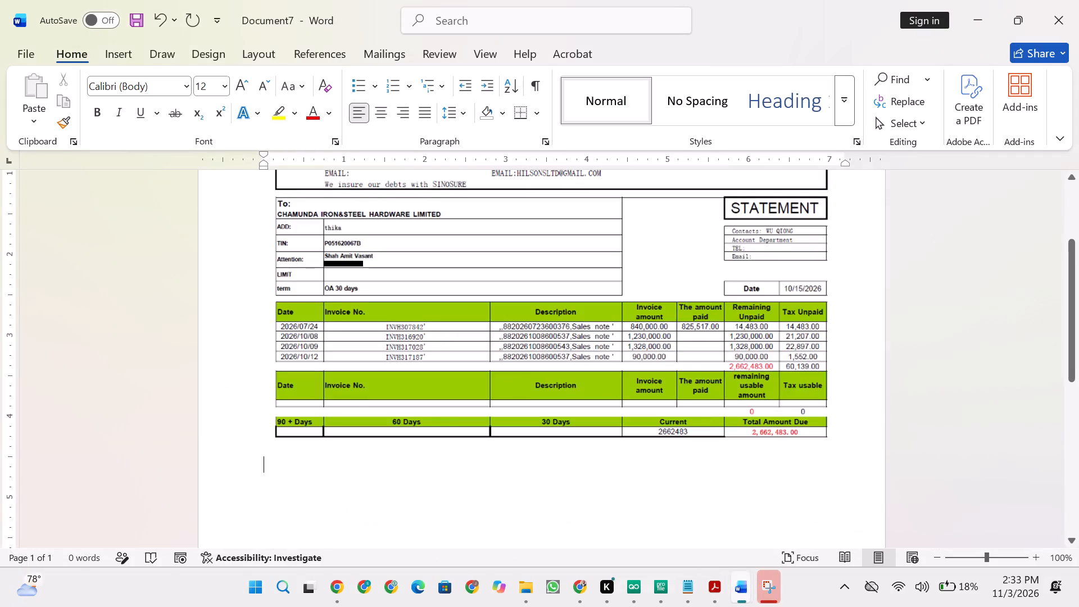
scroll(547, 371, up, 2)
scroll(547, 371, down, 1)
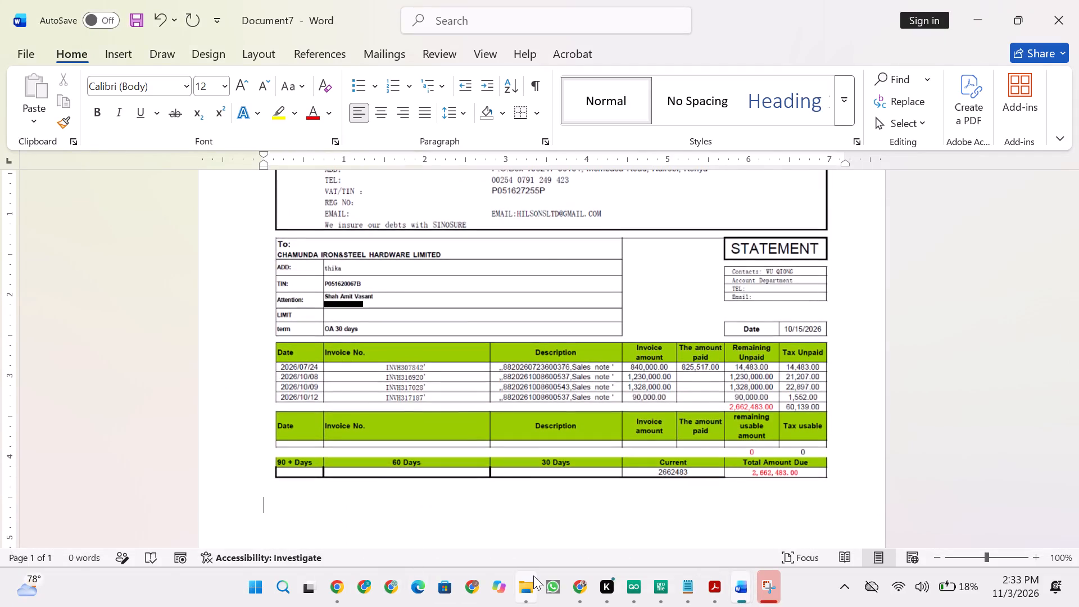
click(534, 575)
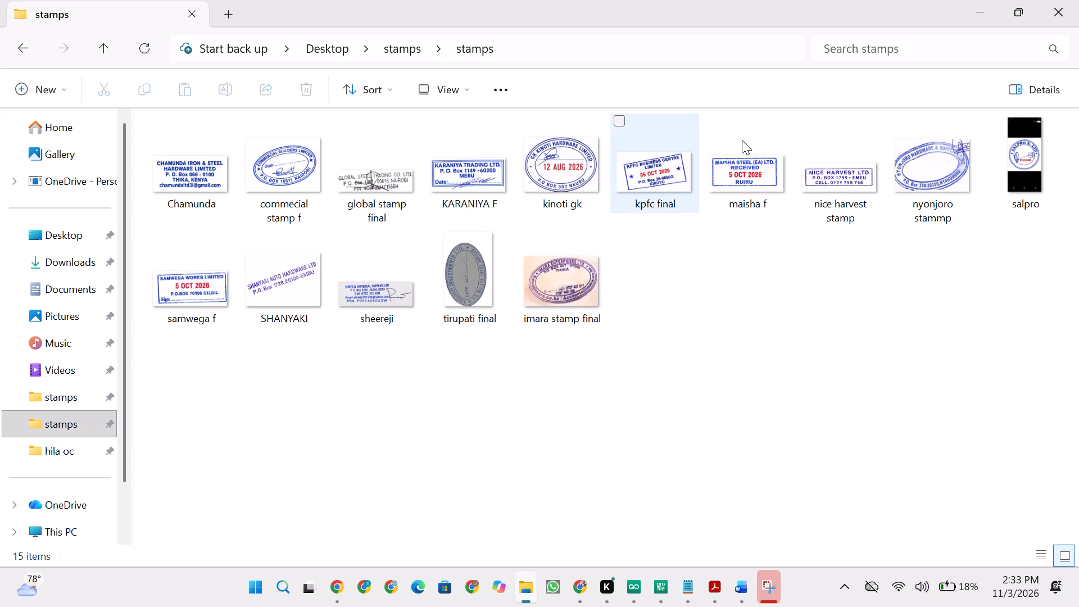
click(188, 190)
right_click(189, 190)
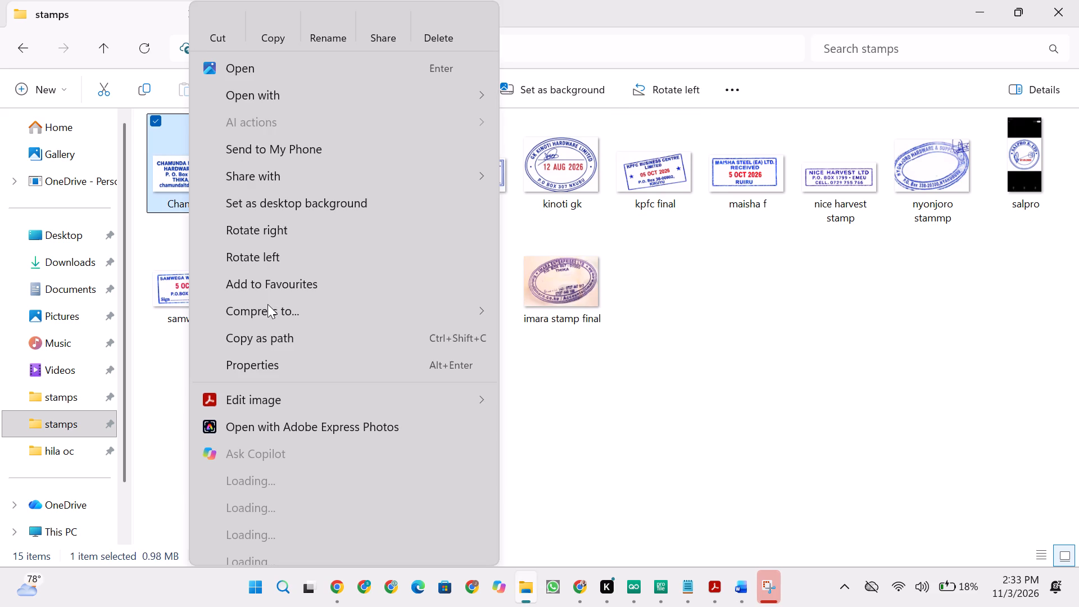
click(274, 34)
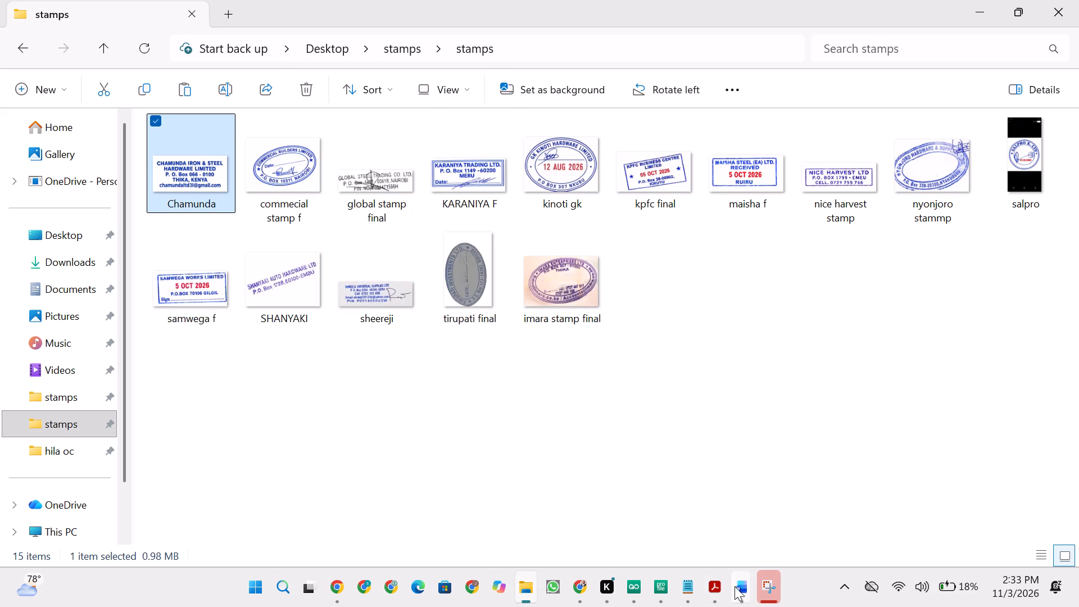
click(738, 583)
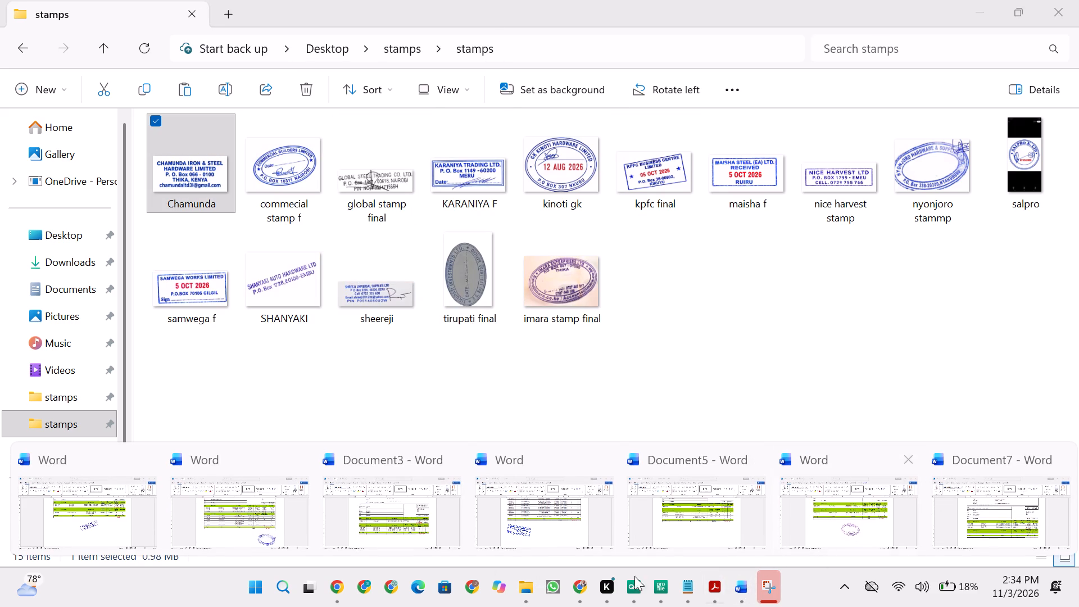
click(965, 544)
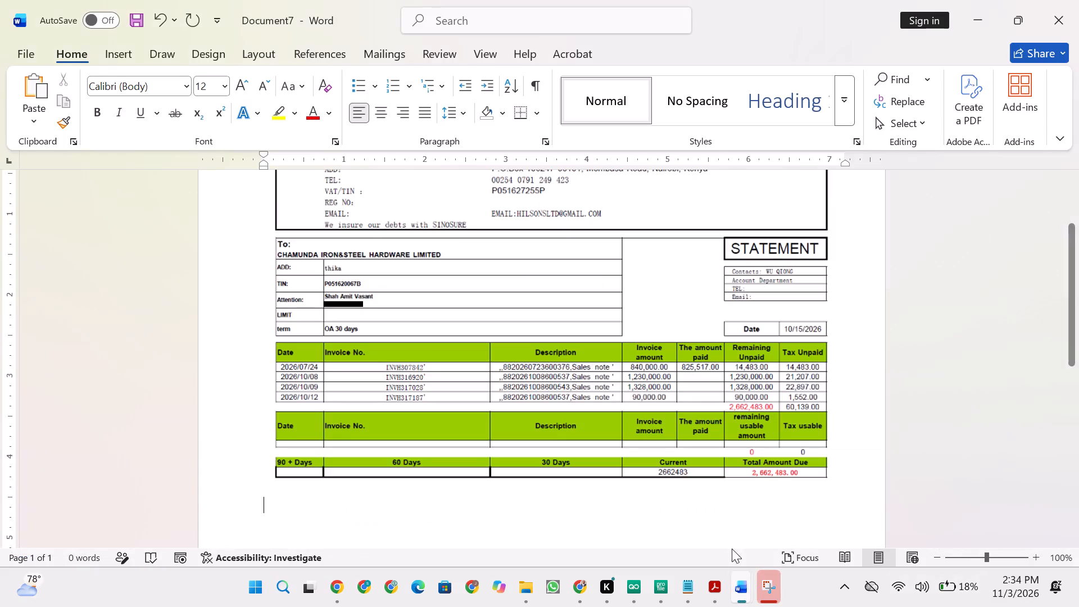
click(599, 529)
key(ctrl+v)
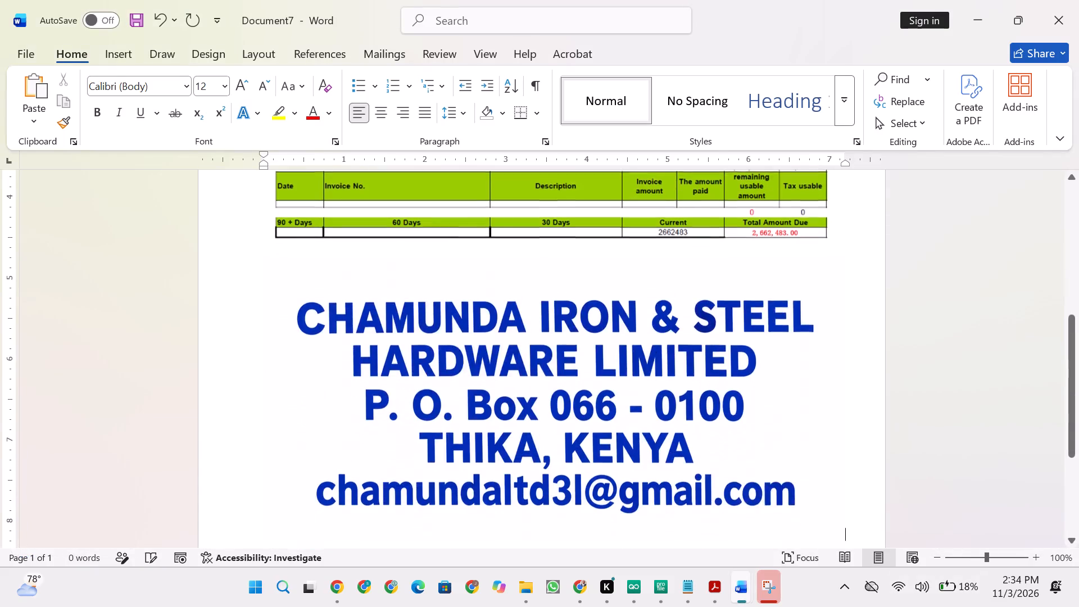
Shrink the pasted Chamunda stamp proportionally to about 2 inches wide.
click(519, 459)
scroll(432, 388, up, 4)
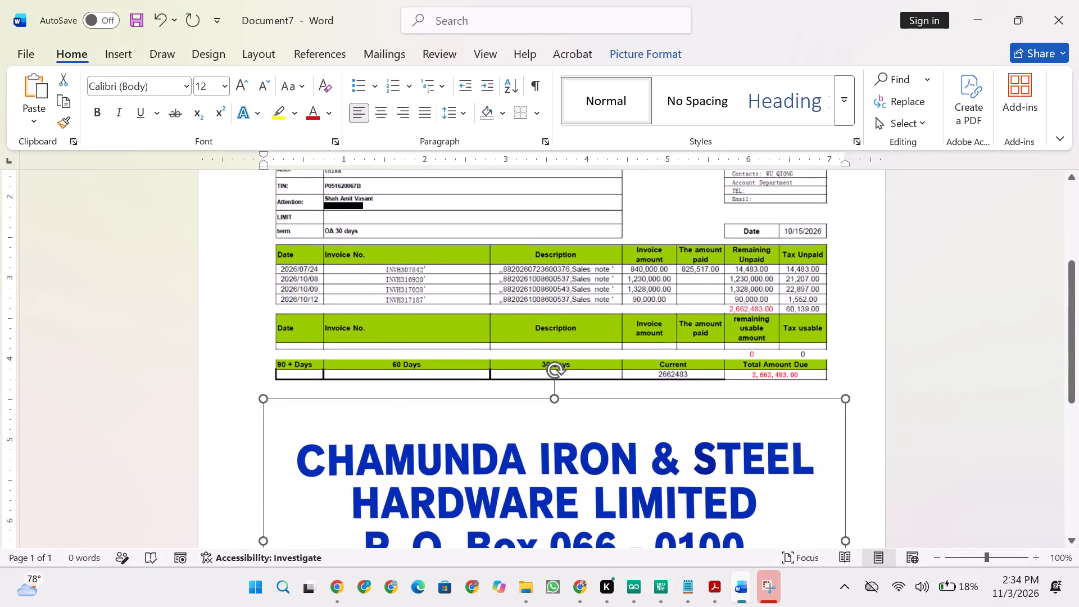
drag(266, 397, 614, 538)
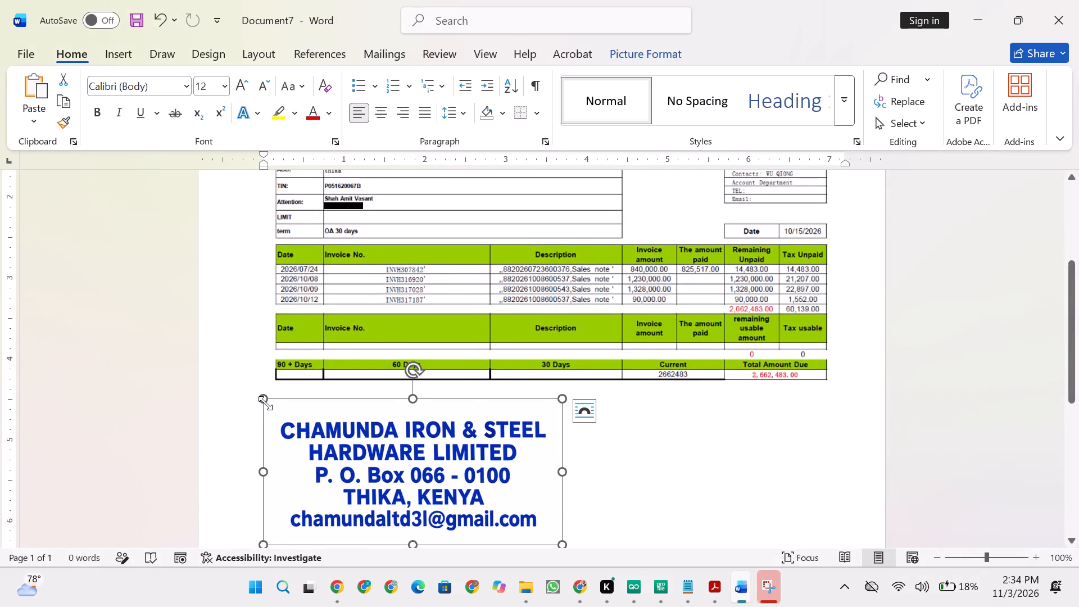
drag(266, 402, 413, 464)
Rotate the Chamunda stamp clockwise by about 48 degrees.
drag(351, 379, 402, 387)
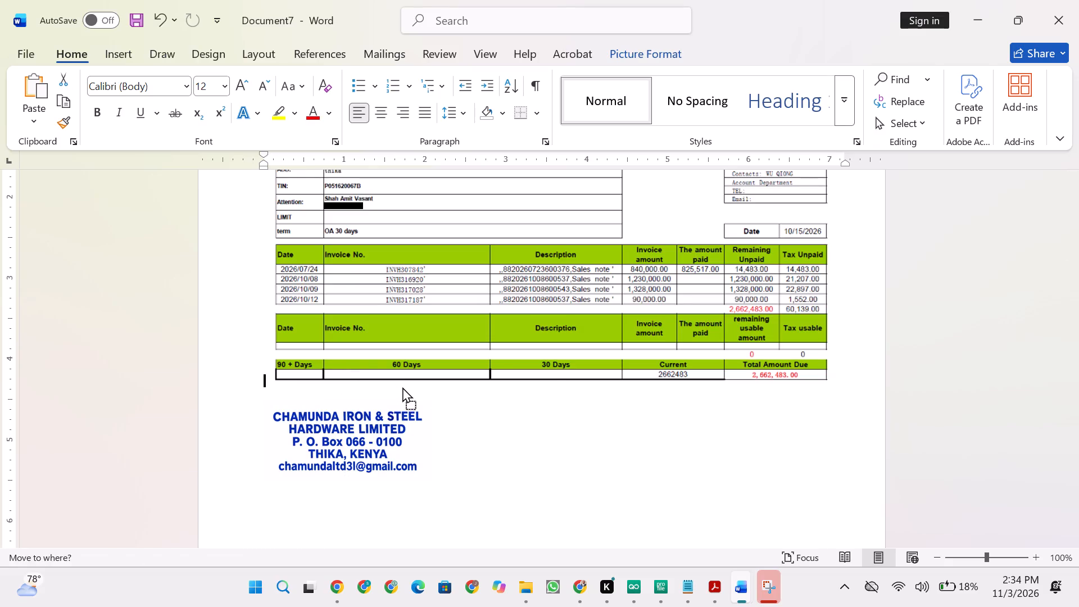
drag(402, 387, 403, 387)
click(348, 426)
drag(346, 368, 396, 388)
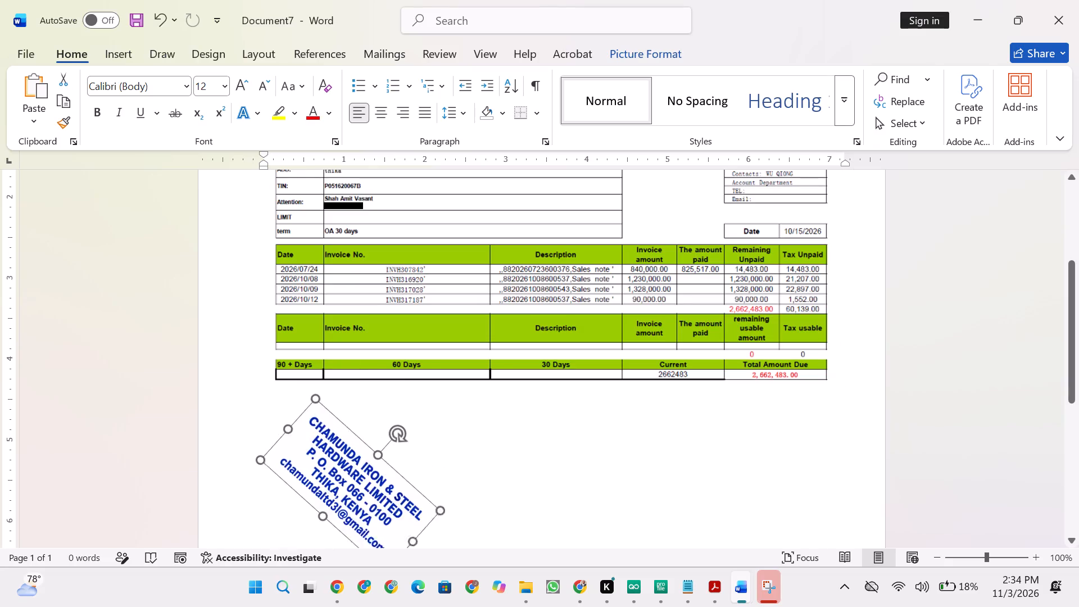
drag(396, 388, 401, 390)
click(349, 468)
Centre the tilted stamp horizontally below the statement.
click(387, 115)
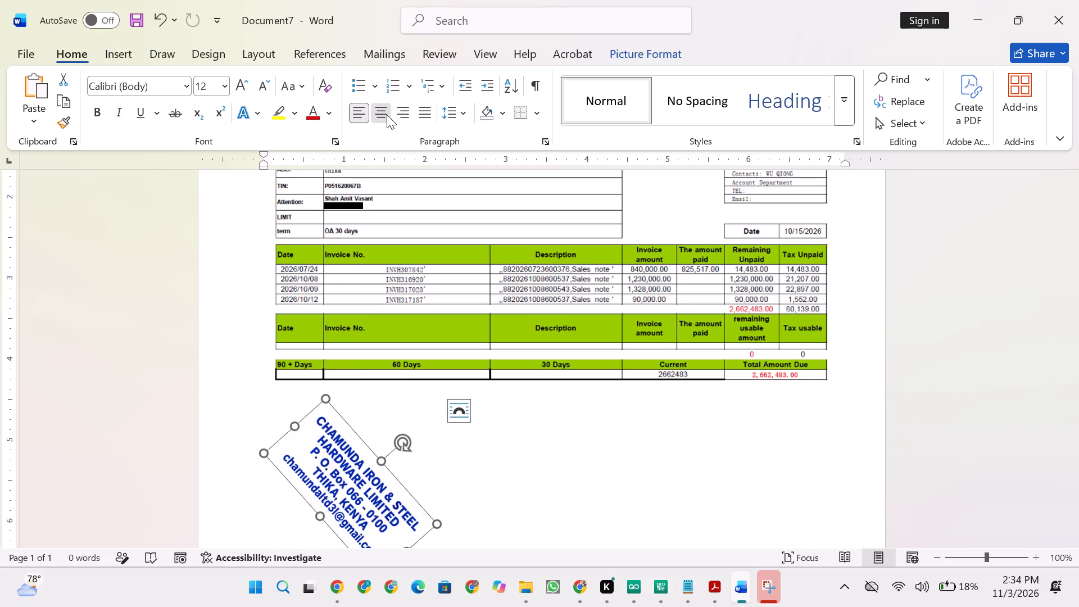
click(456, 431)
scroll(550, 423, down, 2)
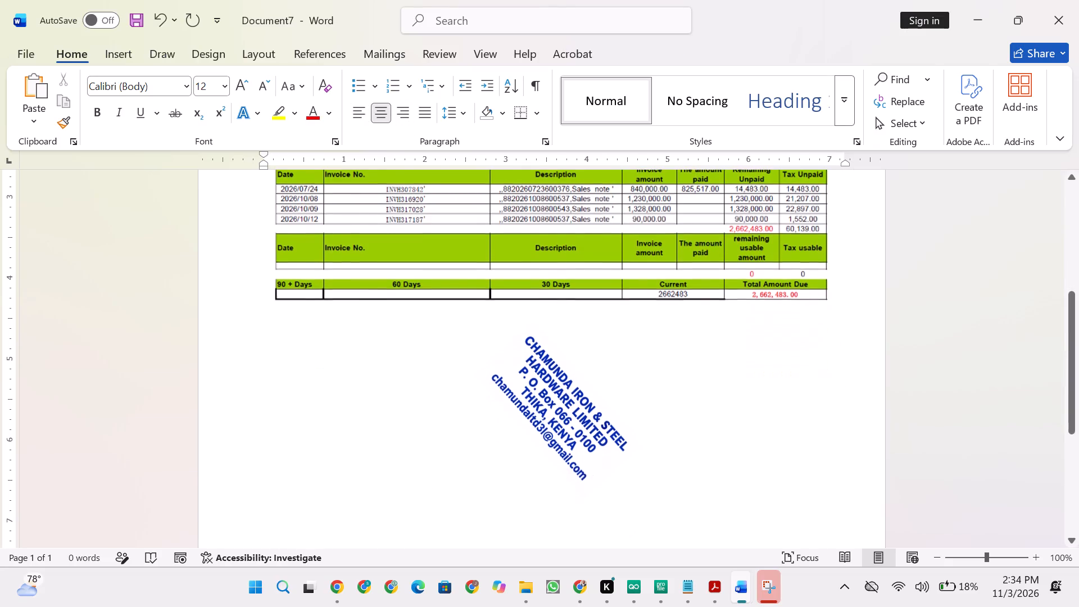
Reduce the Chamunda stamp's clockwise tilt to about 25 degrees.
scroll(553, 424, up, 2)
click(573, 459)
drag(609, 441, 599, 440)
click(674, 464)
click(530, 429)
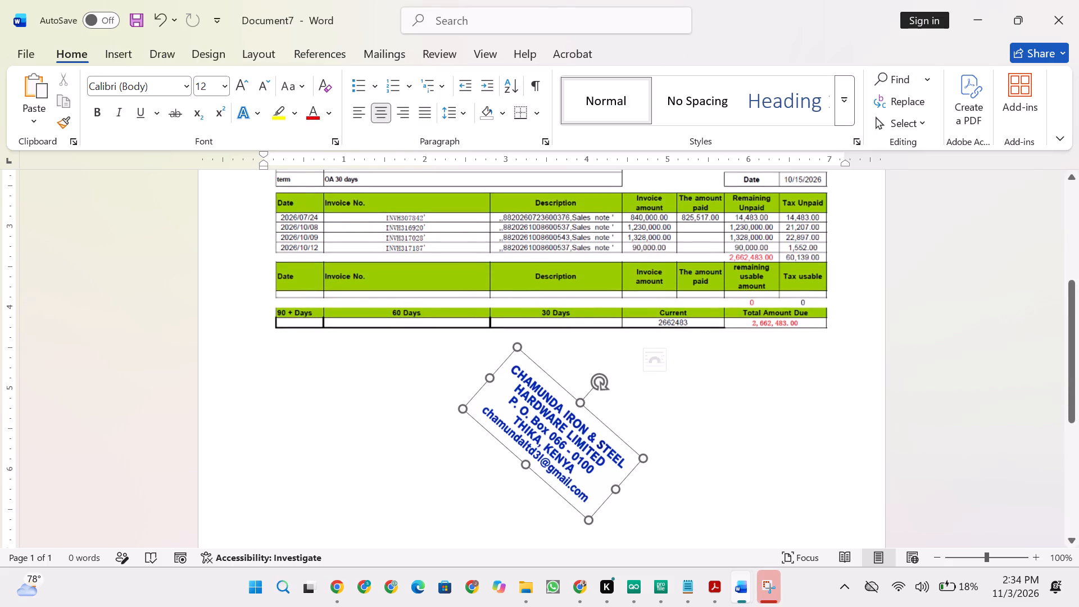
click(587, 379)
click(569, 425)
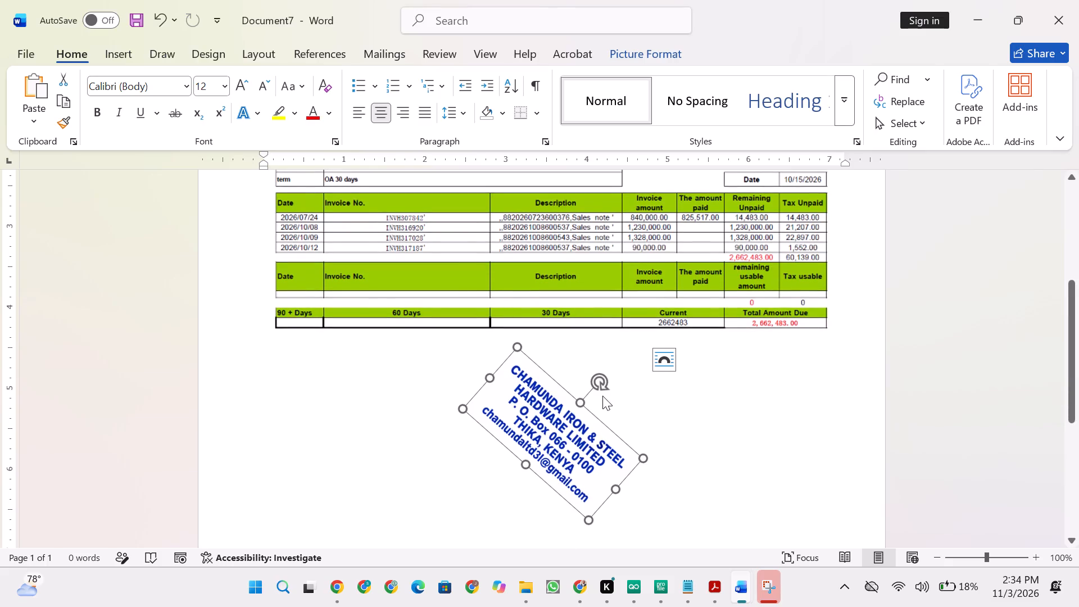
drag(598, 379, 575, 380)
click(685, 436)
Check the page in print preview and shrink the tilted Chamunda stamp slightly, keeping its proportions.
scroll(573, 466, up, 5)
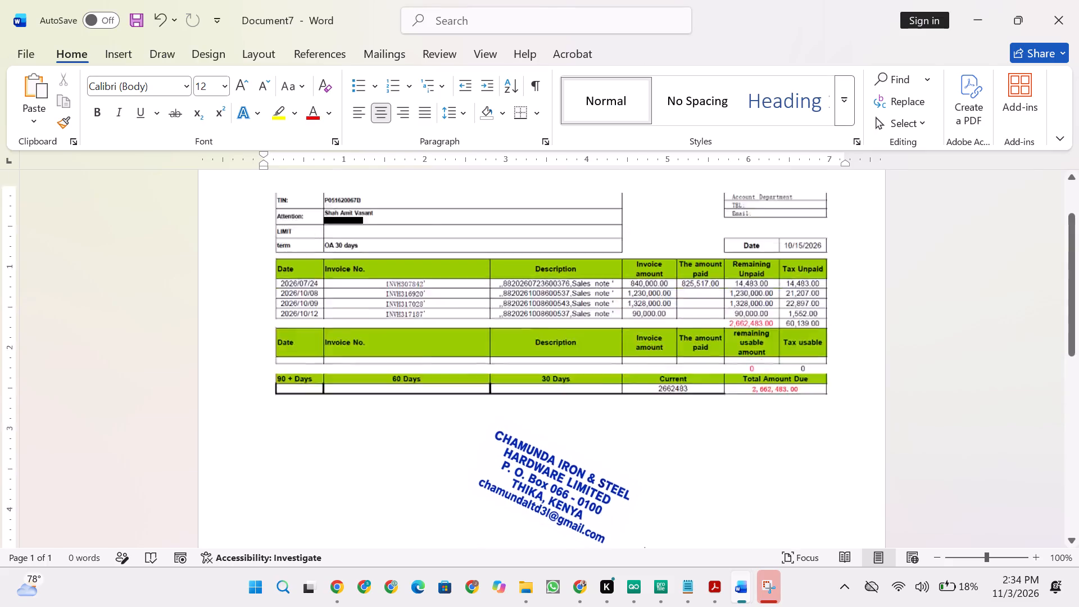
scroll(573, 466, up, 1)
scroll(573, 466, down, 6)
key(ctrl+p)
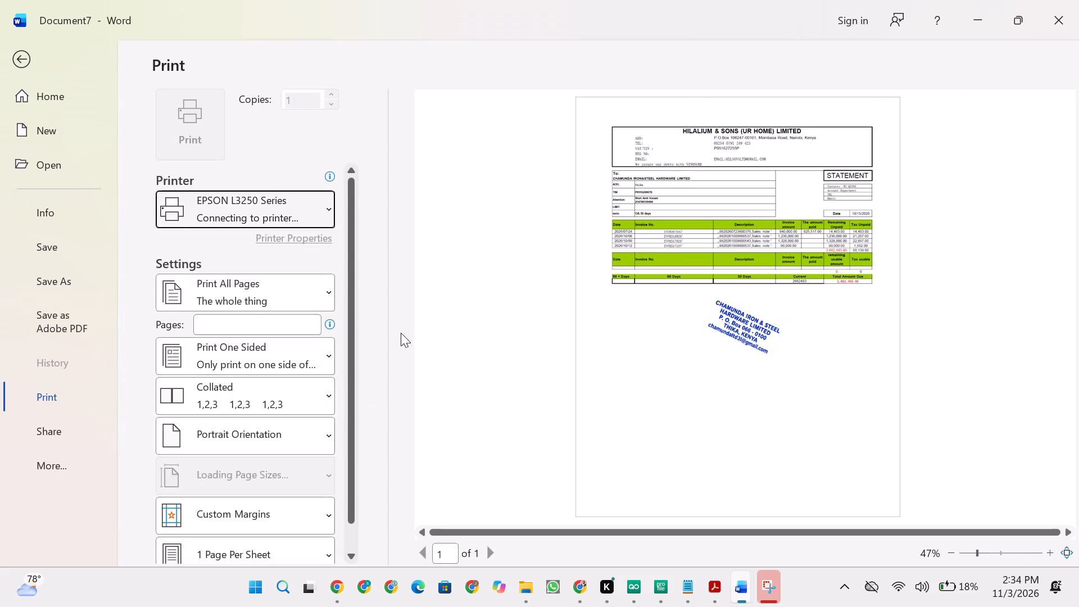
click(26, 58)
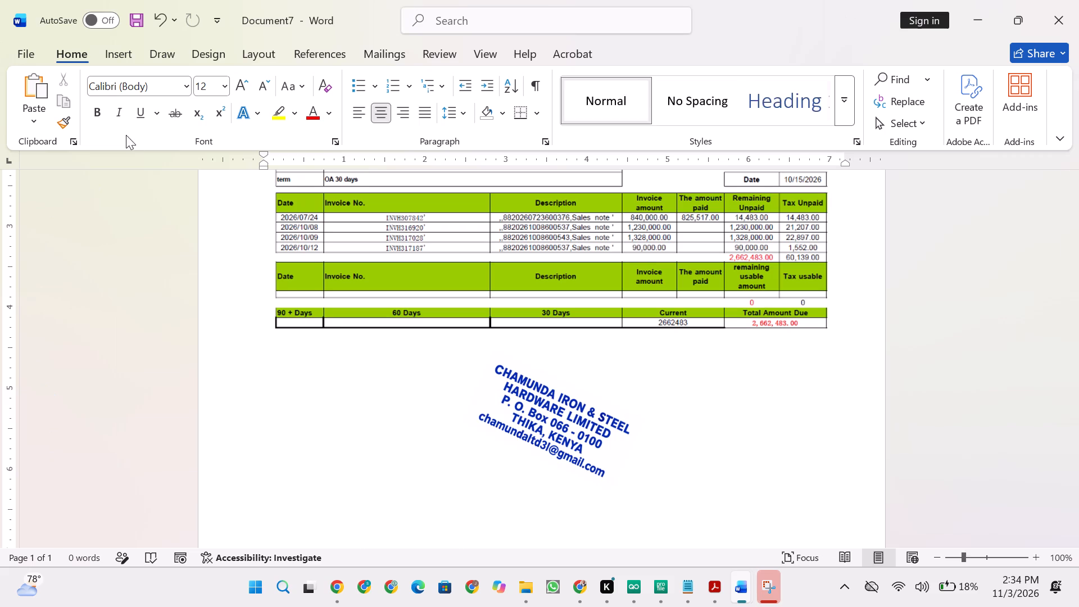
click(556, 436)
drag(493, 349, 497, 353)
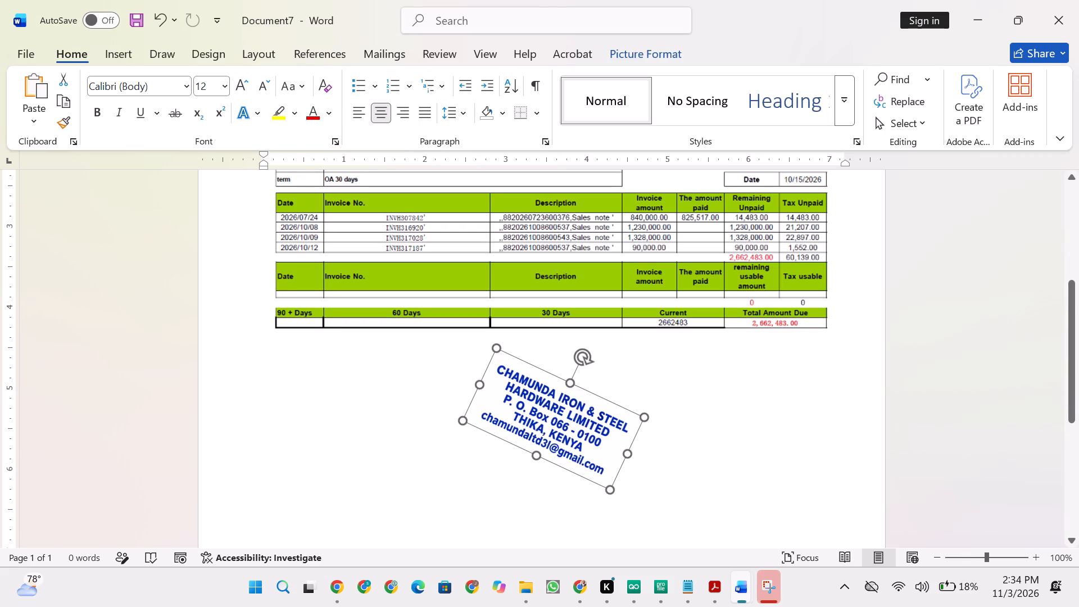
drag(497, 353, 501, 358)
click(445, 401)
click(799, 454)
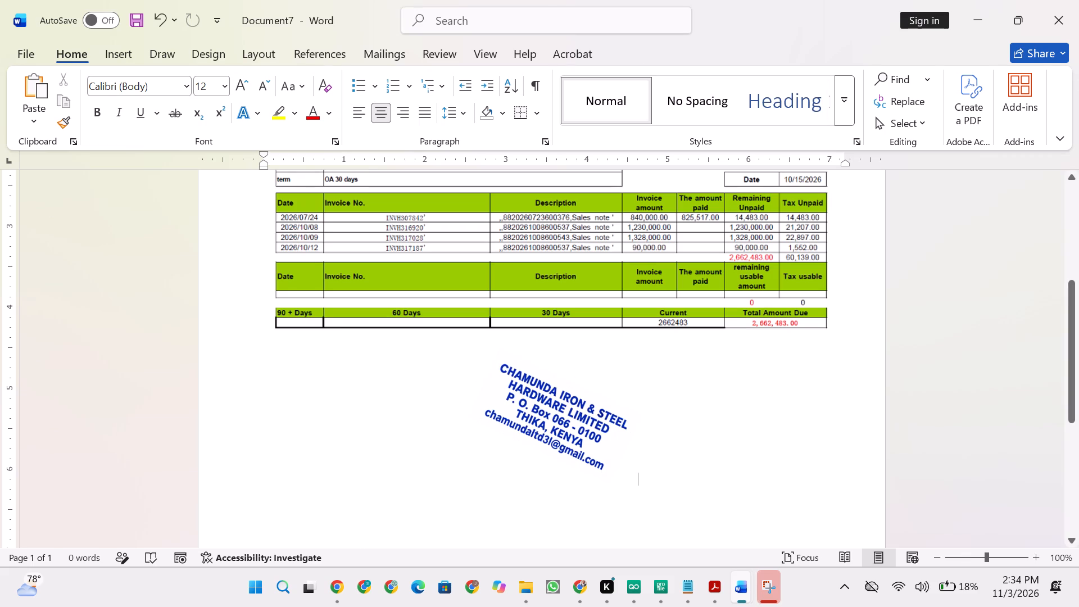
Save the stamped statement for PDF conversion in the hila oc folder, naming the file chamuda and choosing its file type.
key(ctrl+p)
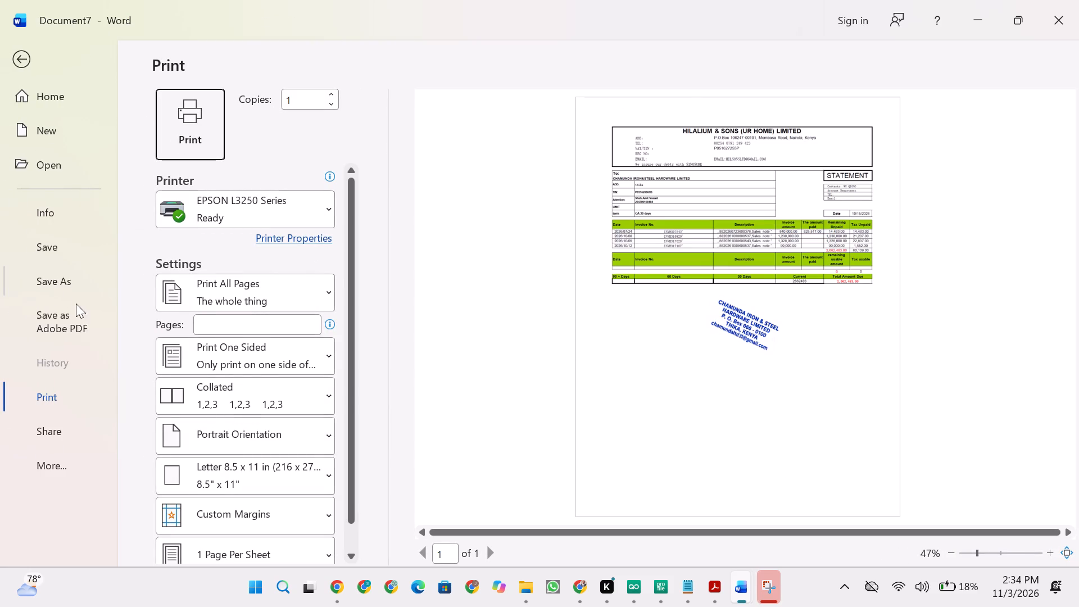
click(63, 328)
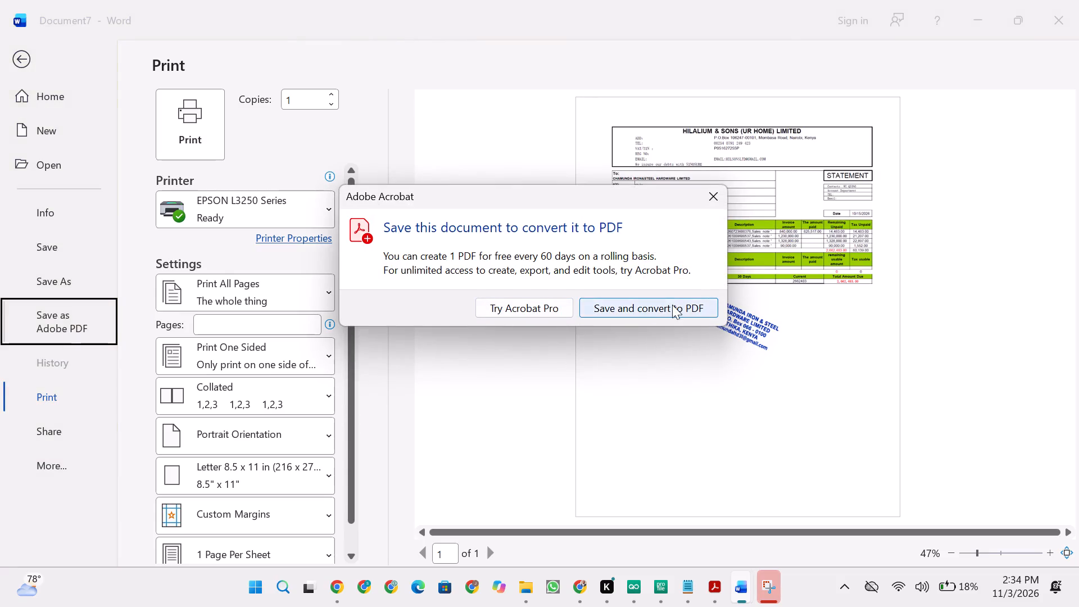
click(660, 310)
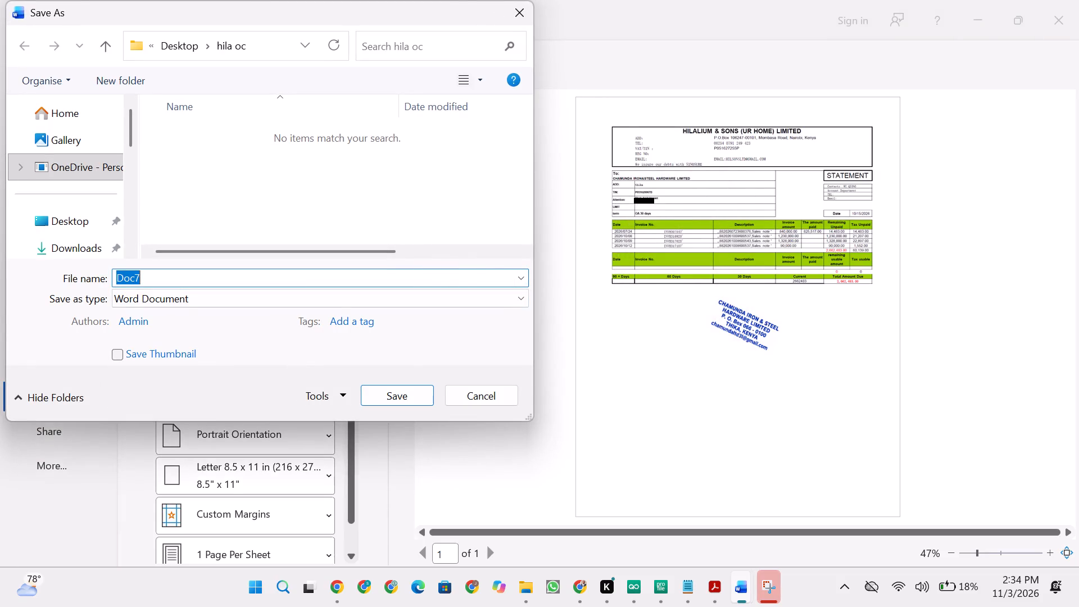
text(ch)
key(a)
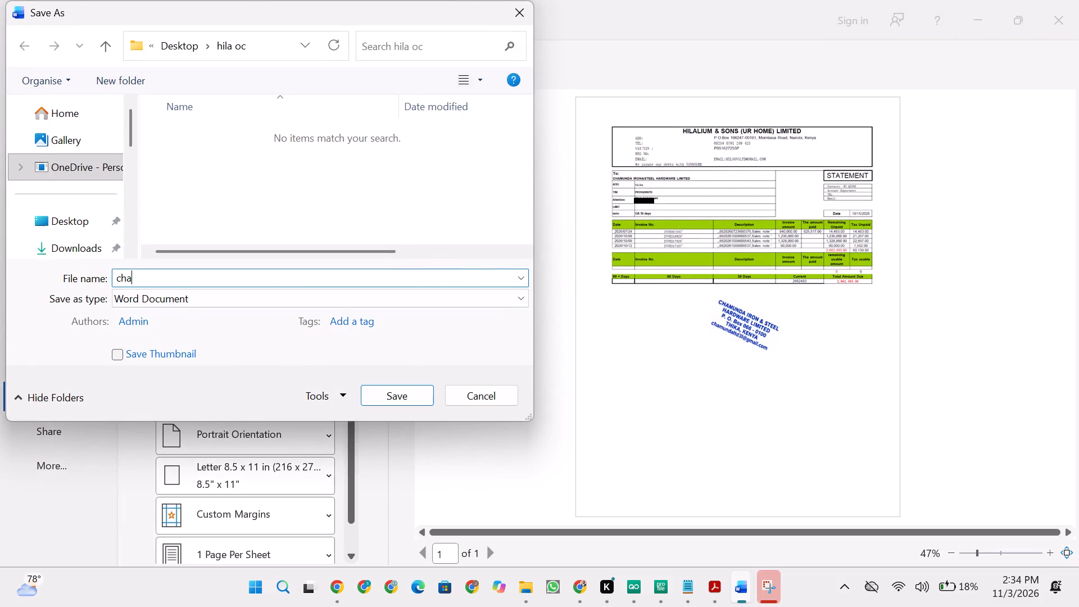
text(mu)
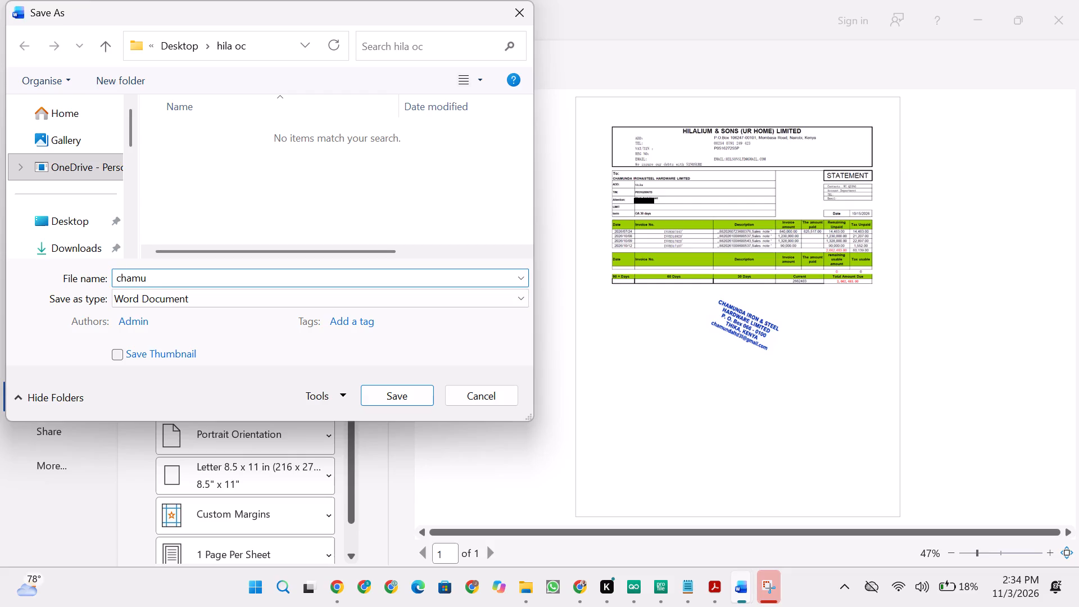
text(da)
click(359, 296)
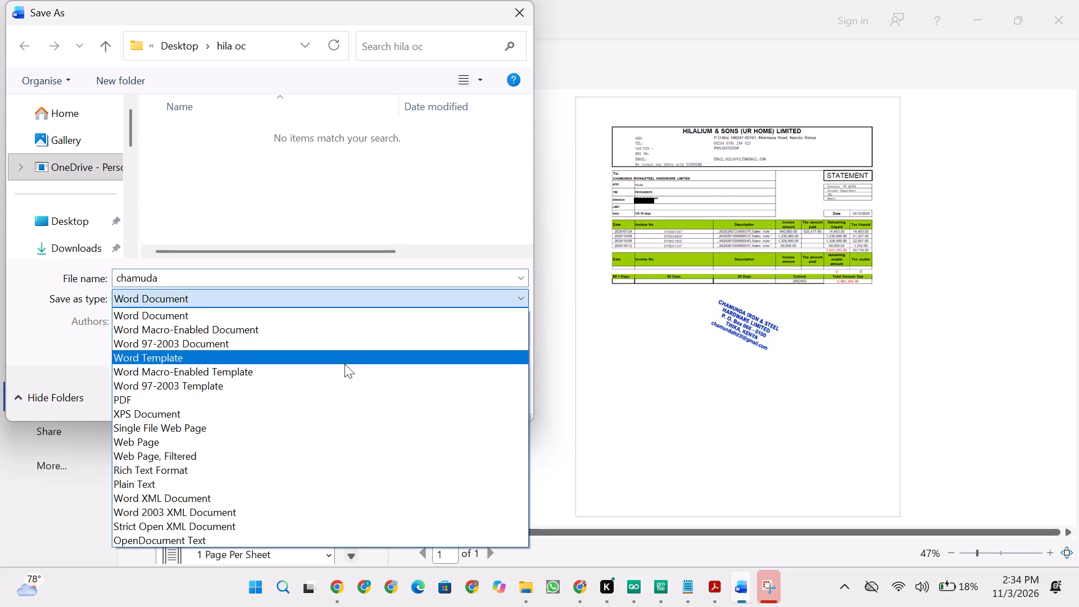
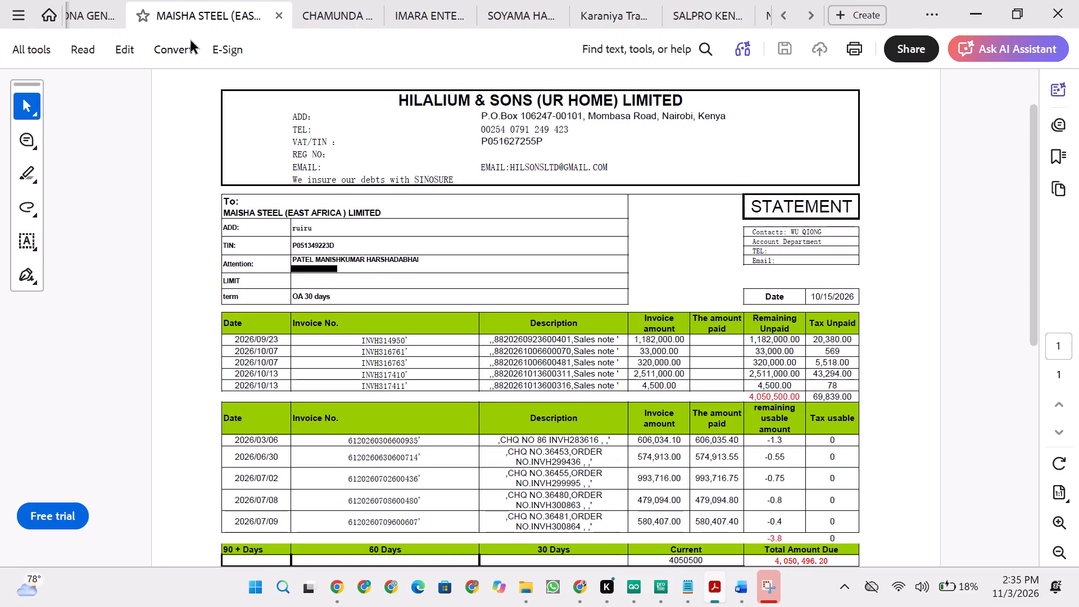
Capture the whole MAISHA STEEL (EAST AFRICA) LIMITED statement, from the HILALIUM & SONS header to the Total Amount Due row, and copy it.
scroll(793, 215, down, 2)
scroll(791, 218, up, 1)
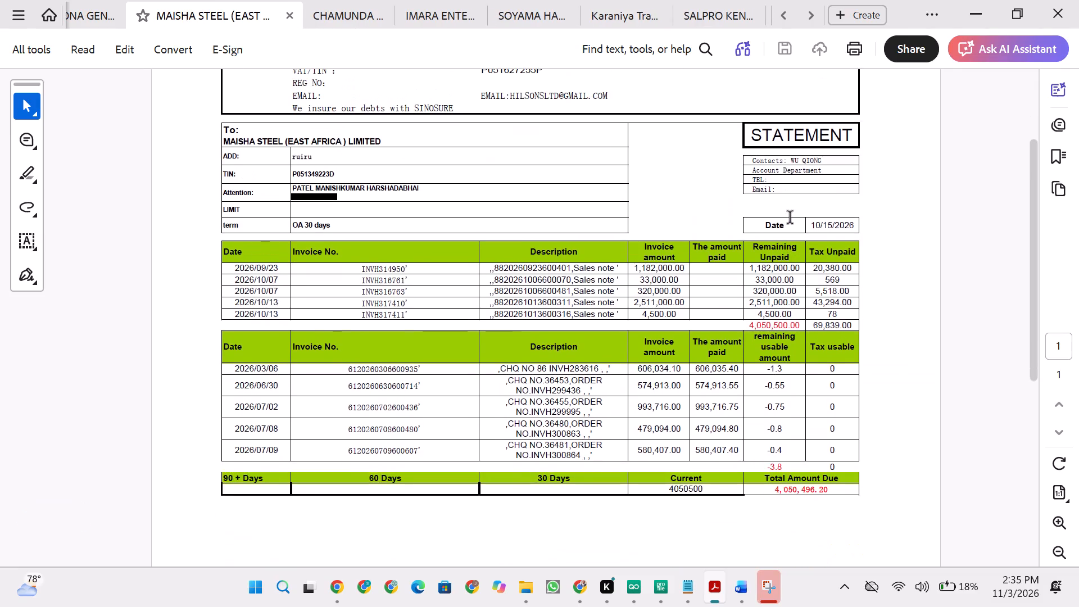
scroll(790, 218, up, 1)
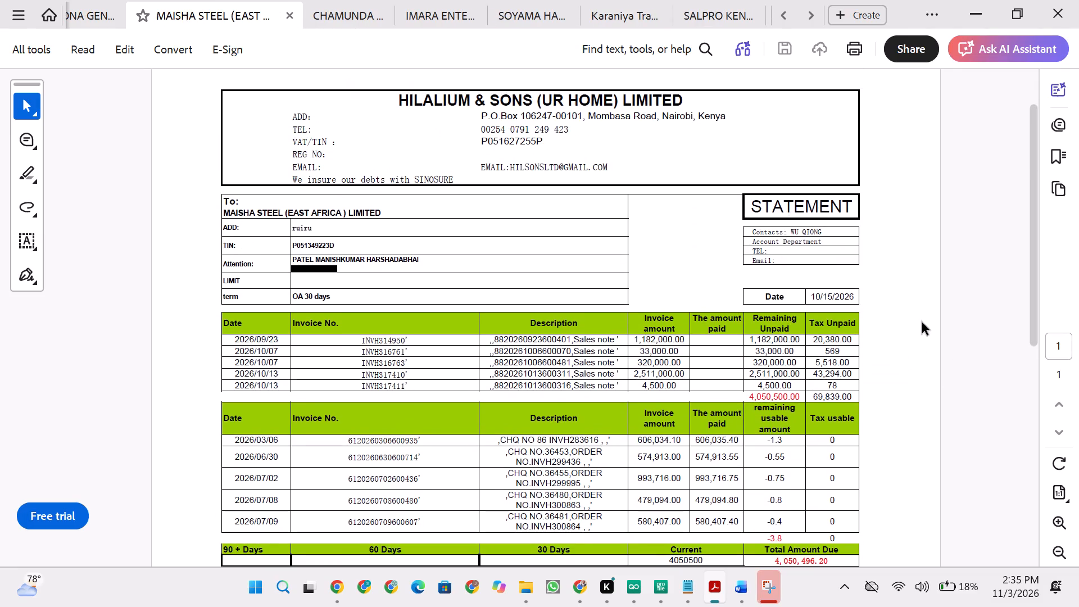
click(1051, 552)
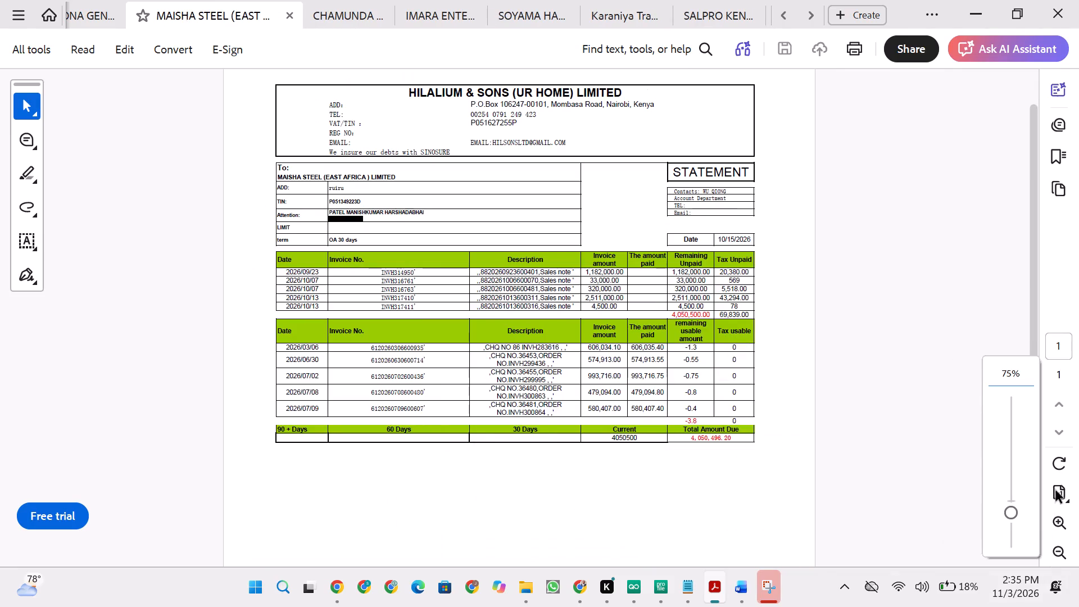
drag(1012, 512, 1012, 506)
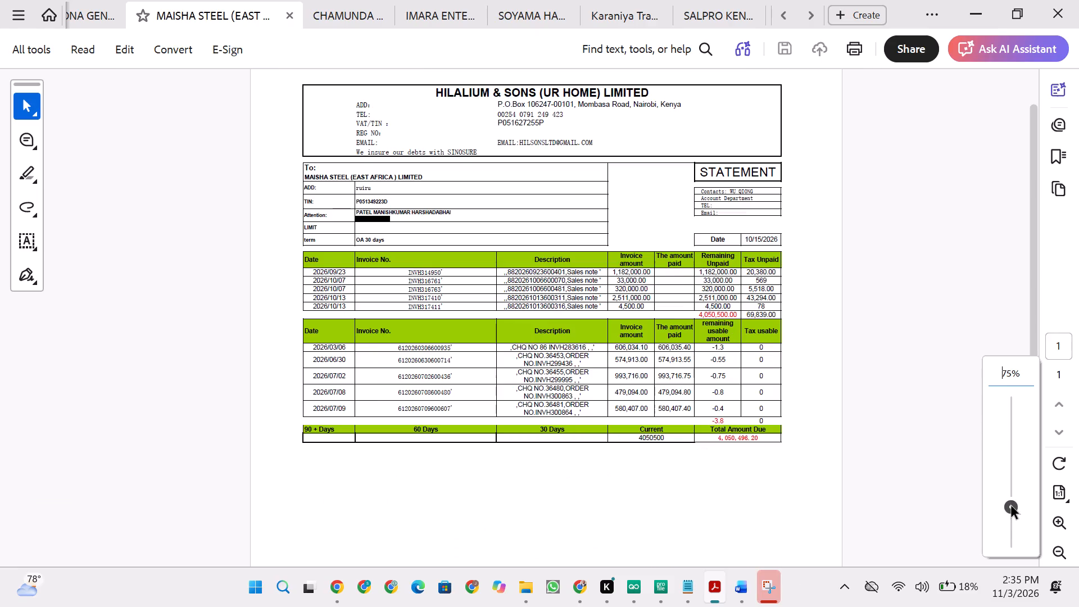
drag(1012, 506, 1012, 506)
scroll(848, 492, up, 2)
click(776, 583)
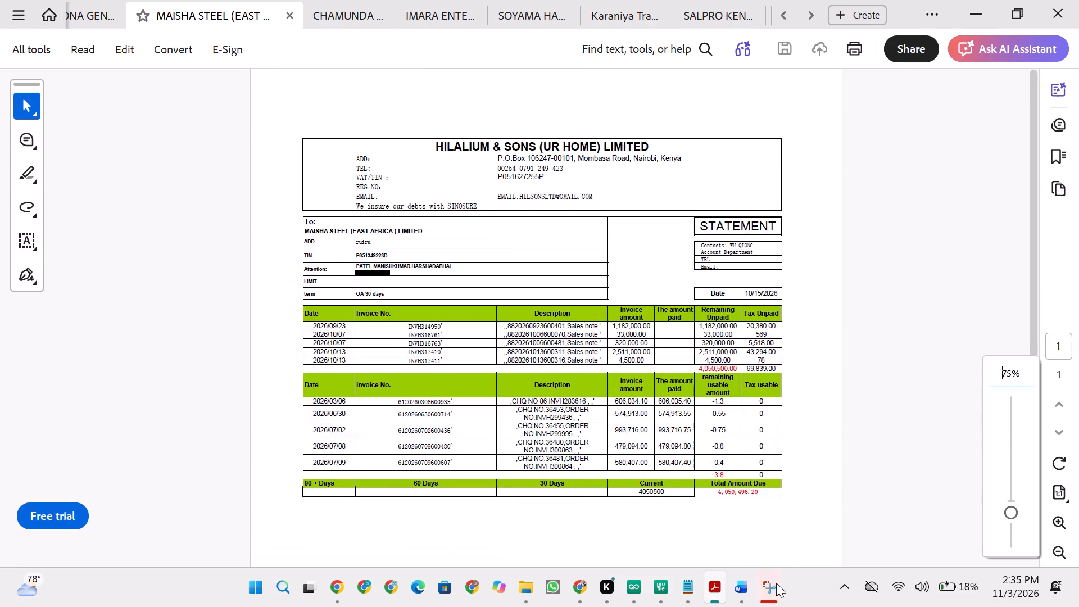
click(374, 232)
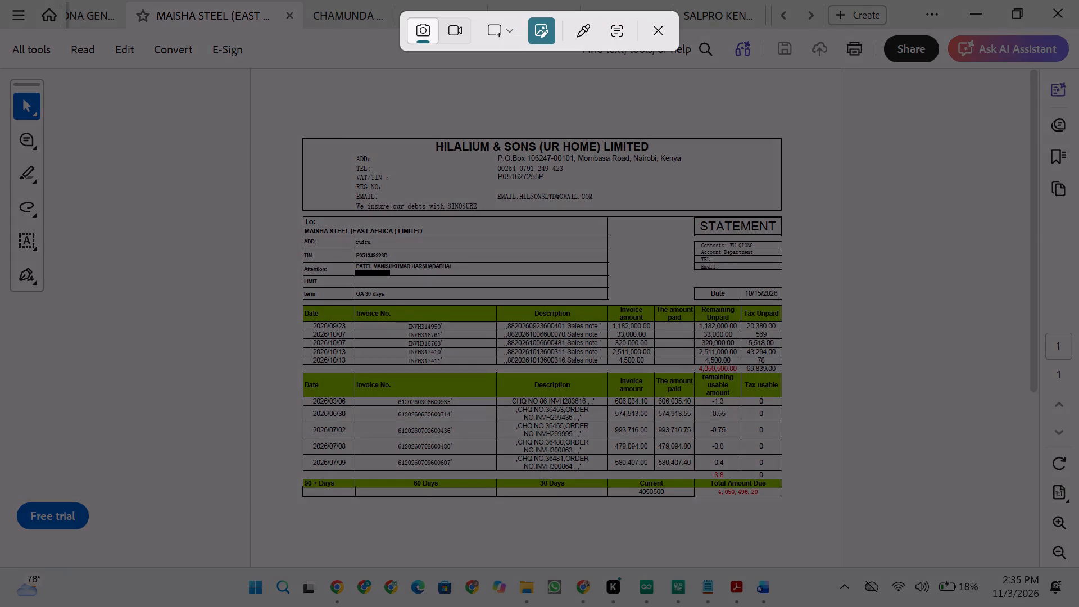
drag(294, 128, 796, 503)
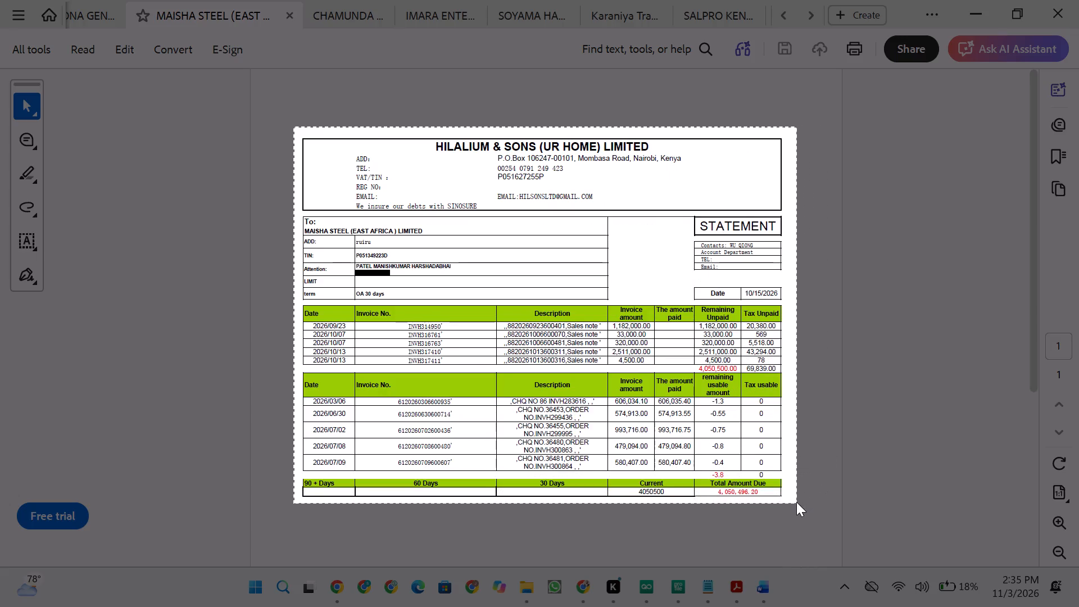
click(415, 545)
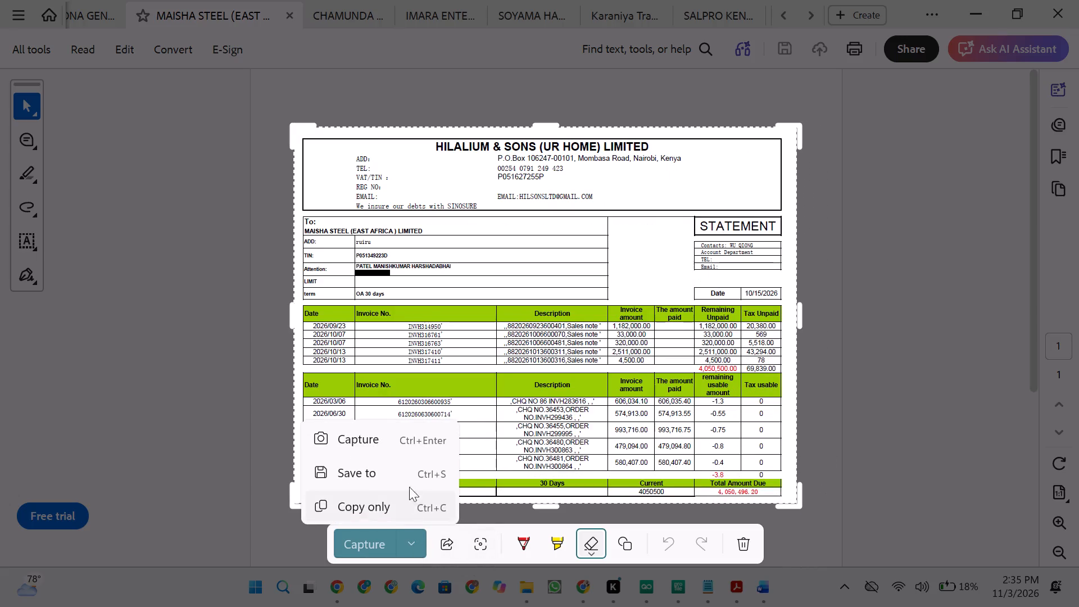
click(412, 504)
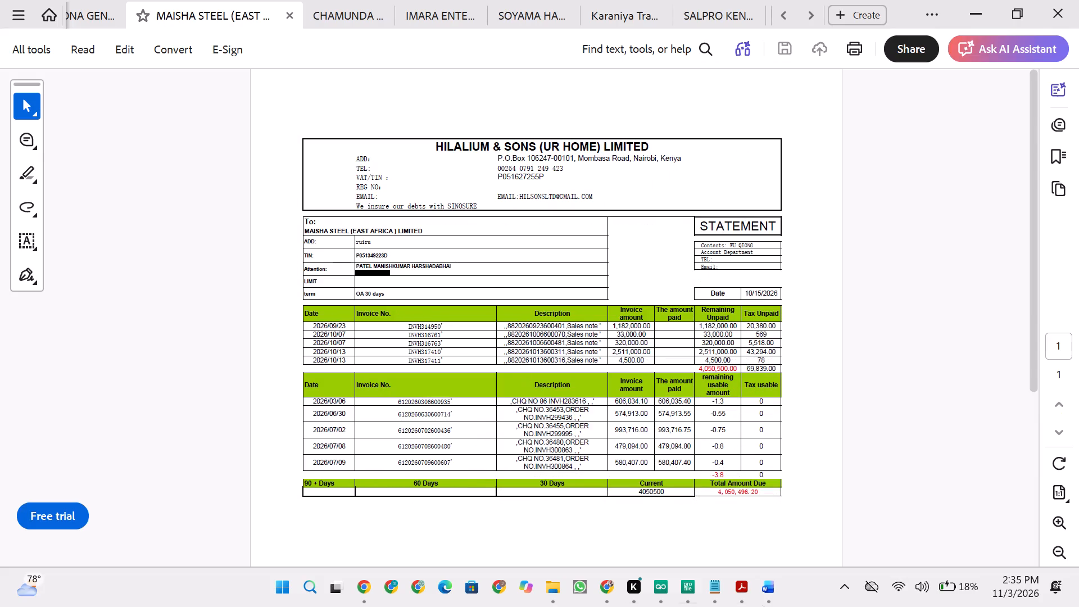
Switch to Word, create a new blank document and paste the captured MAISHA STEEL statement into it.
click(764, 583)
click(1001, 522)
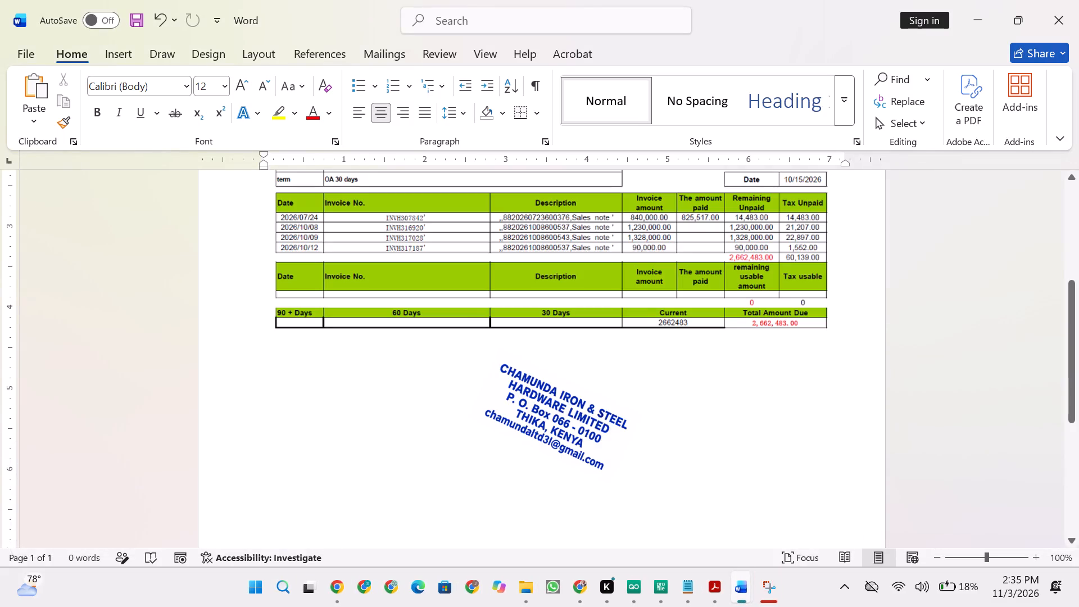
key(ctrl+n)
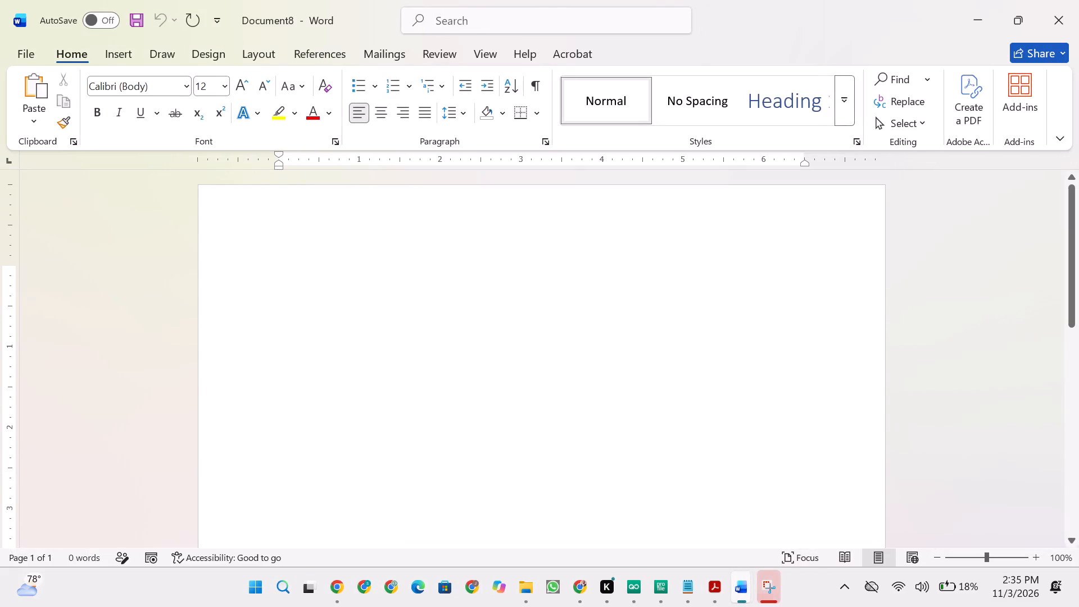
key(ctrl+v)
Move the page's right and left margins outward so the text area is about 7.4 inches wide.
click(623, 417)
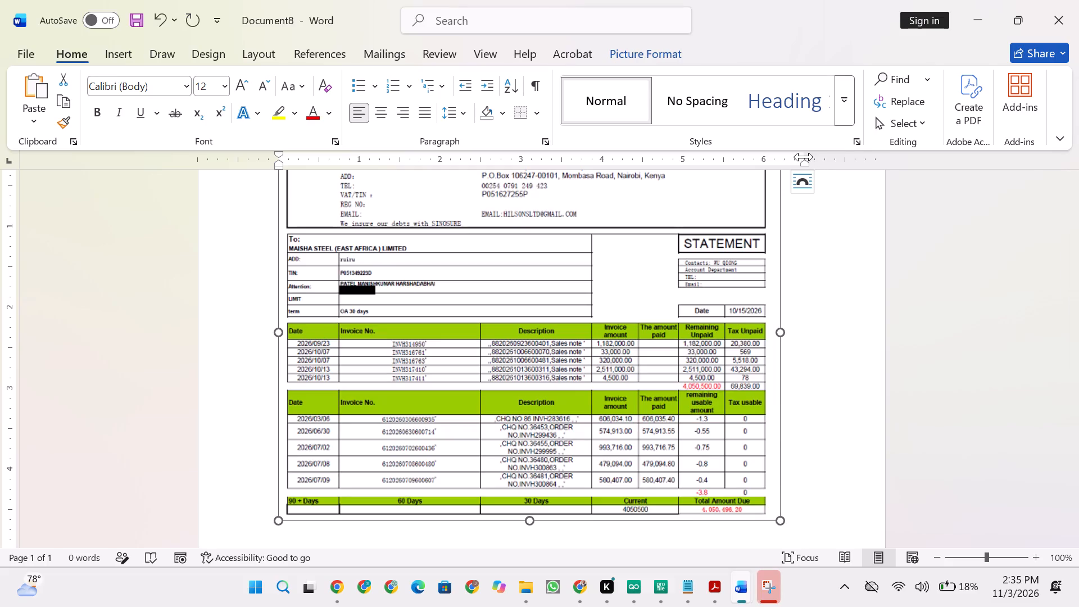
drag(804, 157, 851, 166)
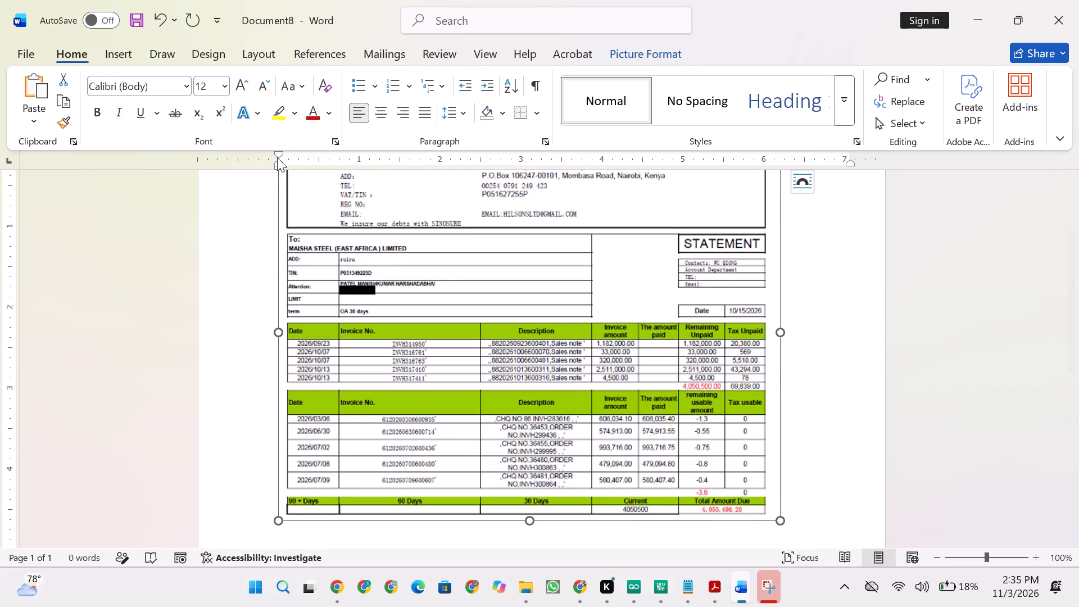
drag(277, 157, 252, 163)
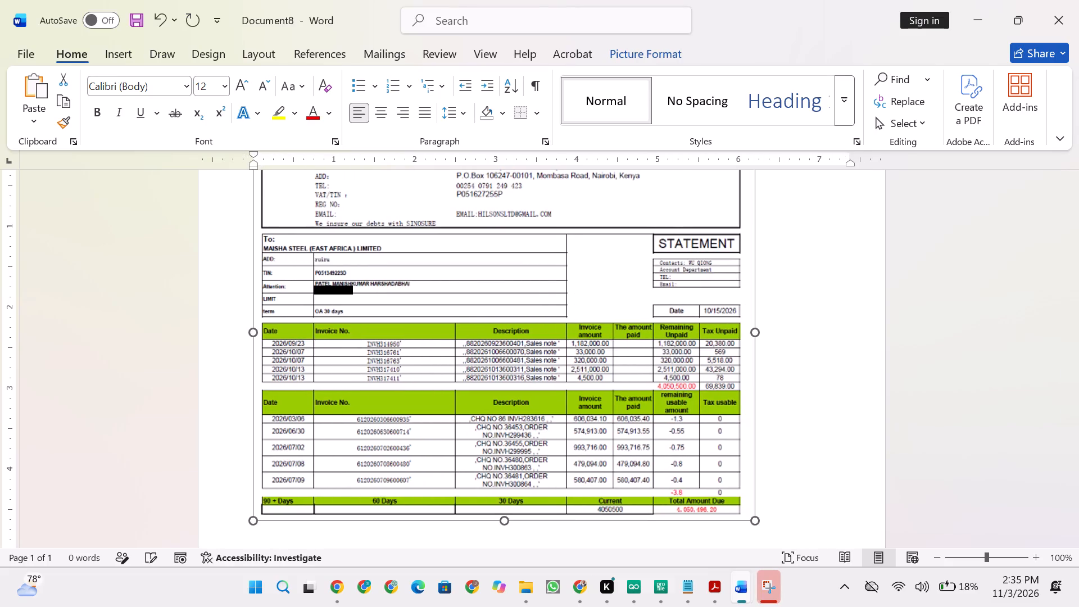
Enlarge the pasted MAISHA STEEL statement proportionally to about 7.2 inches wide, almost filling the text width.
click(549, 315)
scroll(718, 318, down, 4)
drag(751, 354, 762, 362)
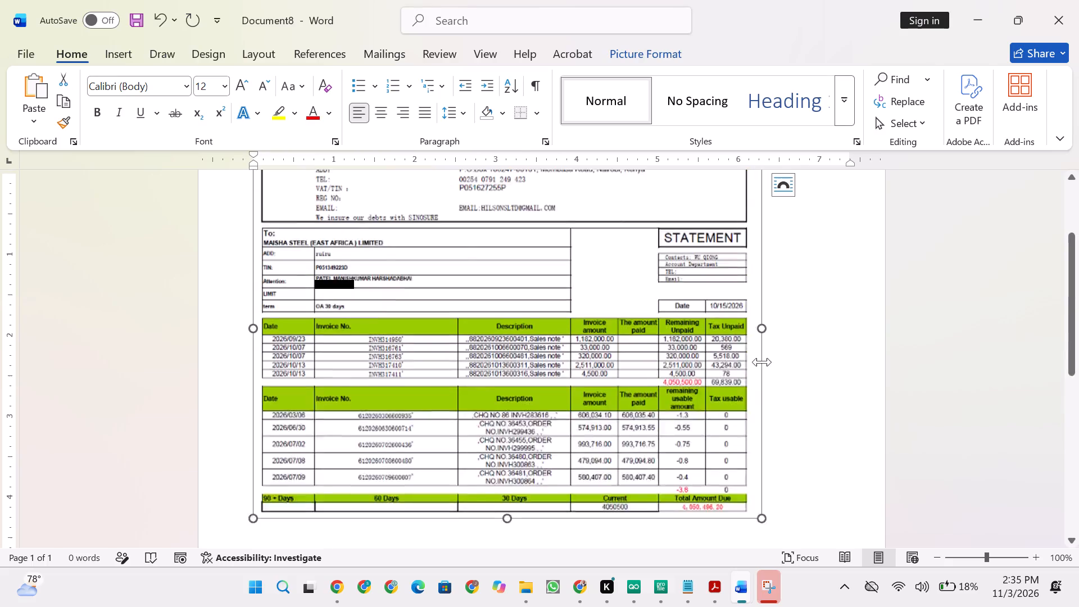
scroll(762, 384, down, 3)
drag(764, 429, 776, 438)
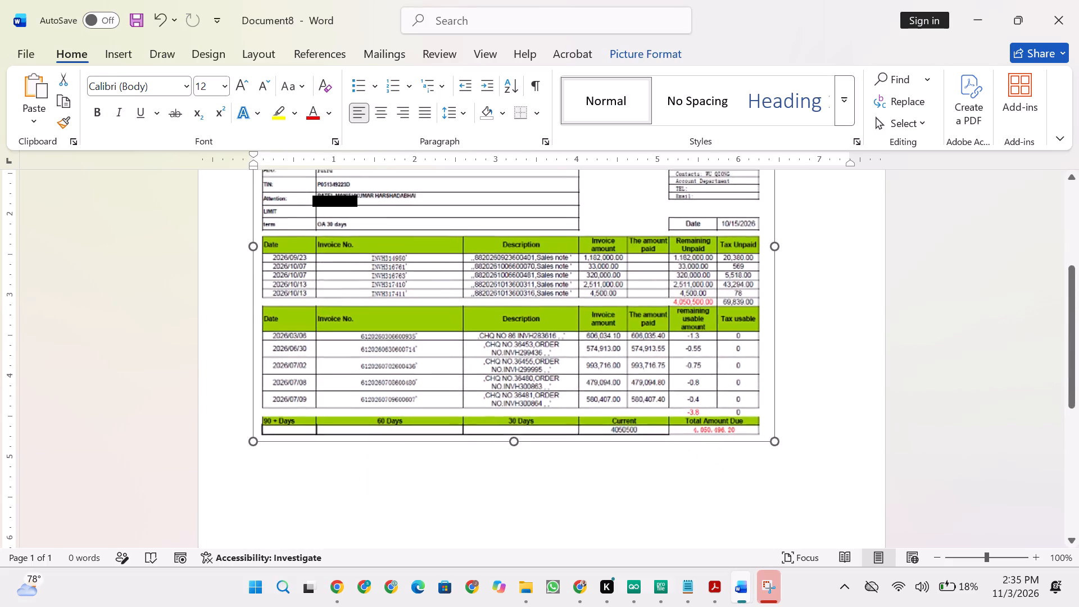
drag(776, 438, 810, 488)
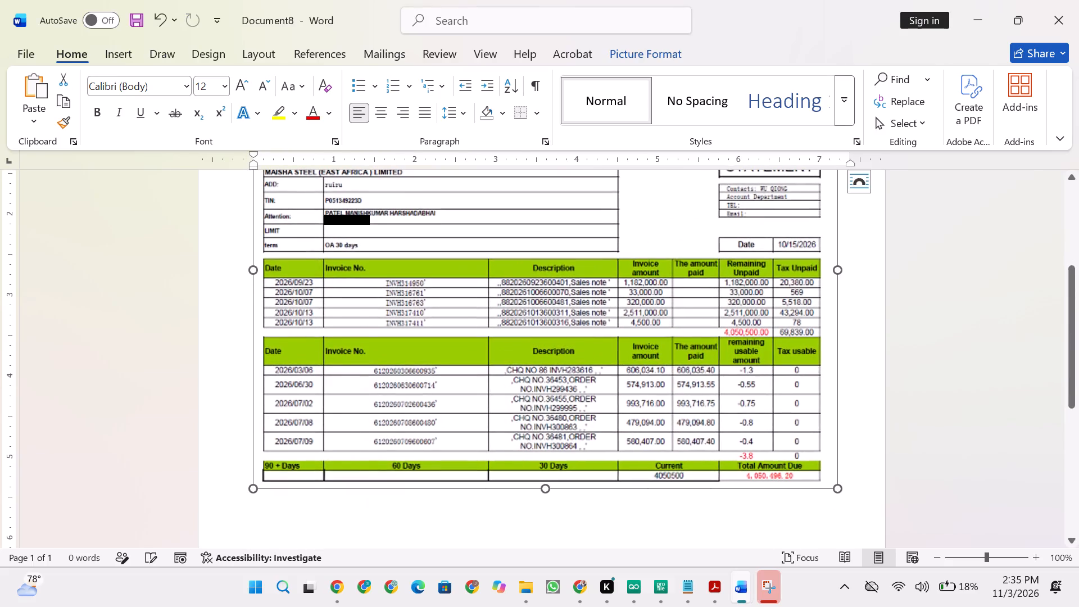
Reduce the page's top margin to about 0.7 inch so the statement sits higher.
scroll(815, 411, up, 4)
scroll(548, 253, up, 3)
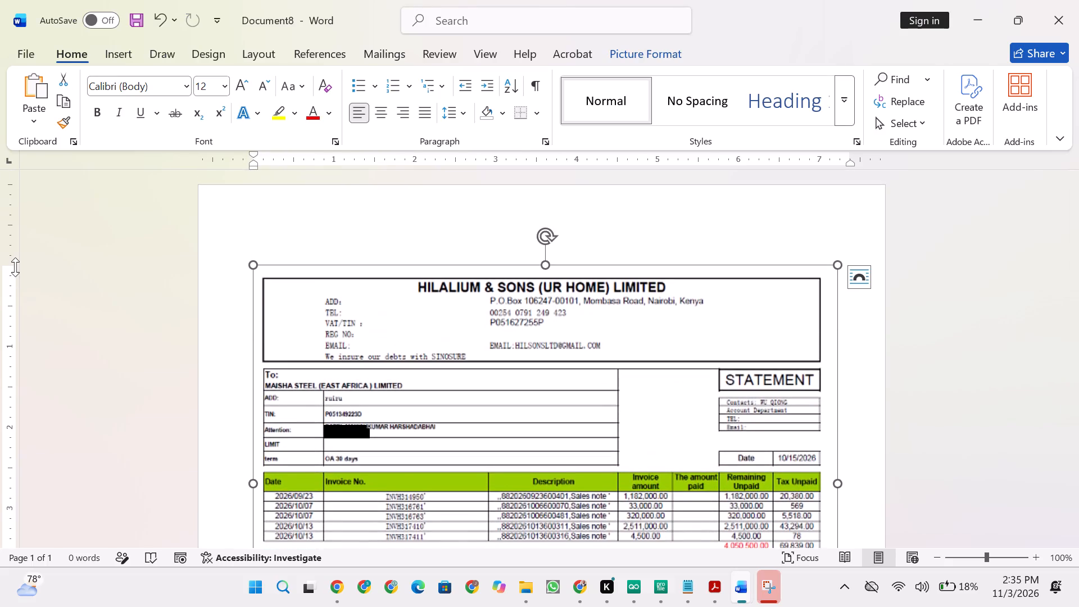
drag(15, 267, 14, 240)
Start a new line directly below the pasted MAISHA STEEL statement.
scroll(607, 232, down, 4)
click(856, 473)
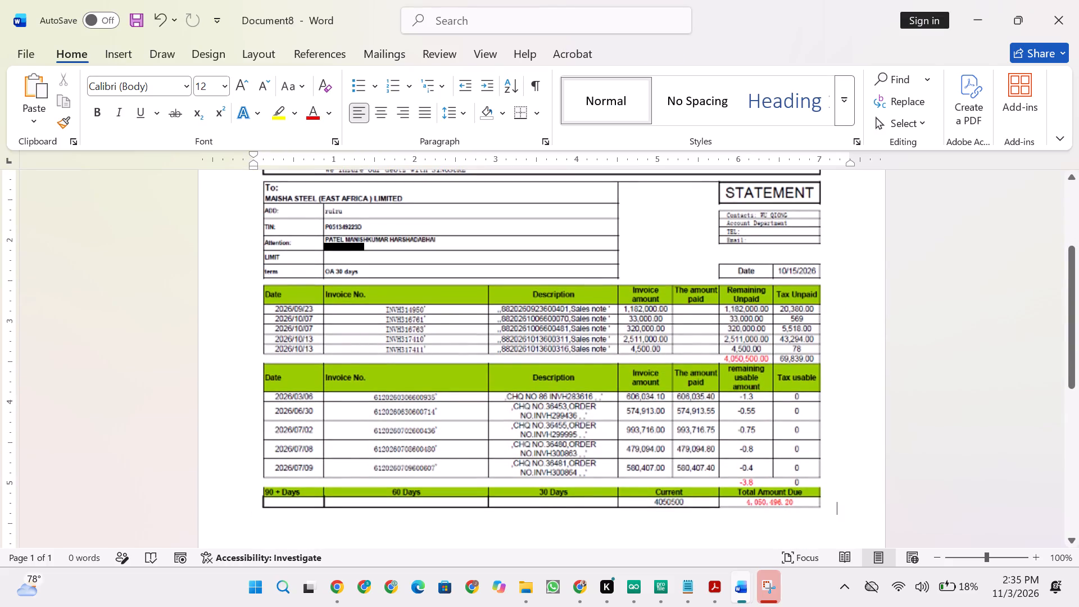
key(Return)
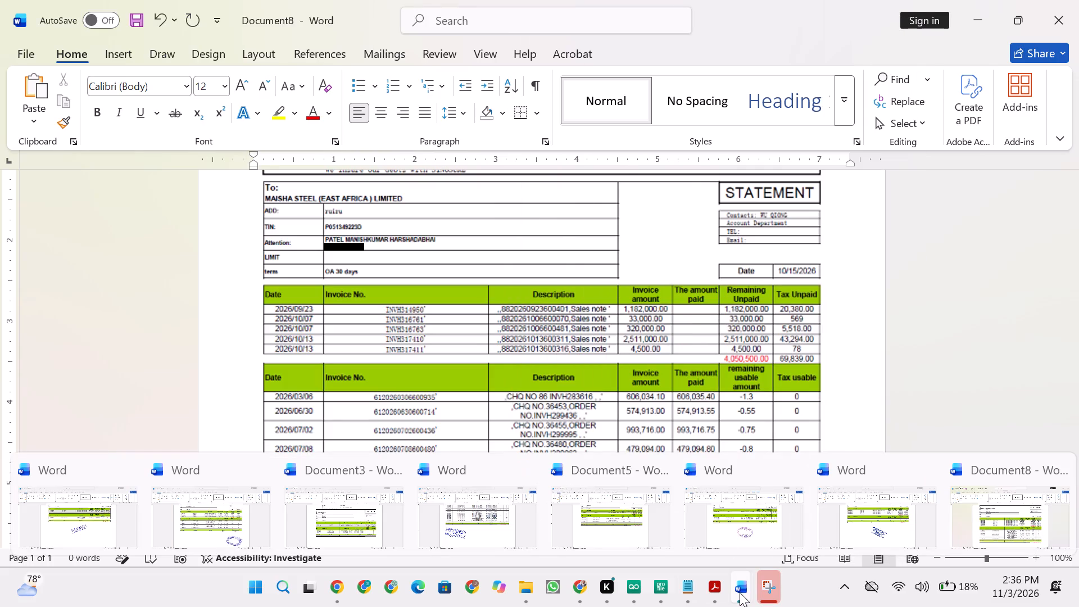
click(645, 317)
scroll(646, 322, down, 3)
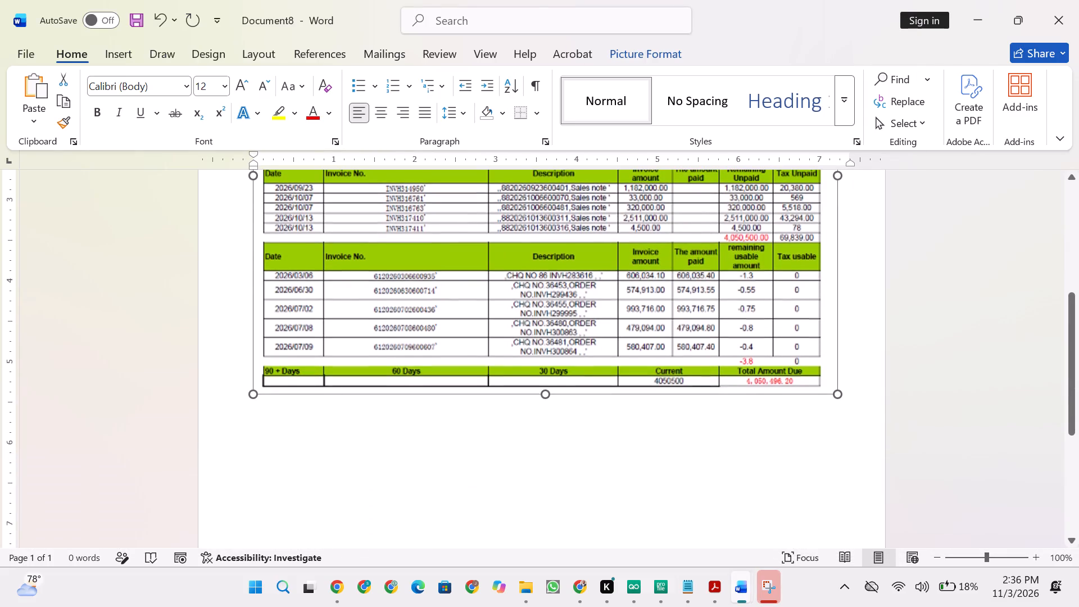
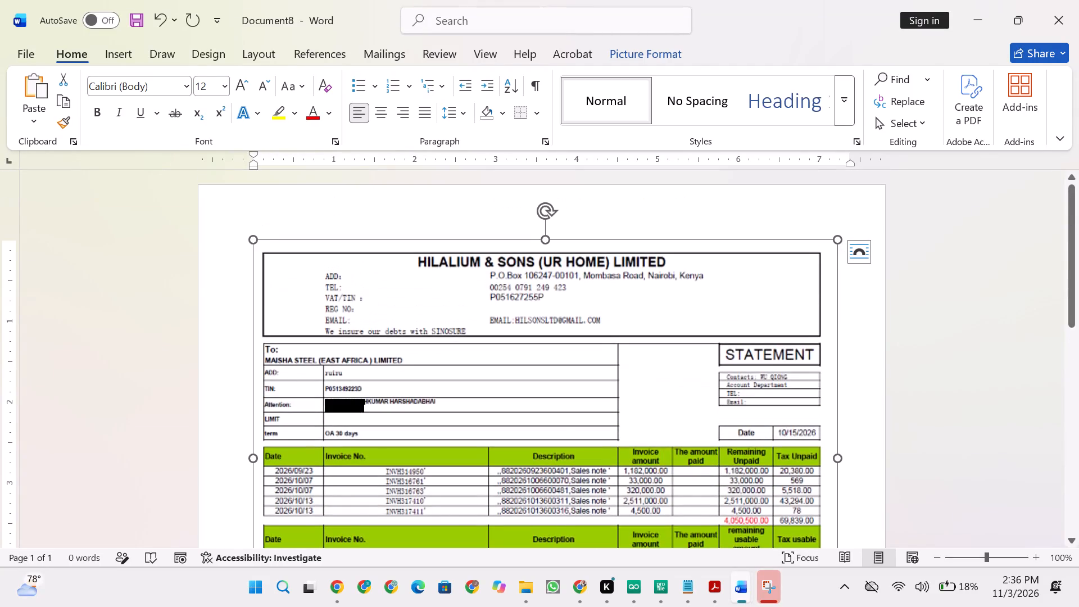
Resize the pasted MAISHA STEEL statement proportionally to about 7.3 inches wide, filling nearly the whole text width.
drag(256, 239, 286, 279)
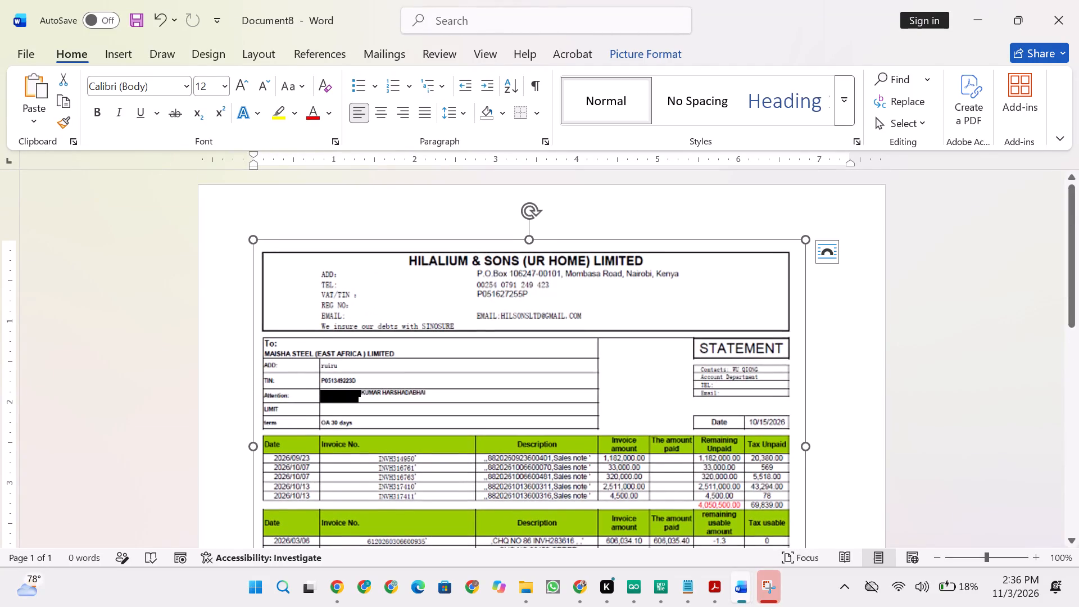
drag(806, 238, 835, 232)
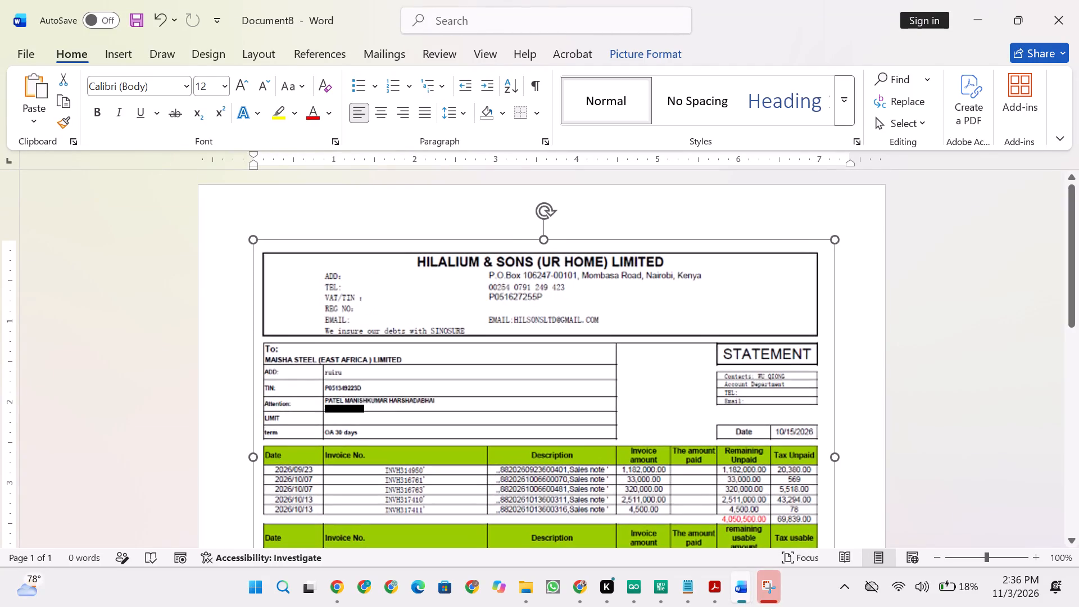
drag(835, 232, 848, 228)
Start a new line directly below the resized MAISHA STEEL statement.
scroll(853, 366, down, 1)
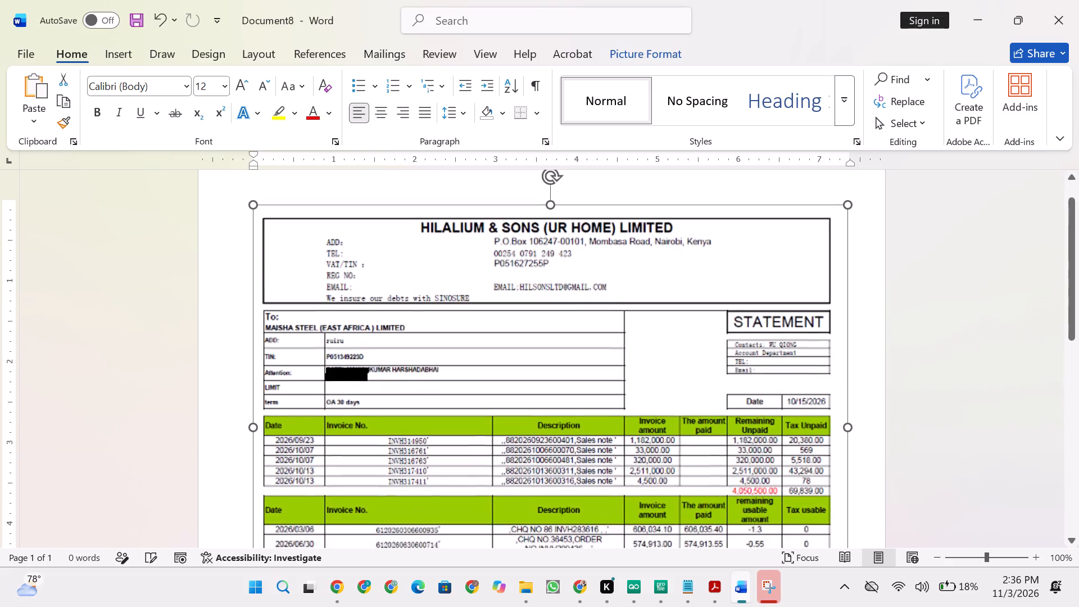
scroll(853, 366, down, 2)
scroll(831, 419, down, 3)
click(868, 436)
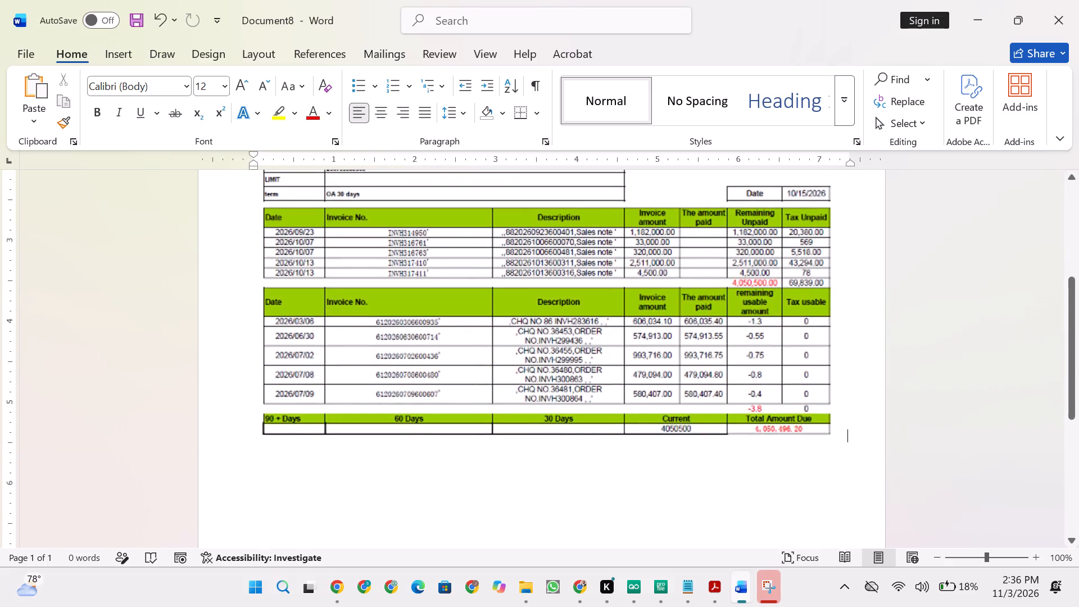
key(Return)
Switch to File Explorer and bring up the stamps folder to get the MAISHA STEEL stamp.
click(528, 585)
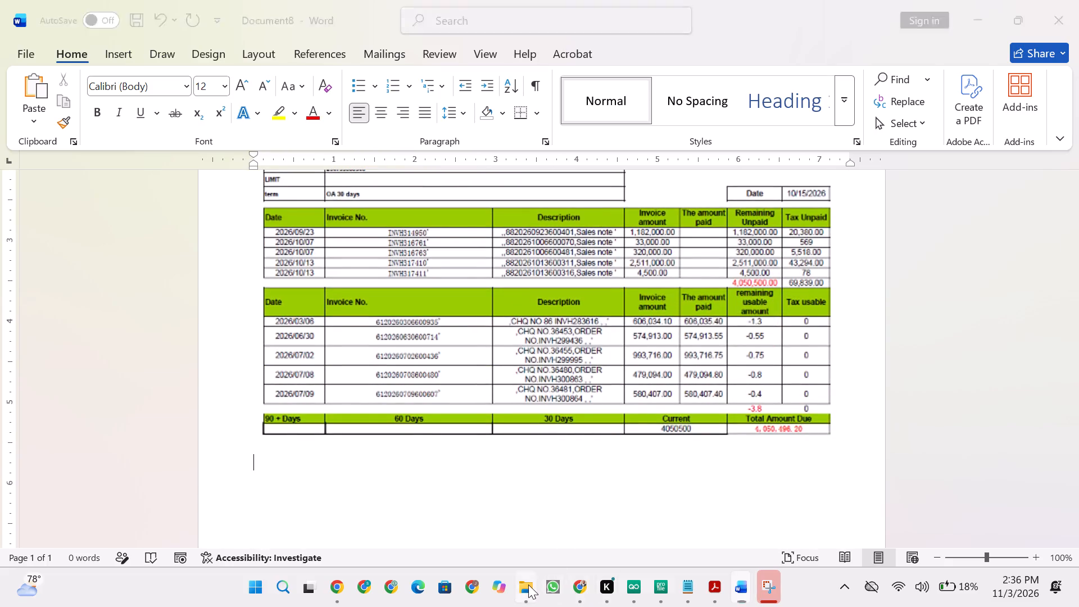
click(438, 289)
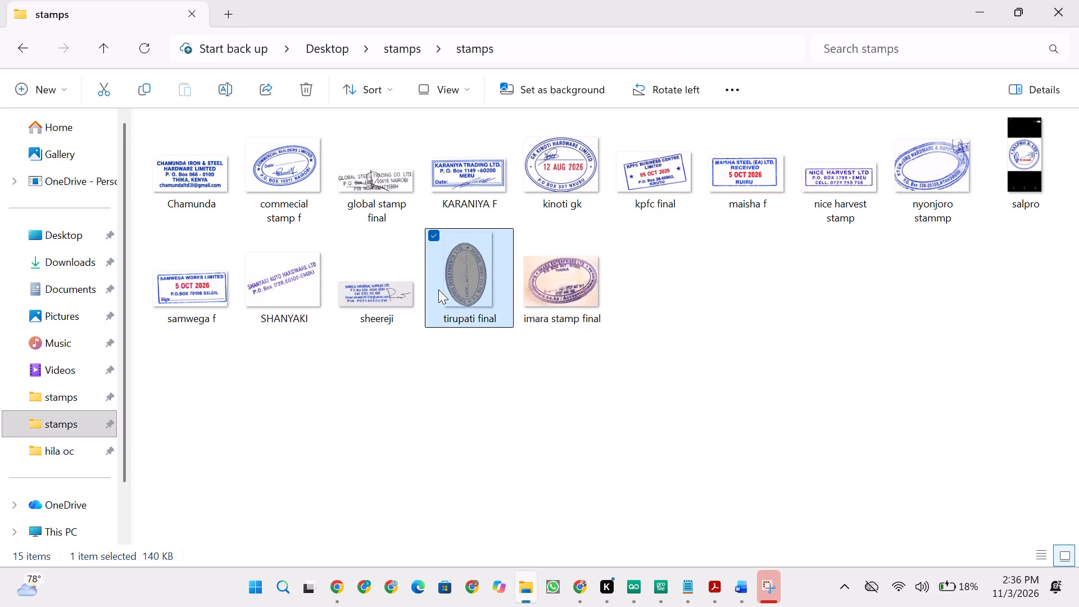
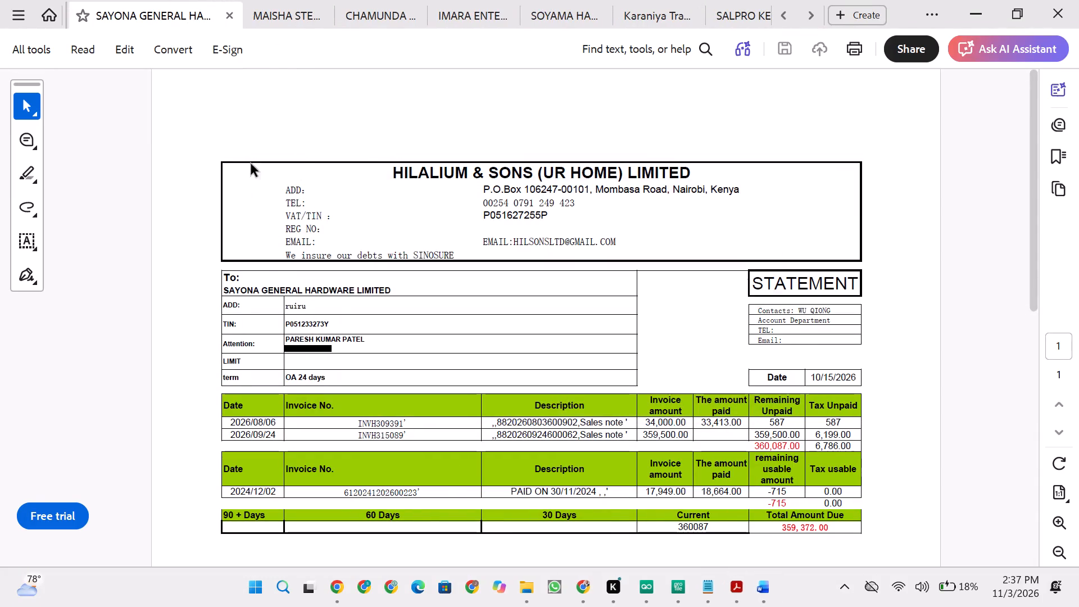
Copy a screen snip of the full SAYONA GENERAL HARDWARE LIMITED statement, from the company header to the total amount row.
drag(210, 150, 886, 545)
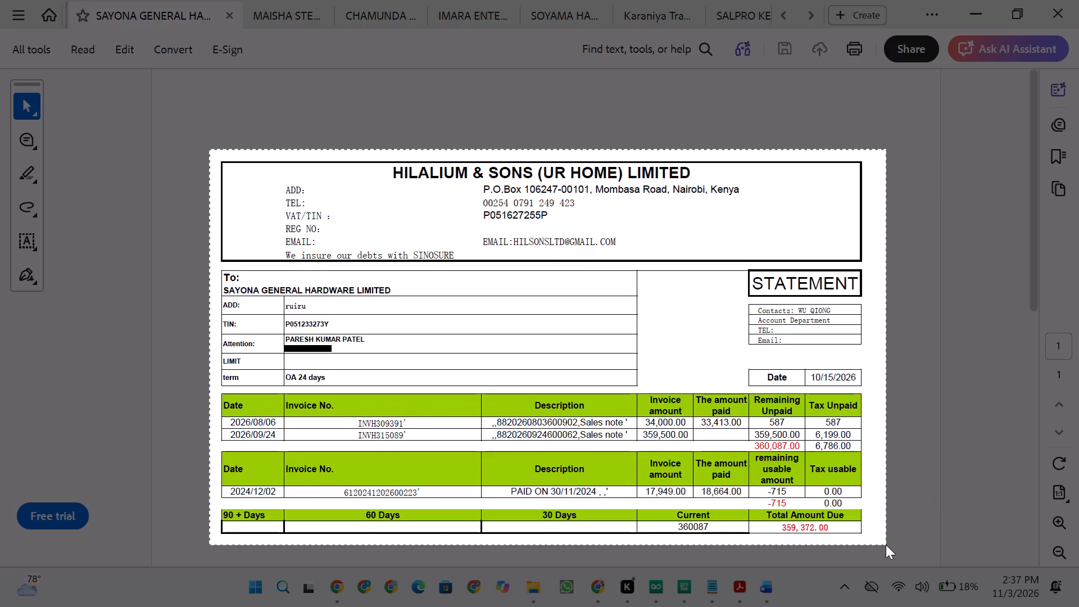
drag(886, 545, 873, 540)
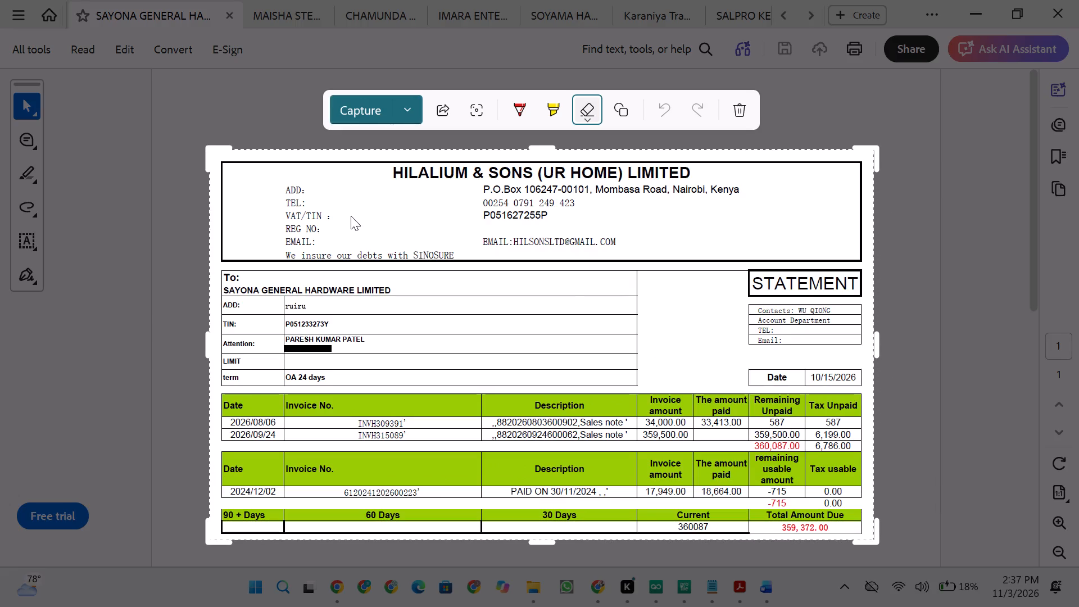
click(414, 111)
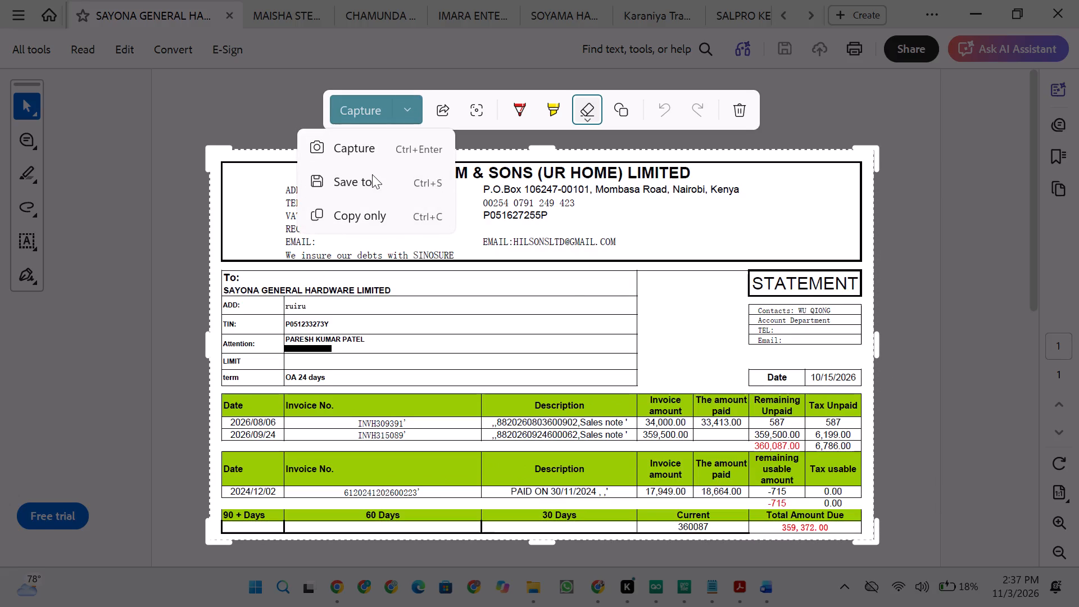
click(371, 212)
Switch to Word and paste the copied SAYONA GENERAL HARDWARE statement into a new blank document.
click(763, 588)
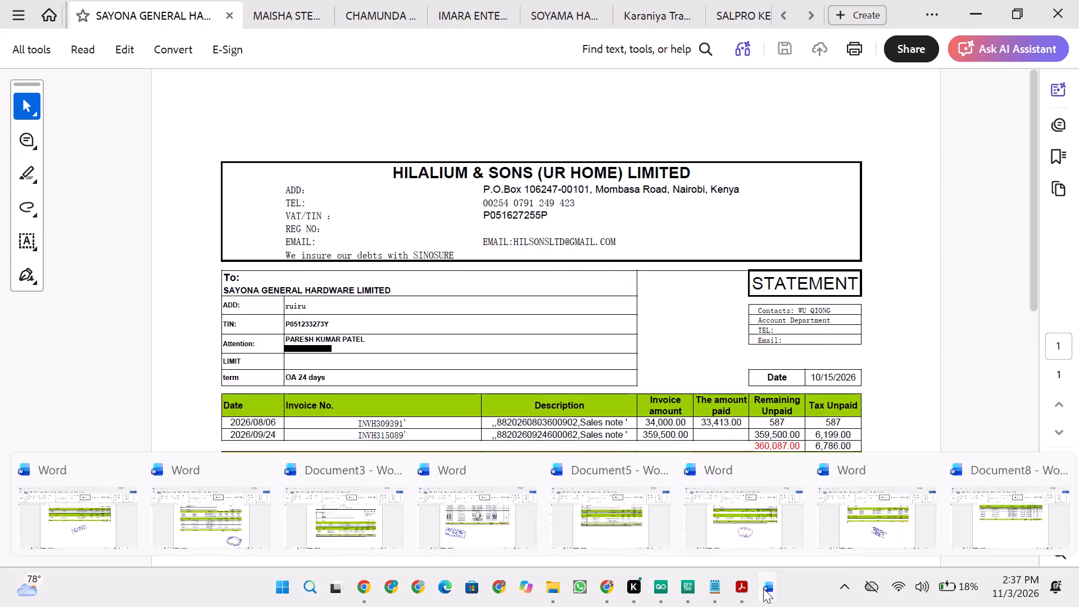
click(765, 585)
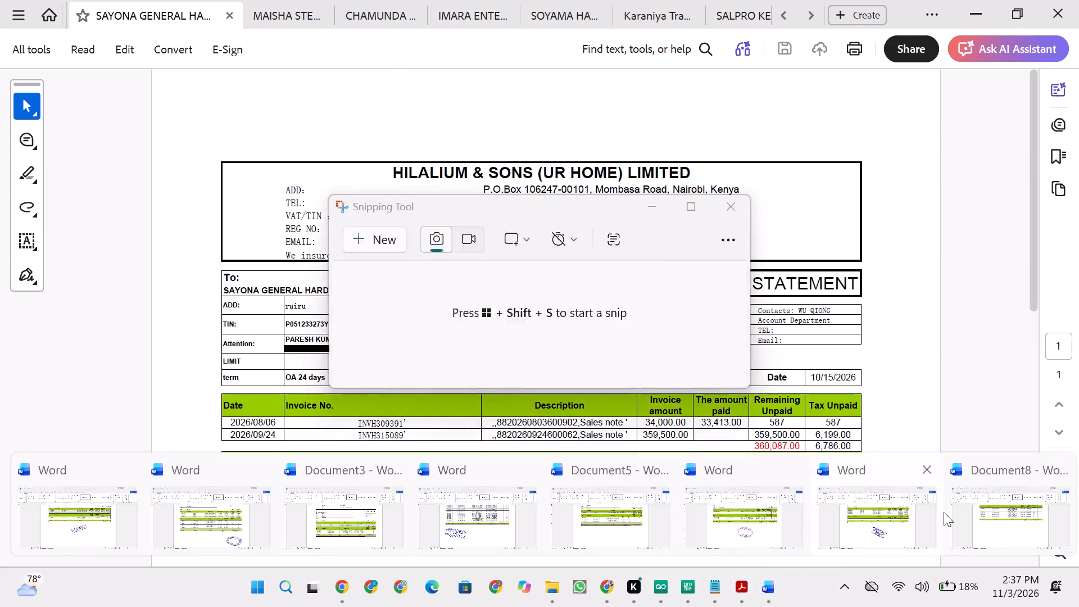
click(958, 509)
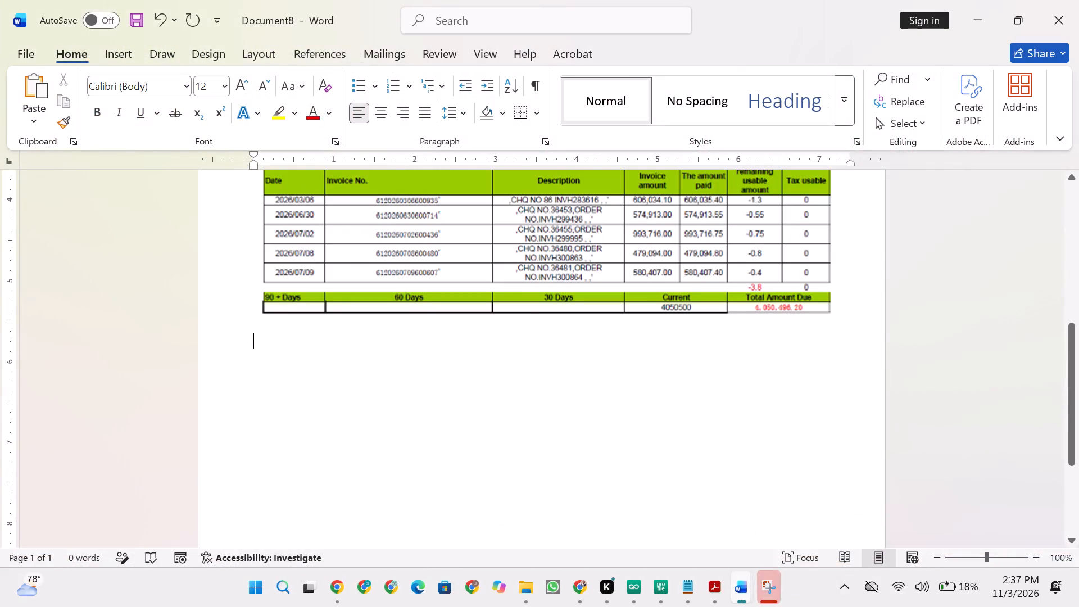
key(ctrl+n)
key(ctrl+v)
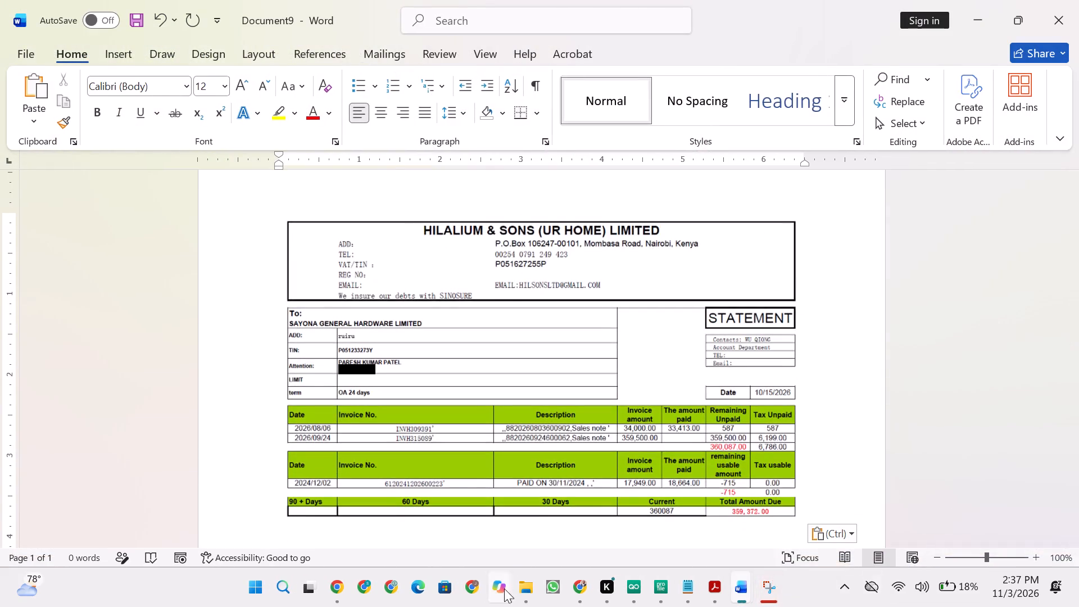
Switch to File Explorer and search the inner stamps folder for "sa".
click(529, 585)
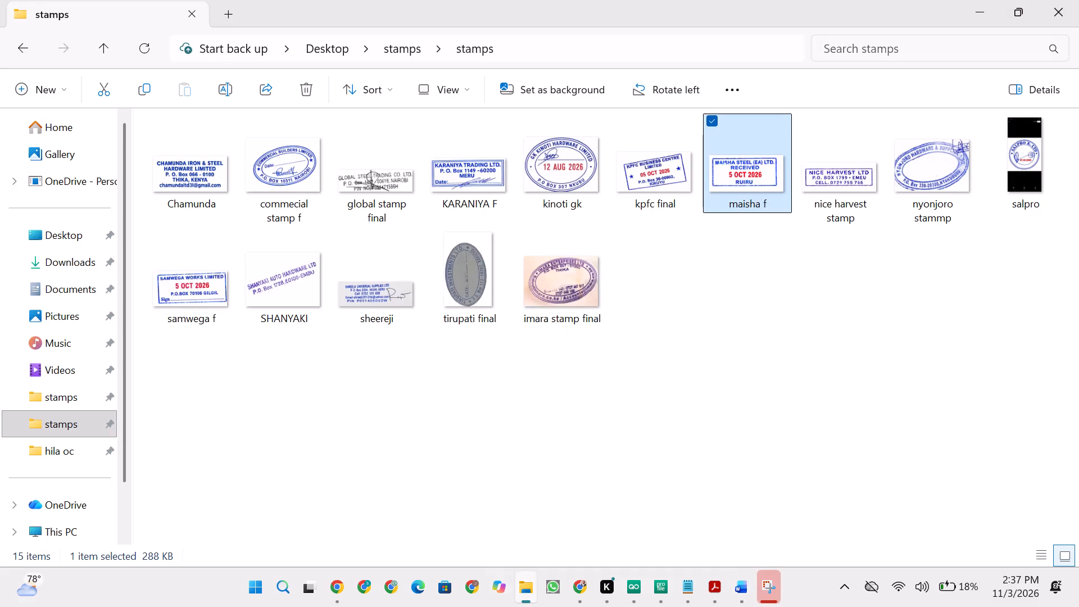
click(887, 56)
text(sa)
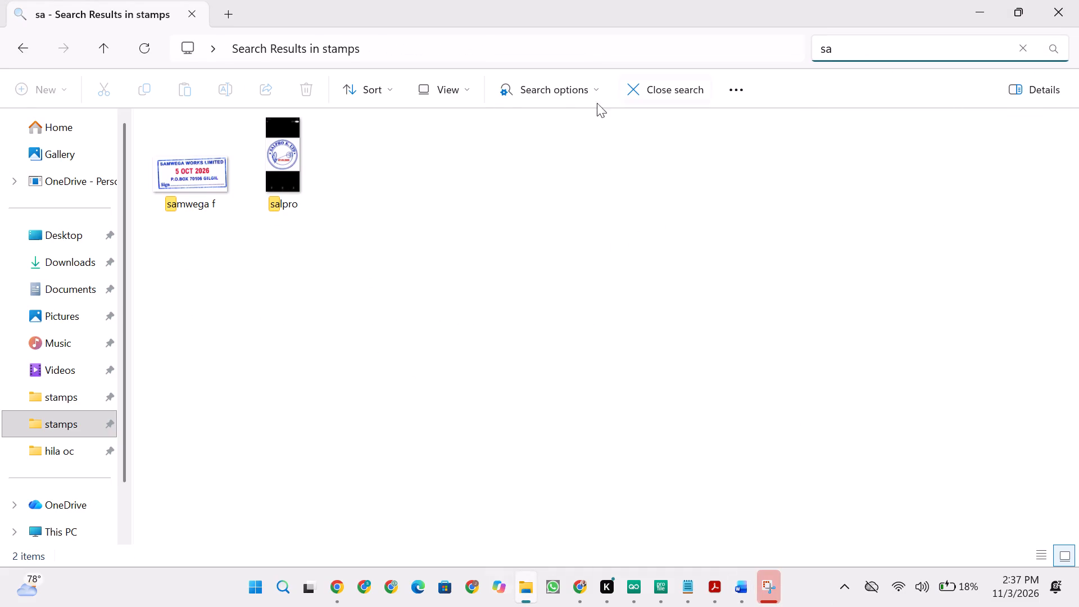
click(17, 44)
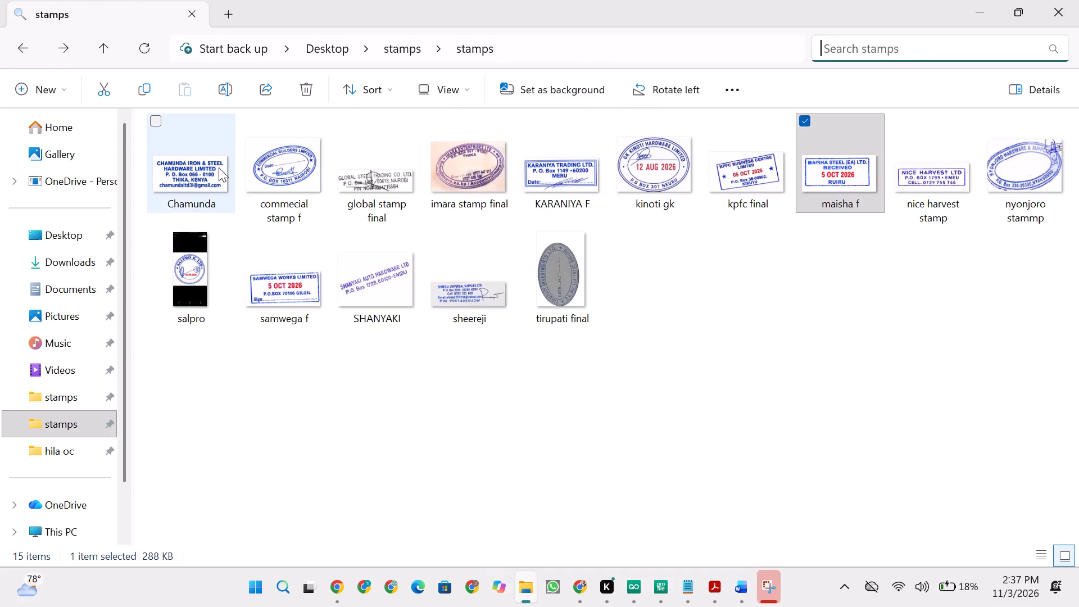
Search the outer stamps folder on the Desktop for "sa" and copy the "sayona stamp final" image.
click(66, 401)
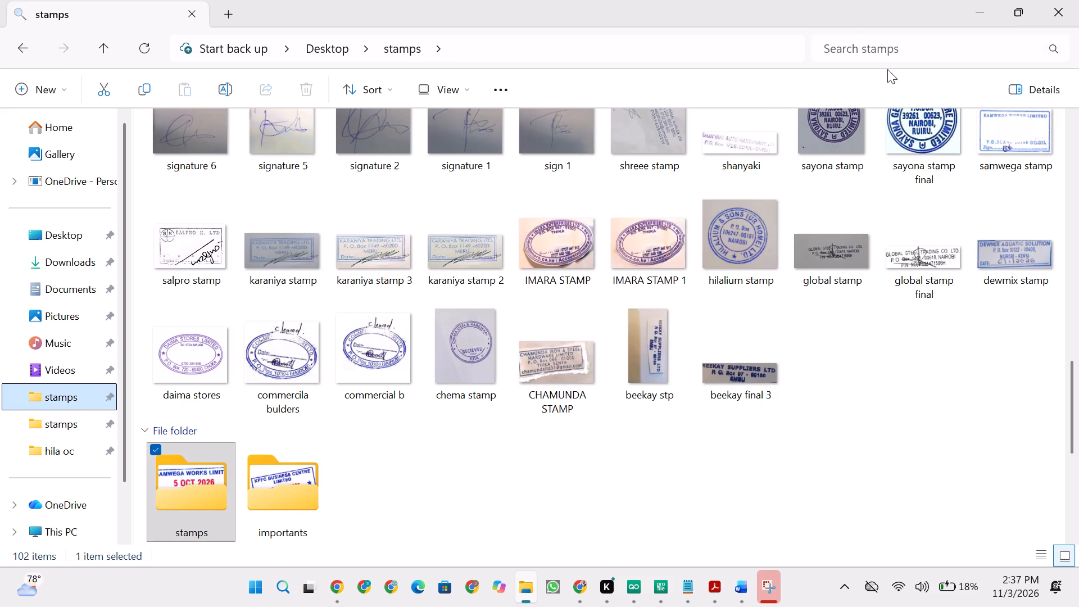
click(885, 56)
text(sa)
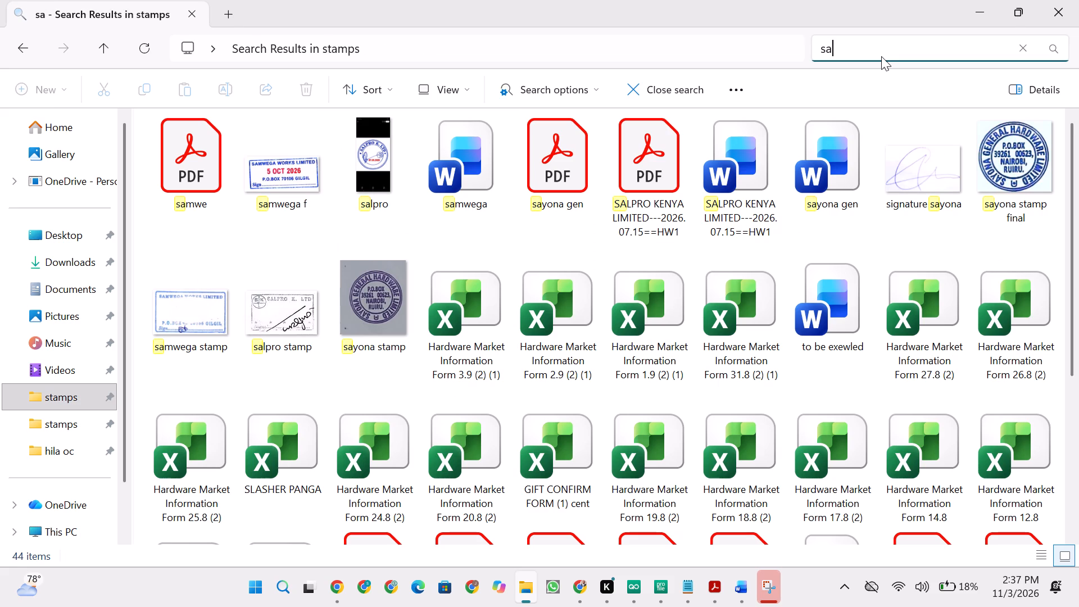
click(1003, 173)
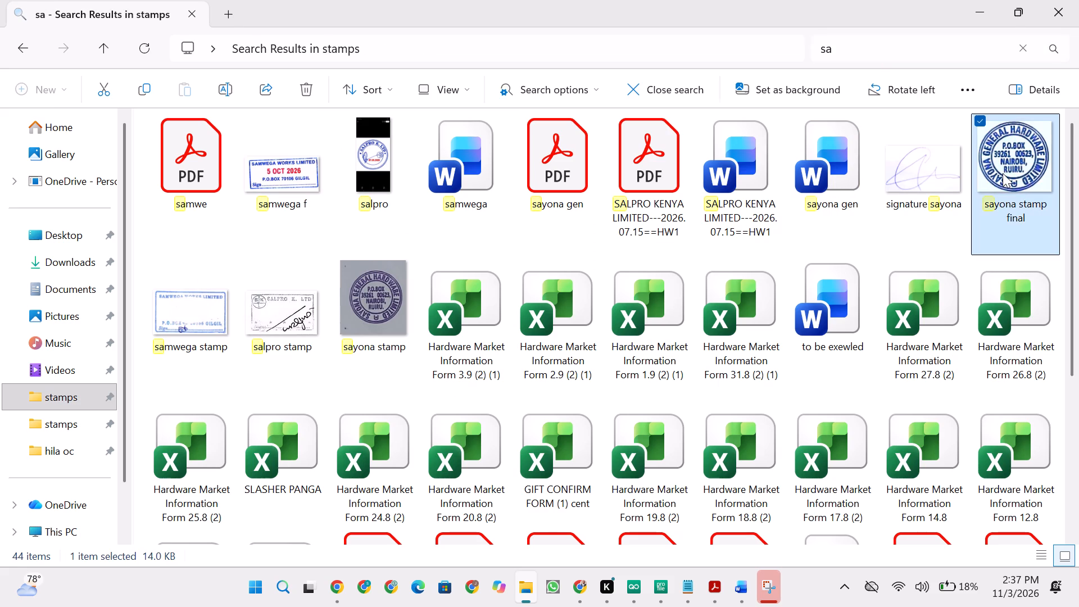
right_click(1003, 173)
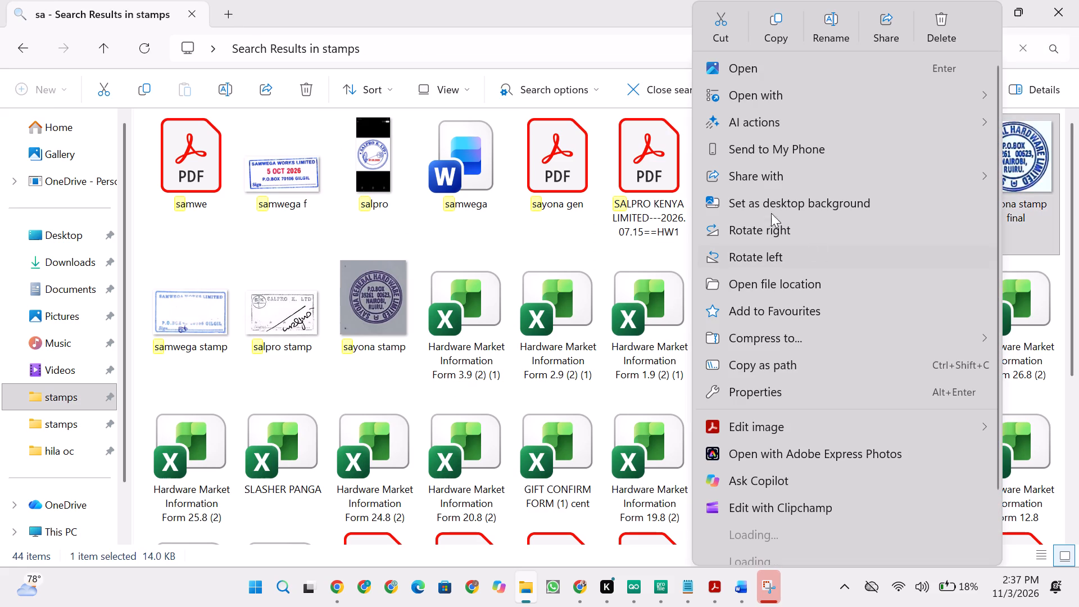
click(785, 34)
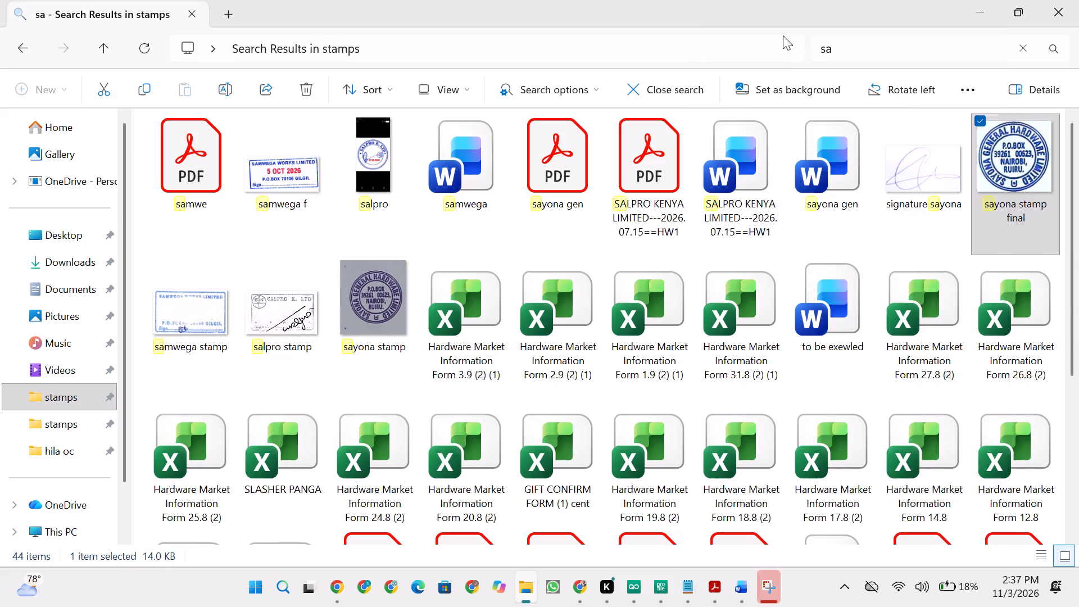
Switch back to the new Word document and paste the SAYONA stamp on a new line below the statement.
click(745, 600)
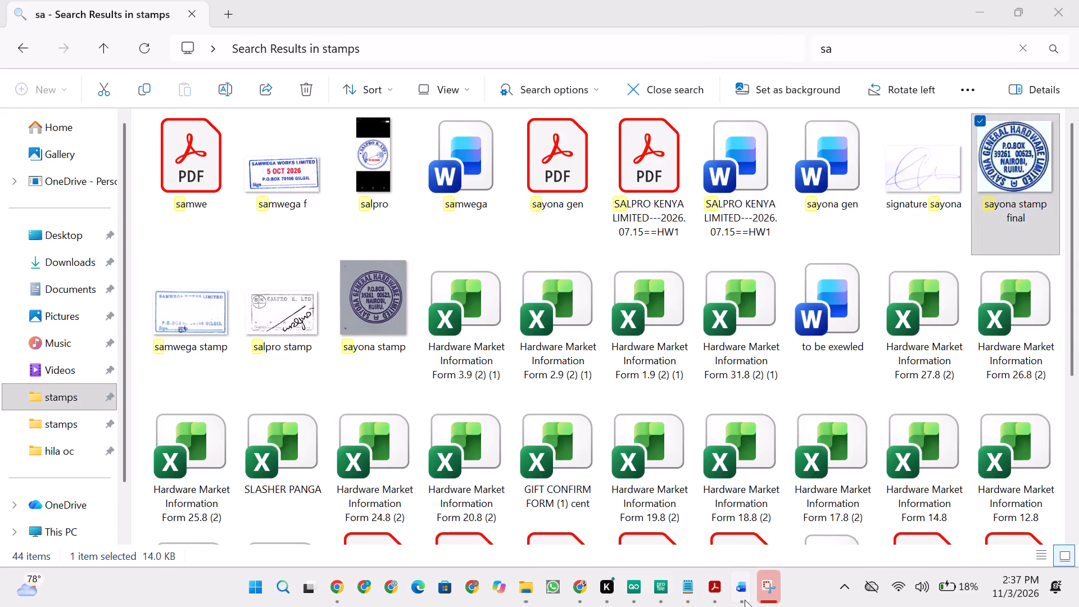
click(995, 527)
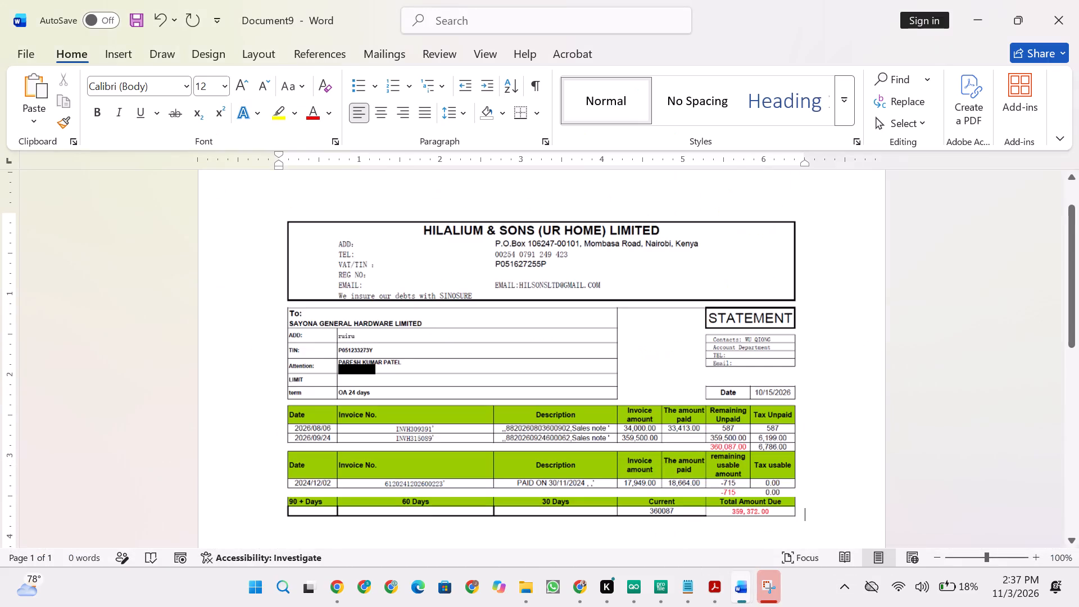
scroll(356, 350, down, 3)
click(556, 450)
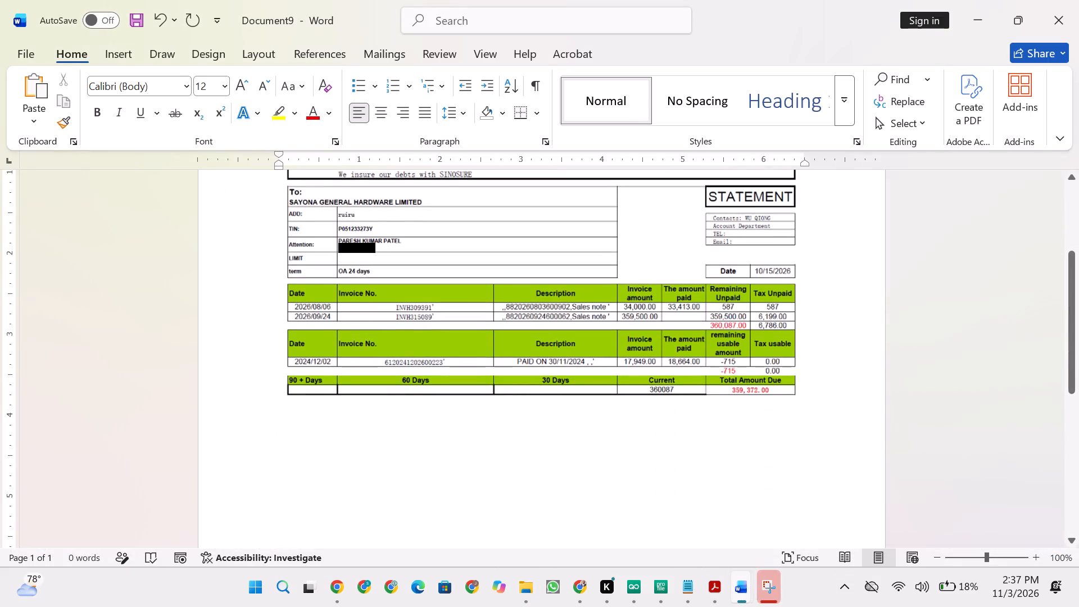
click(828, 394)
key(Return)
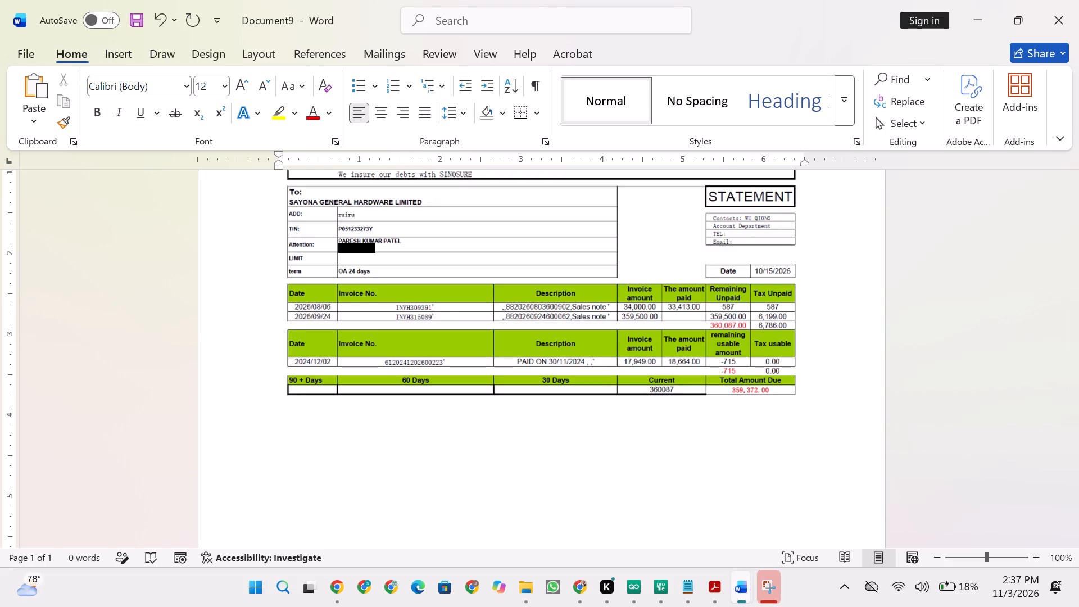
key(ctrl+v)
Rotate the SAYONA stamp about 45 degrees clockwise and centre it horizontally below the statement.
click(361, 454)
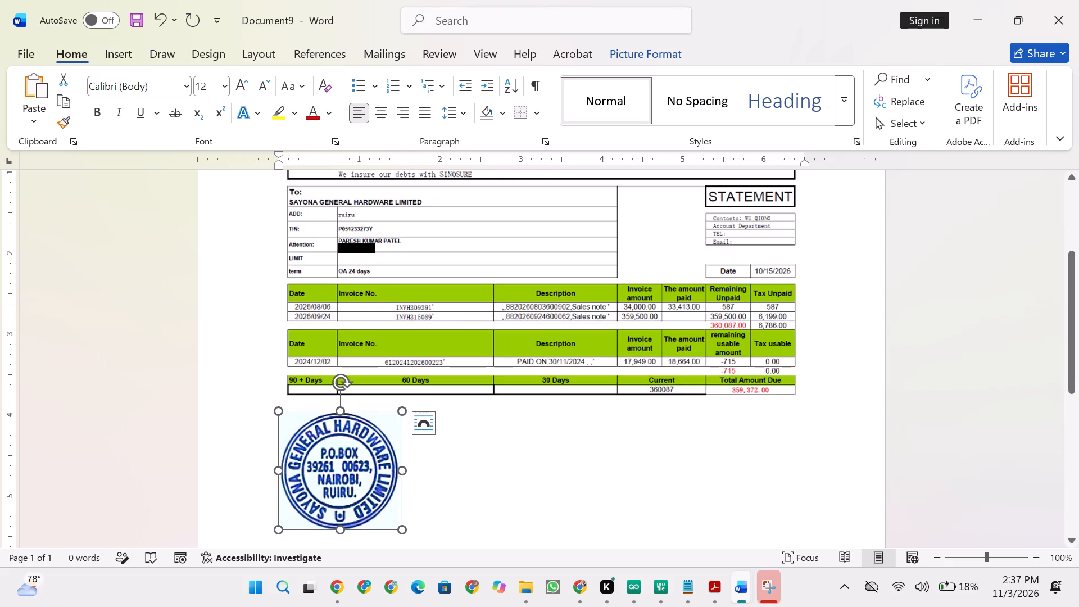
drag(339, 383, 384, 395)
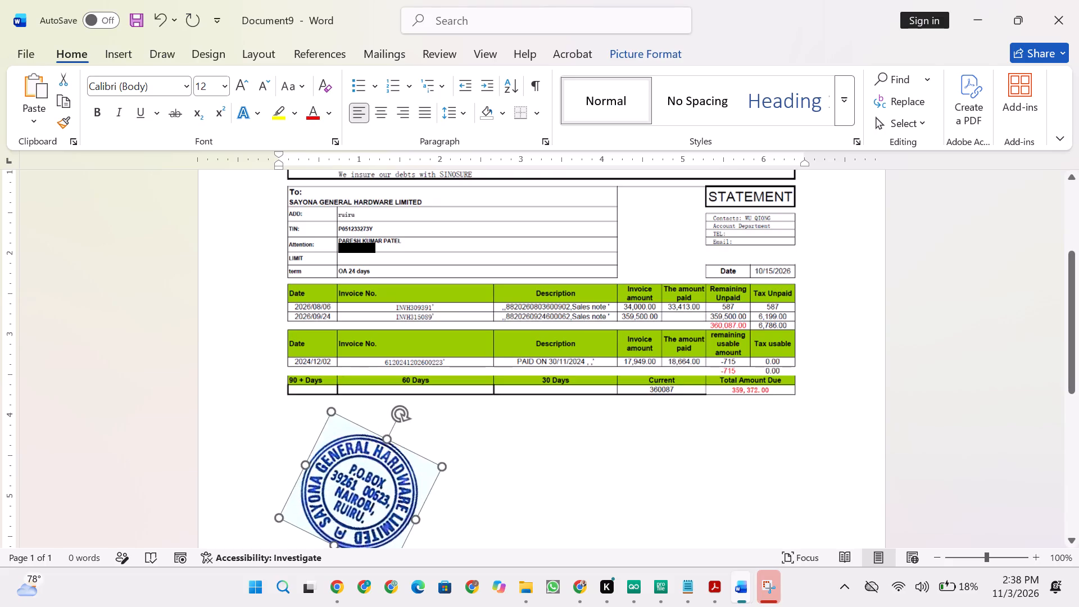
drag(384, 395, 412, 398)
click(373, 457)
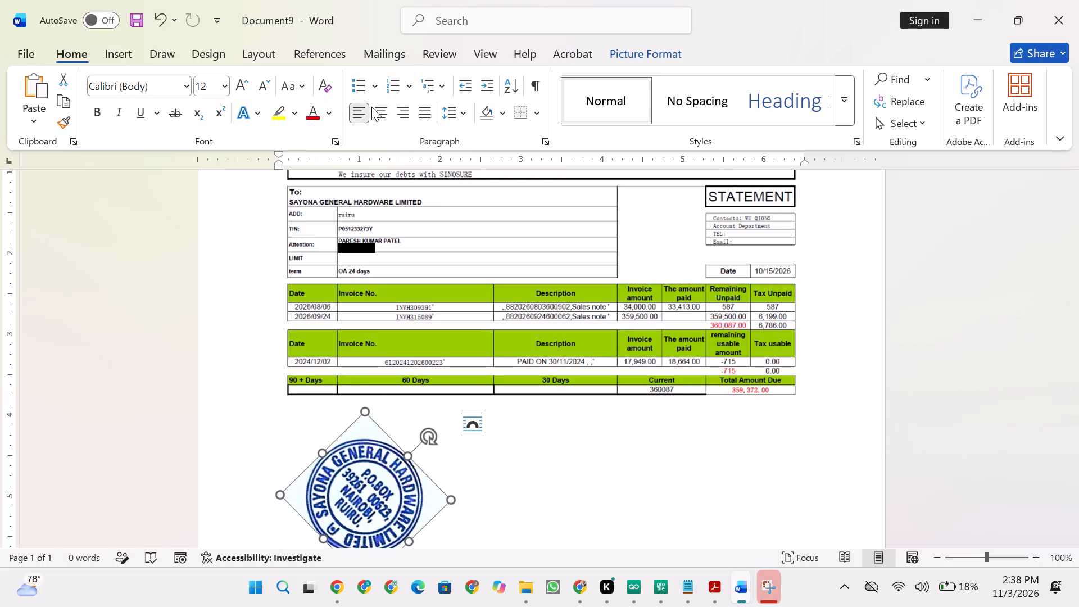
click(371, 107)
click(468, 470)
Brighten the SAYONA stamp with the +20% brightness picture correction.
scroll(560, 438, down, 3)
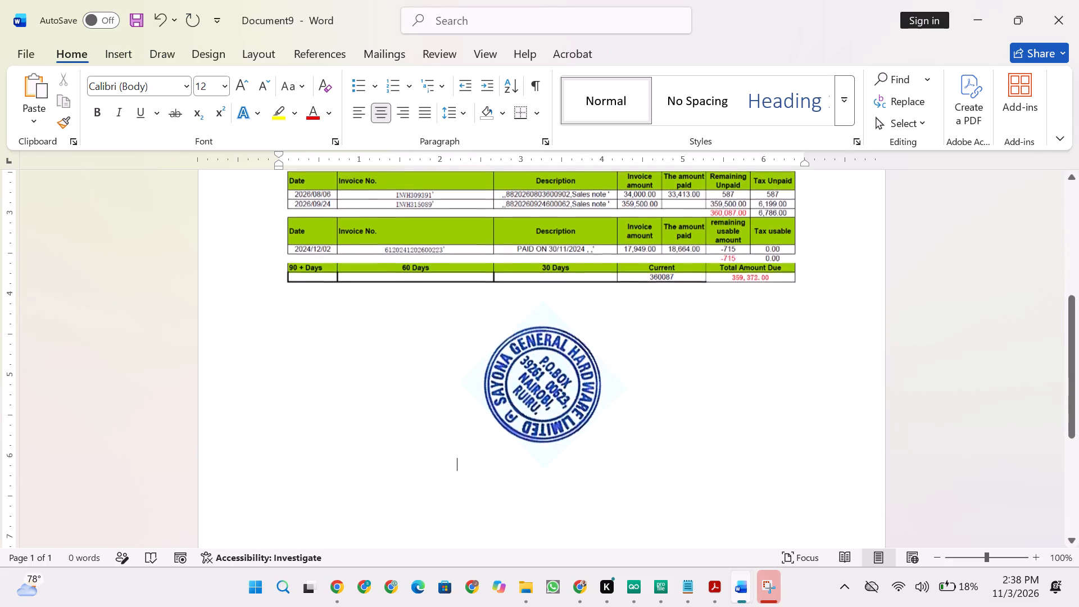
click(522, 374)
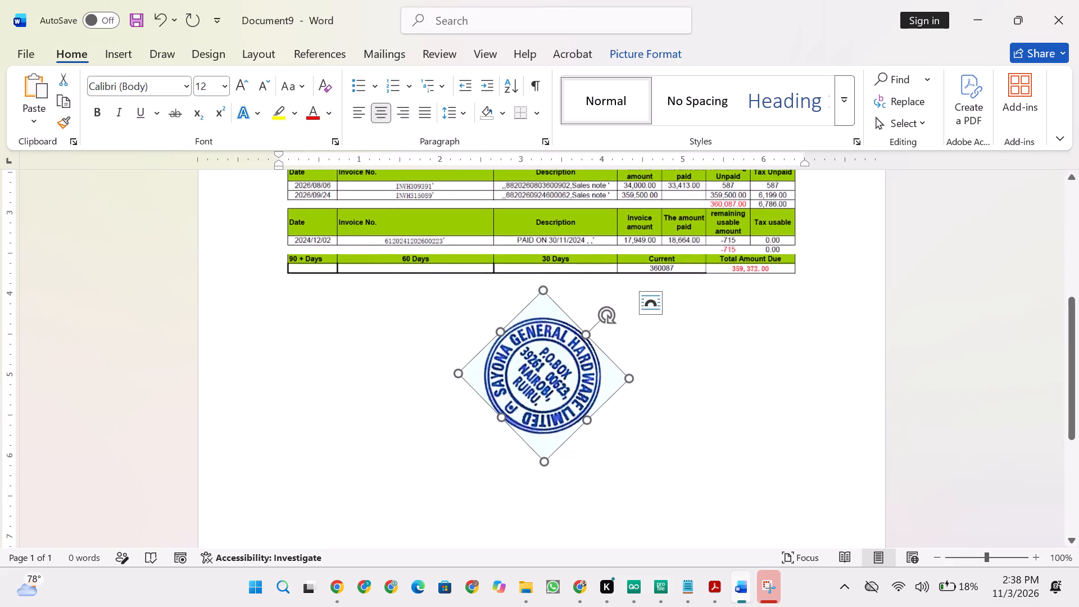
click(628, 49)
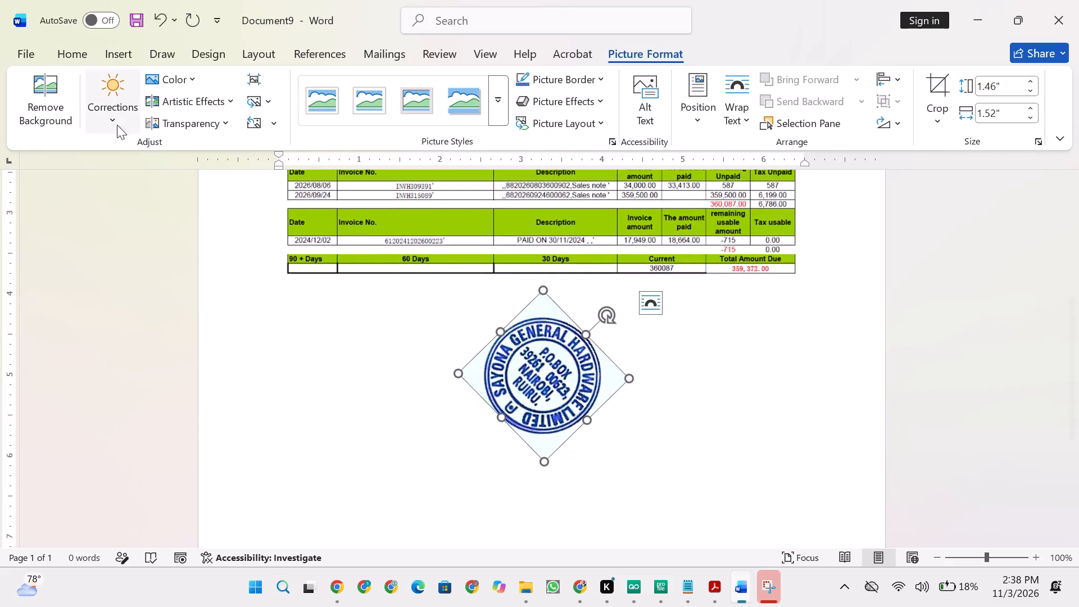
click(117, 125)
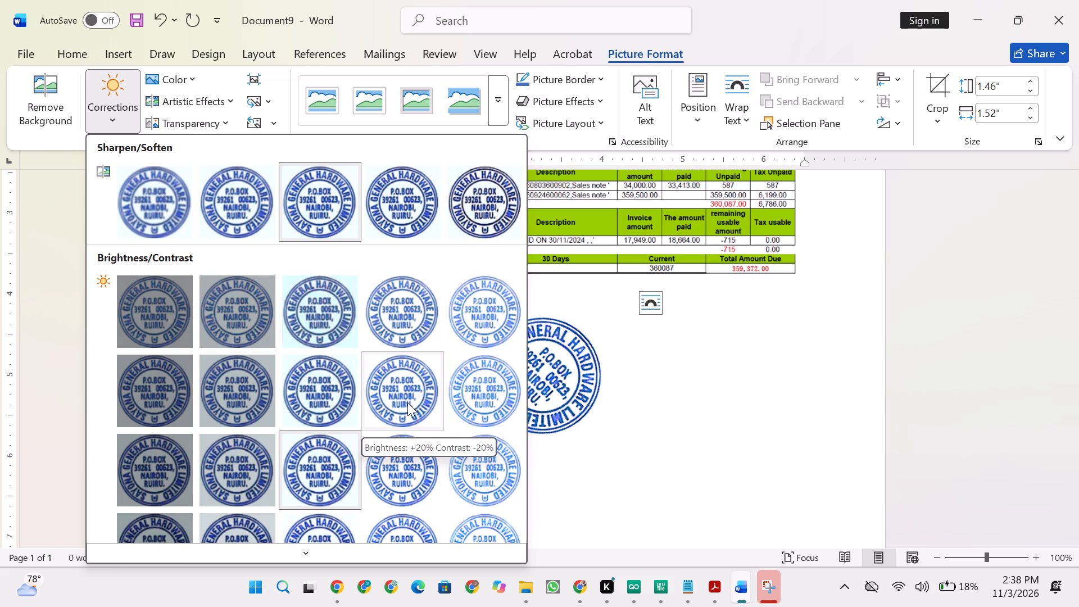
click(414, 465)
click(662, 379)
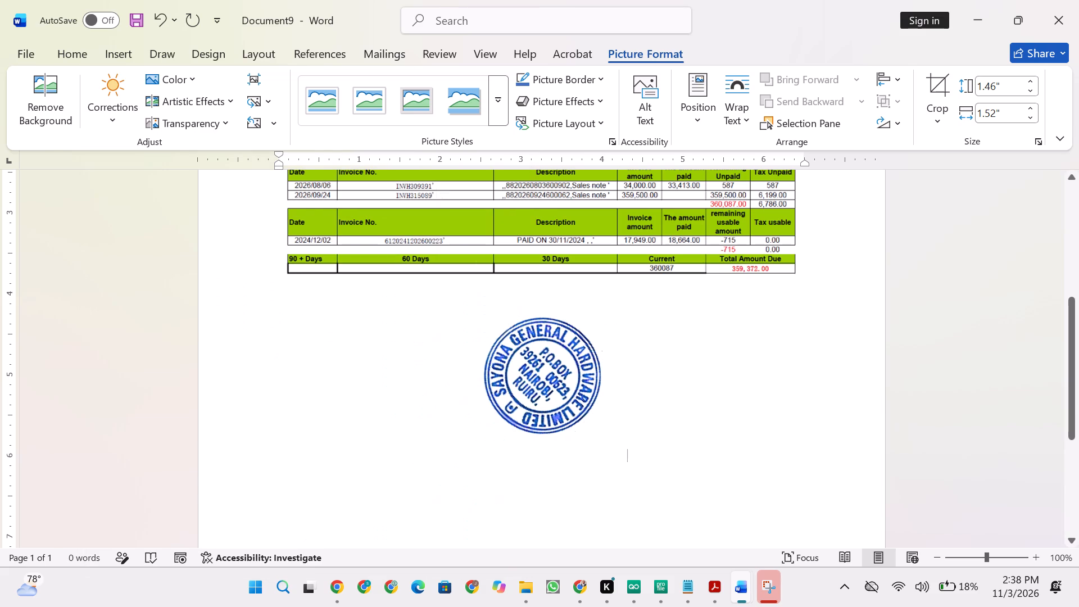
Check the stamped SAYONA statement in the print preview and return to the document.
click(550, 365)
click(555, 364)
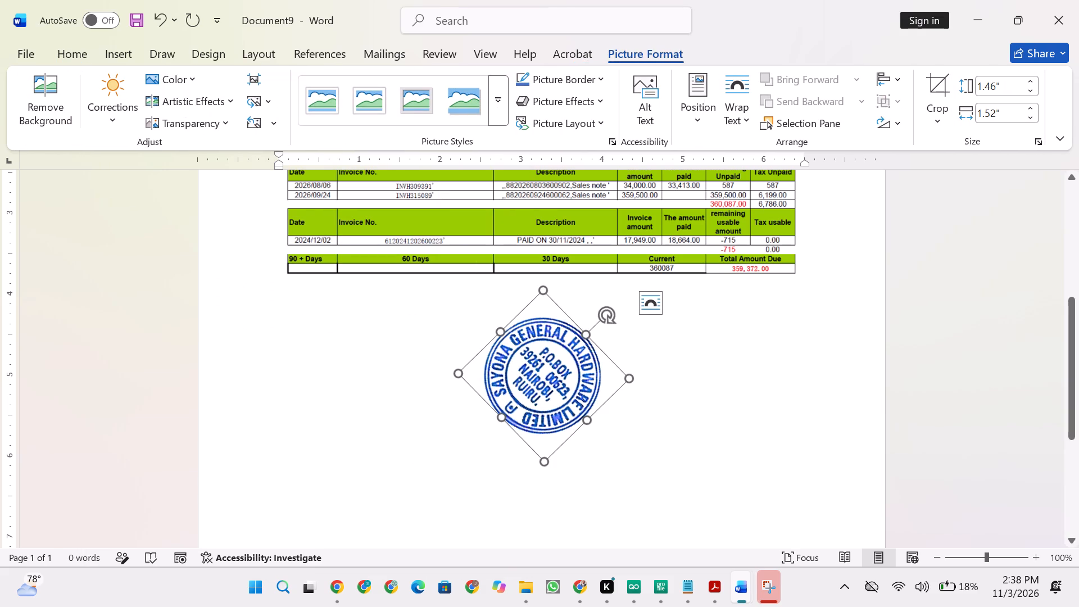
key(ctrl+p)
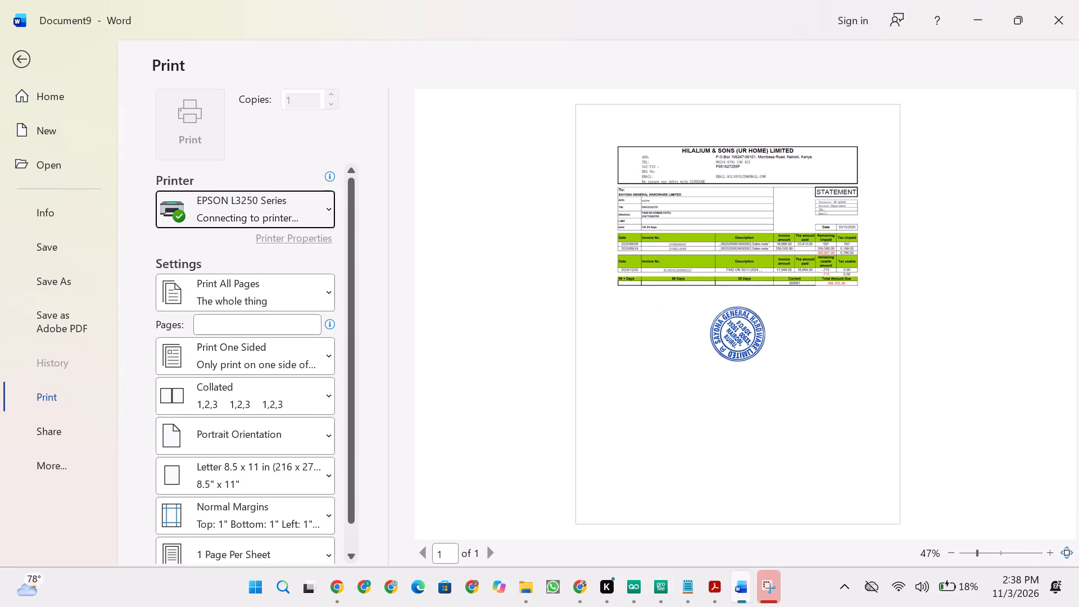
click(22, 62)
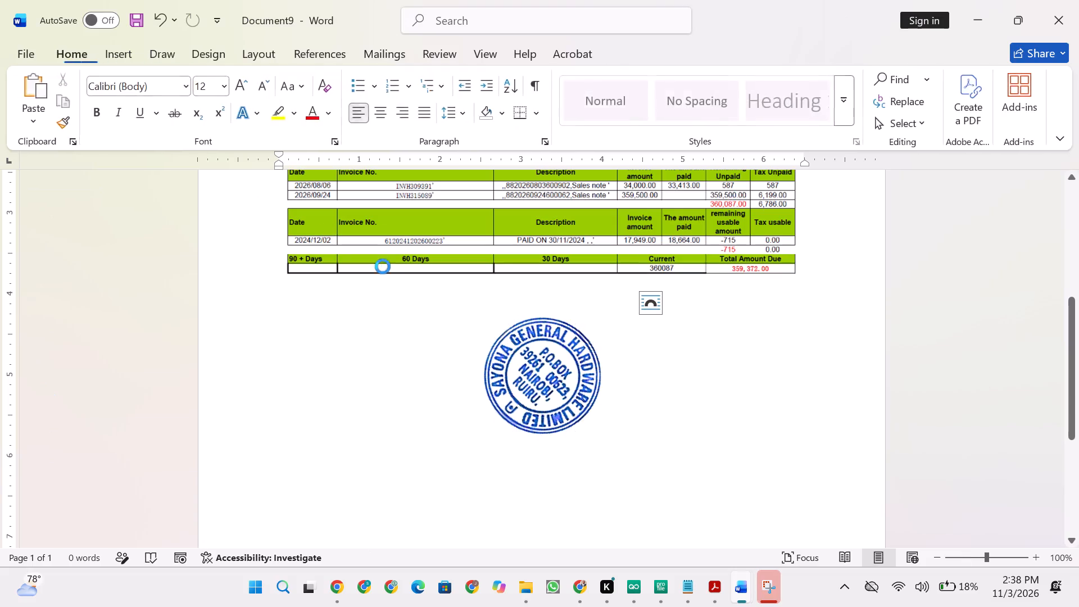
Enlarge the SAYONA stamp slightly and deselect it.
drag(542, 289, 542, 283)
click(405, 354)
Reduce the page margins to about 0.6 inch at the top, 0.75 inch on the left and 0.45 inch on the right.
scroll(580, 365, up, 11)
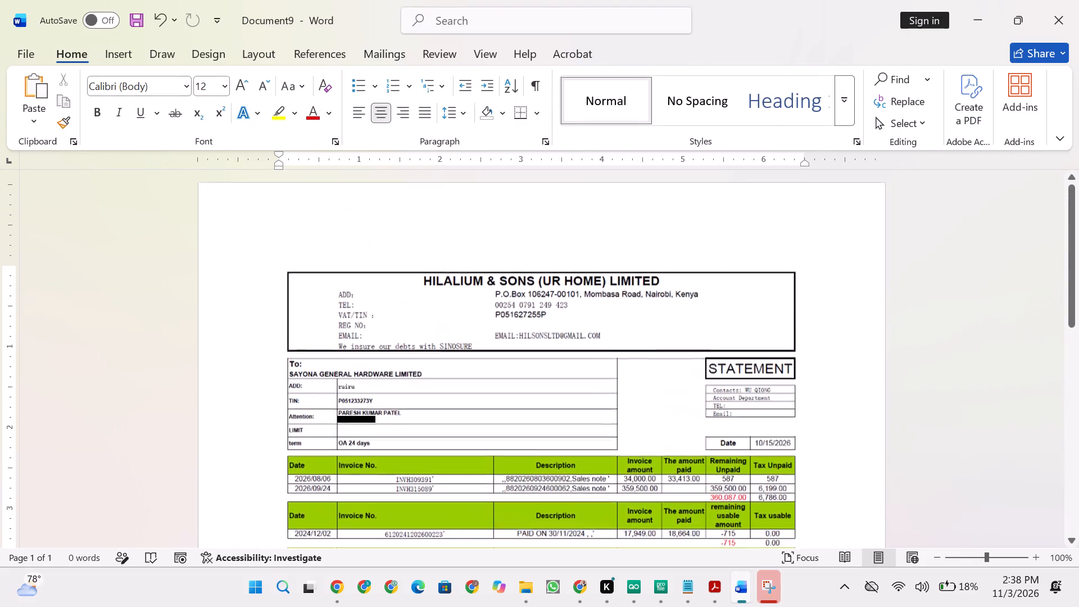
click(10, 268)
drag(6, 265, 6, 231)
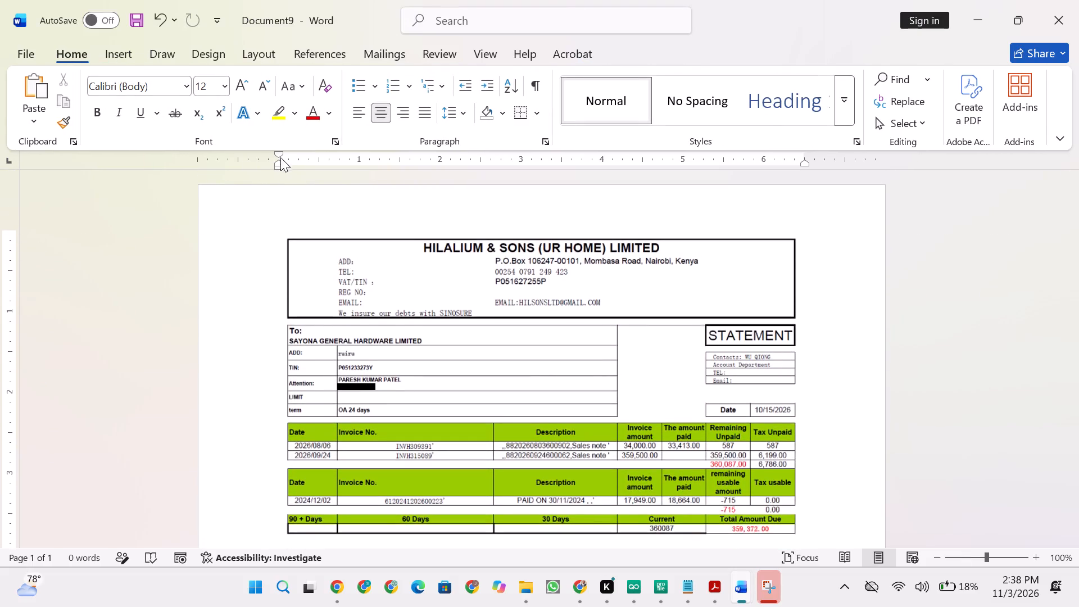
drag(277, 157, 259, 160)
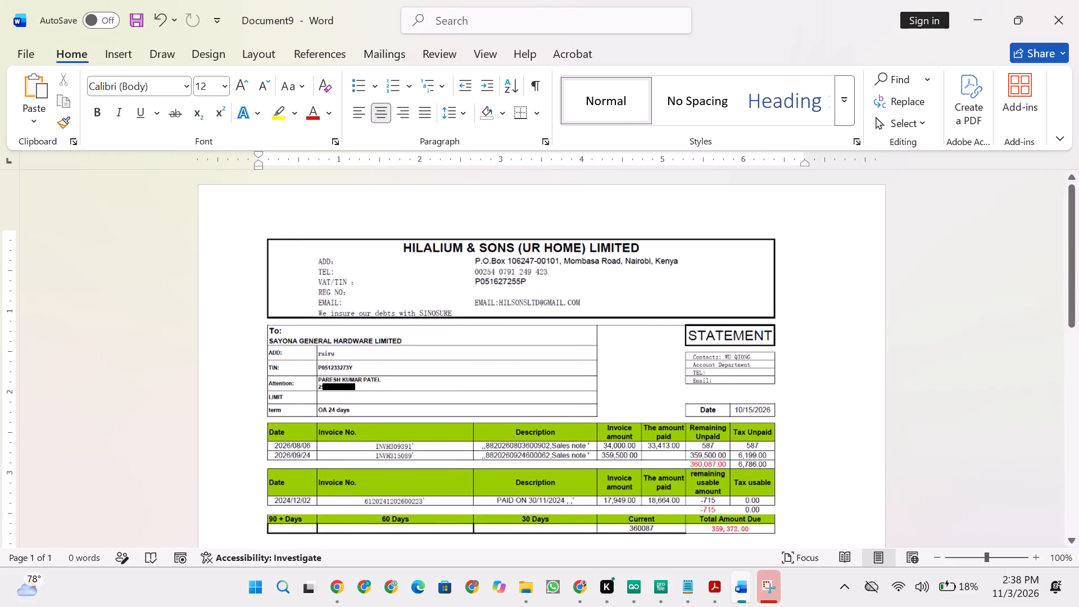
drag(804, 155, 849, 164)
Enlarge the SAYONA statement picture proportionally until it nearly fills the width between the page margins, keeping the stamp below it.
scroll(856, 274, down, 7)
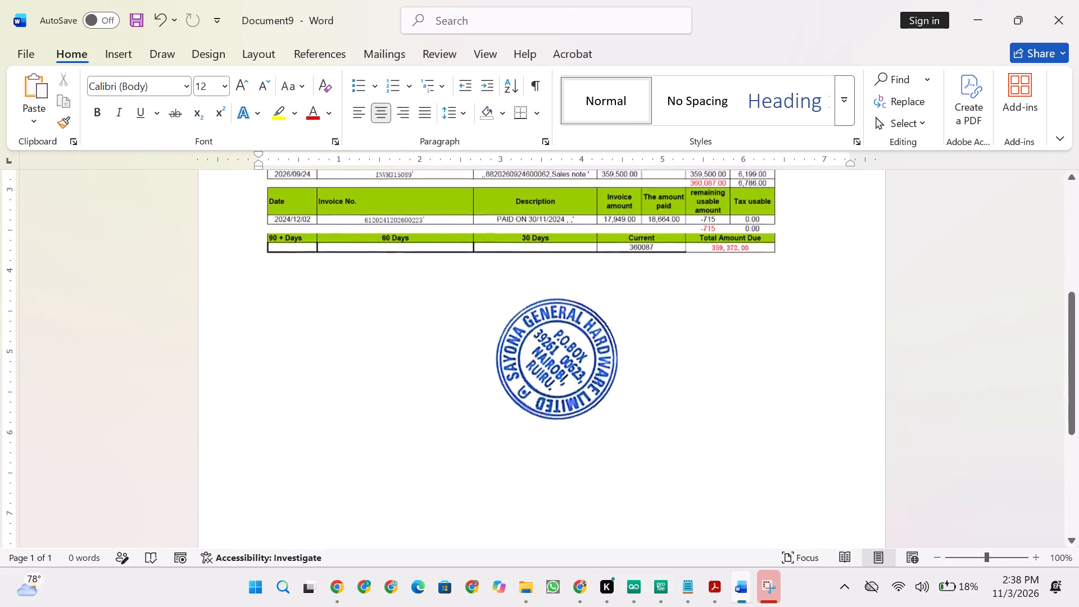
click(731, 219)
drag(788, 258, 806, 271)
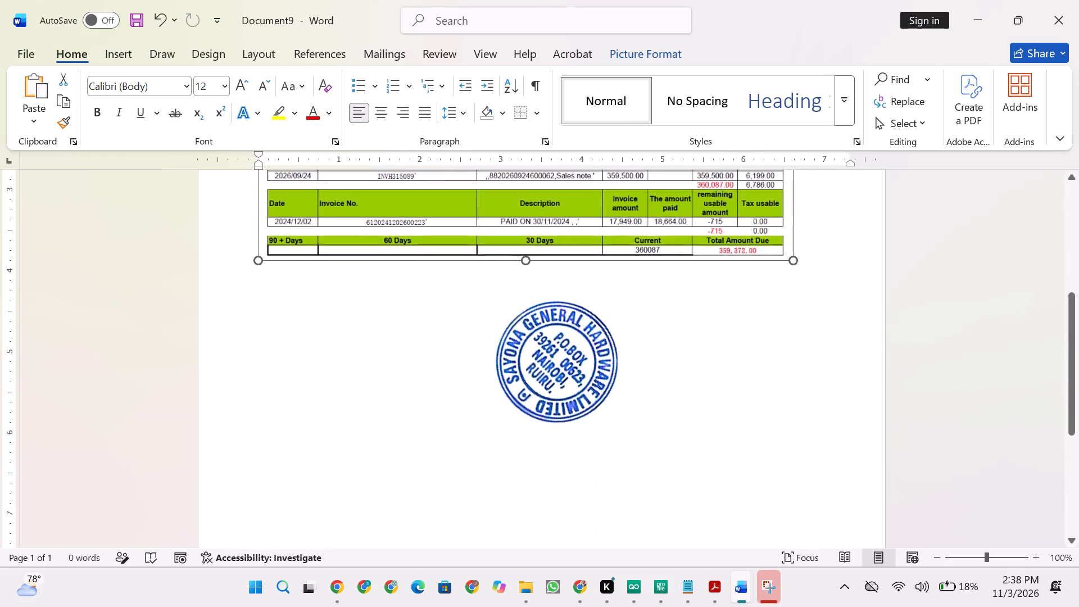
drag(806, 271, 829, 280)
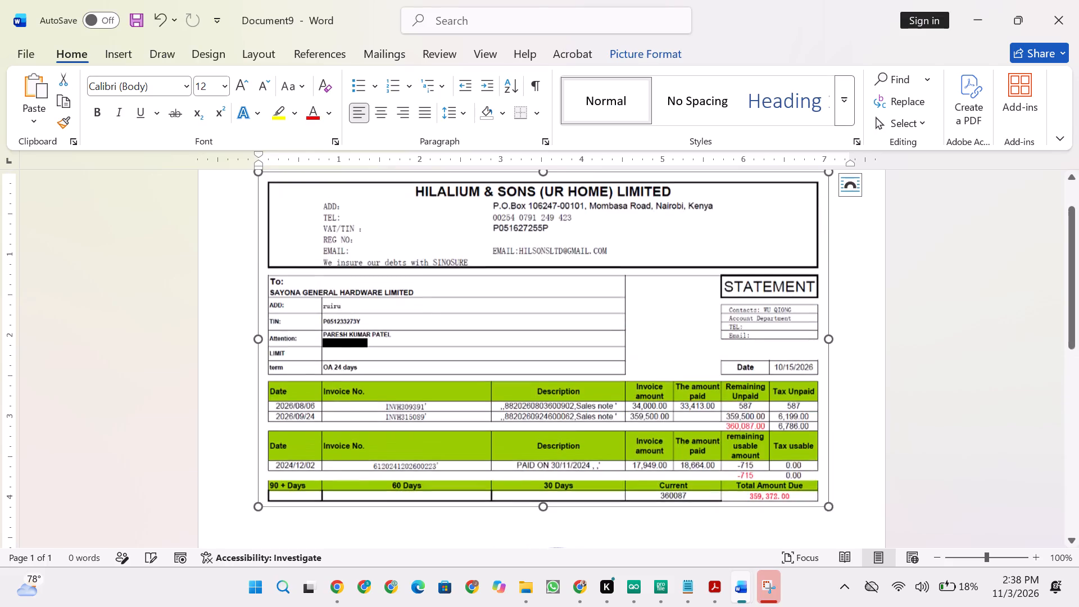
scroll(866, 325, down, 5)
click(708, 361)
scroll(770, 350, down, 5)
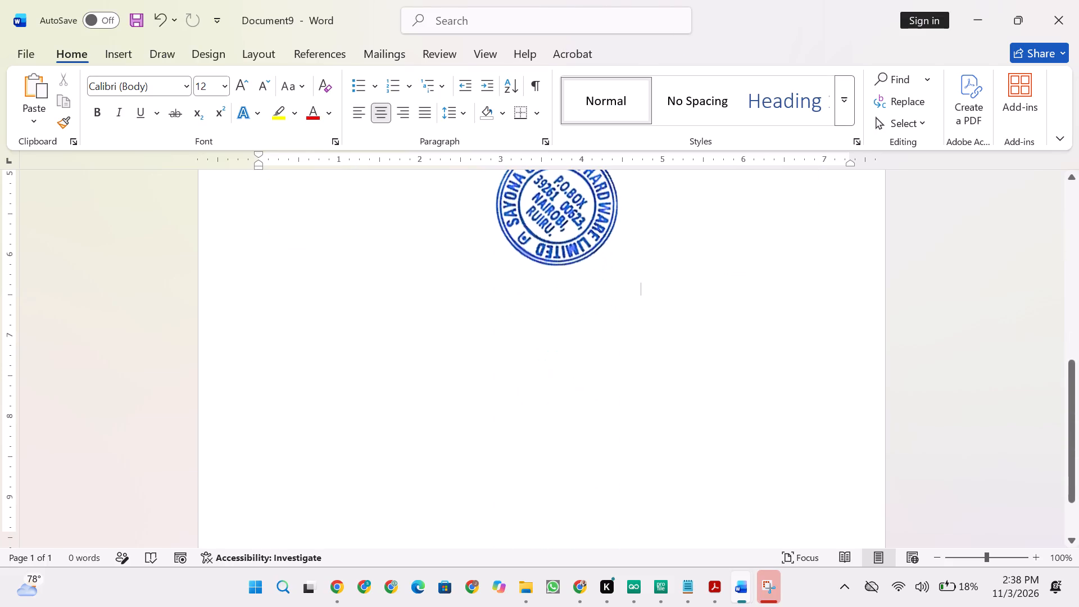
Check the enlarged SAYONA statement and its stamp in the print preview and return to the document.
key(ctrl+p)
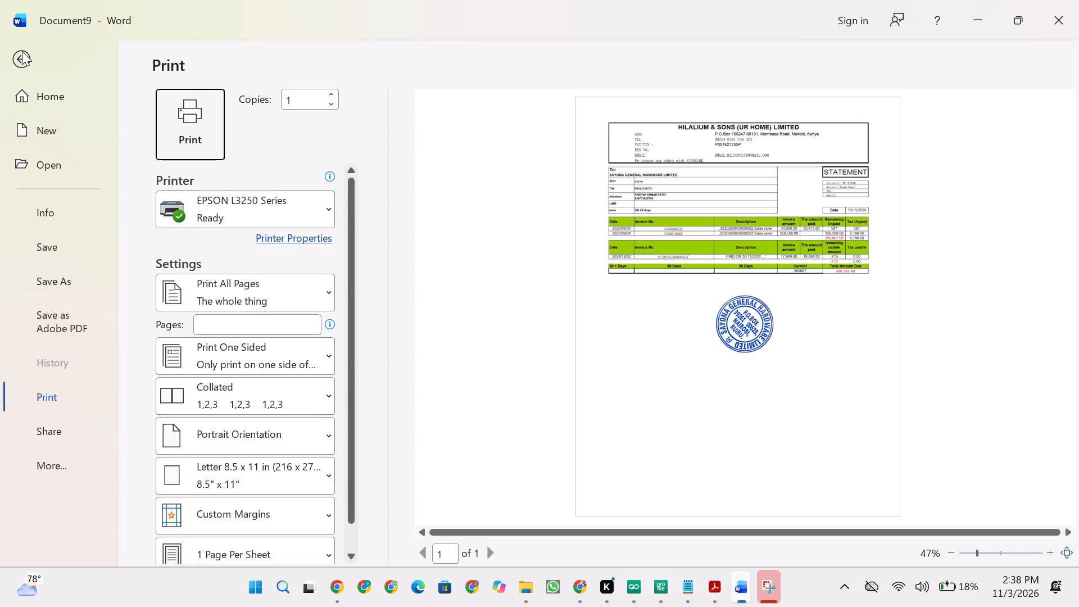
click(22, 57)
scroll(206, 150, up, 5)
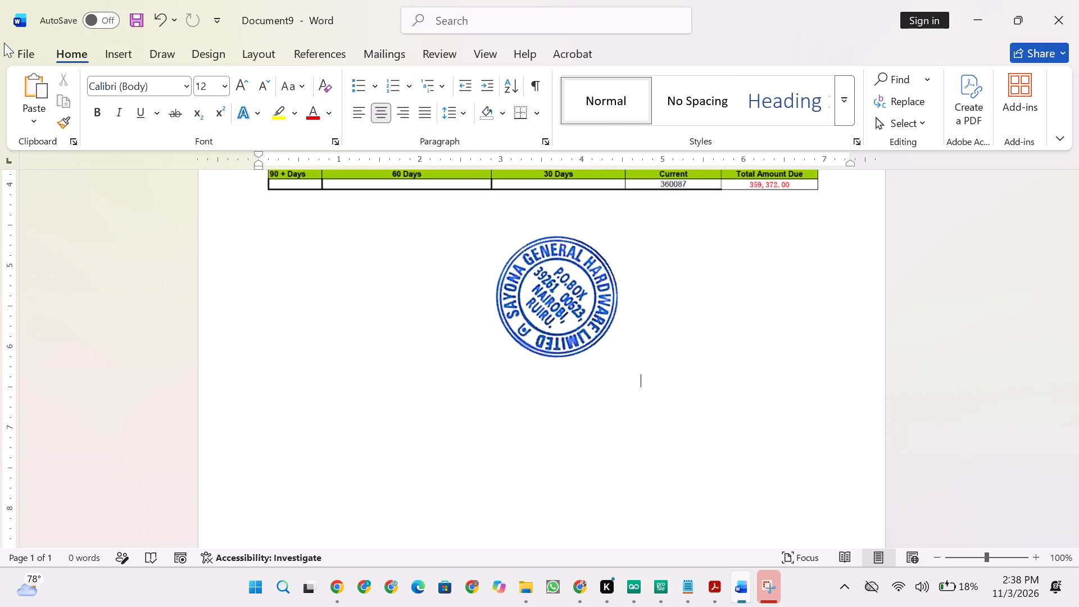
Save the stamped SAYONA document as a PDF named sayona in the hila oc folder on the Desktop.
click(20, 55)
click(71, 277)
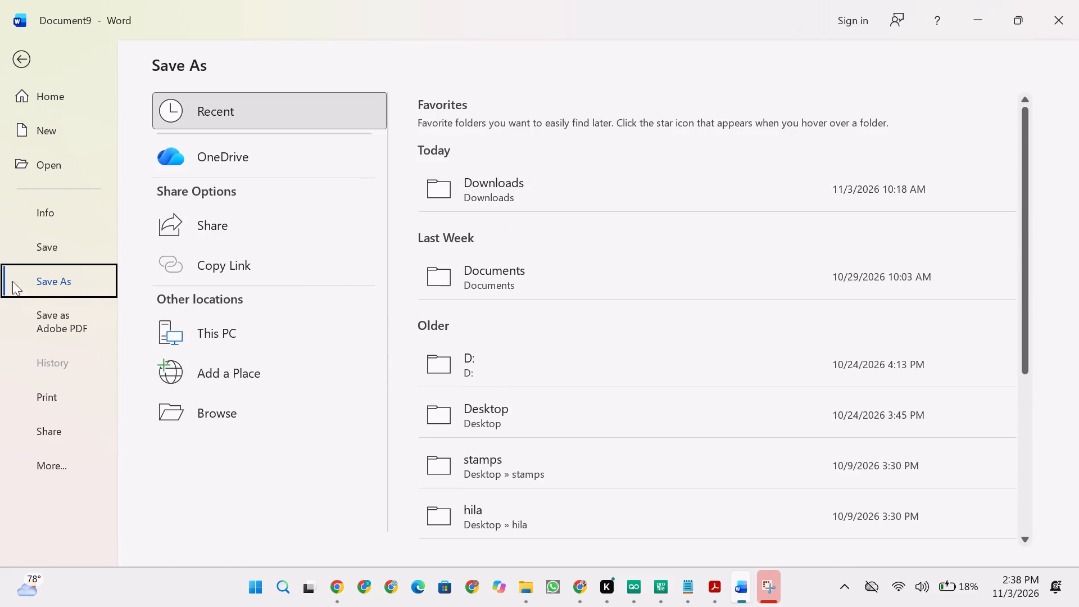
click(65, 316)
click(684, 311)
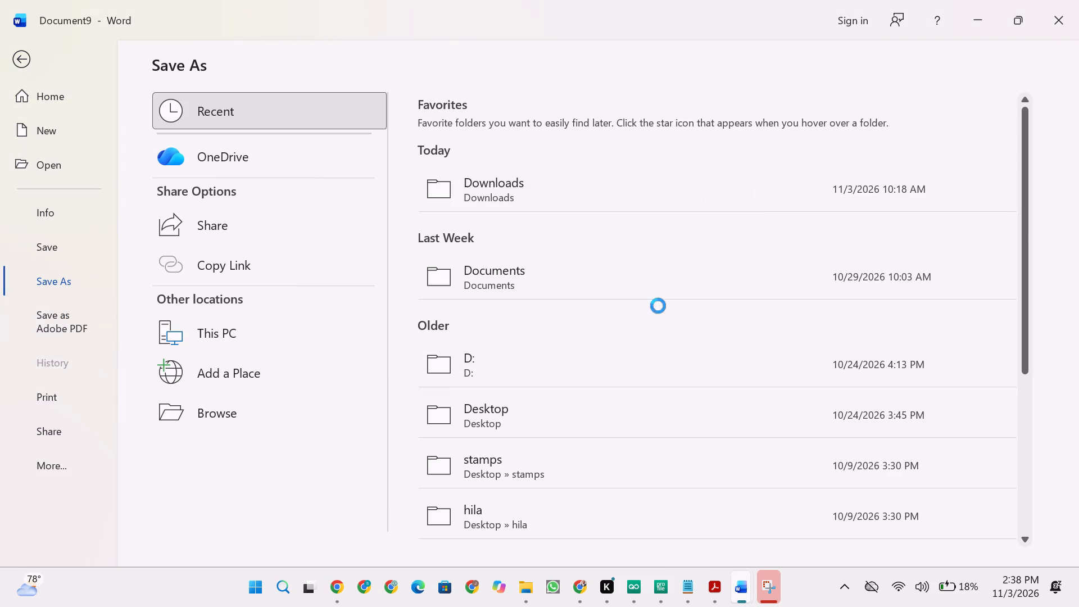
text(say)
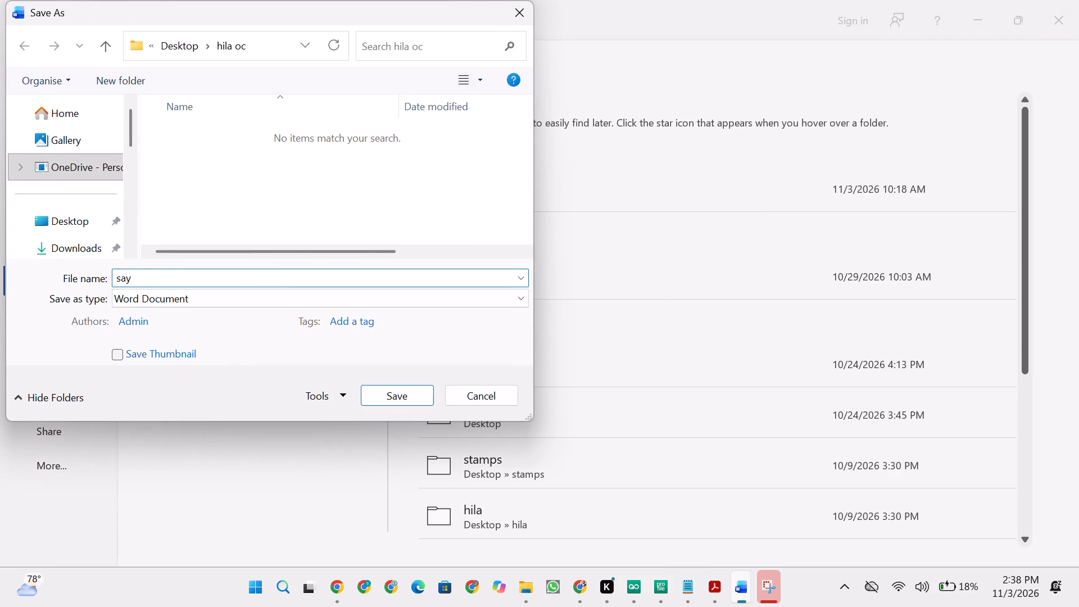
key(BackSpace)
key(BackSpace)
key(BackSpace)
text(sayo)
key(n)
key(a)
click(230, 301)
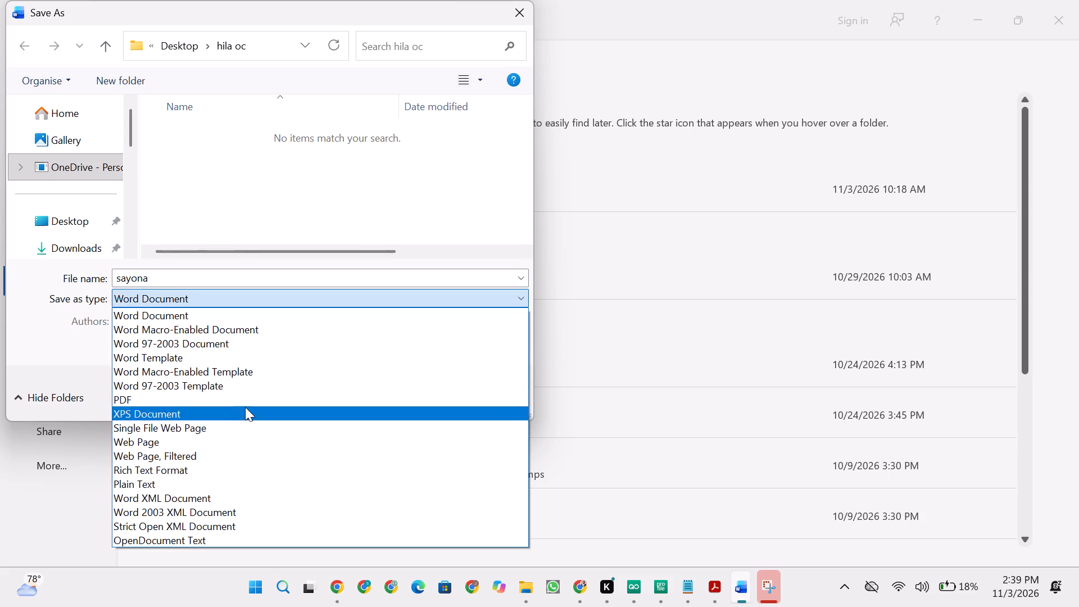
click(247, 405)
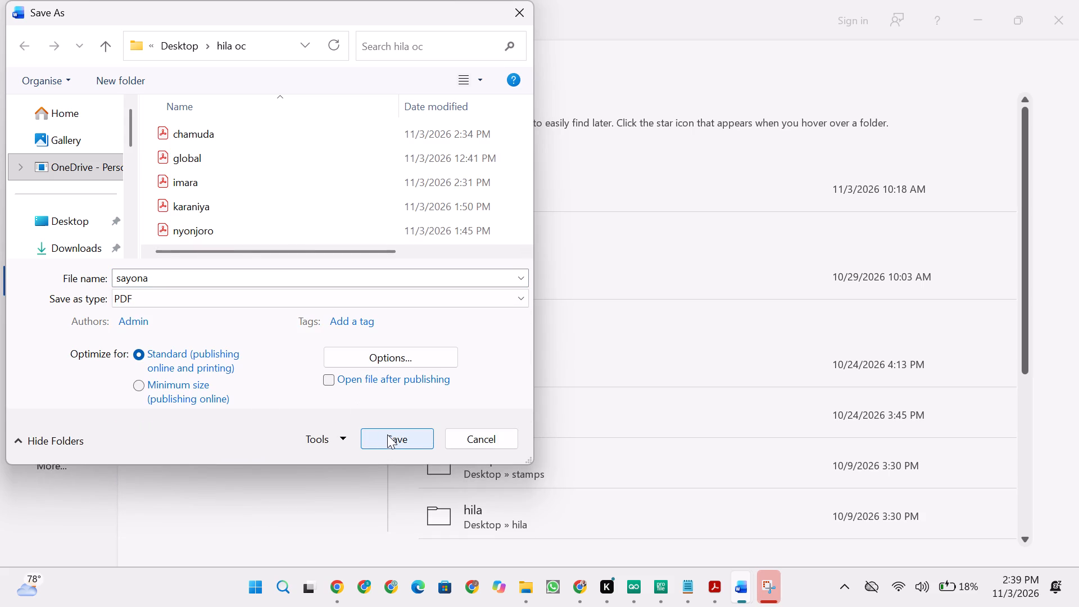
click(387, 434)
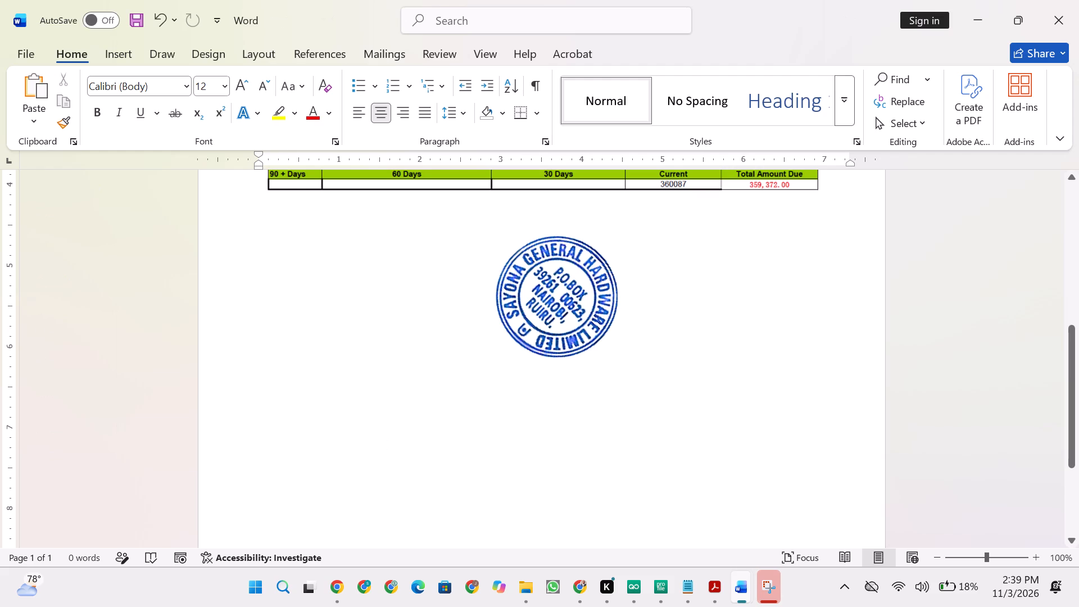
In Acrobat, find the original SAYONA statement among the open files and bring up the neighbouring TIRUPATI INVESTMENTS statement.
scroll(640, 465, down, 1)
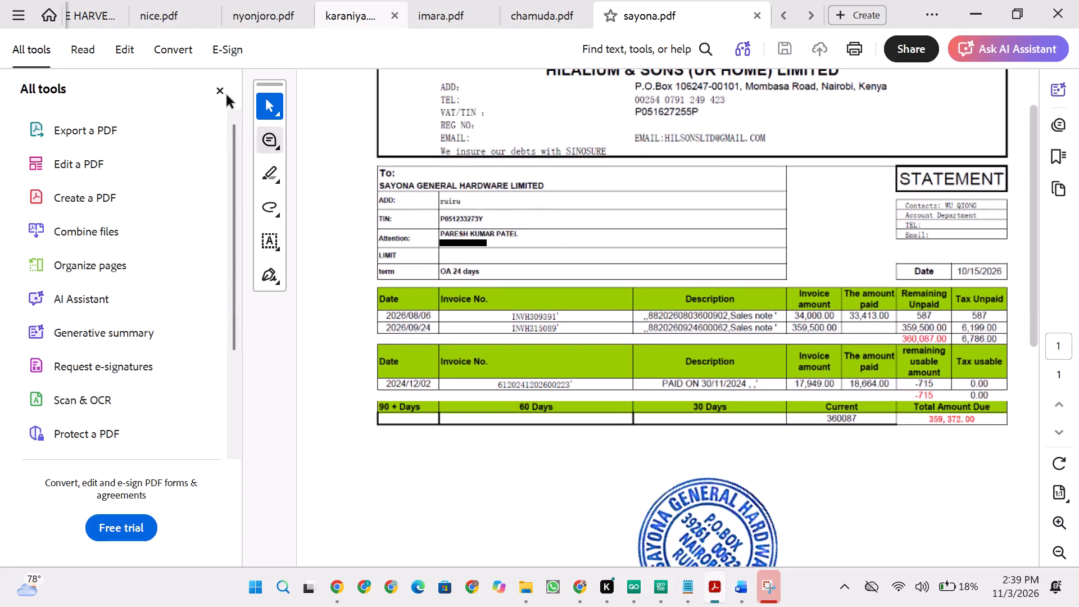
click(777, 12)
triple_click(786, 16)
triple_click(786, 16)
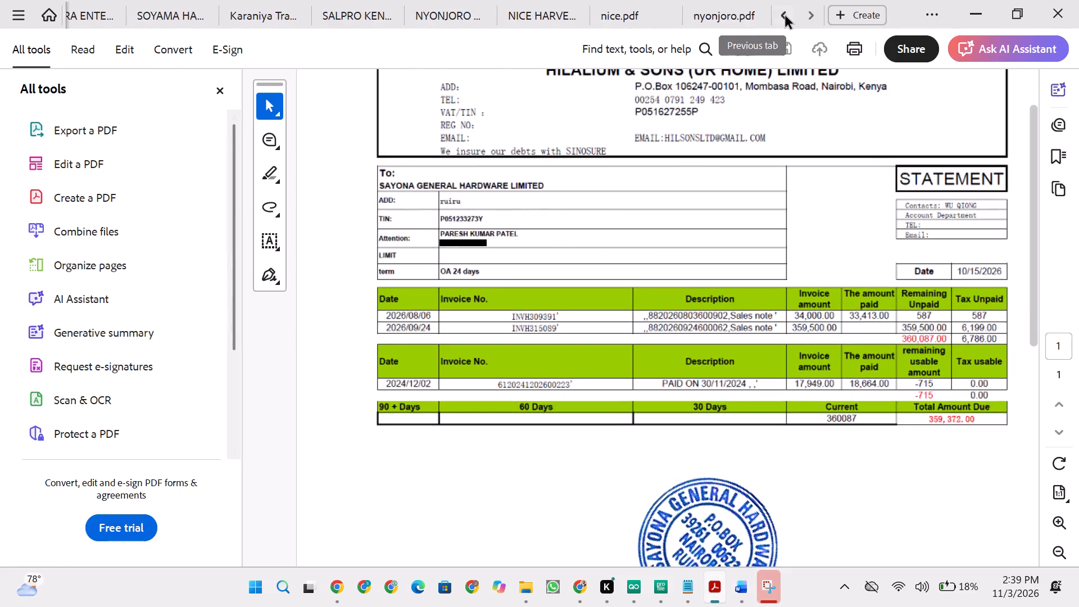
triple_click(786, 16)
click(786, 16)
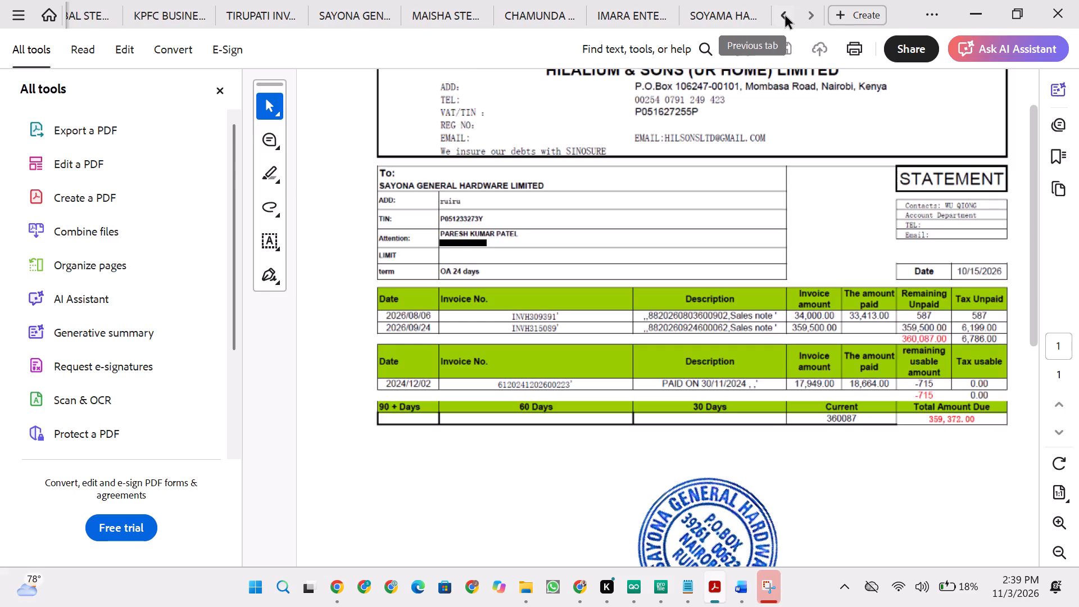
click(342, 22)
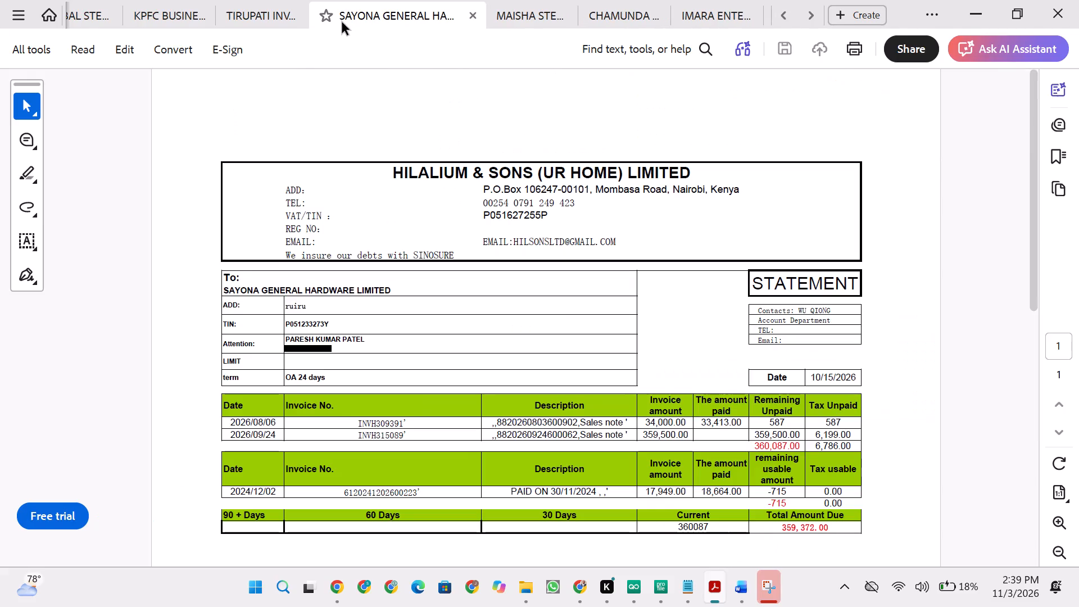
click(279, 8)
scroll(375, 54, down, 2)
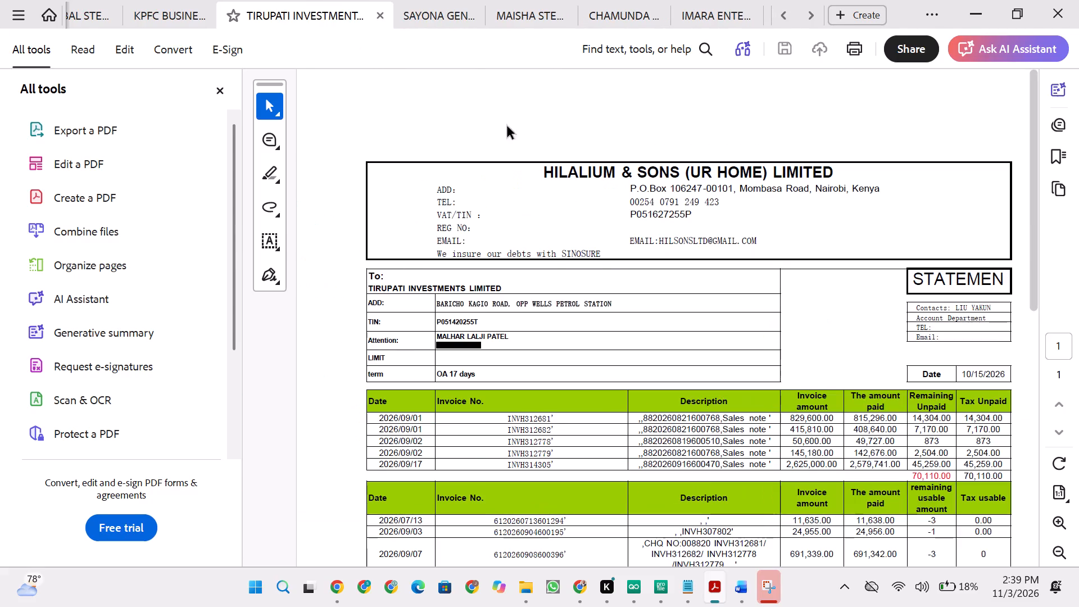
scroll(737, 185, down, 2)
scroll(731, 188, up, 1)
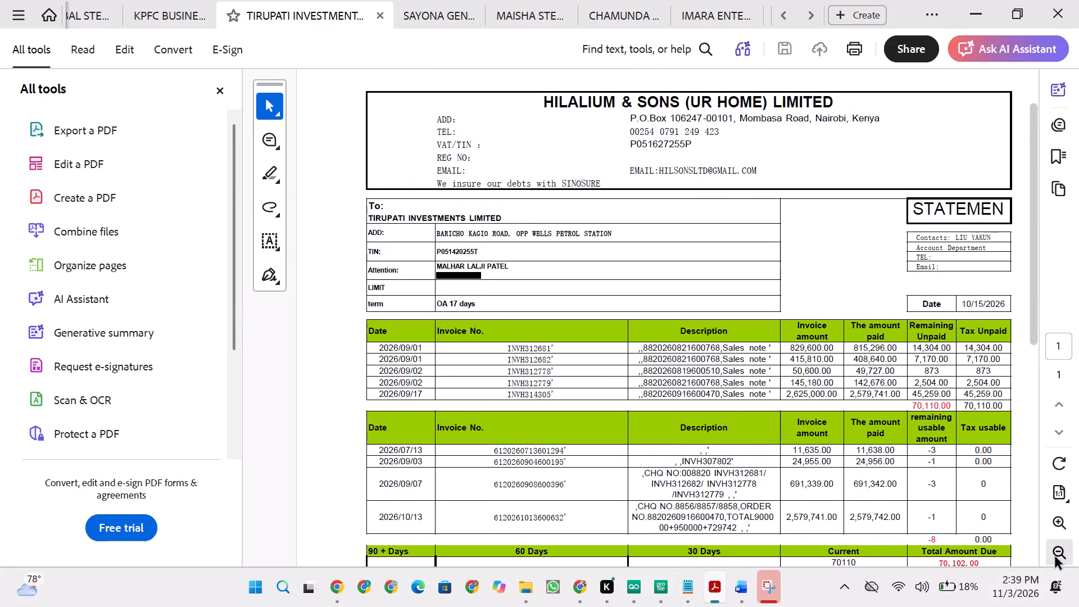
Using Snipping Tool, copy a snip of the whole TIRUPATI INVESTMENTS statement from the letterhead to the Total Amount Due row.
click(224, 93)
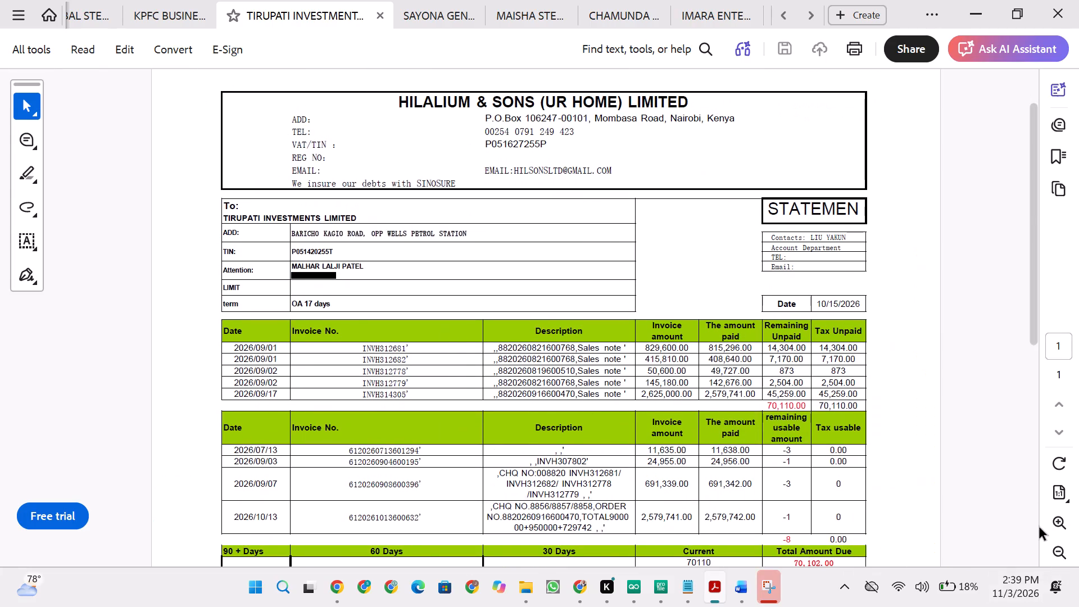
click(1059, 556)
drag(1013, 512, 1013, 511)
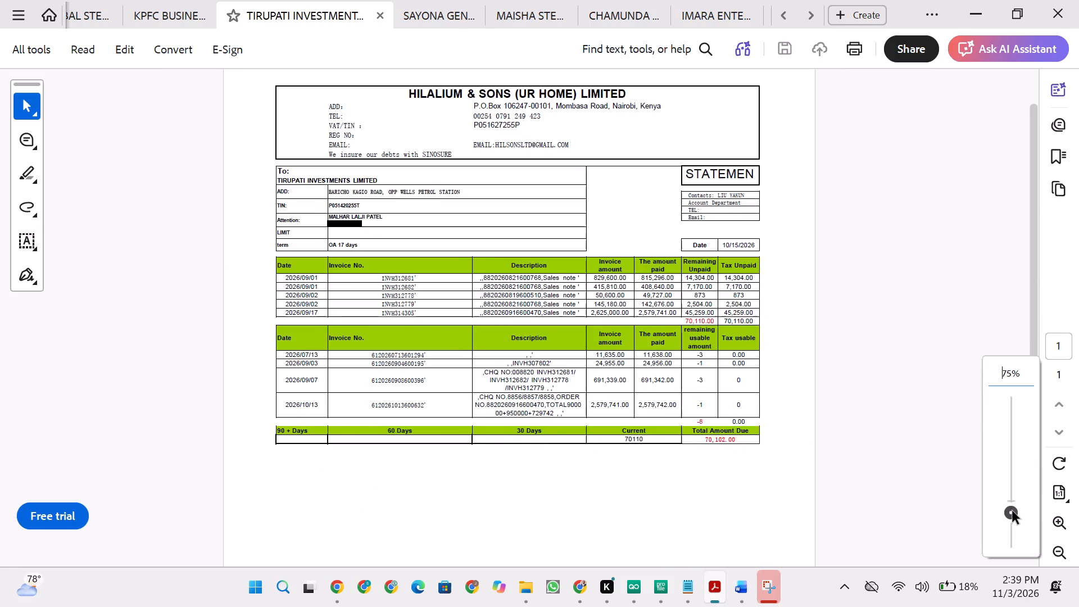
drag(1013, 511, 1011, 507)
click(1012, 489)
click(1012, 489)
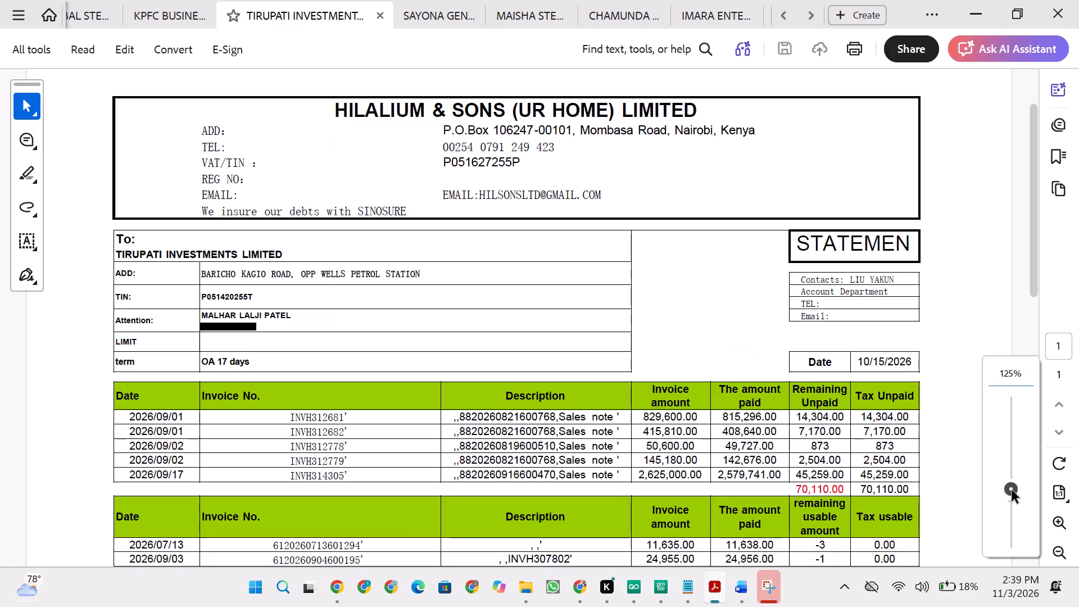
click(1015, 505)
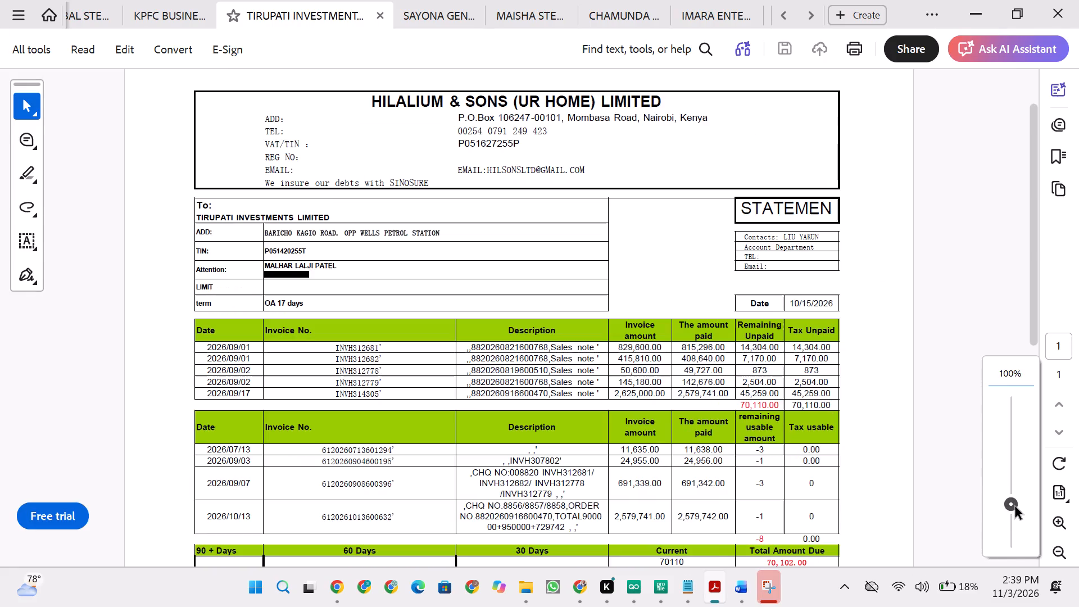
click(1013, 517)
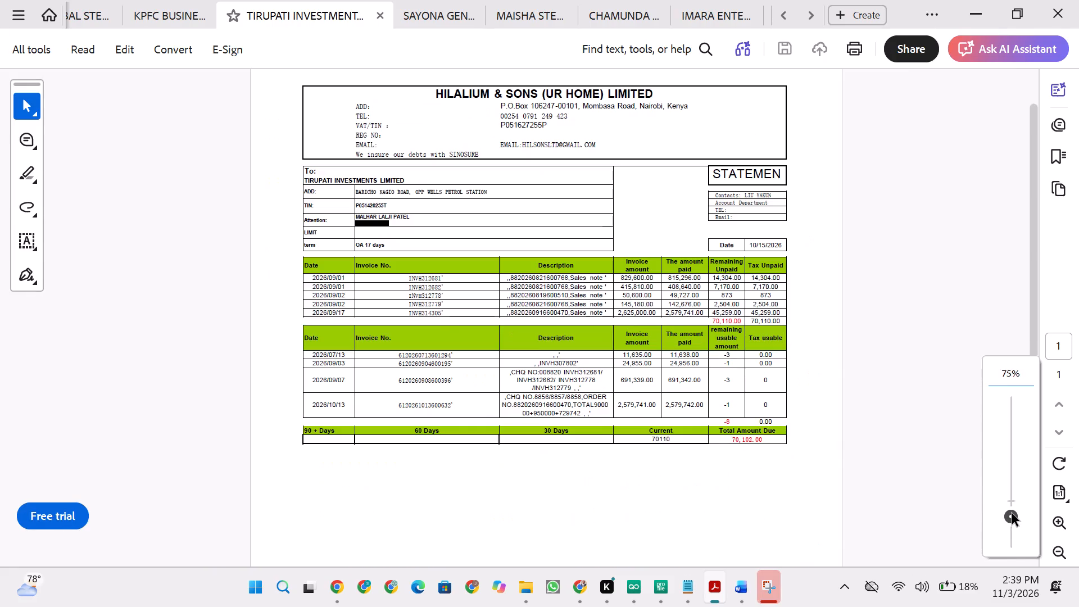
click(1012, 514)
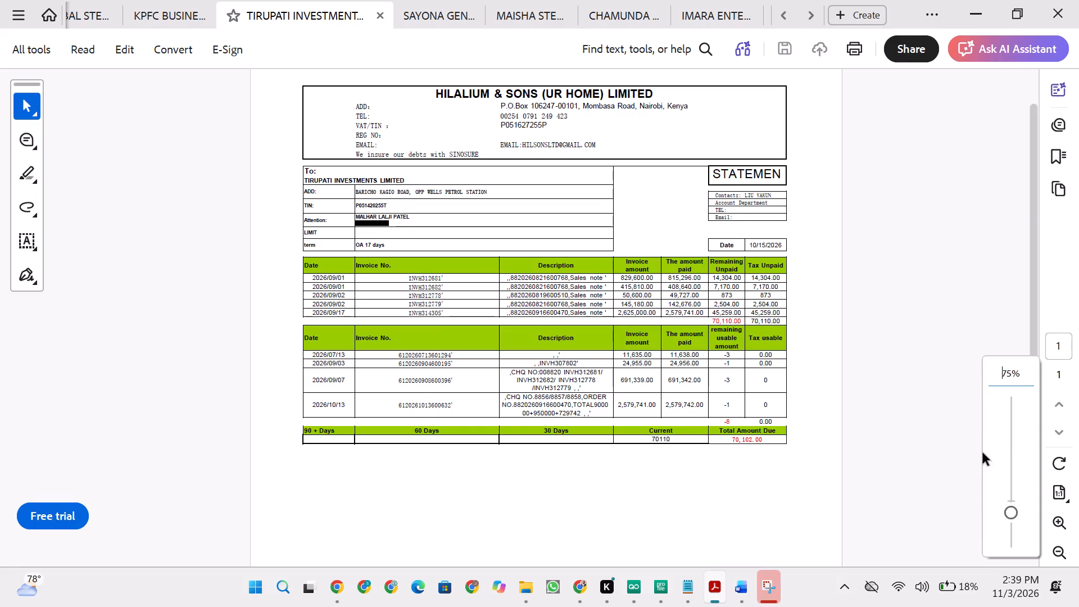
click(770, 595)
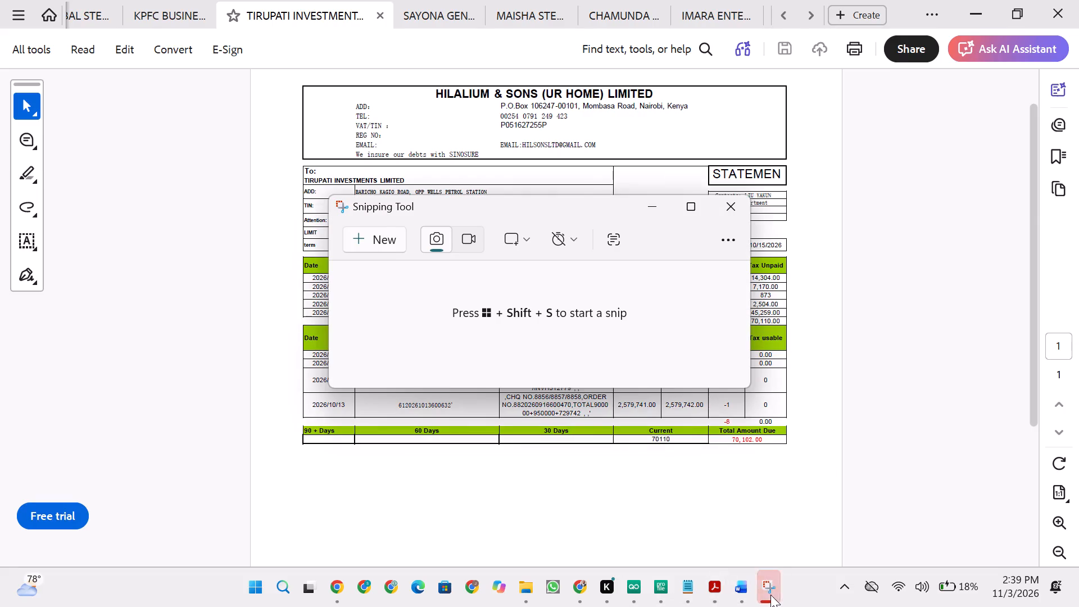
click(375, 245)
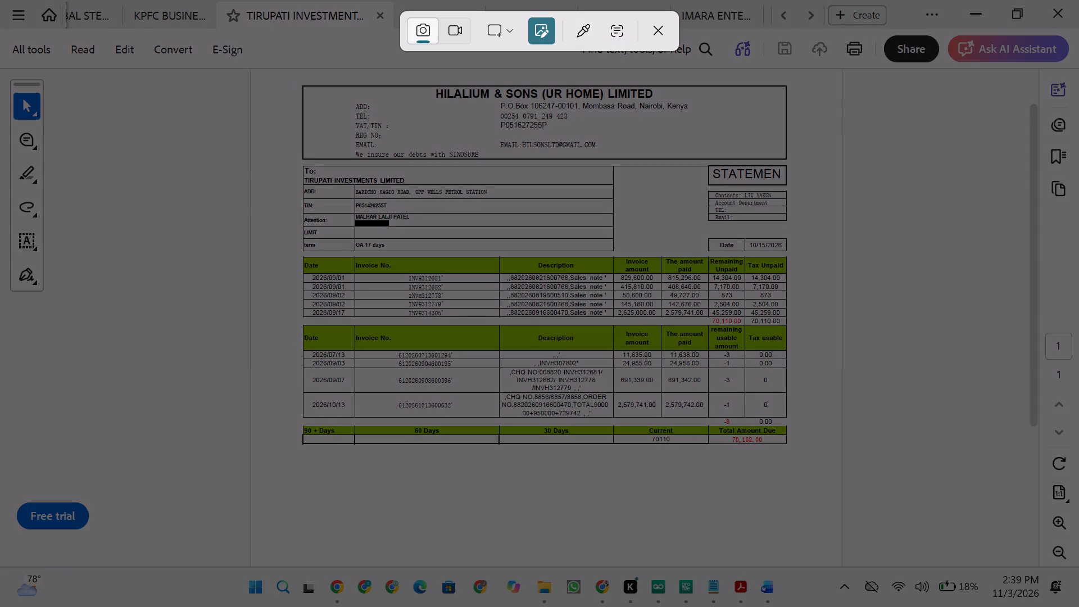
drag(286, 74, 801, 452)
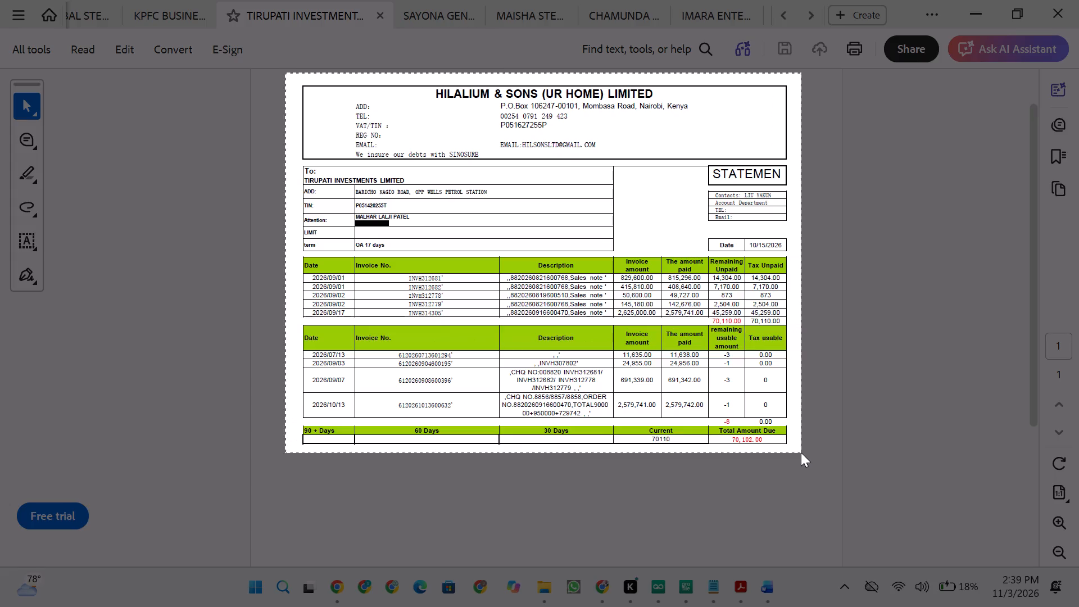
drag(801, 452, 800, 453)
click(287, 74)
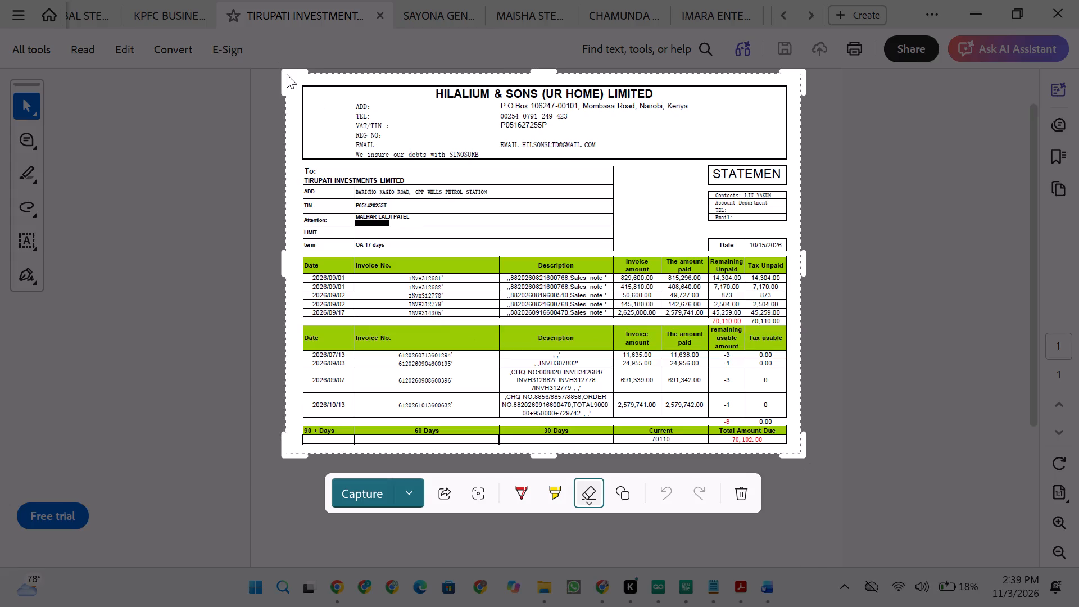
drag(284, 72, 293, 78)
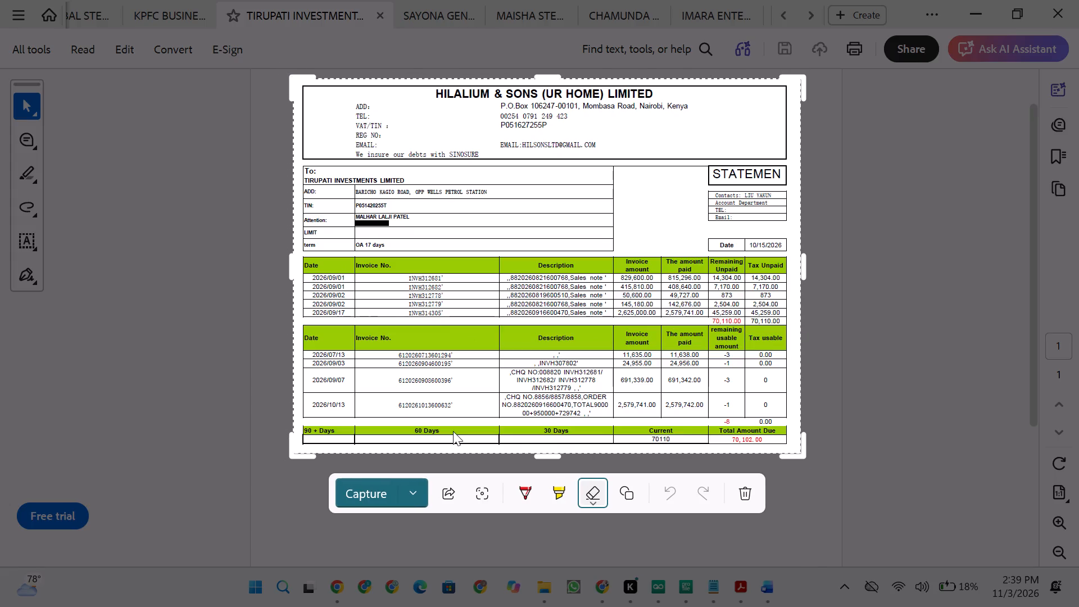
click(422, 501)
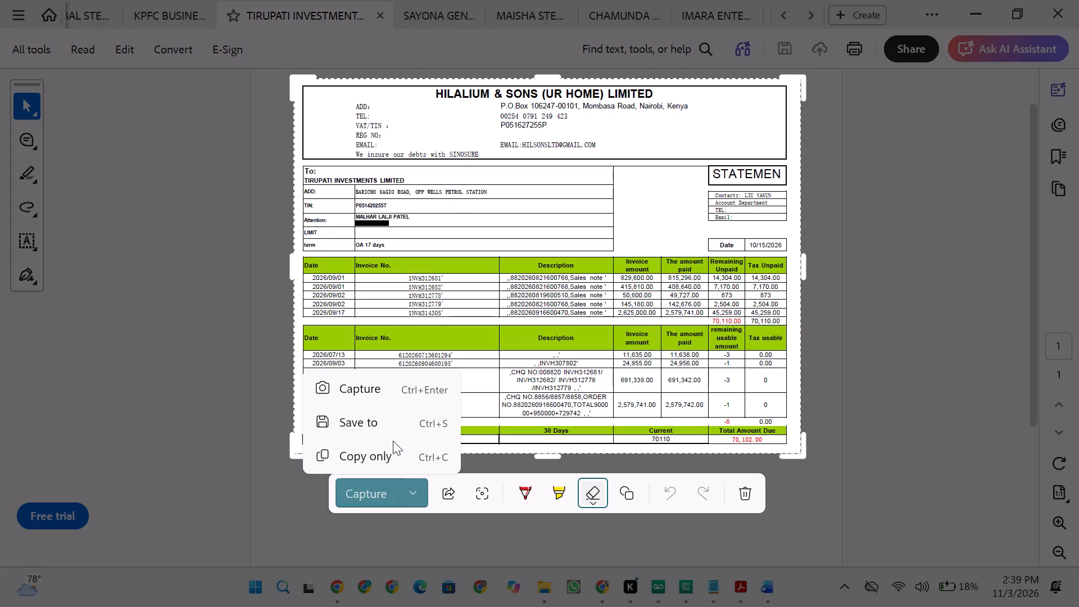
click(395, 444)
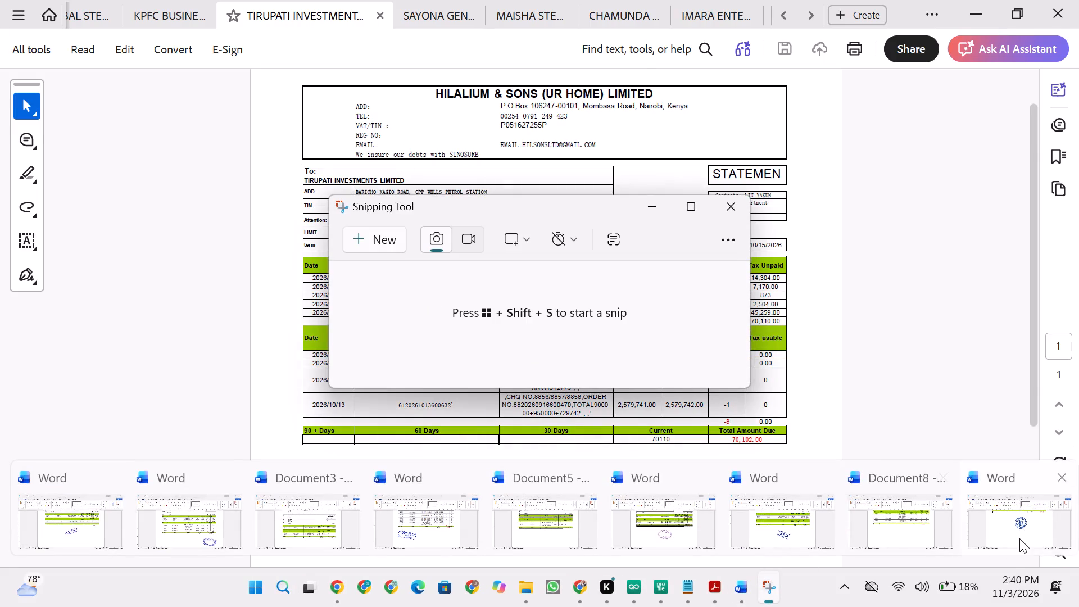
In Word, paste the TIRUPATI INVESTMENTS statement snip into a new blank document and add an empty centred line below it.
click(1019, 538)
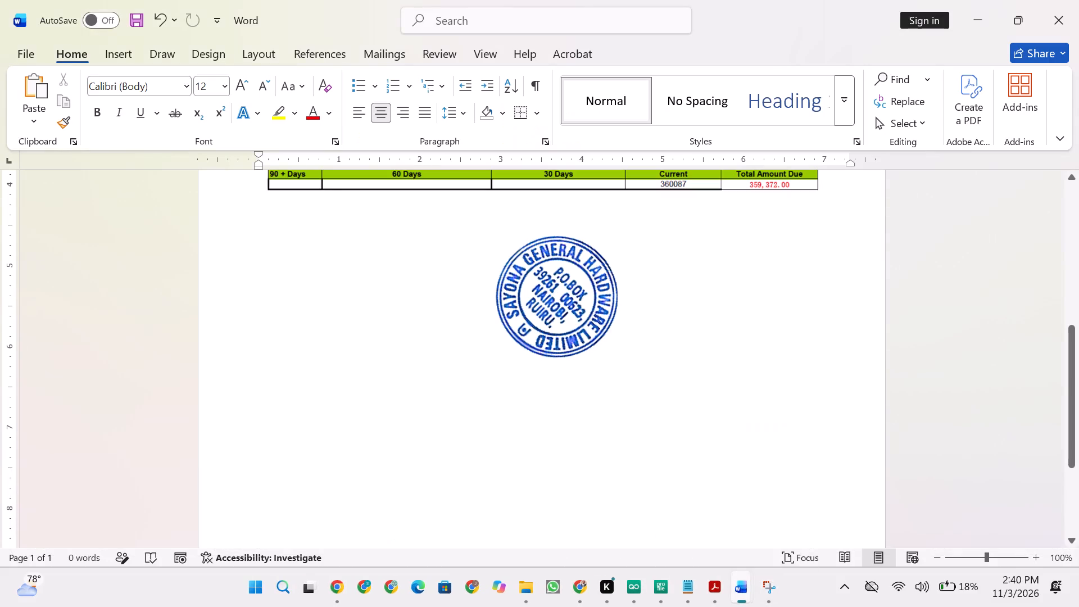
key(ctrl+n)
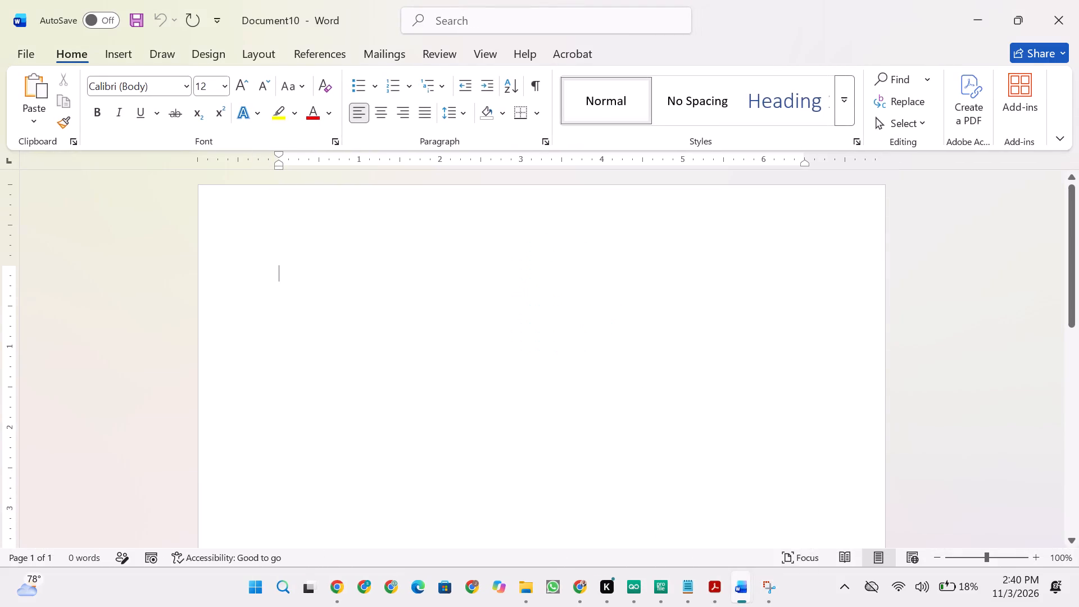
key(ctrl+v)
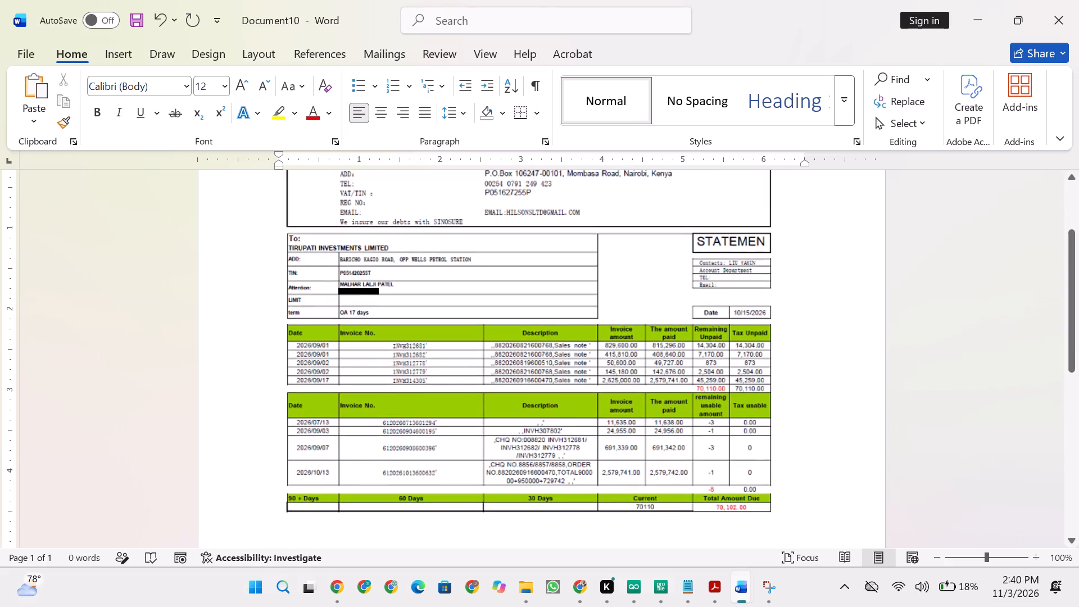
key(Return)
scroll(715, 373, down, 1)
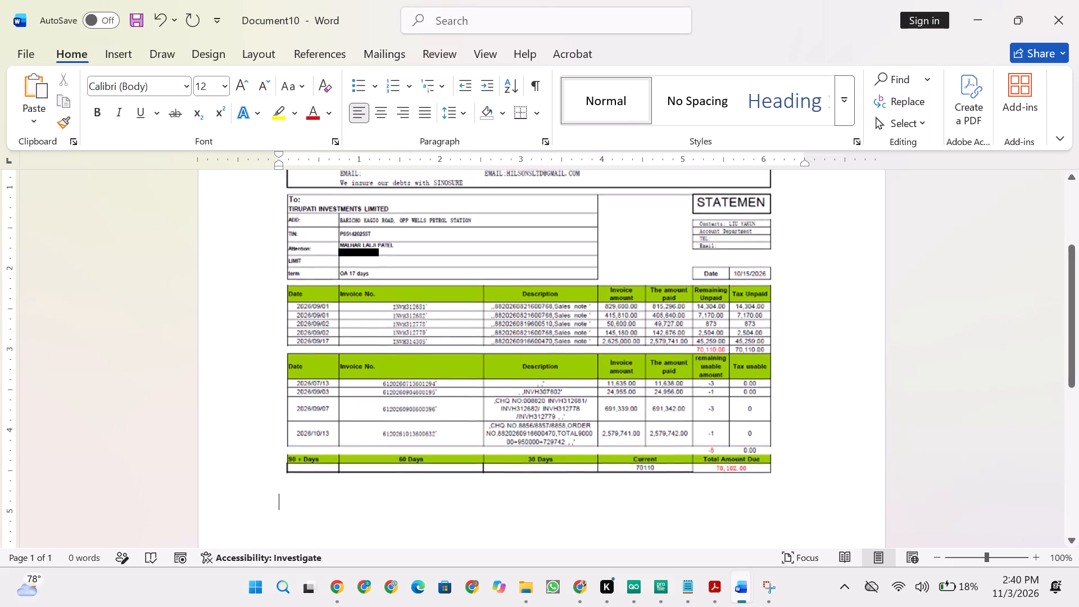
click(388, 112)
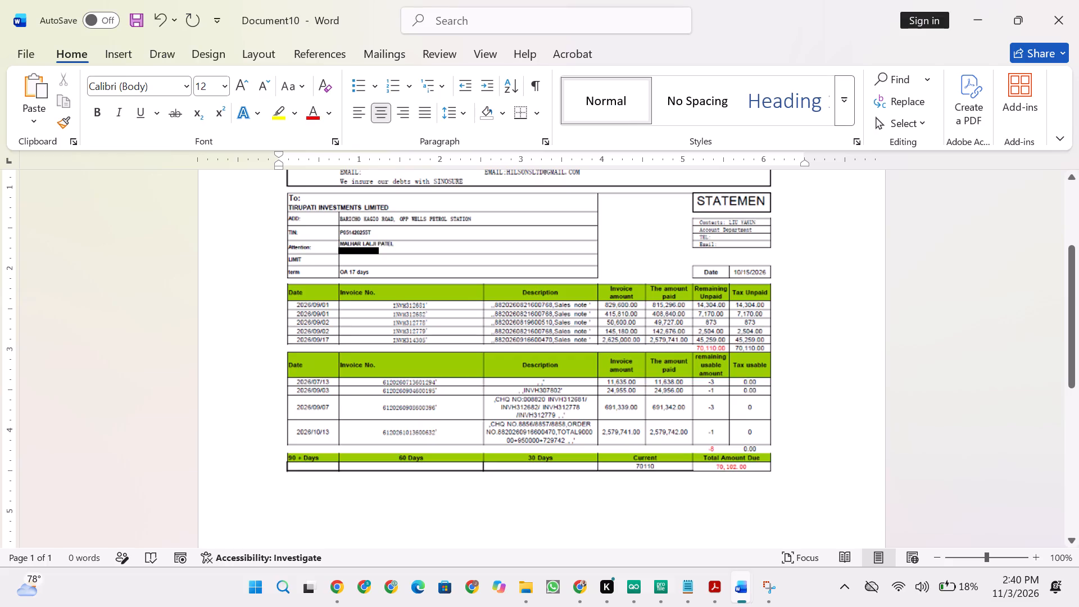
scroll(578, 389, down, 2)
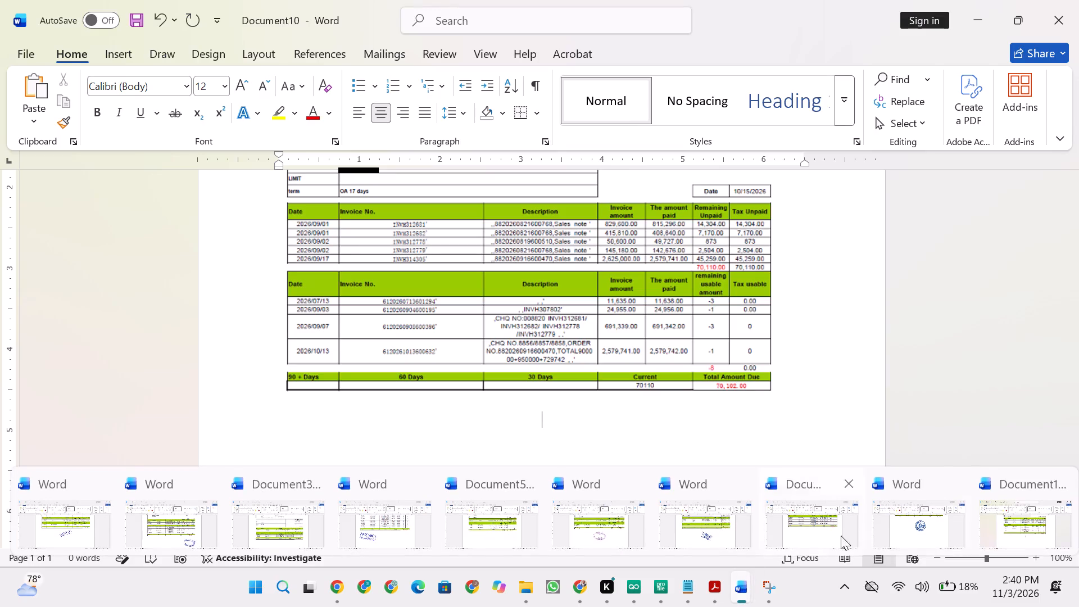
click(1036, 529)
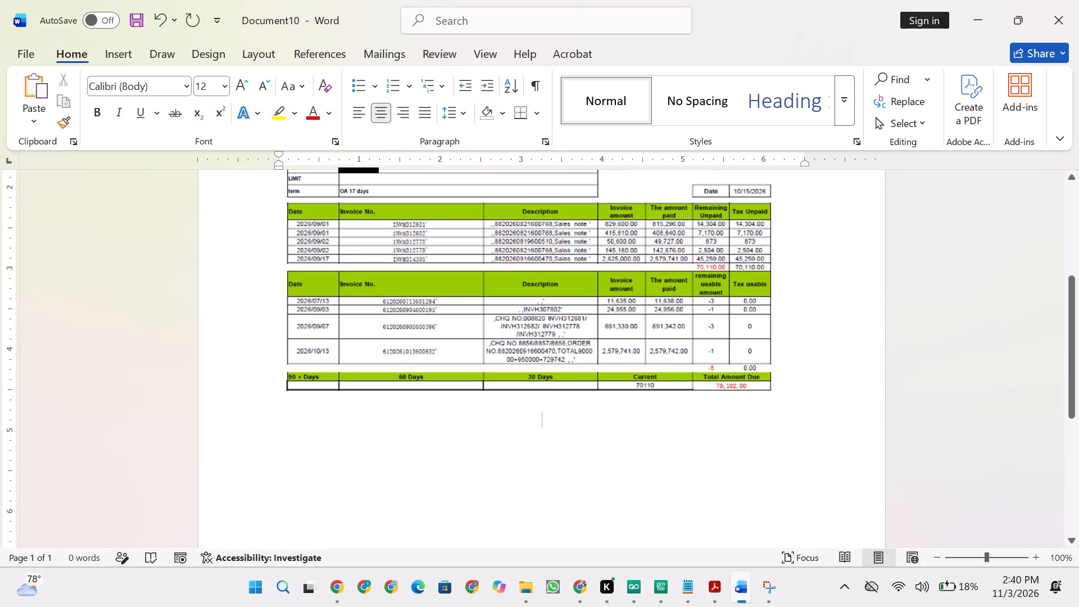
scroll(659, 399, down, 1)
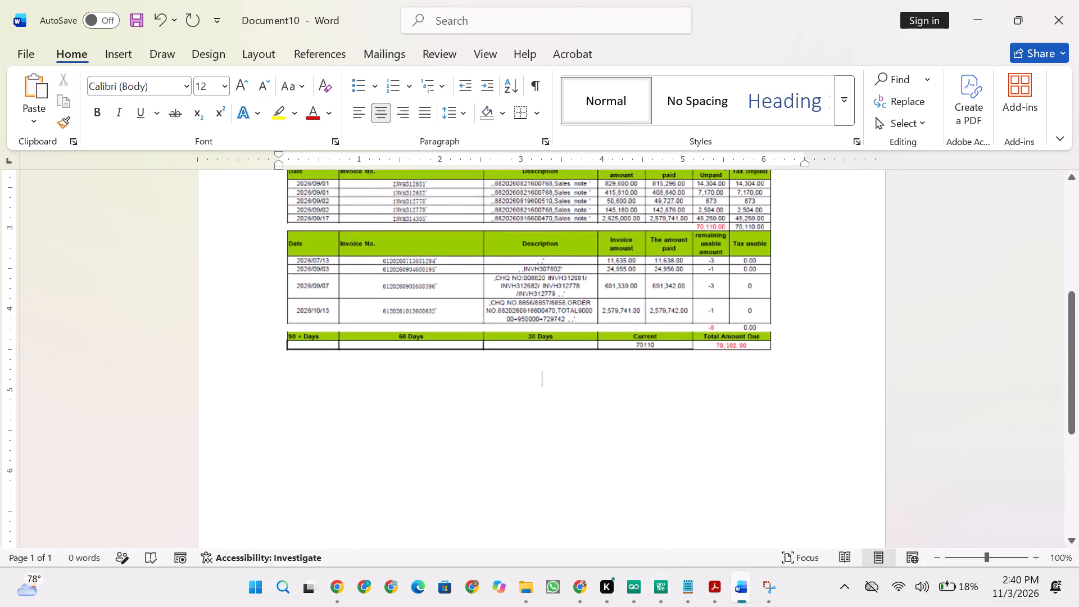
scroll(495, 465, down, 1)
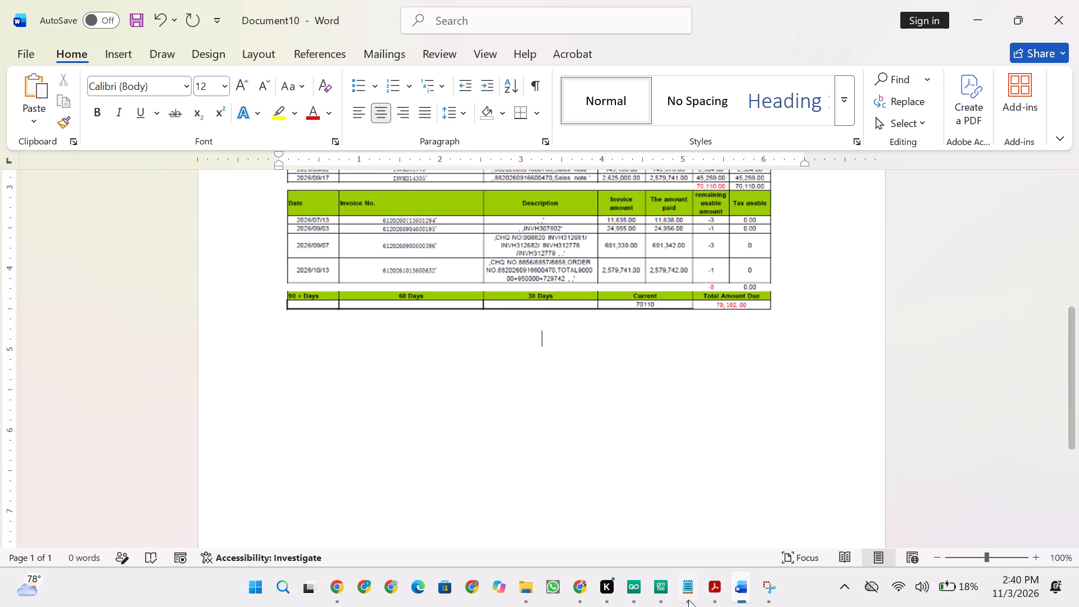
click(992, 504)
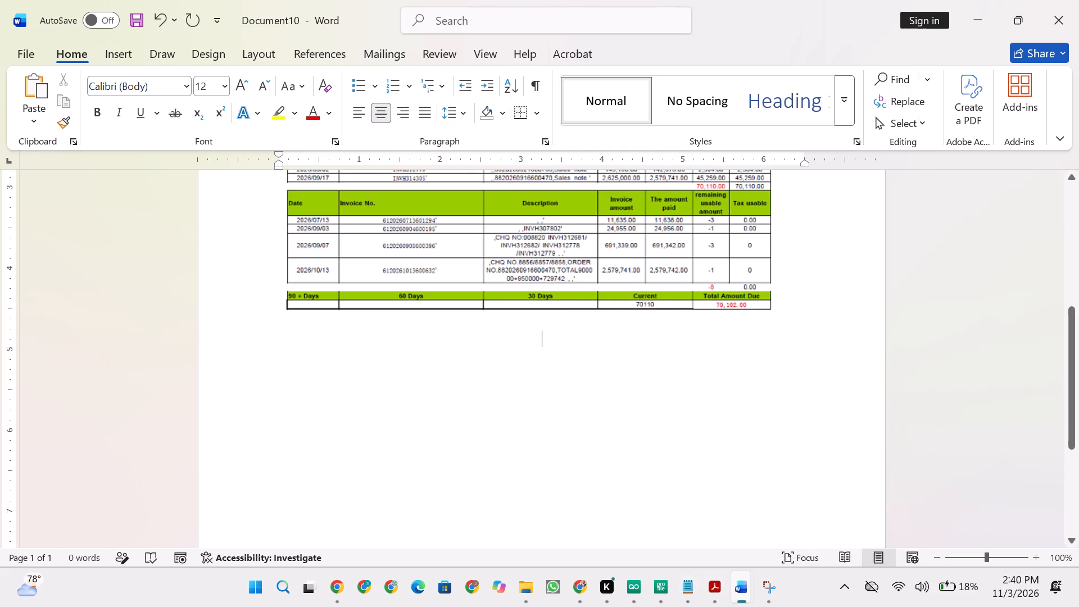
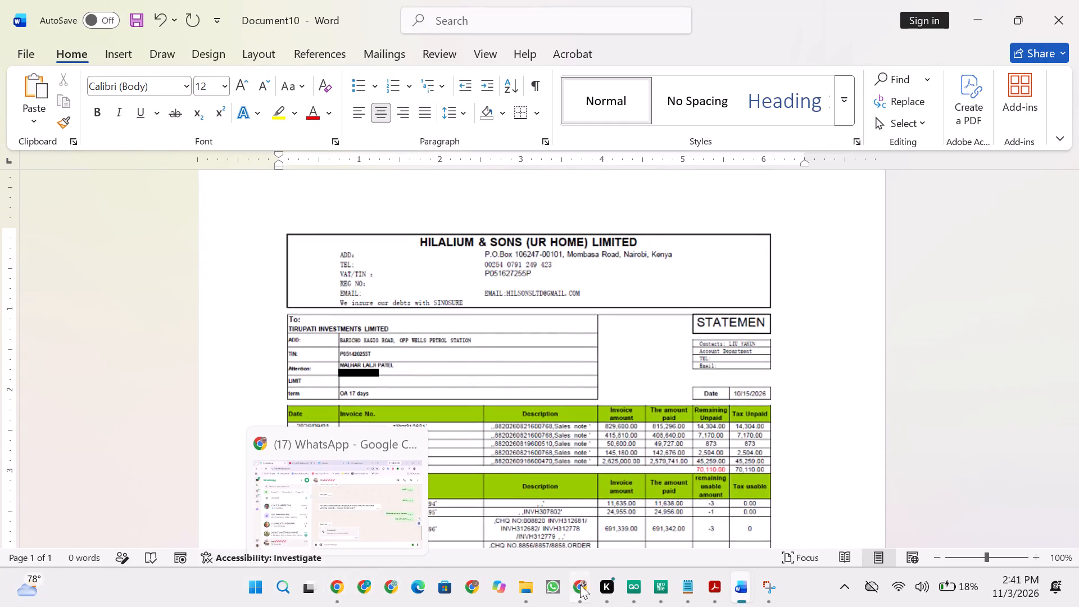
In File Explorer, search the Desktop stamps folder for "ti" and "tilu", shorten the term to "t", and clear the search.
click(527, 589)
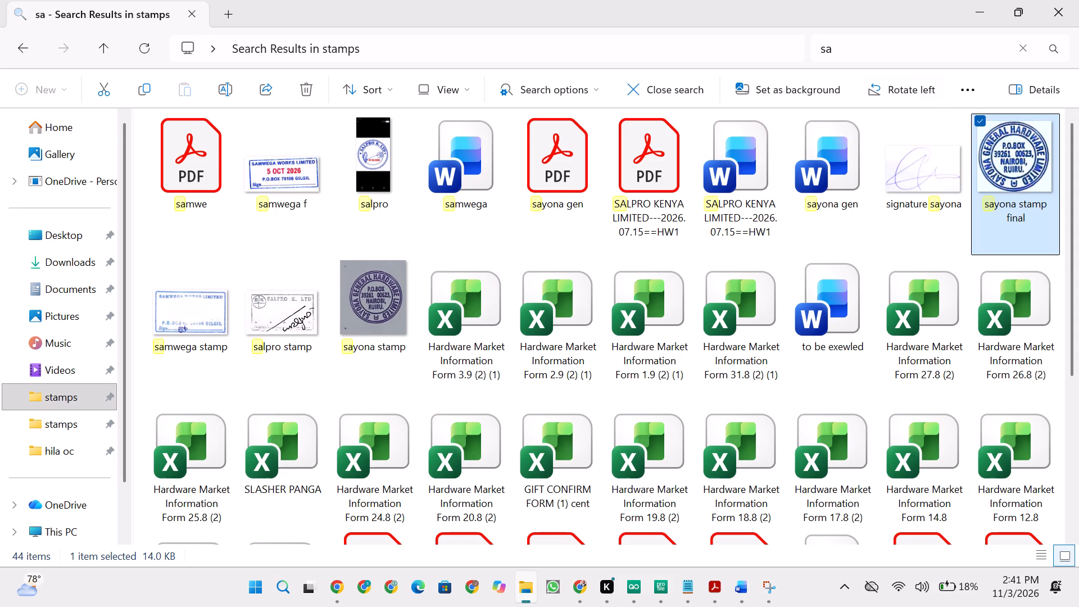
double_click(906, 60)
key(BackSpace)
key(BackSpace)
key(BackSpace)
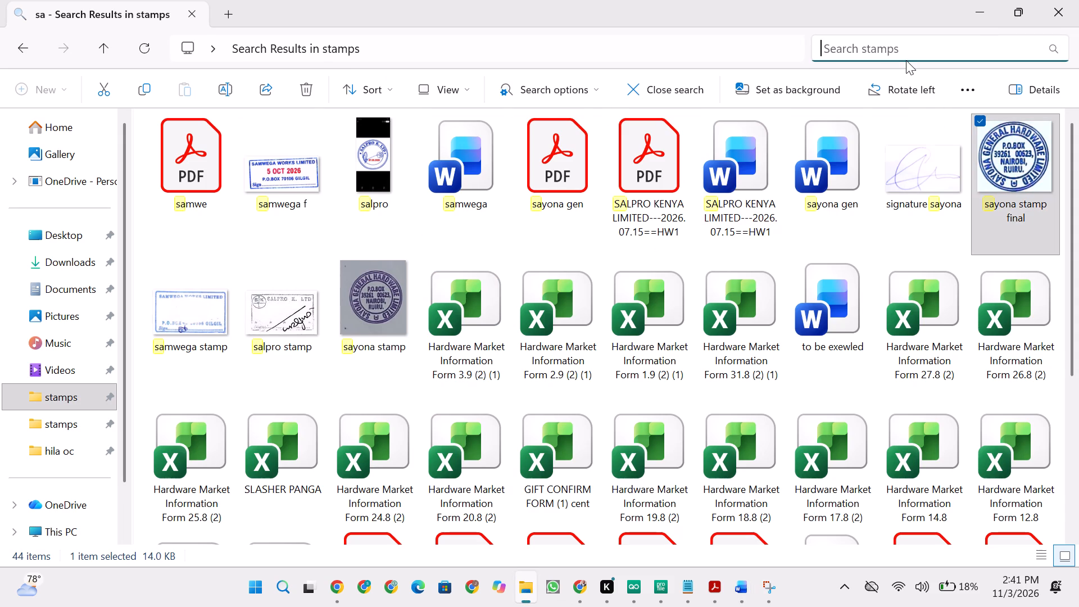
text(ti)
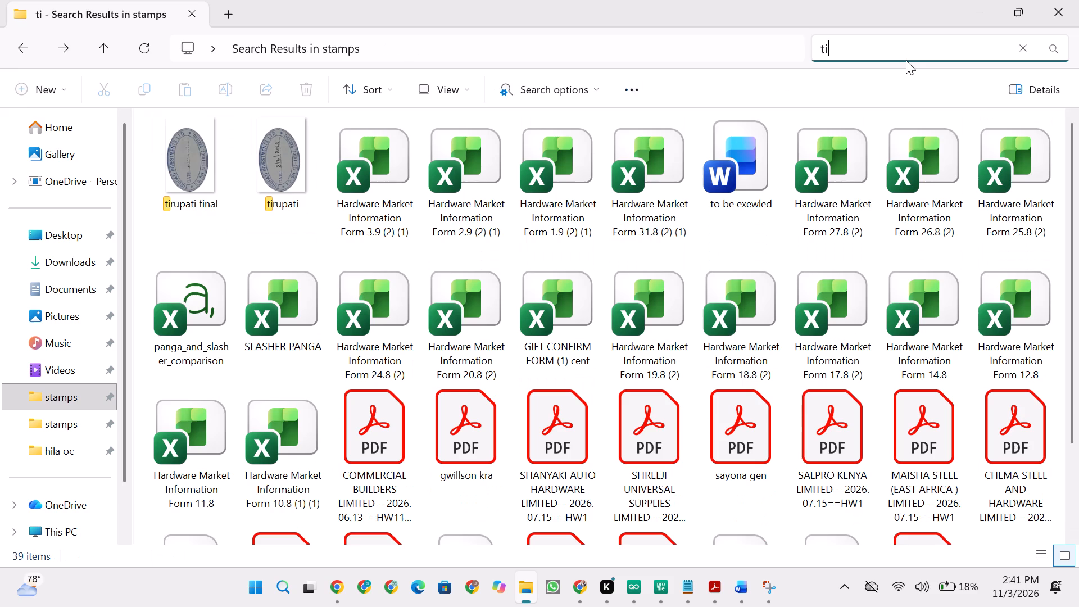
key(l)
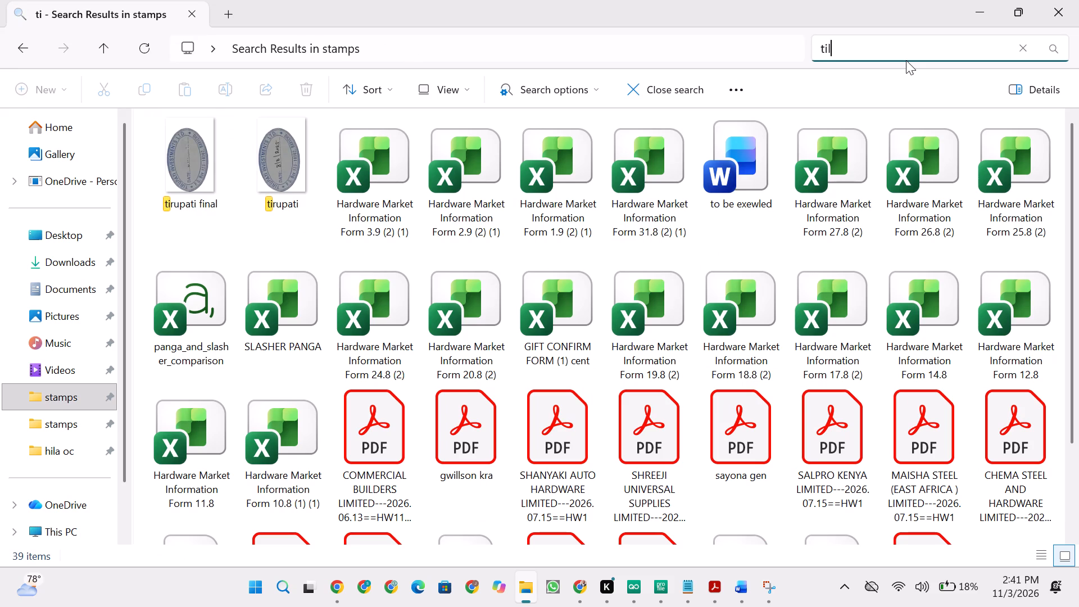
key(u)
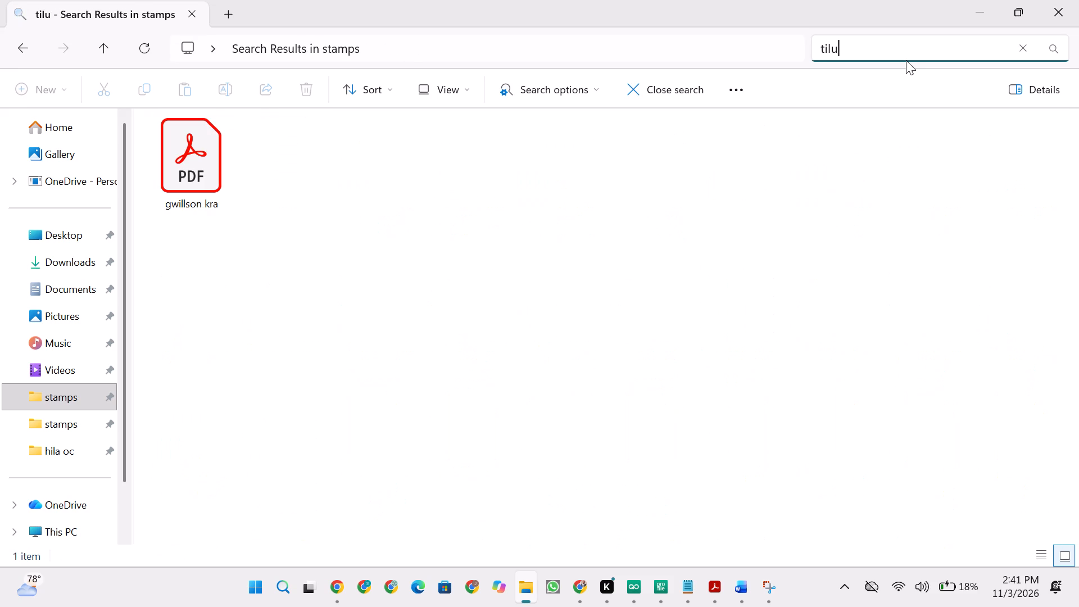
key(BackSpace)
key(BackSpace)
key(BackSpace)
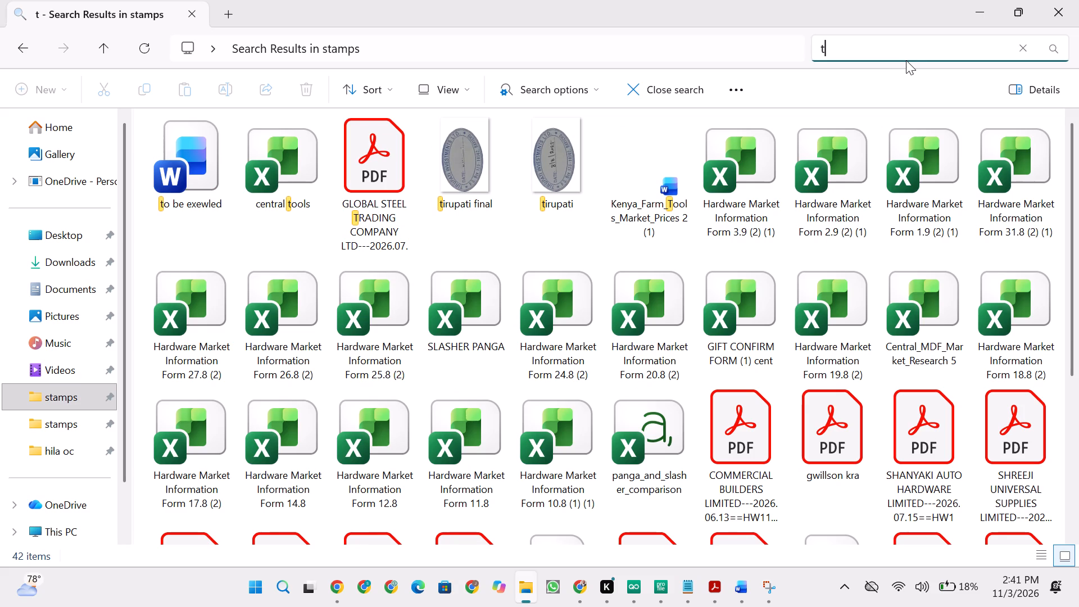
click(879, 48)
key(BackSpace)
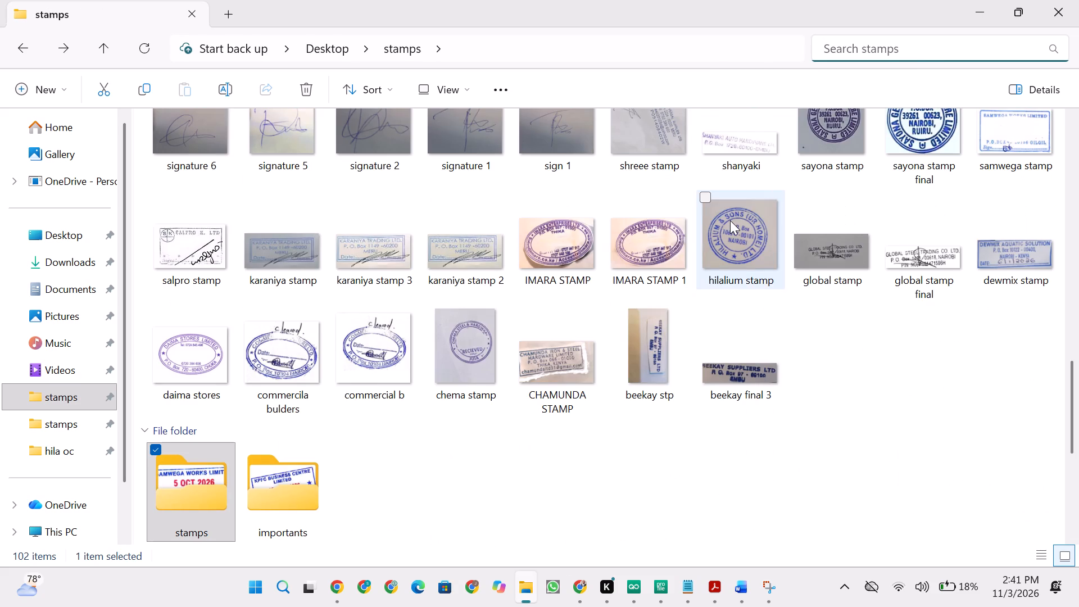
Look through the stamp images in the main stamps folder and its stamps subfolder for the needed customer stamp.
scroll(730, 220, up, 3)
scroll(798, 217, down, 1)
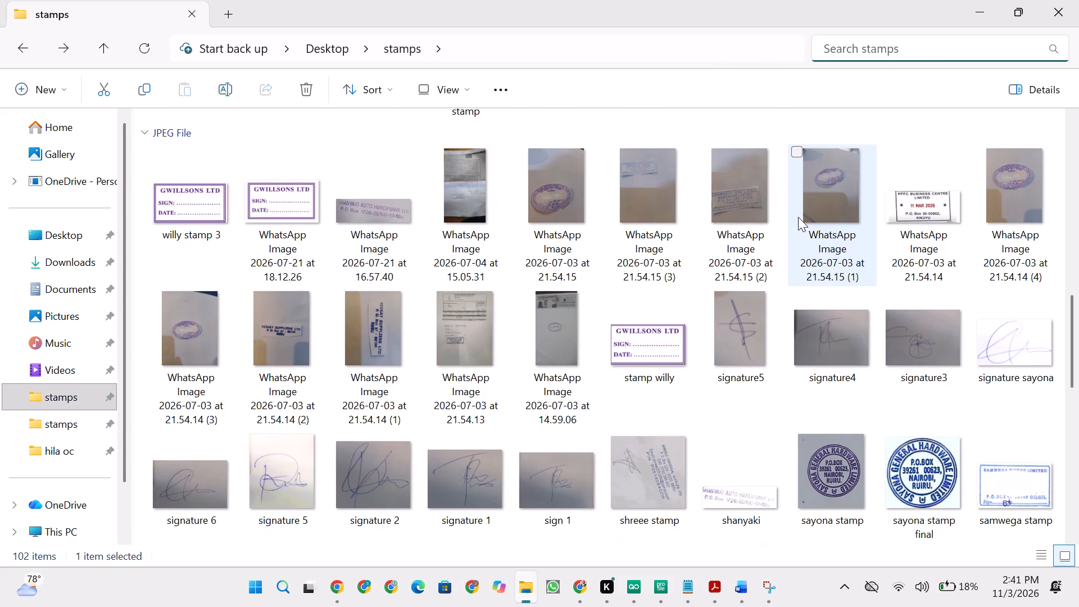
scroll(798, 218, down, 1)
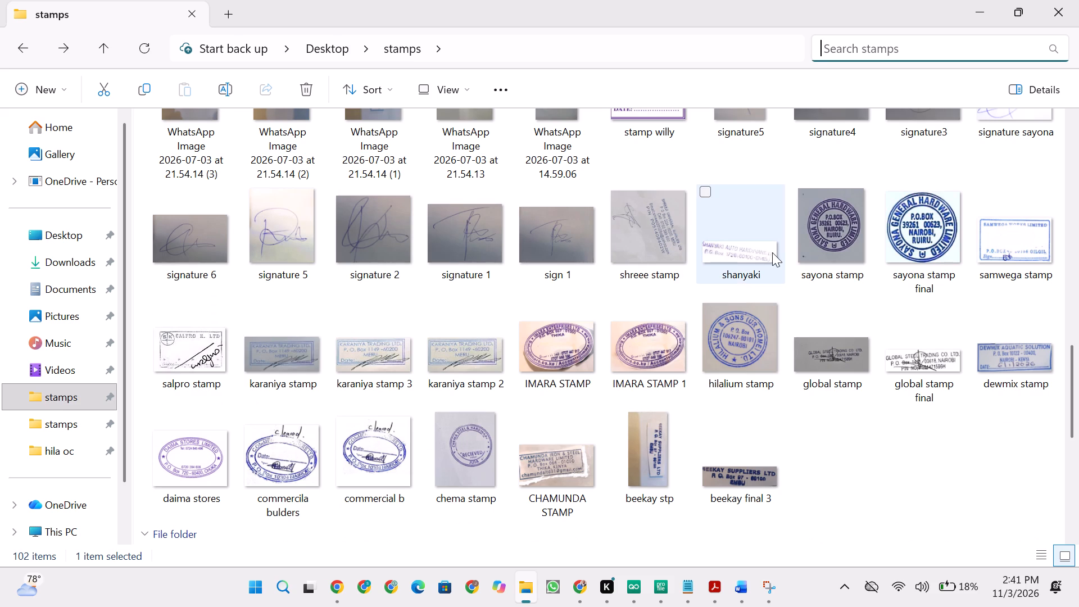
scroll(836, 345, up, 1)
scroll(854, 243, up, 2)
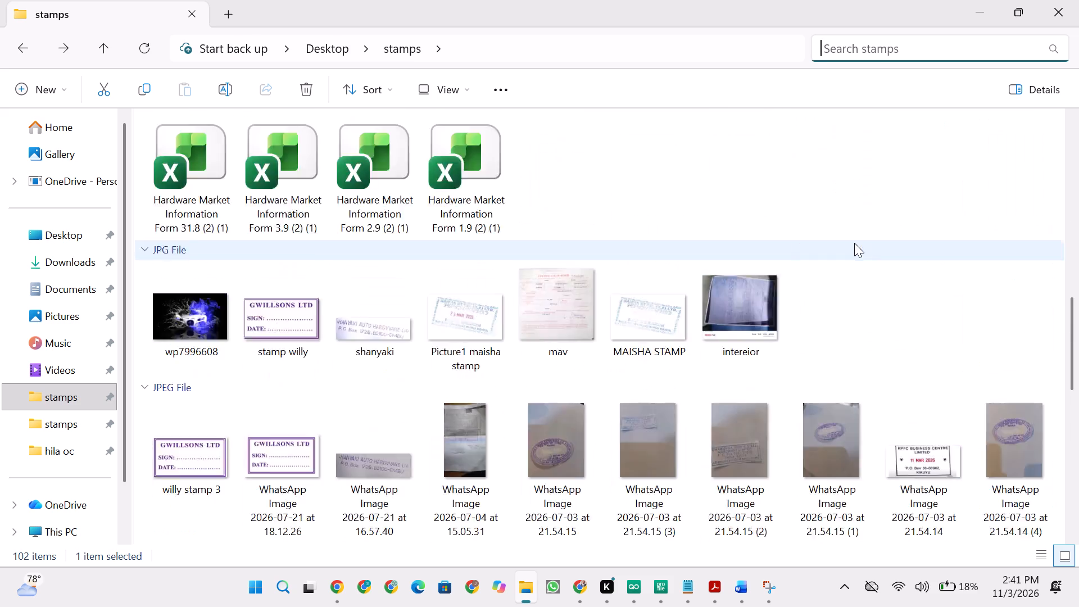
scroll(759, 236, down, 5)
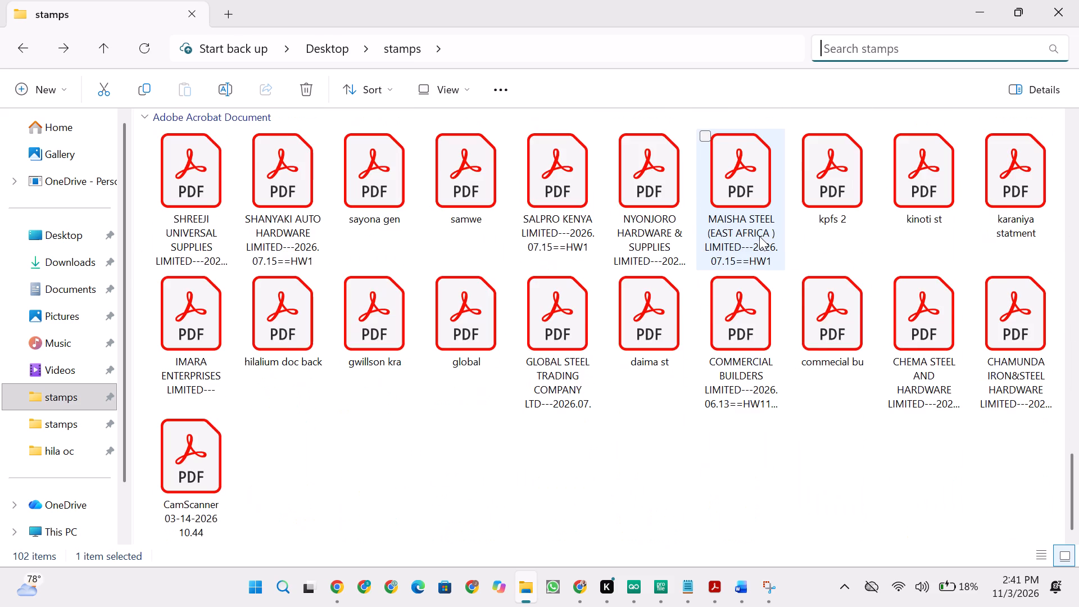
scroll(759, 236, up, 2)
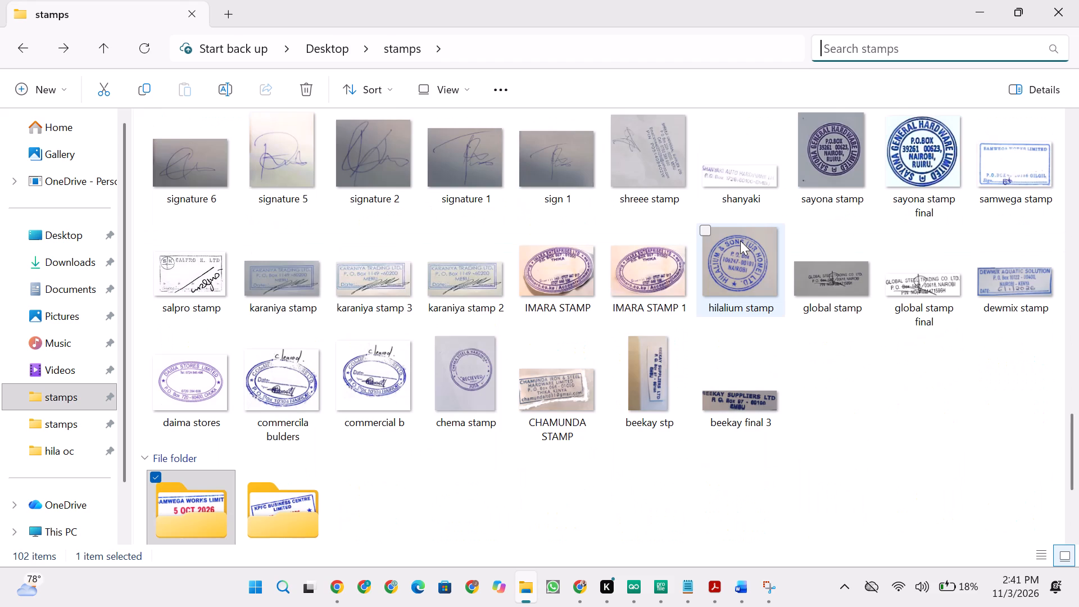
scroll(395, 323, down, 1)
double_click(207, 348)
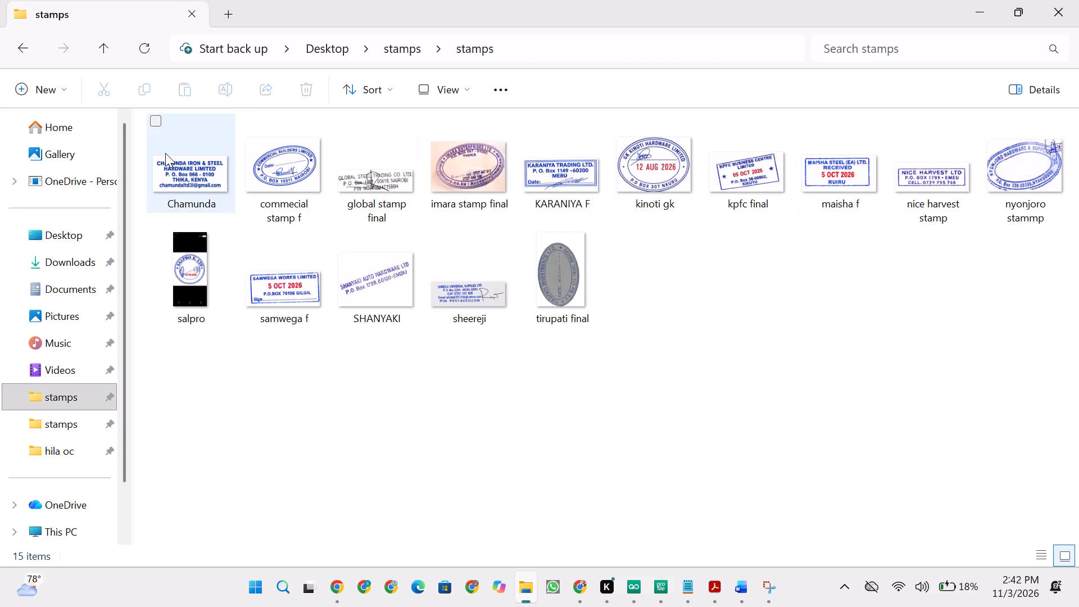
click(67, 425)
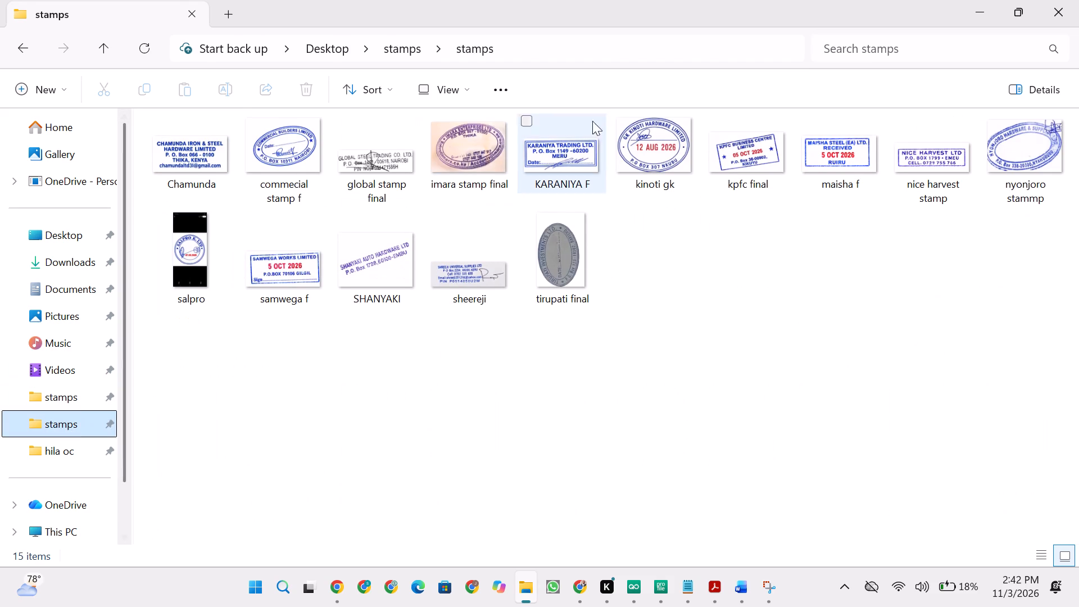
click(57, 401)
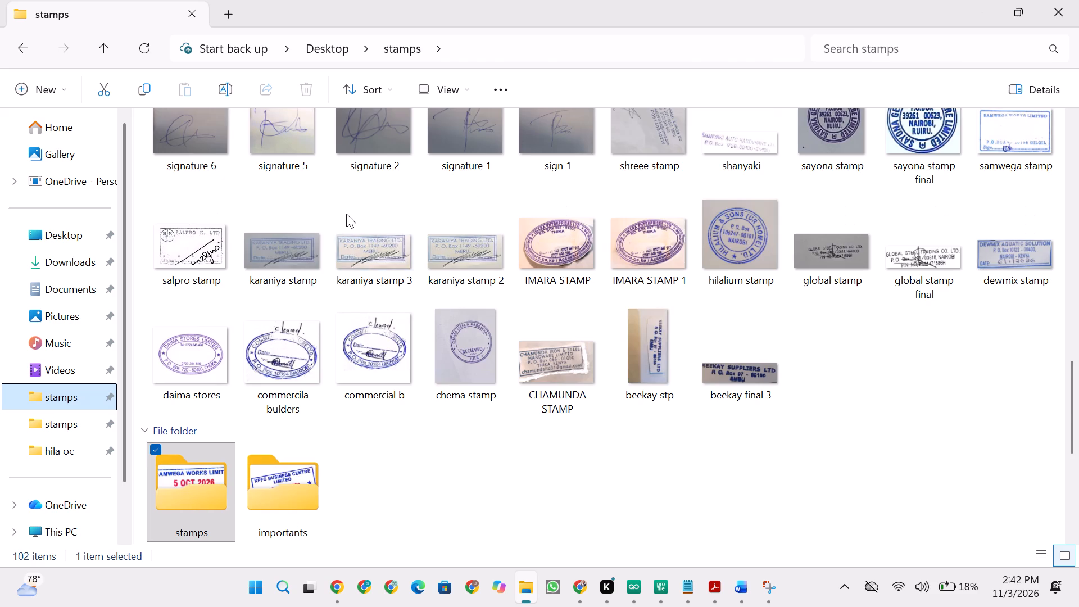
Search the main stamps folder again for "tilu", shorten the term to "t", and clear the search.
click(911, 52)
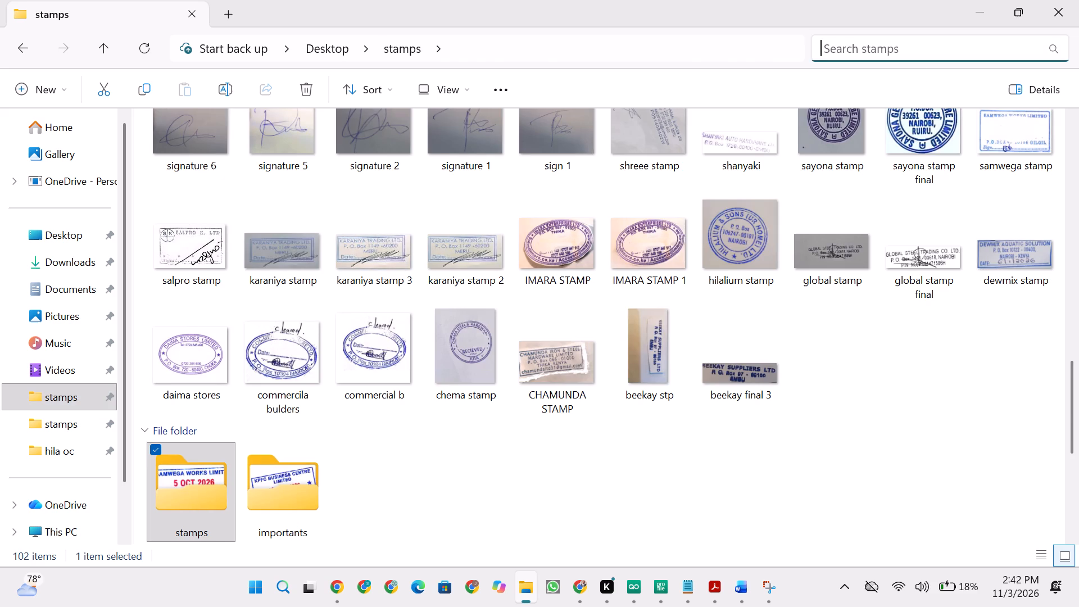
text(tilu)
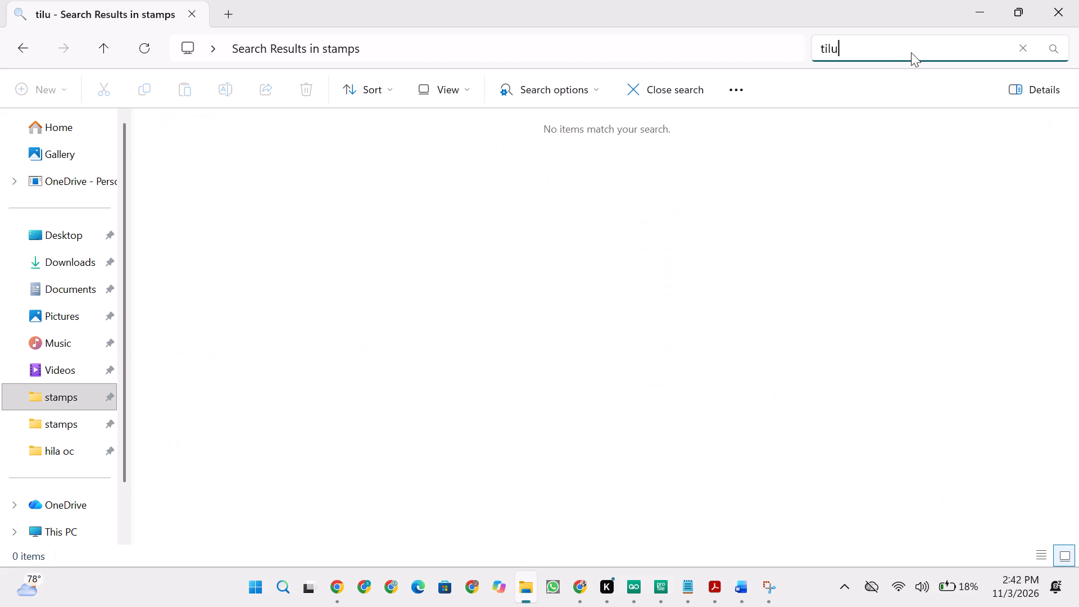
key(BackSpace)
key(BackSpace)
key(BackSpace)
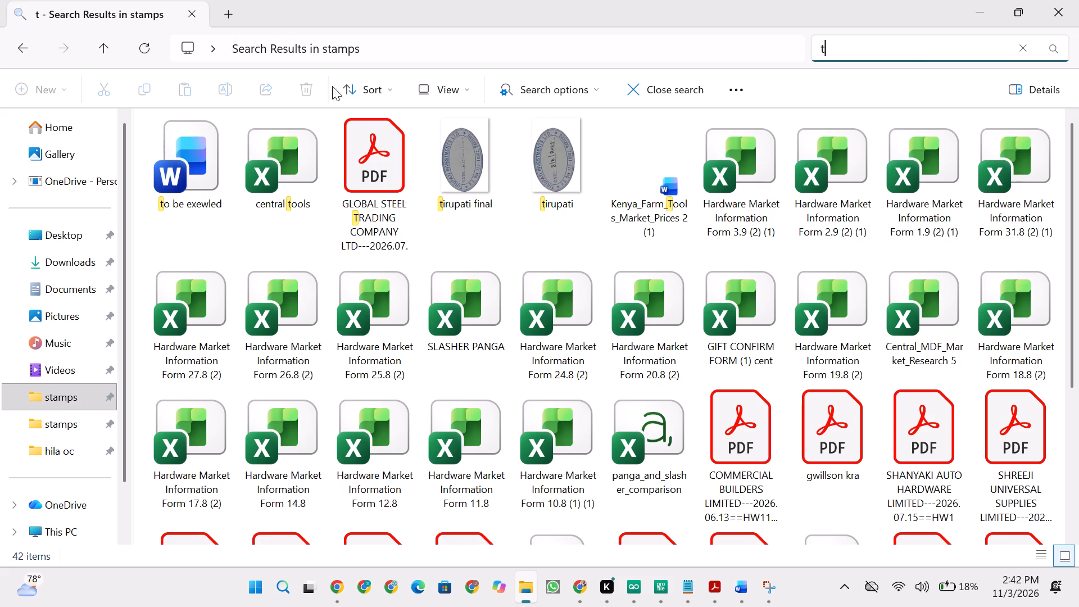
double_click(853, 50)
key(BackSpace)
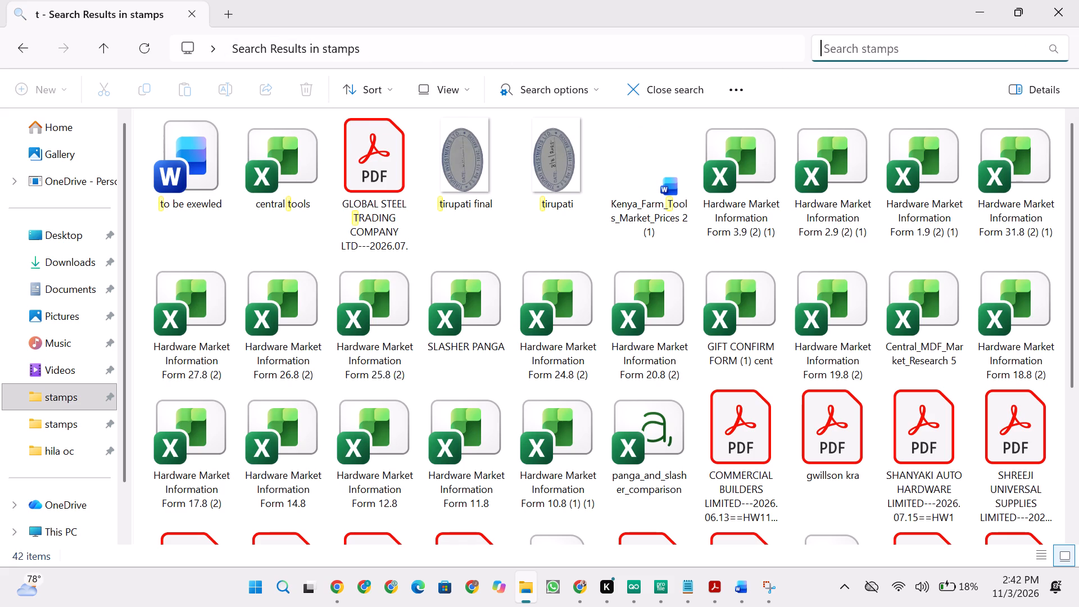
Look over the image files at the beginning of the main stamps folder, and check the Desktop, Downloads and Home locations.
scroll(597, 217, up, 2)
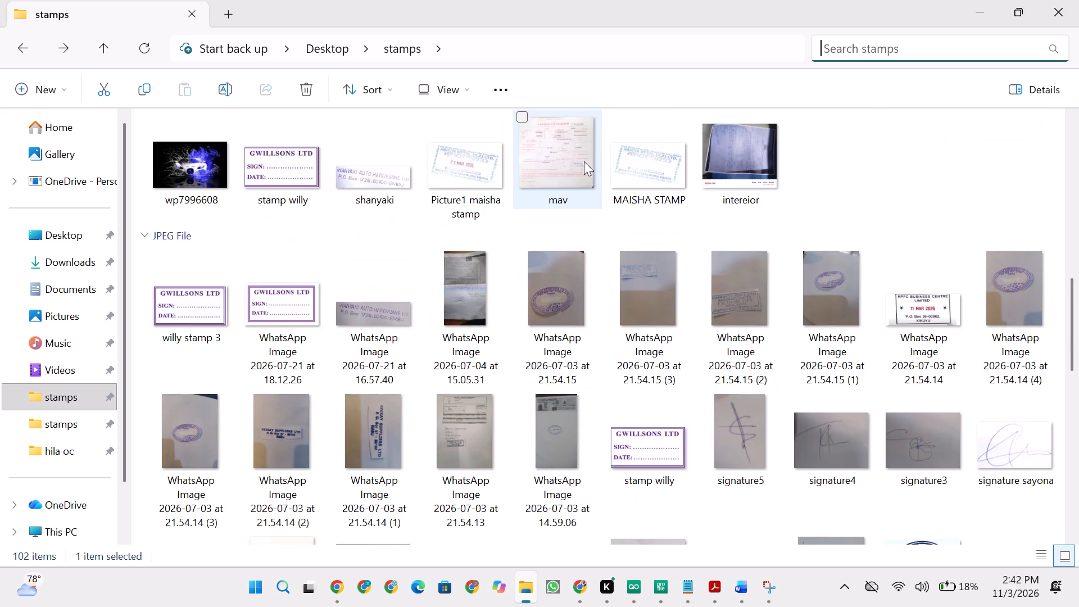
scroll(581, 162, up, 3)
scroll(303, 173, up, 5)
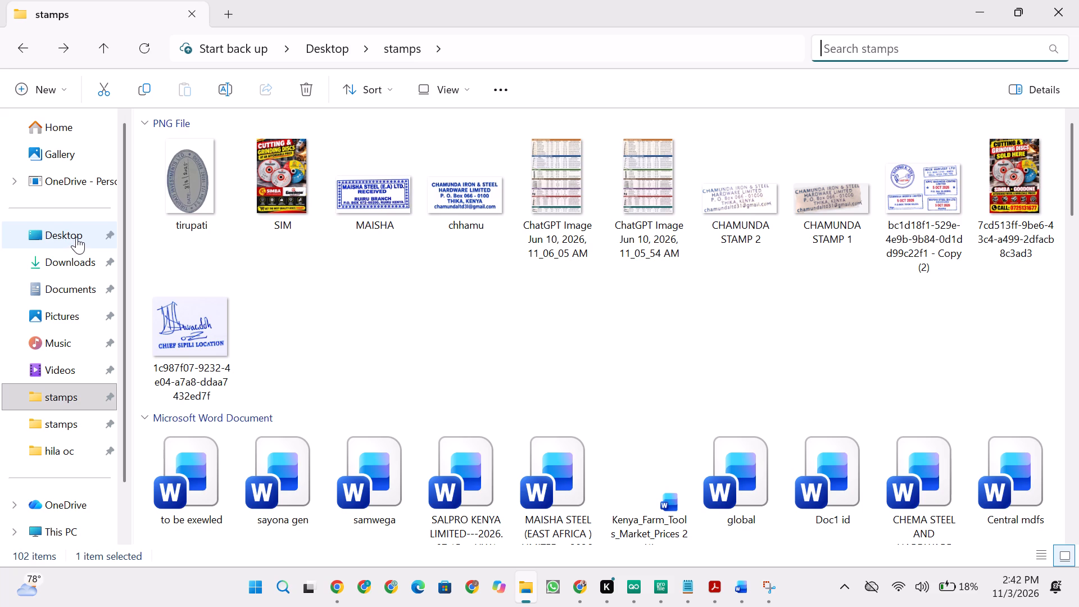
click(76, 237)
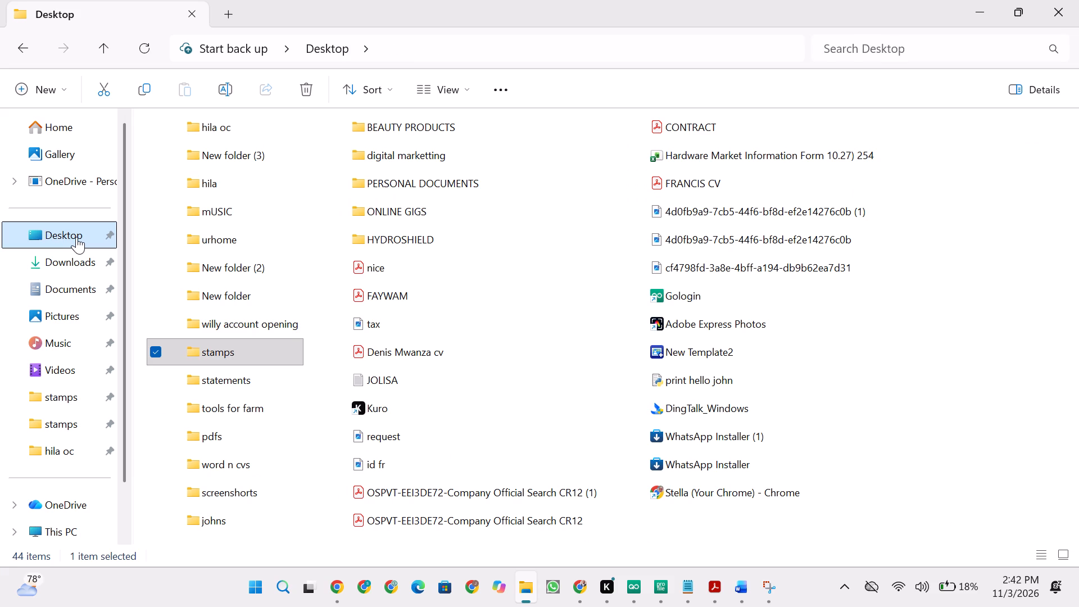
click(78, 258)
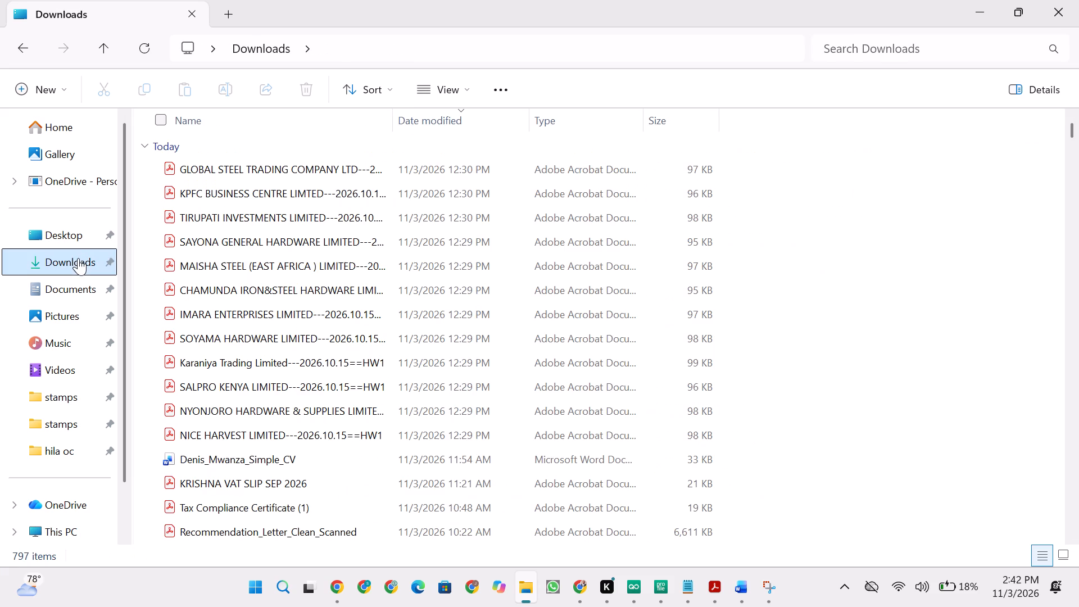
click(79, 239)
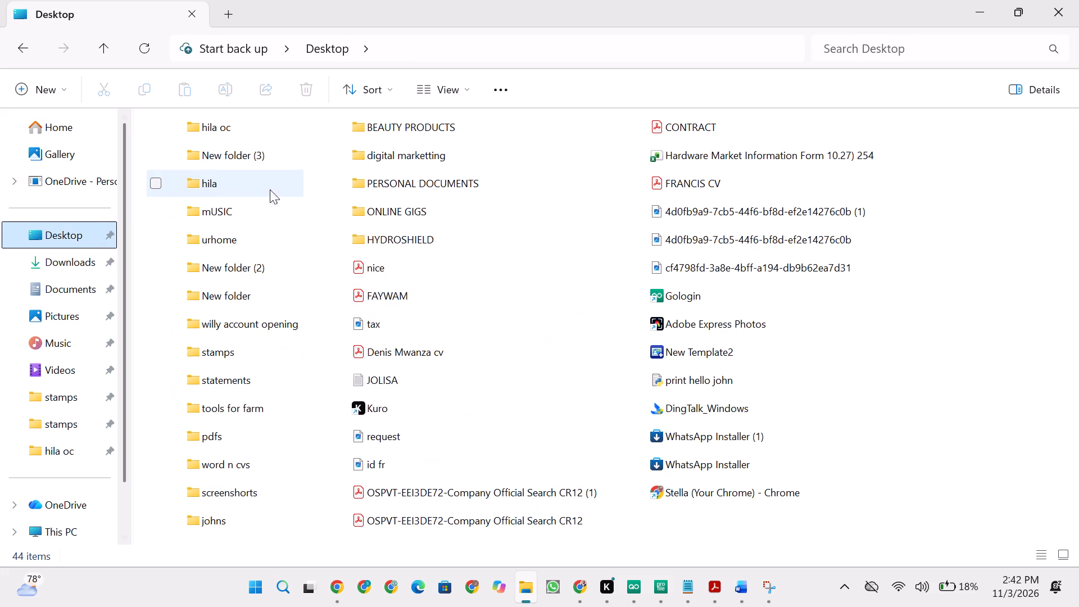
click(57, 131)
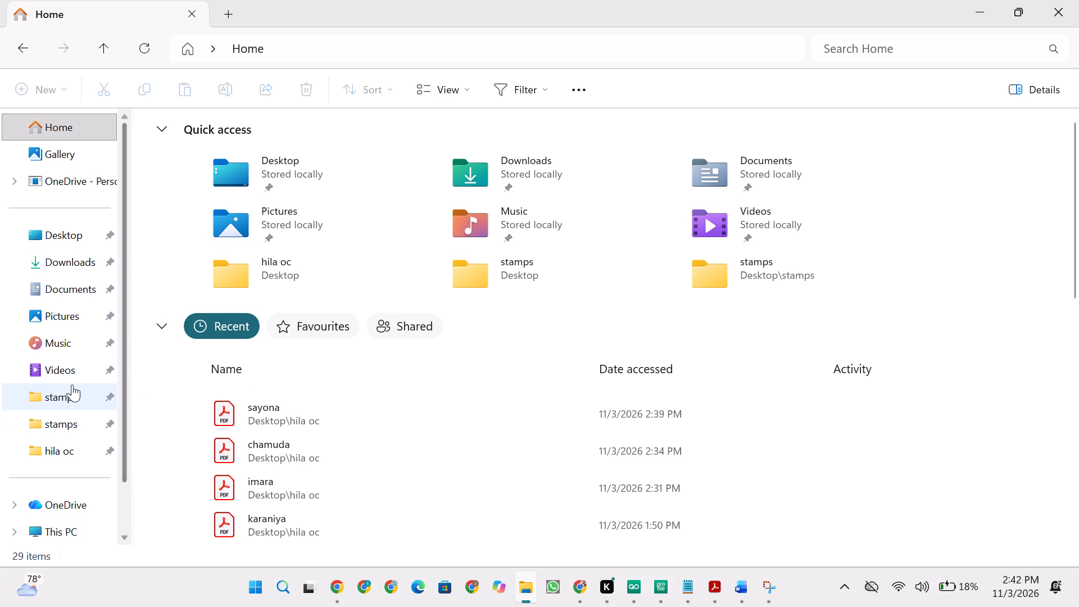
Copy the tirupati final image from the stamps subfolder inside the Desktop stamps folder.
click(80, 420)
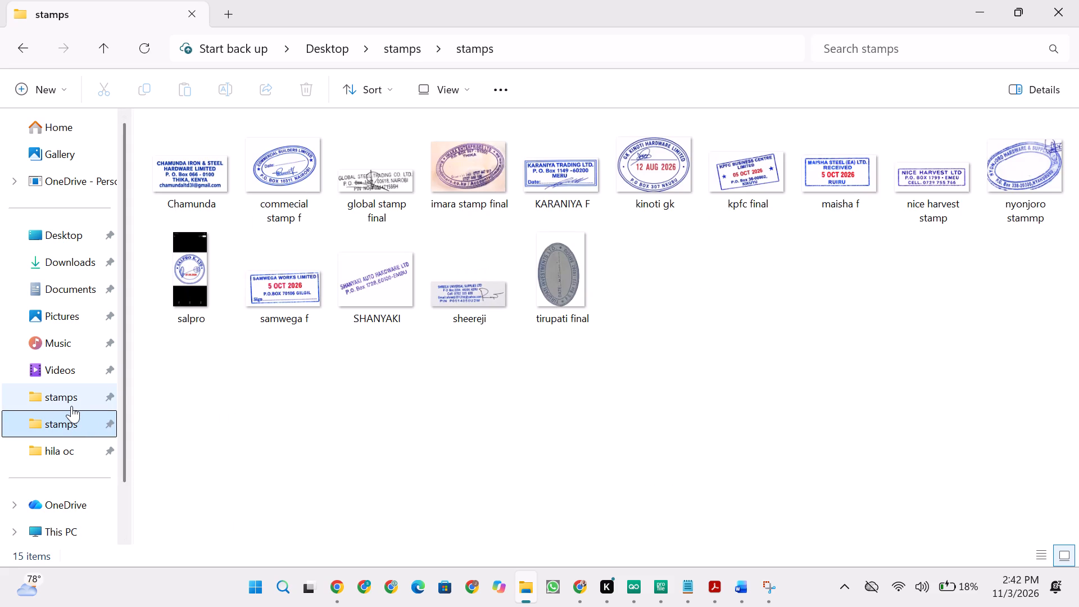
click(539, 306)
right_click(539, 306)
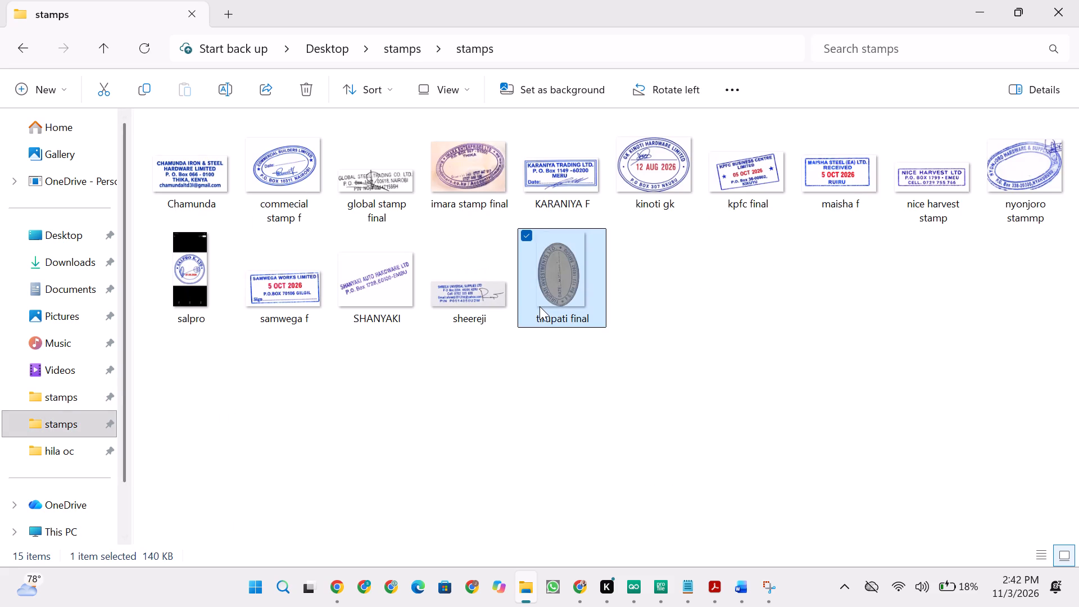
click(619, 26)
In Word's Document10, add a new line below the TIRUPATI INVESTMENTS statement and paste the copied stamp image there.
click(734, 581)
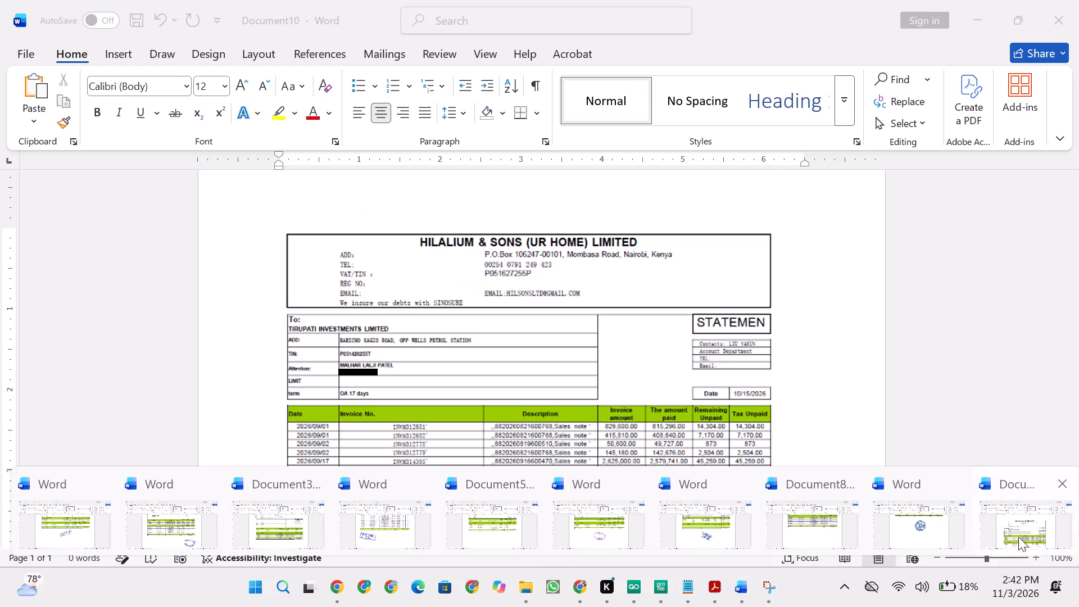
click(1022, 536)
scroll(882, 424, down, 3)
scroll(776, 461, down, 1)
click(793, 437)
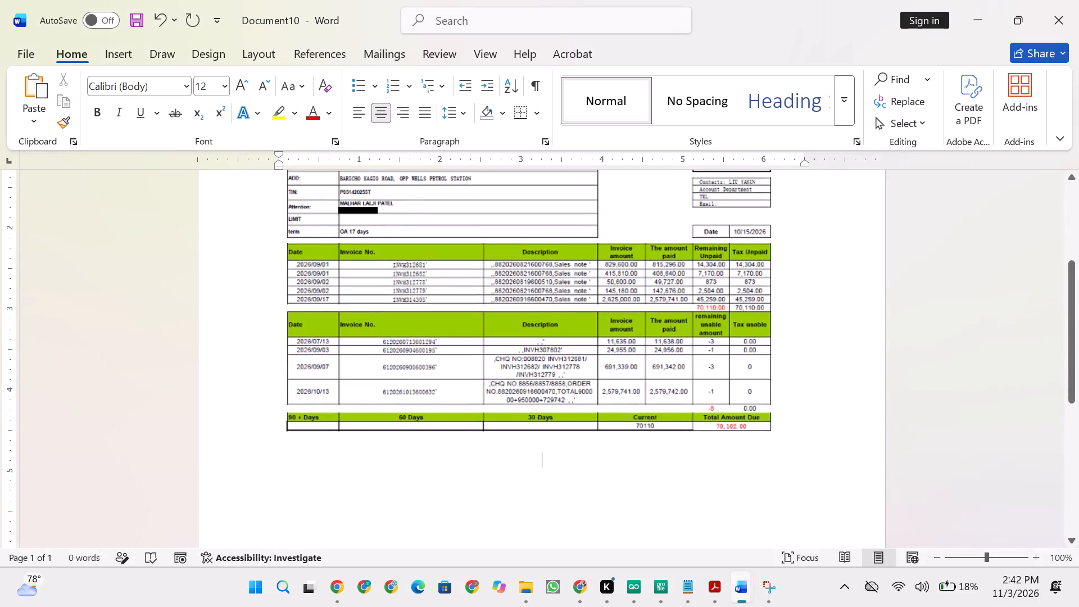
key(Return)
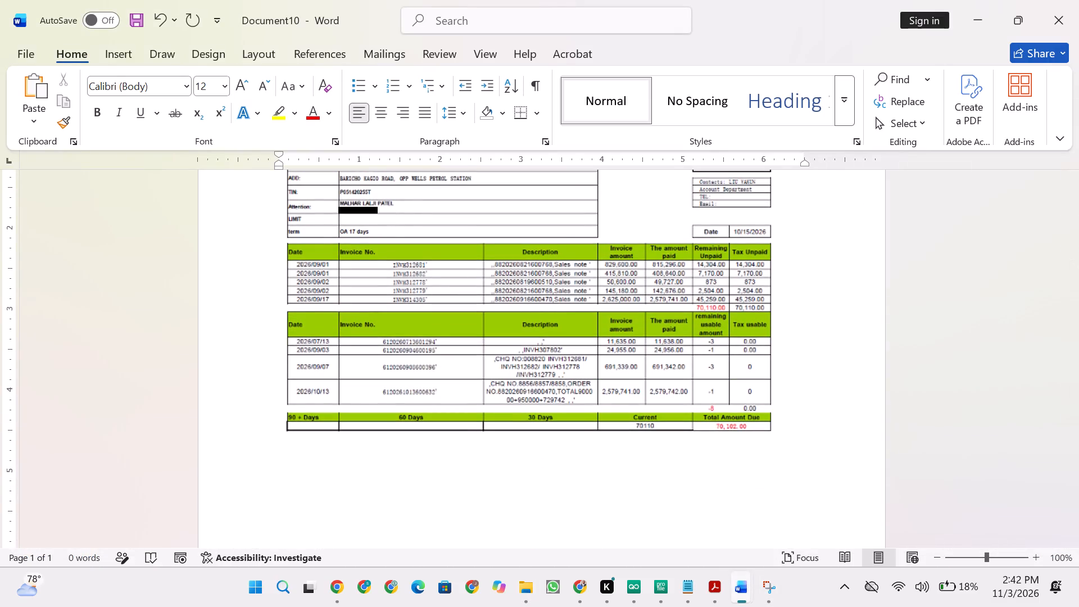
key(ctrl+v)
click(452, 338)
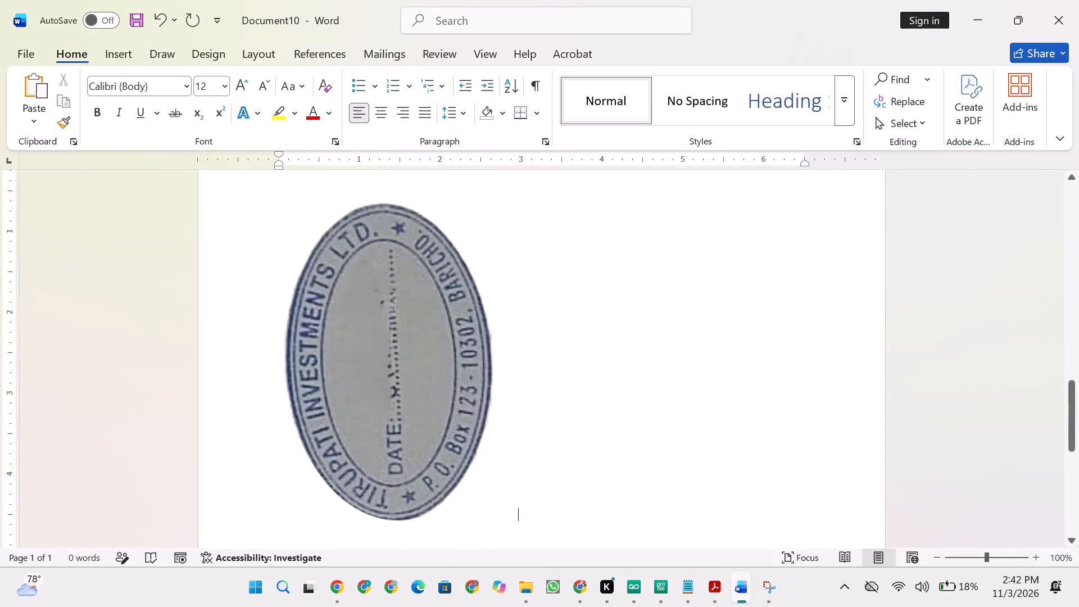
Crop the blank space above and to the right of the TIRUPATI INVESTMENTS stamp, leaving it about 3.99" high and 2.67" wide.
scroll(532, 248, up, 3)
double_click(426, 330)
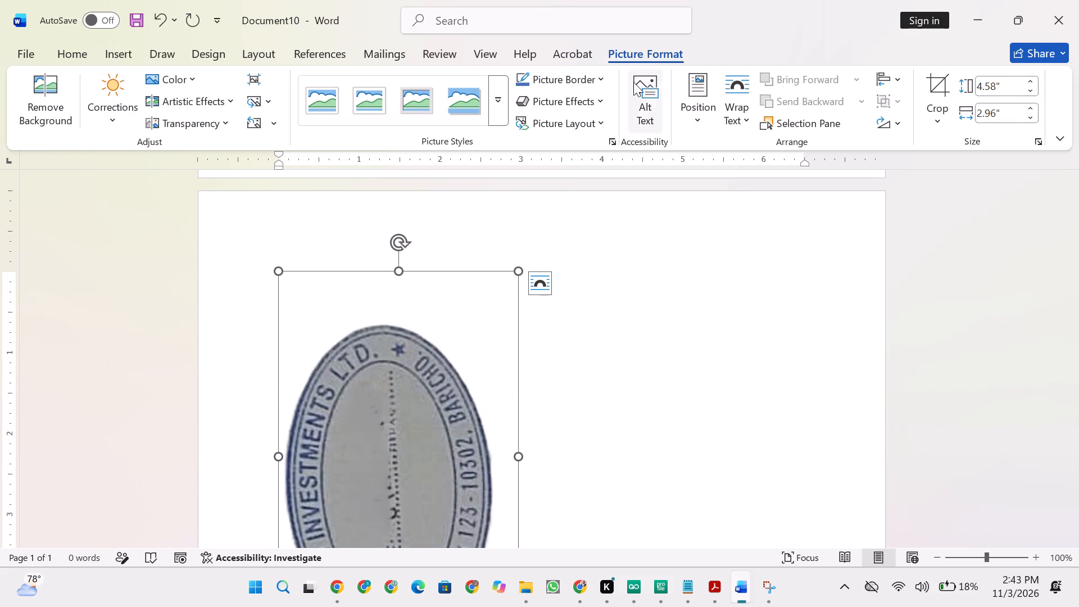
click(940, 88)
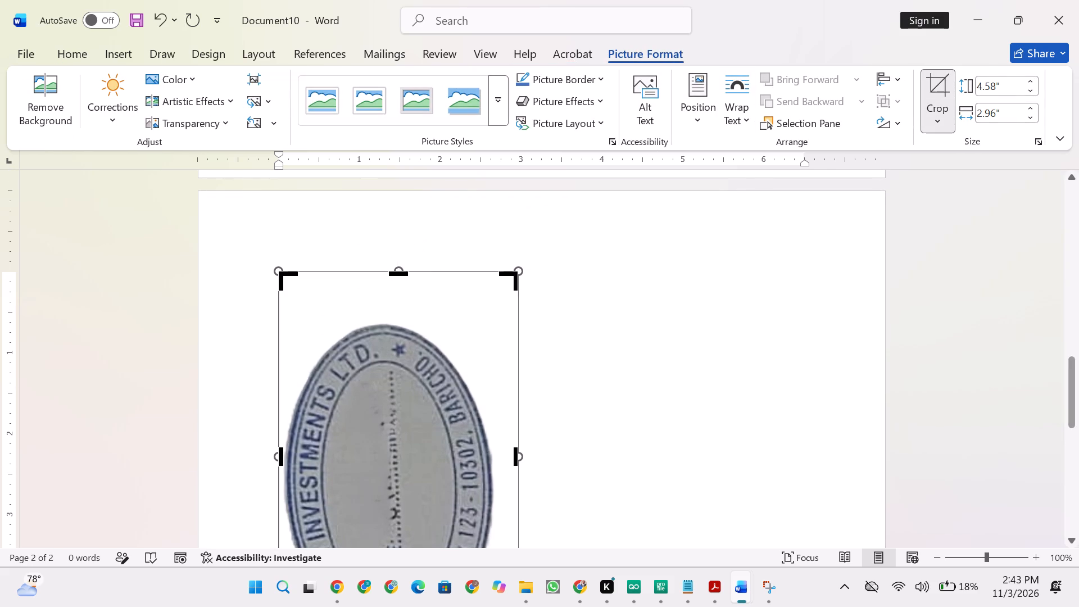
drag(401, 273, 398, 320)
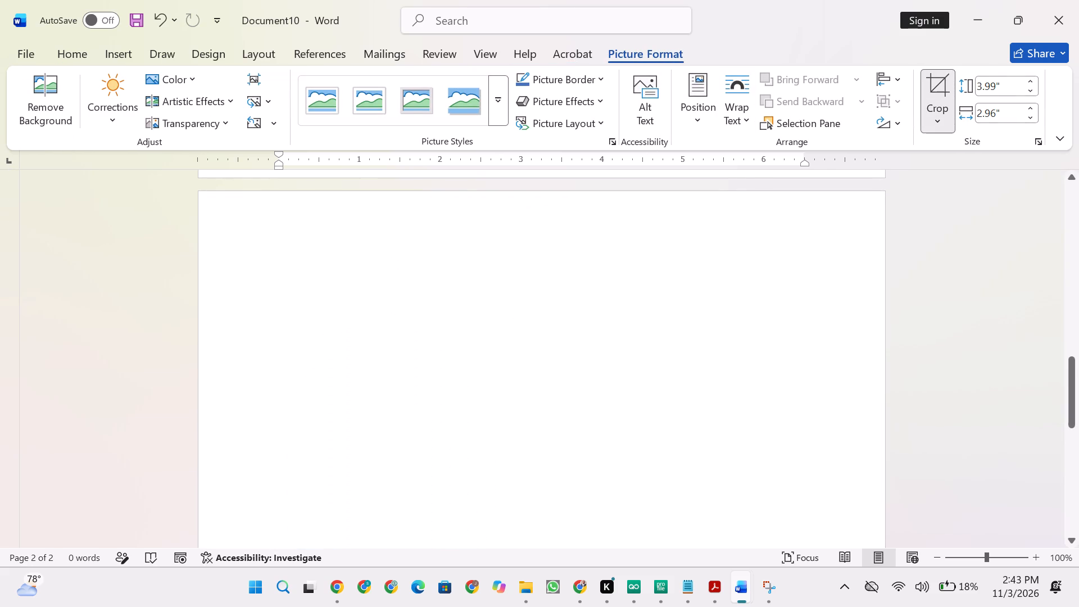
scroll(641, 298, up, 5)
click(632, 264)
scroll(528, 259, up, 4)
double_click(387, 280)
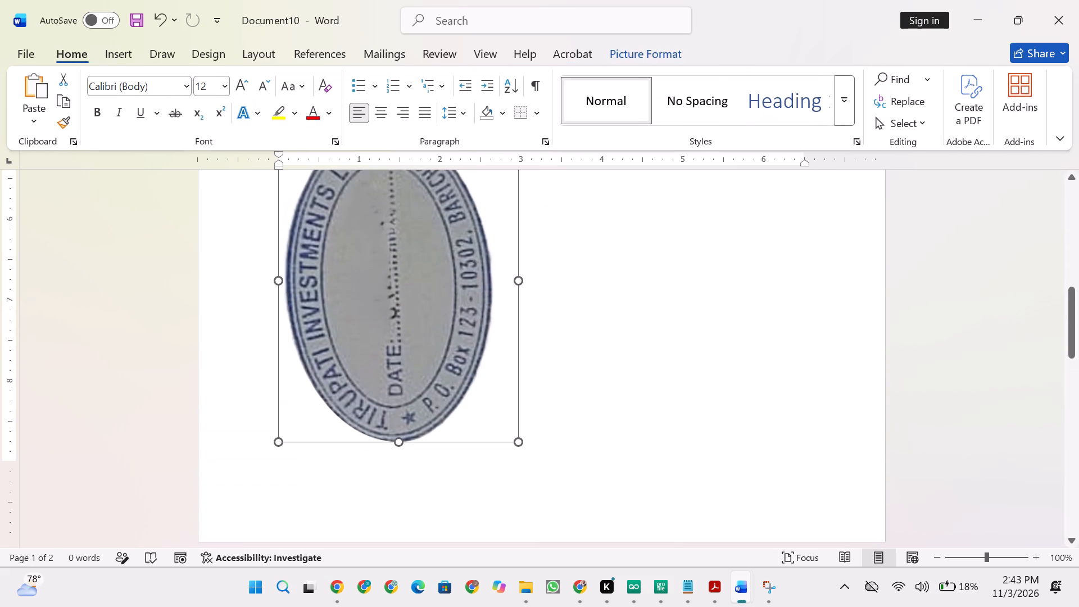
click(949, 83)
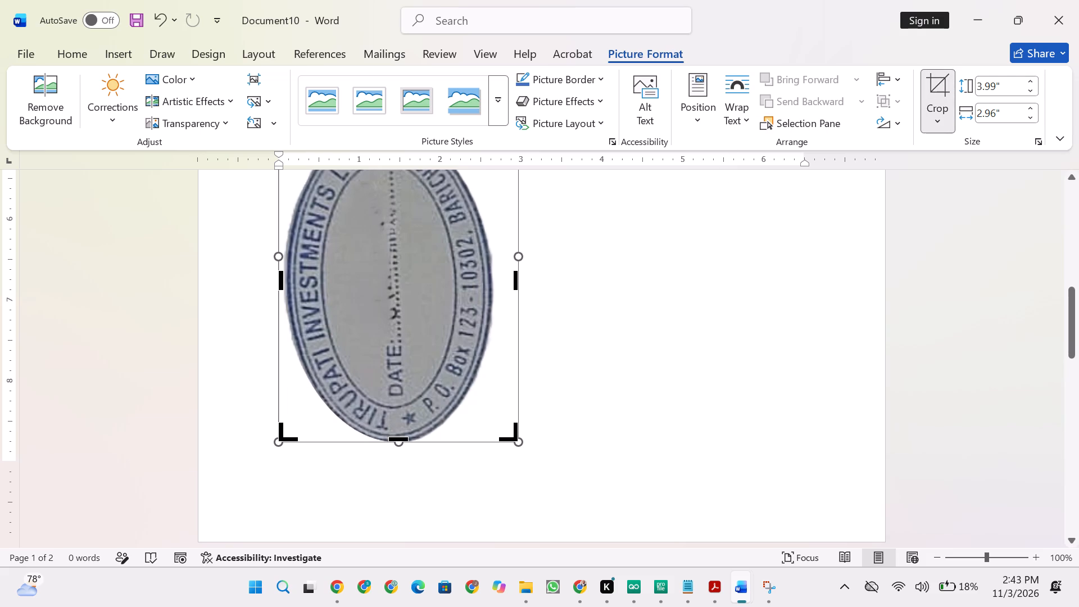
drag(513, 286, 494, 286)
click(588, 280)
double_click(369, 293)
Shrink the stamp to about 1.83" by 1.22" and rotate it clockwise so its text reads across with a slight upward tilt.
scroll(502, 234, up, 3)
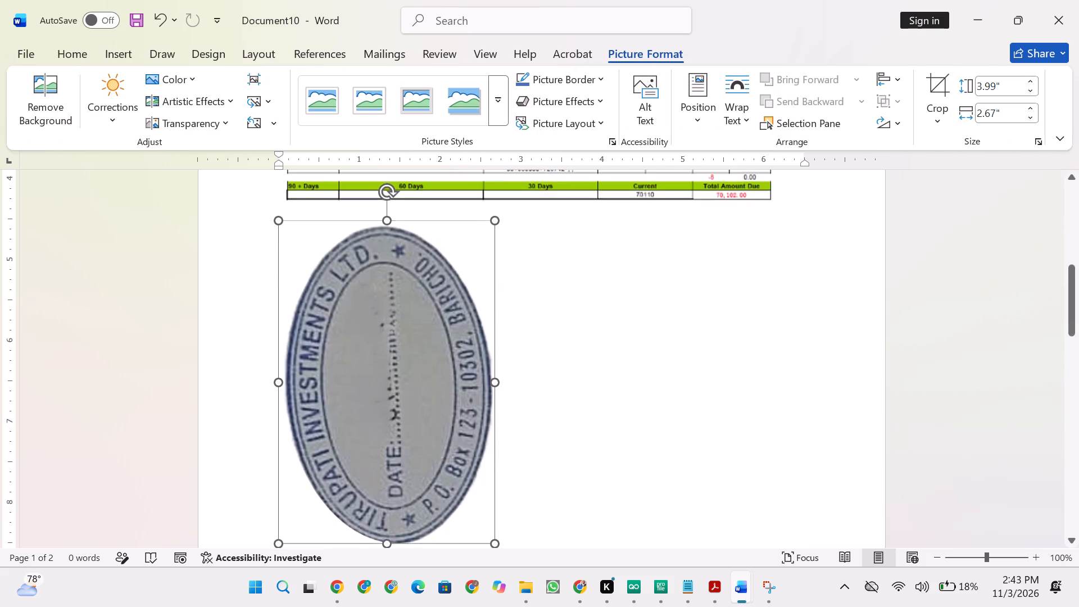
drag(496, 243, 441, 370)
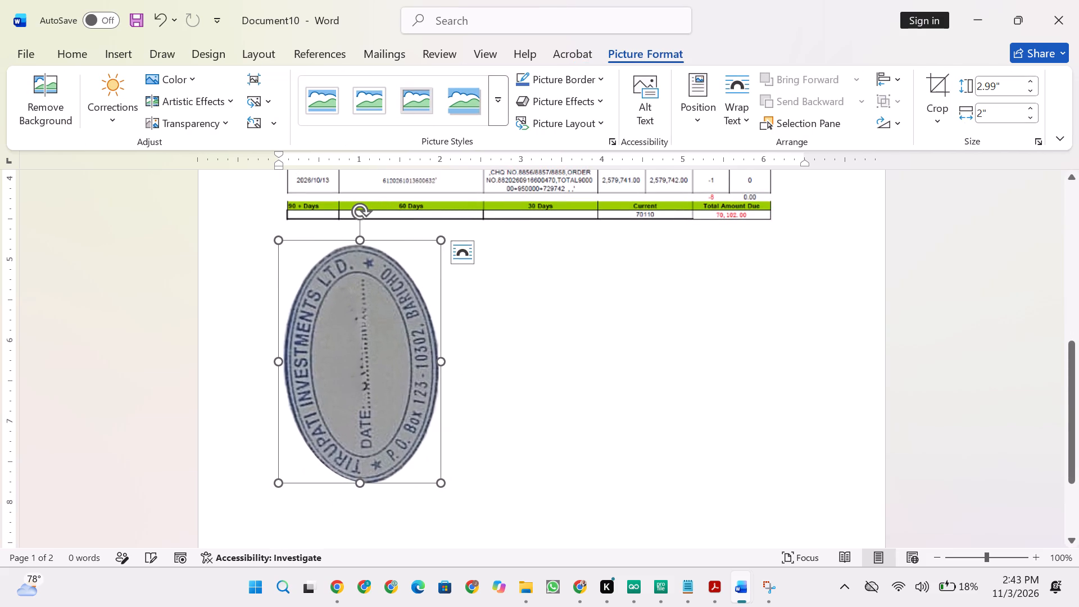
drag(438, 240, 427, 263)
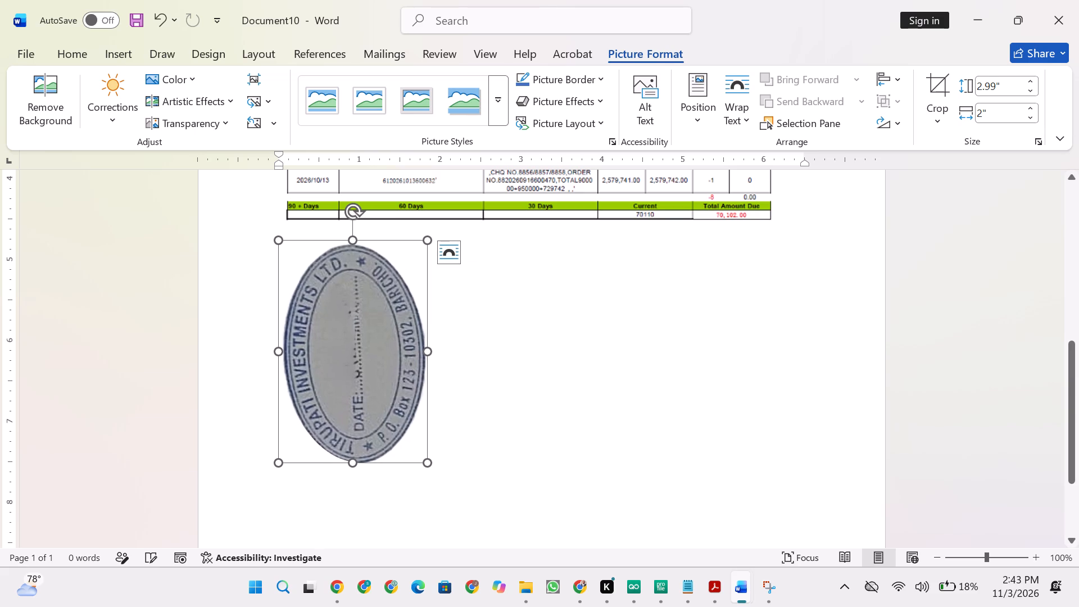
drag(356, 214, 499, 272)
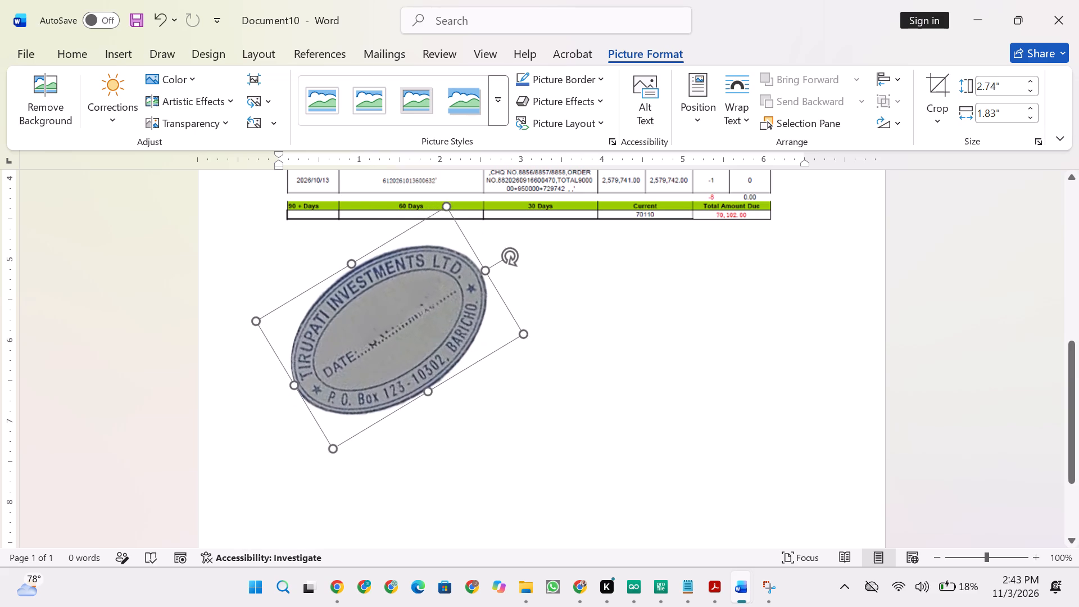
drag(499, 272, 498, 307)
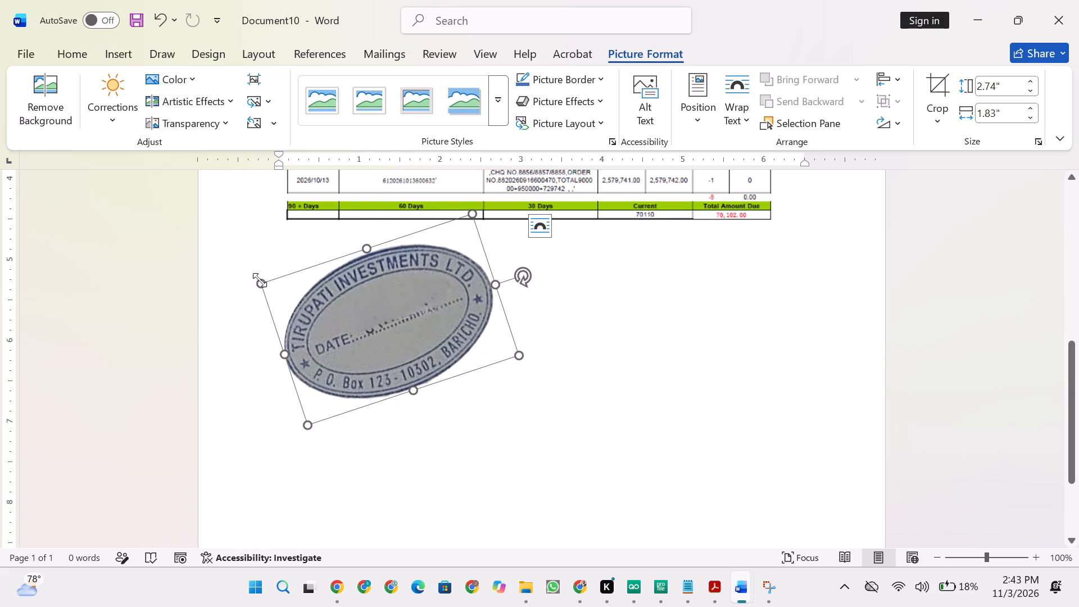
drag(260, 283, 365, 316)
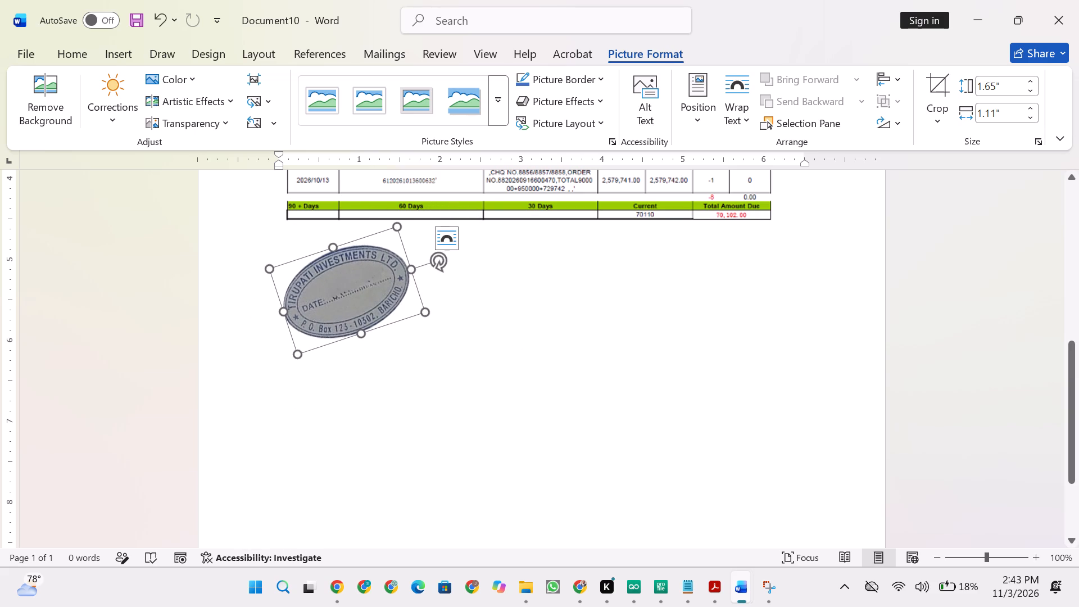
drag(424, 312, 441, 319)
click(351, 272)
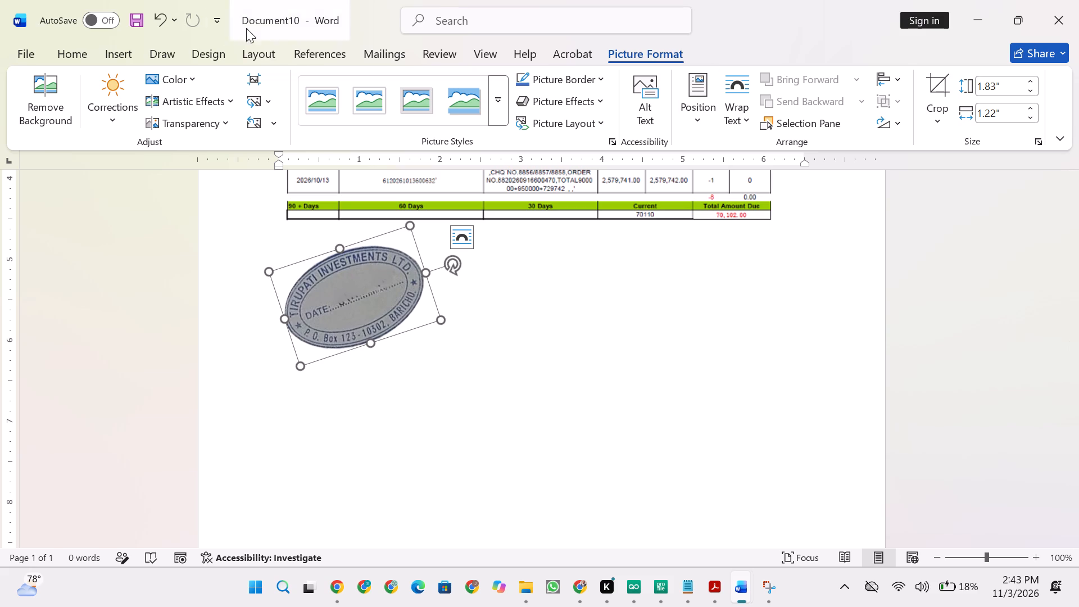
Centre the stamp horizontally below the statement.
click(88, 64)
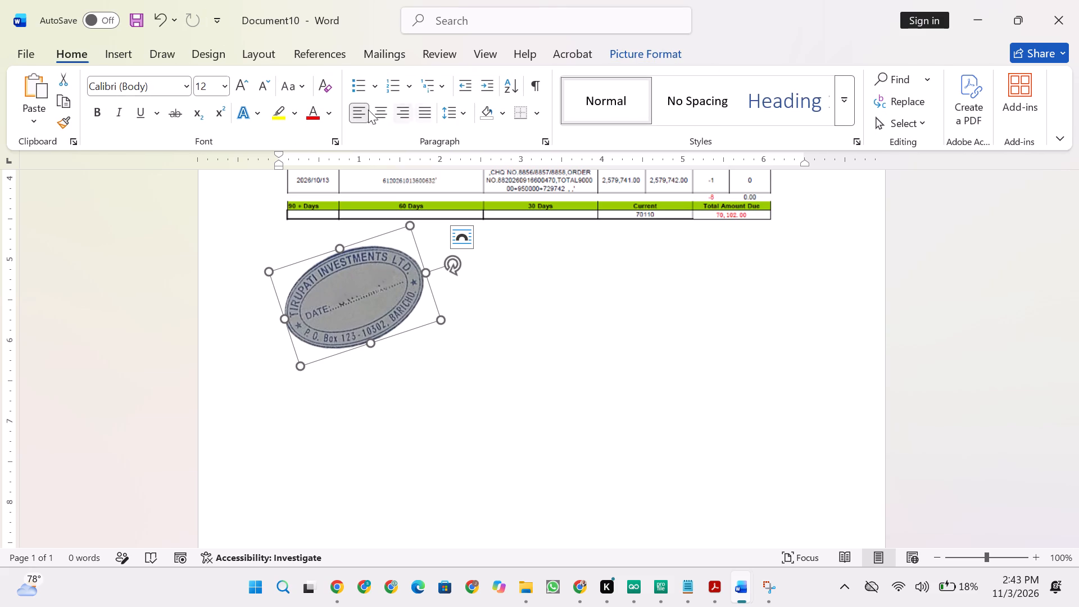
click(375, 112)
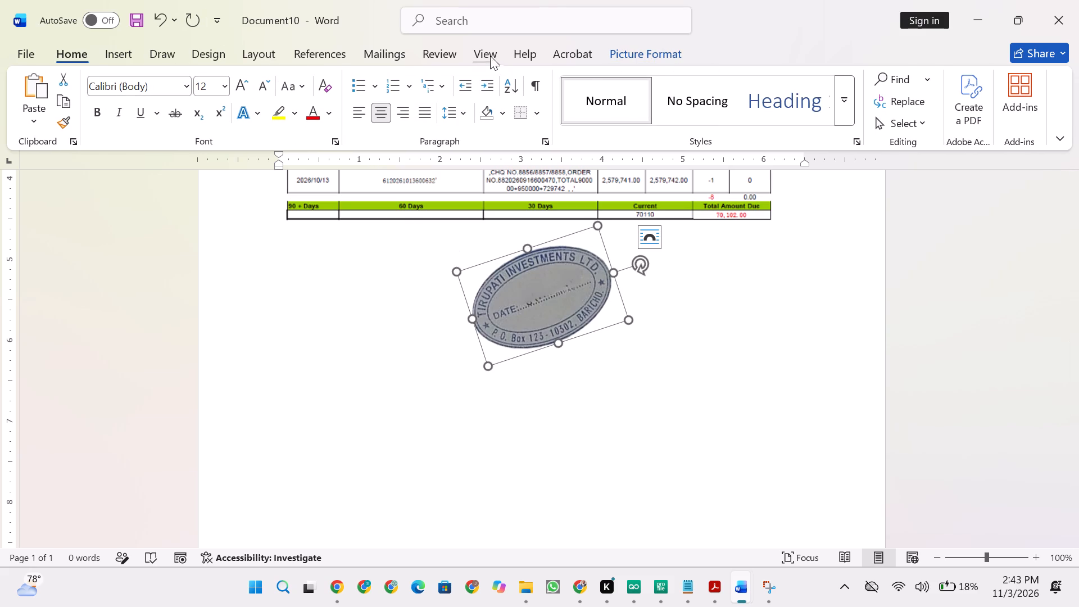
Correct the stamp picture with the brightest preset in the first Brightness/Contrast row and a Sharpen: 25% setting.
click(641, 57)
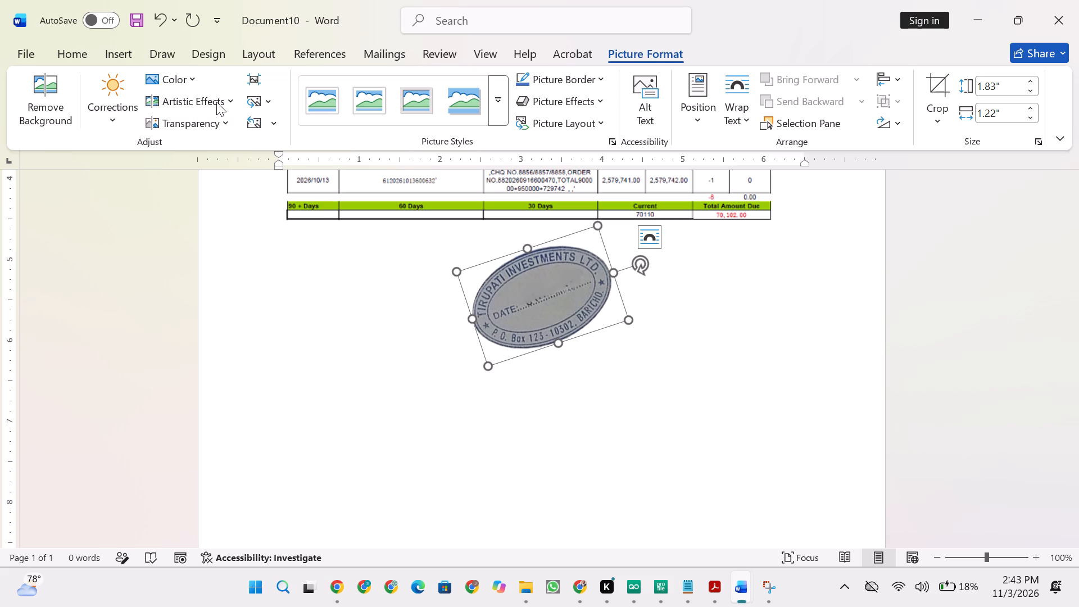
click(126, 119)
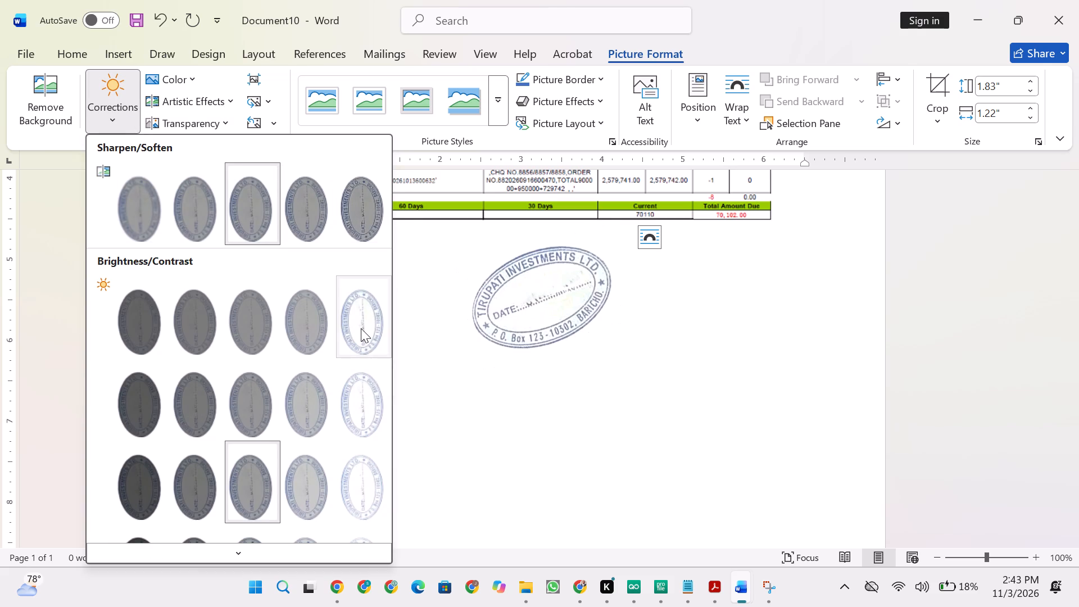
click(361, 328)
click(107, 105)
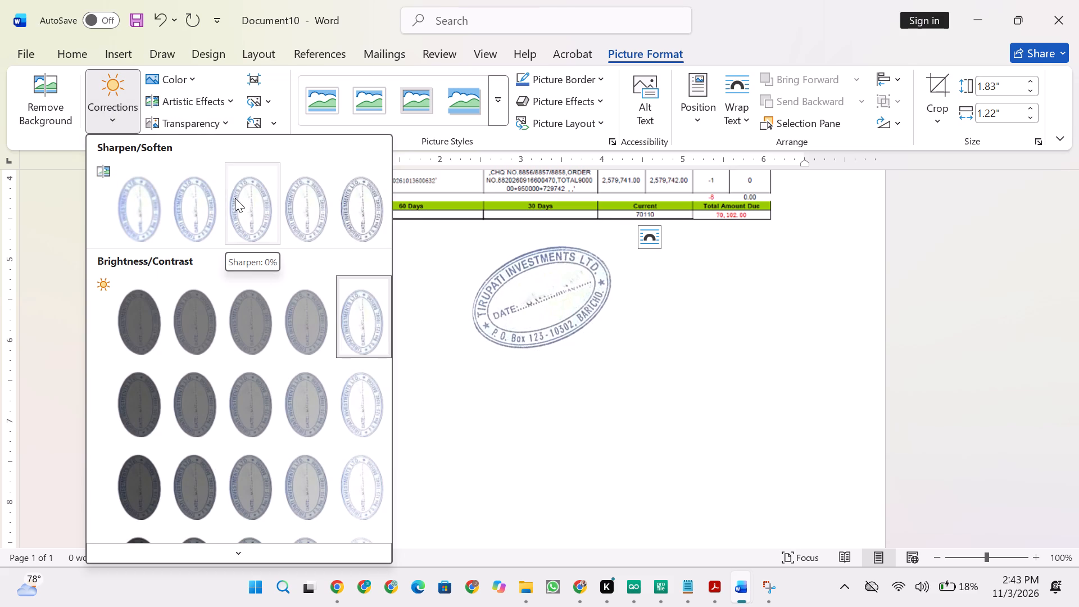
click(296, 205)
click(570, 315)
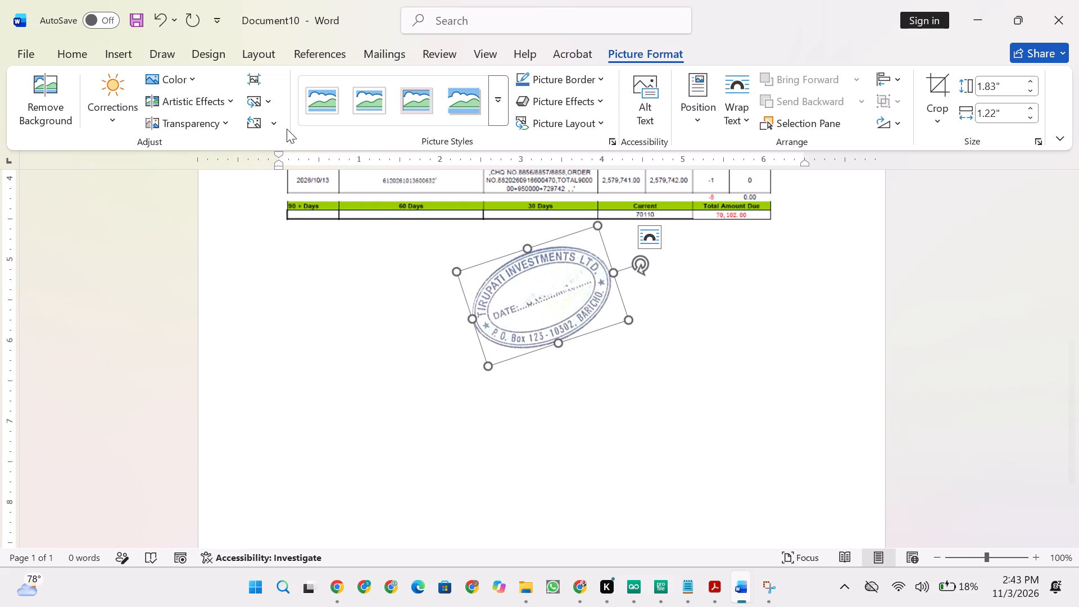
Check the print preview of the stamped TIRUPATI INVESTMENTS statement and return to the document.
key(ctrl+p)
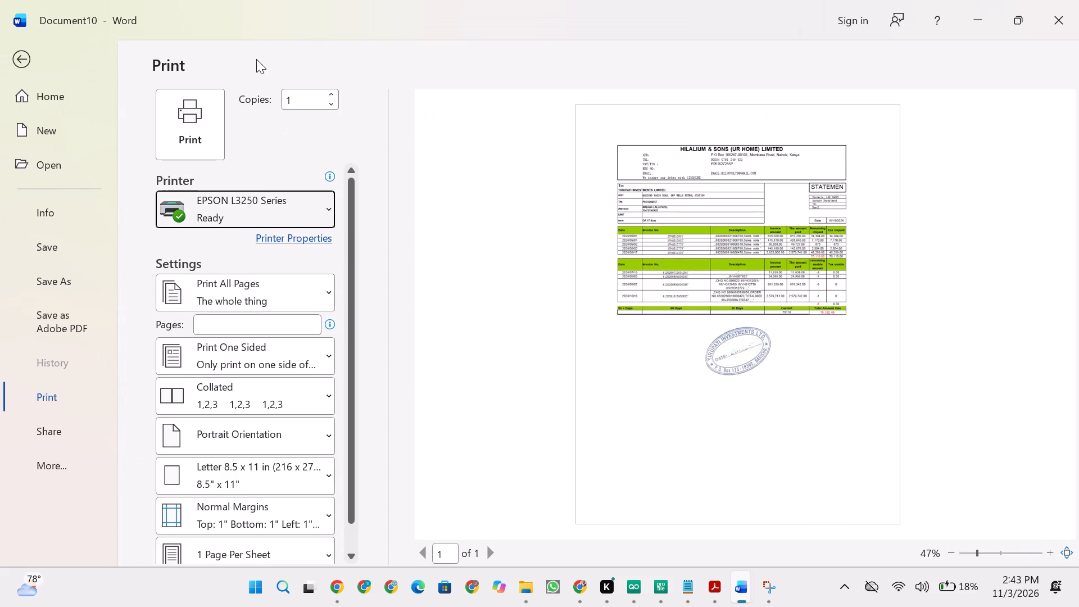
click(17, 62)
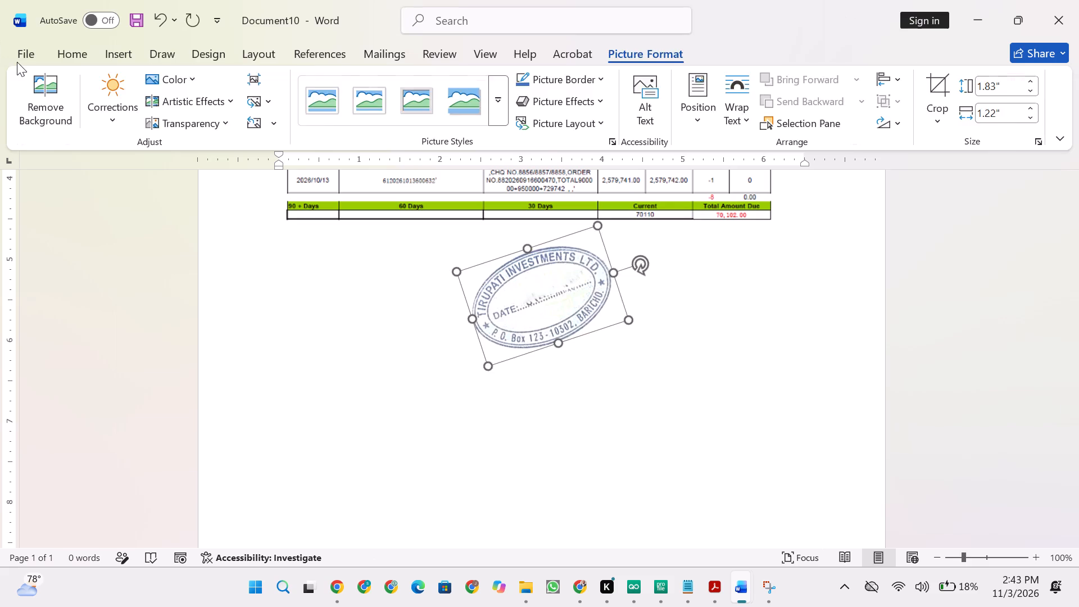
Adjust the stamp's rotation slightly and enlarge it to about 2.07" by 1.38".
click(506, 276)
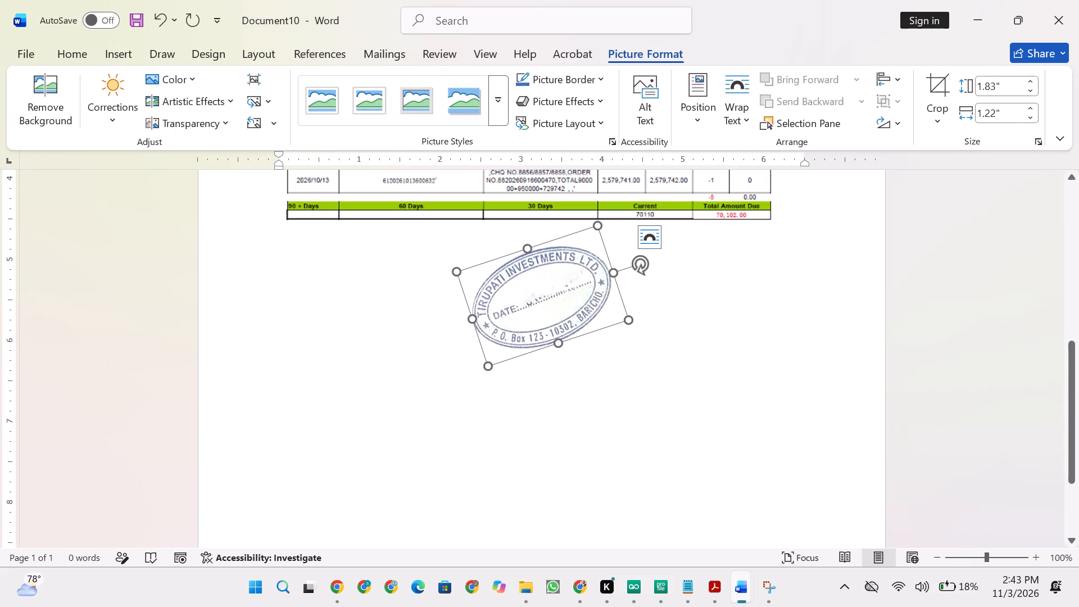
drag(637, 264, 642, 265)
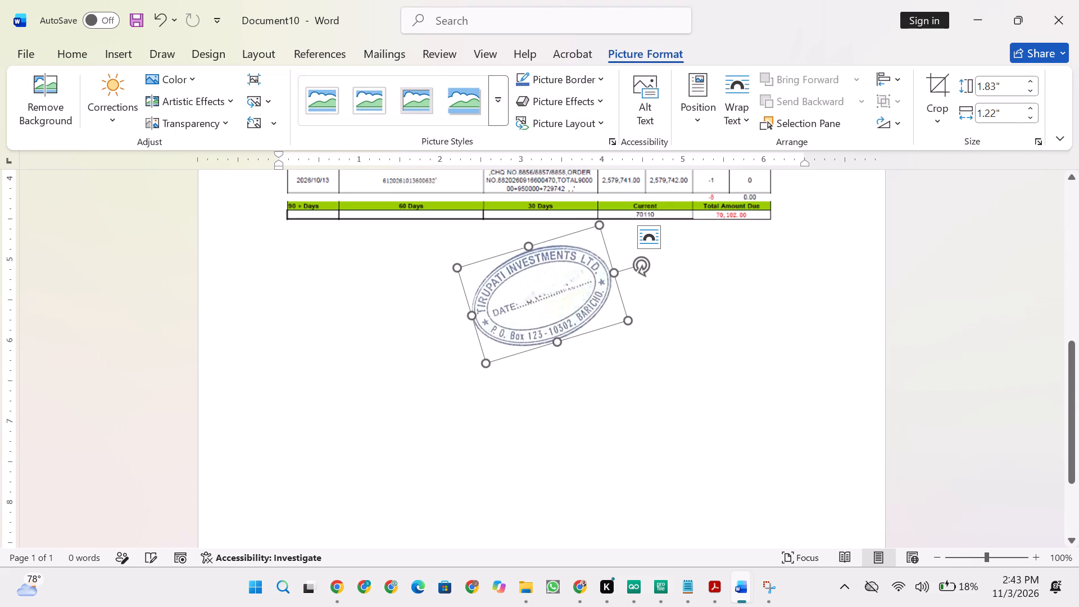
drag(631, 323, 636, 323)
click(642, 325)
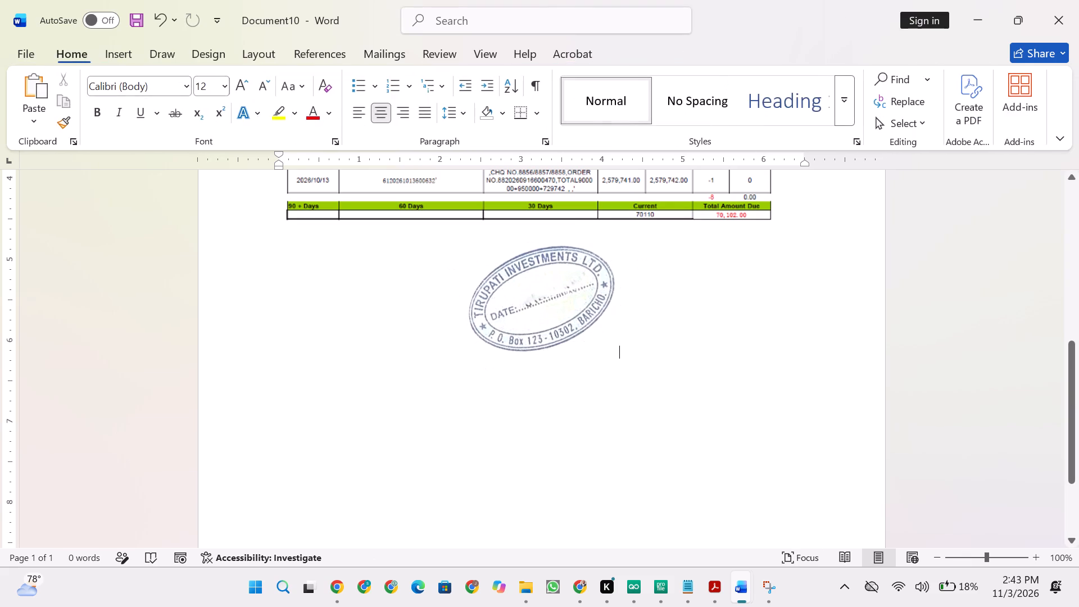
click(536, 284)
click(536, 284)
drag(633, 327, 640, 331)
click(547, 292)
double_click(527, 283)
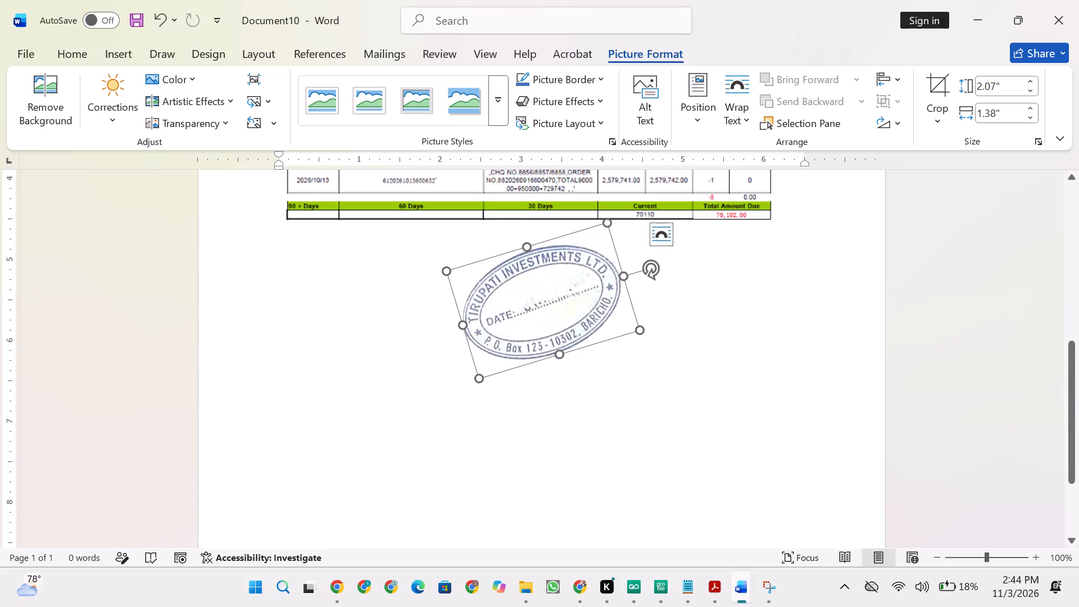
Reduce the page's right and left margins to about 0.6" each, with the statement image selected.
scroll(562, 305, up, 7)
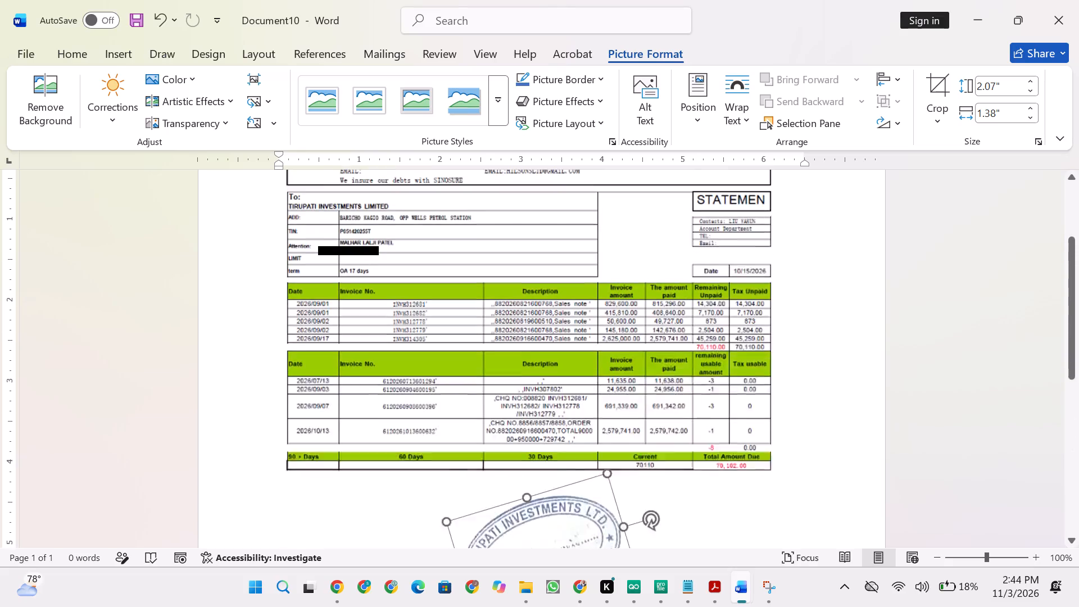
scroll(562, 305, up, 1)
click(561, 301)
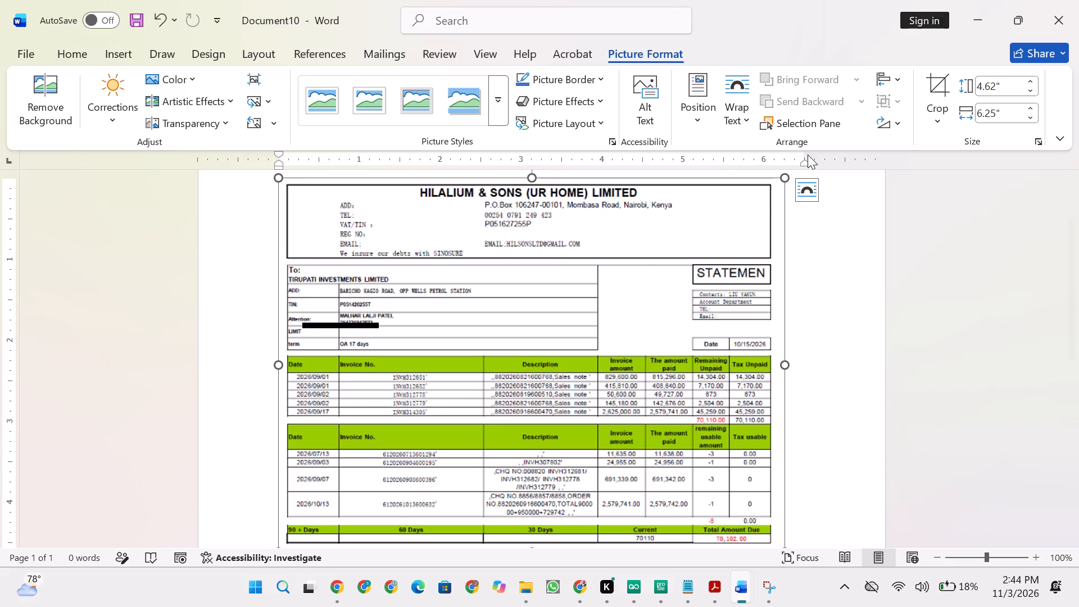
drag(805, 156, 835, 160)
drag(278, 157, 260, 159)
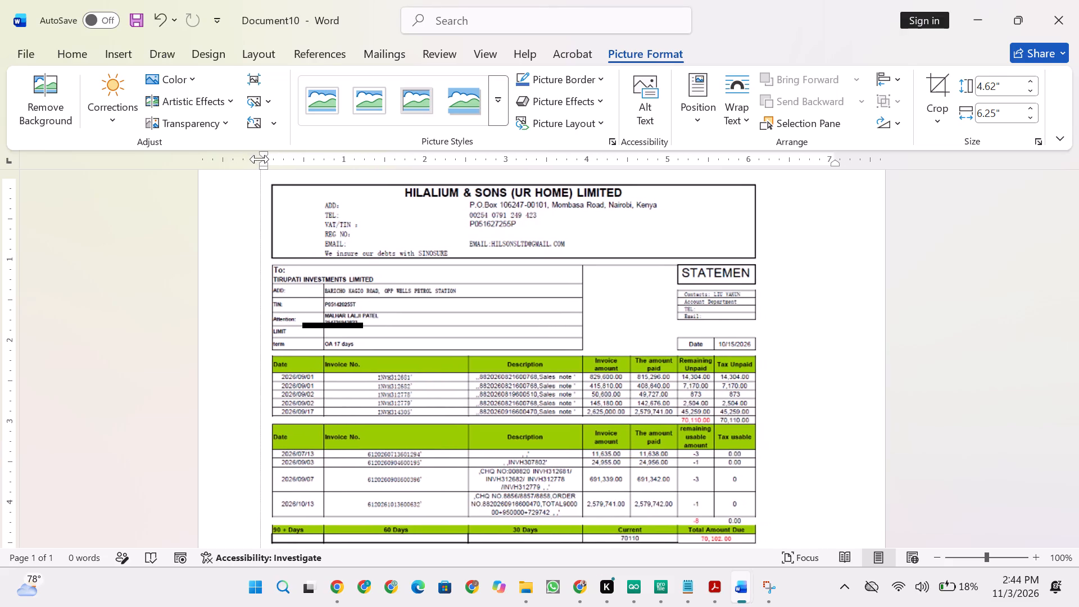
drag(260, 159, 244, 162)
Enlarge the statement image proportionally to about 4.82" high by 6.53" wide.
scroll(525, 248, down, 3)
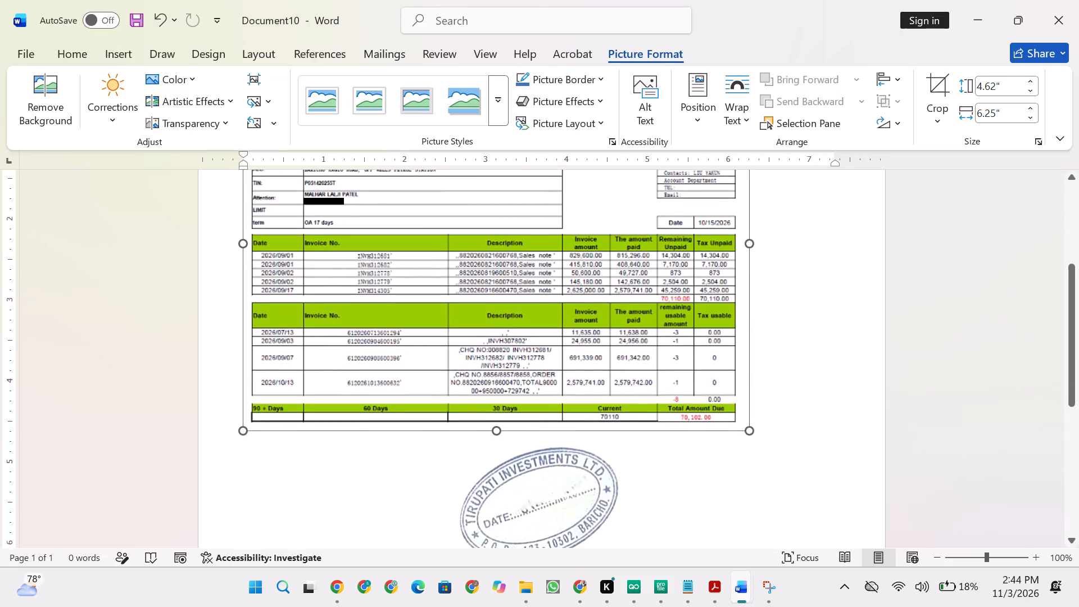
click(672, 325)
drag(746, 431, 772, 435)
drag(775, 435, 779, 435)
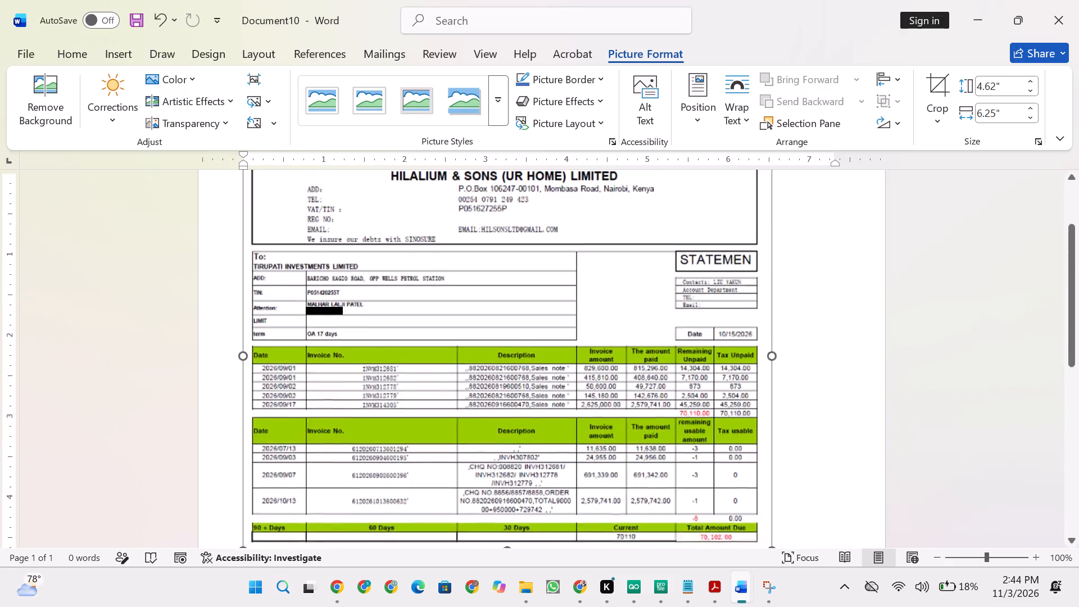
drag(779, 435, 786, 435)
click(681, 396)
Reduce the page's top margin to about 0.6" to move the statement closer to the top edge of the page.
scroll(783, 328, up, 3)
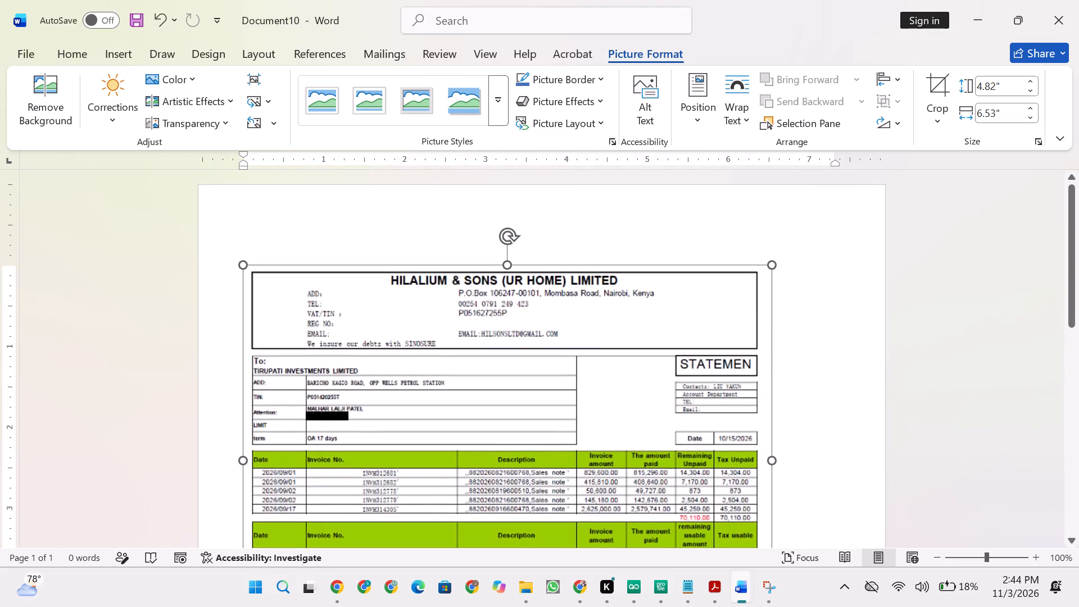
drag(3, 265, 8, 223)
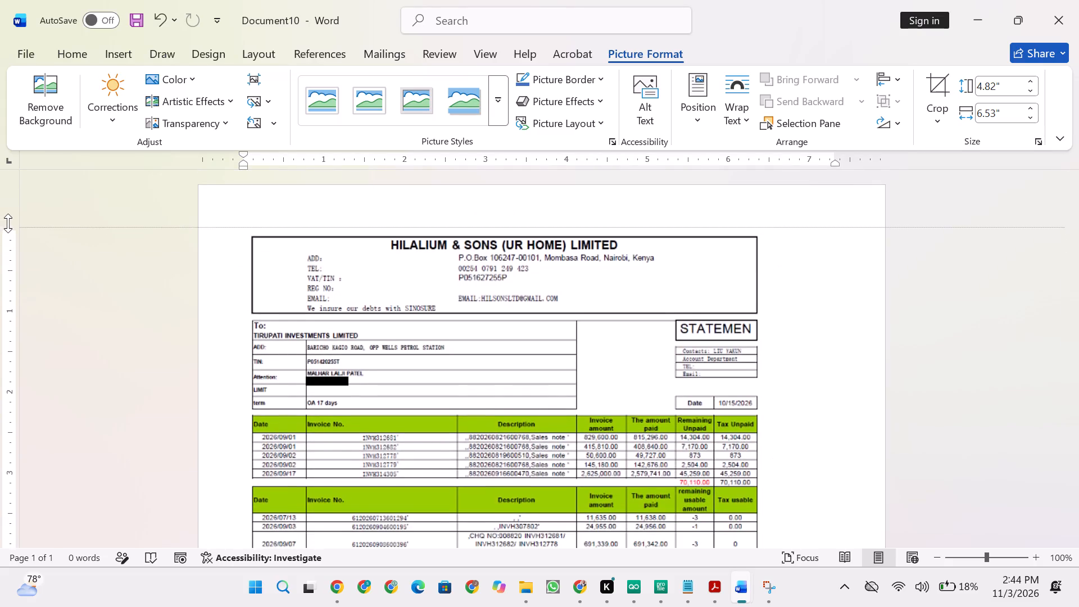
drag(8, 223, 8, 235)
Enlarge the statement image further to about 7" wide, nearly filling the space between the margins.
scroll(570, 329, down, 3)
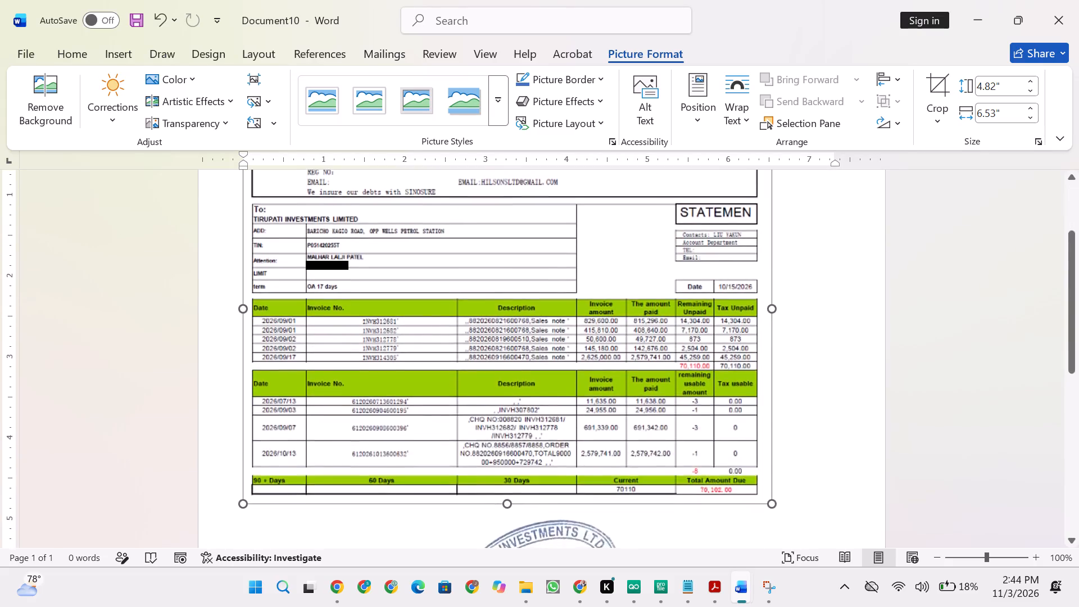
scroll(768, 452, down, 2)
drag(768, 422, 791, 443)
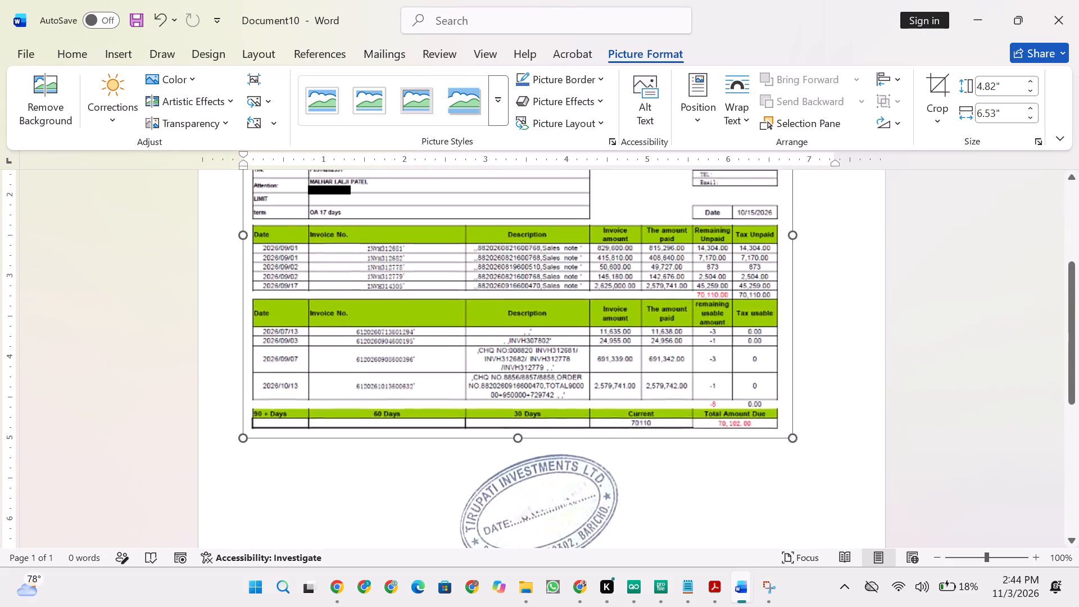
drag(791, 443, 797, 455)
click(835, 447)
scroll(650, 319, up, 3)
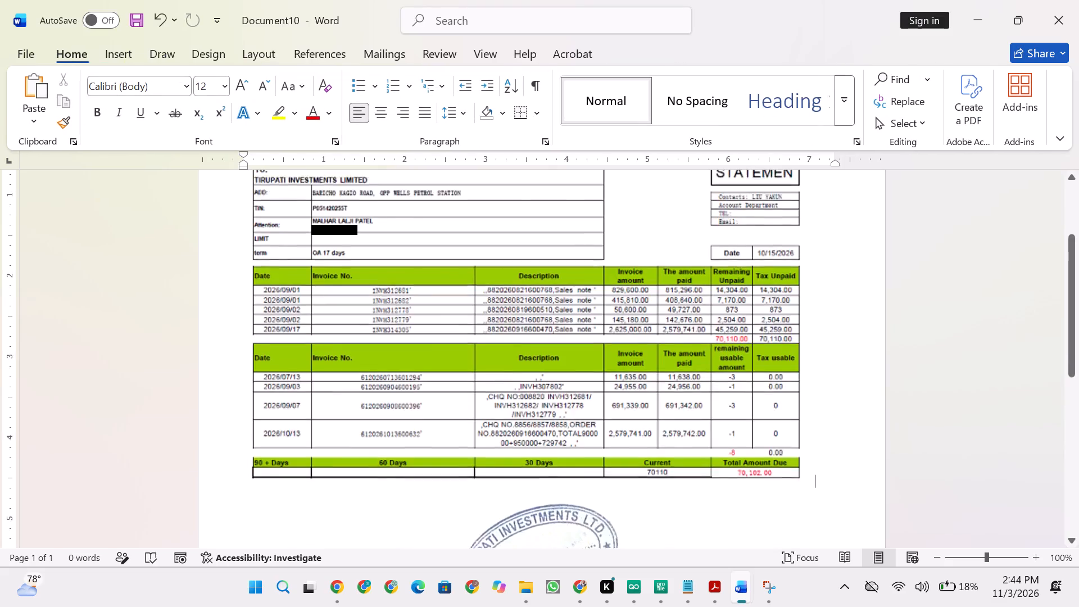
Enlarge the TIRUPATI INVESTMENTS statement image proportionally a little more, to about 7.2" wide.
scroll(691, 321, down, 4)
click(759, 365)
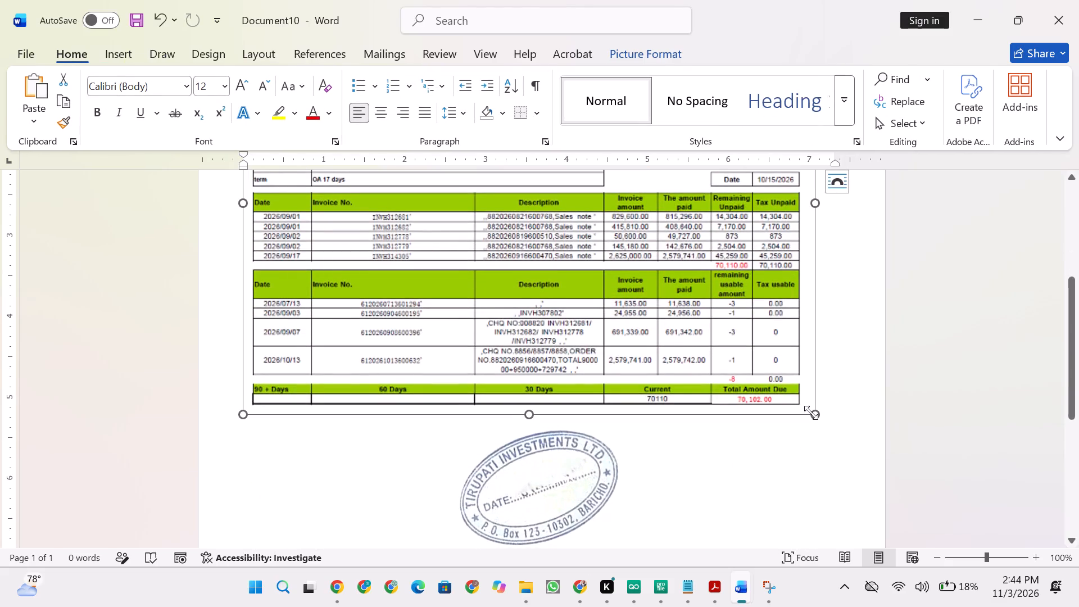
drag(811, 413, 814, 424)
click(670, 352)
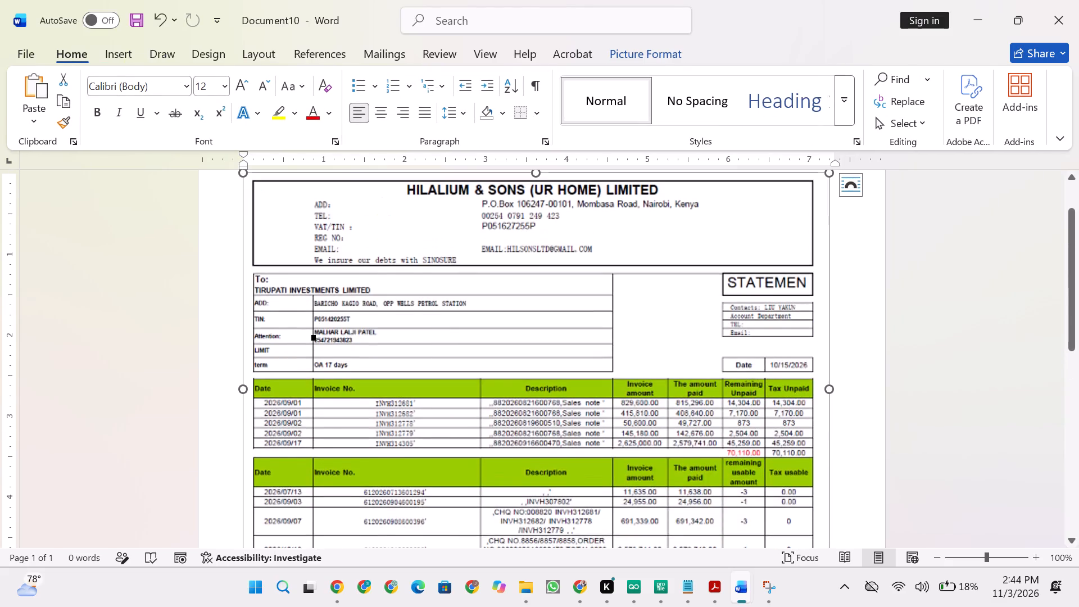
scroll(659, 340, up, 5)
scroll(352, 277, down, 2)
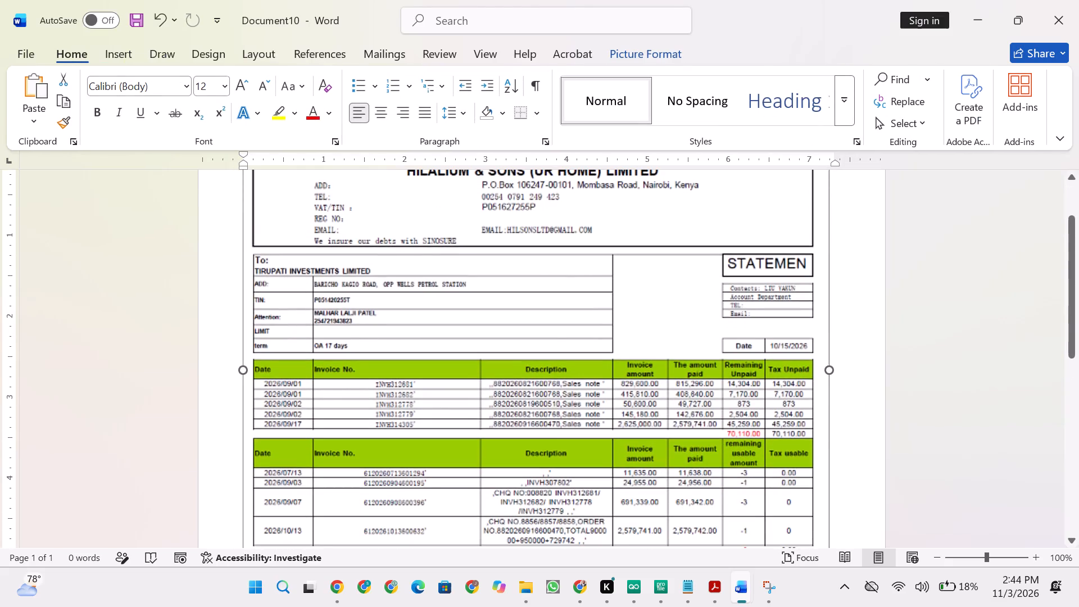
Preview the printed page to check how the statement and stamp sit on it.
key(ctrl+p)
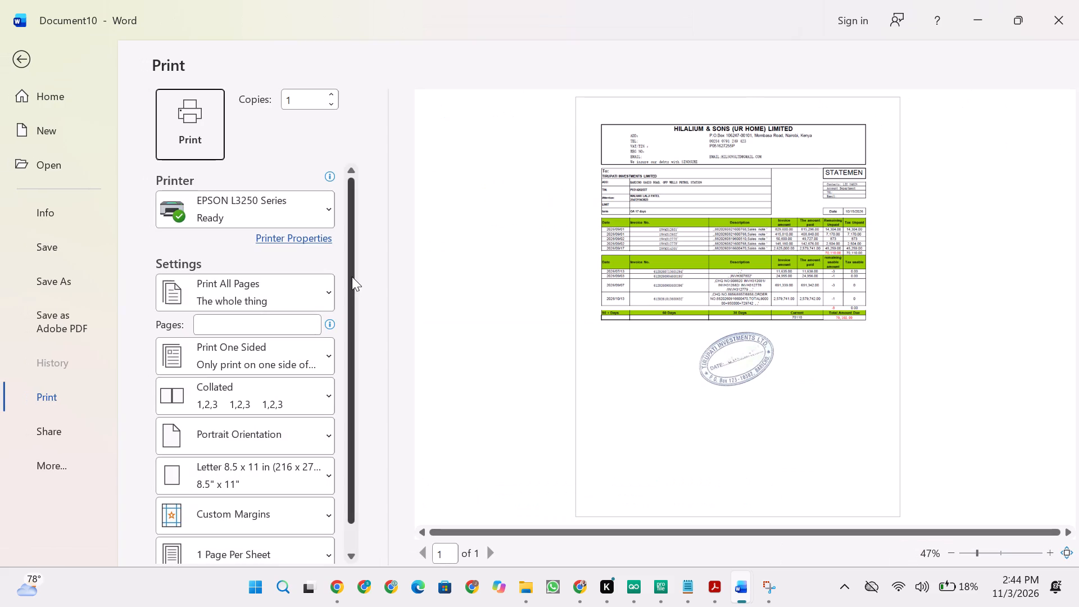
click(13, 62)
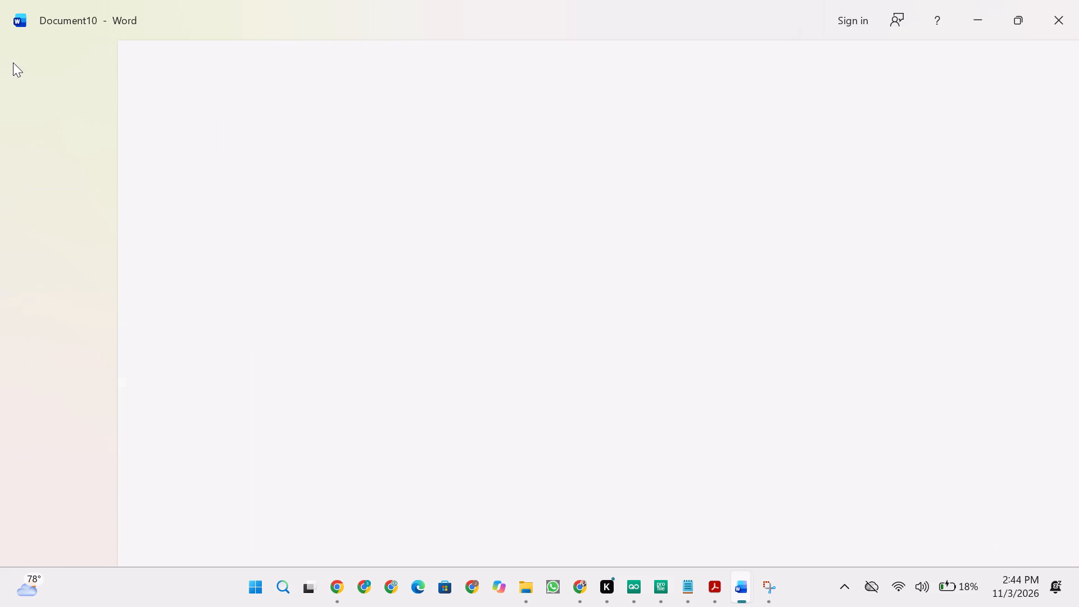
Shrink the TIRUPATI INVESTMENTS stamp below the statement slightly, to about 2" wide.
scroll(510, 330, down, 8)
click(564, 356)
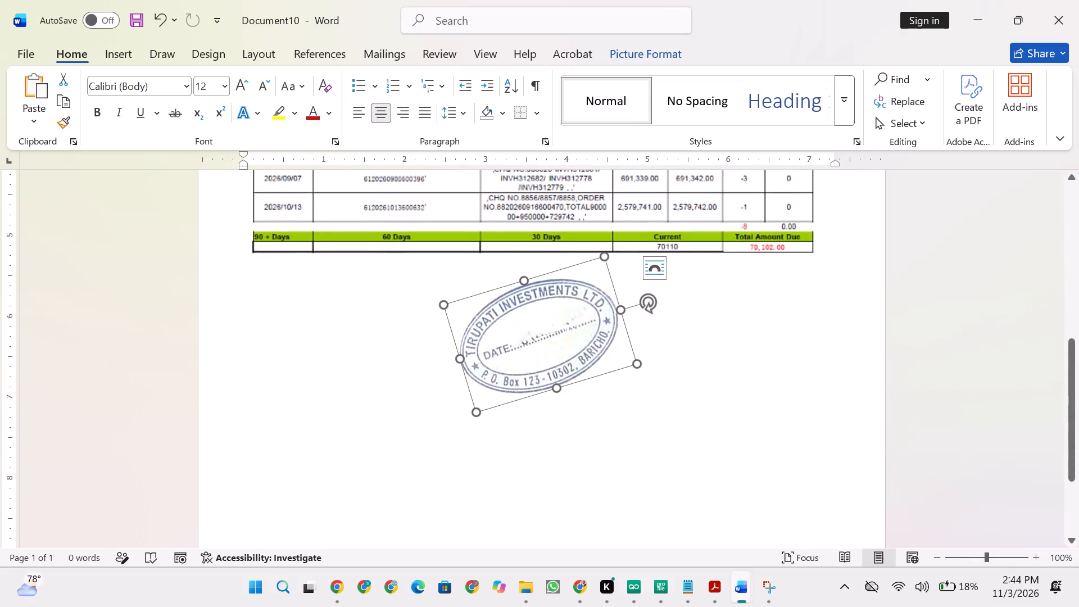
drag(479, 414, 486, 405)
click(523, 345)
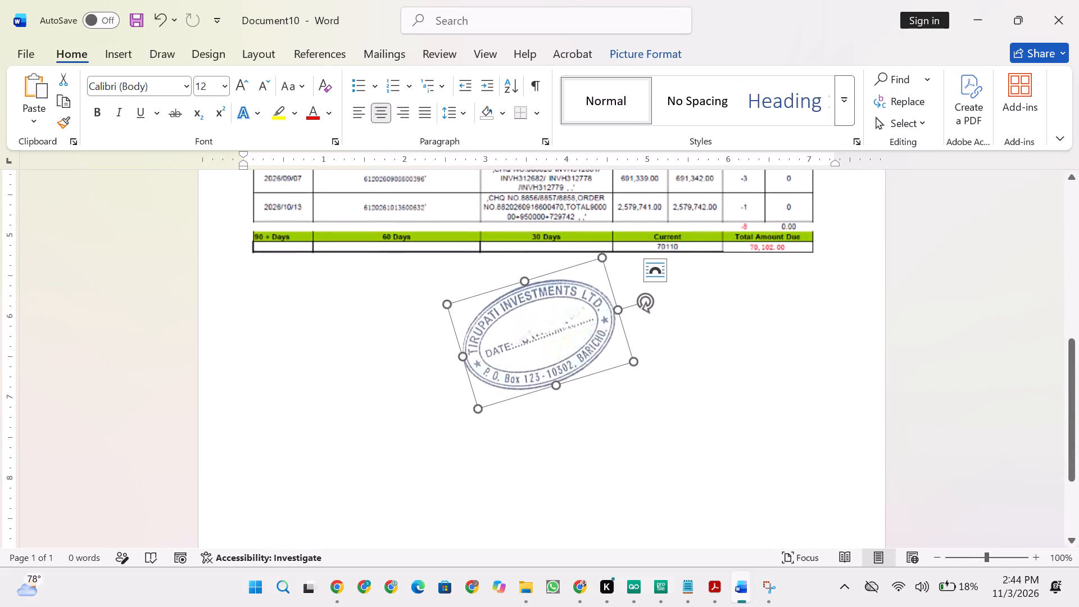
click(703, 332)
scroll(703, 332, up, 9)
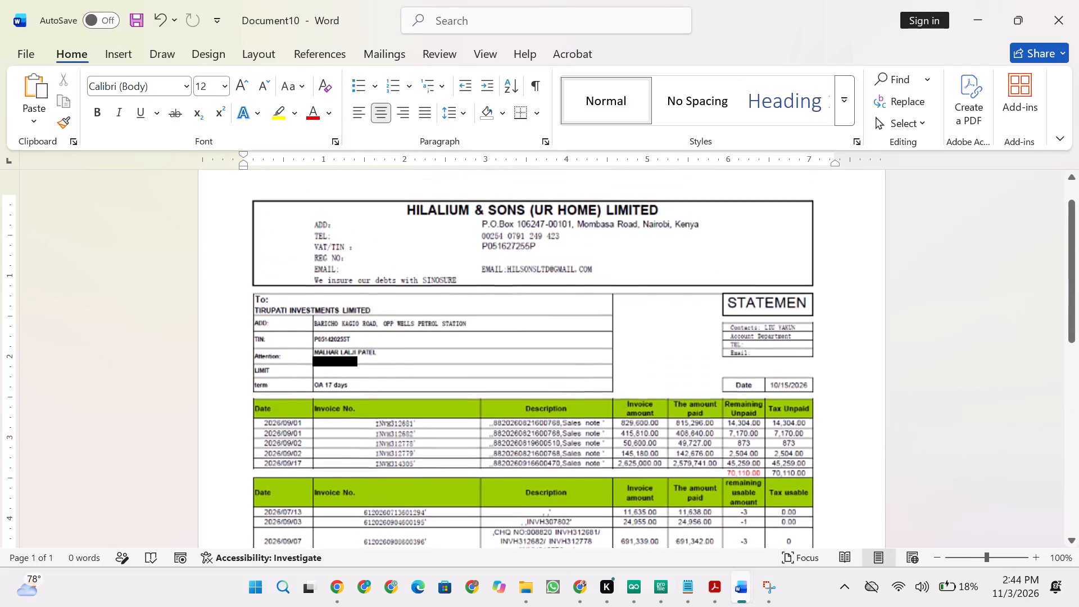
click(669, 326)
scroll(599, 300, up, 6)
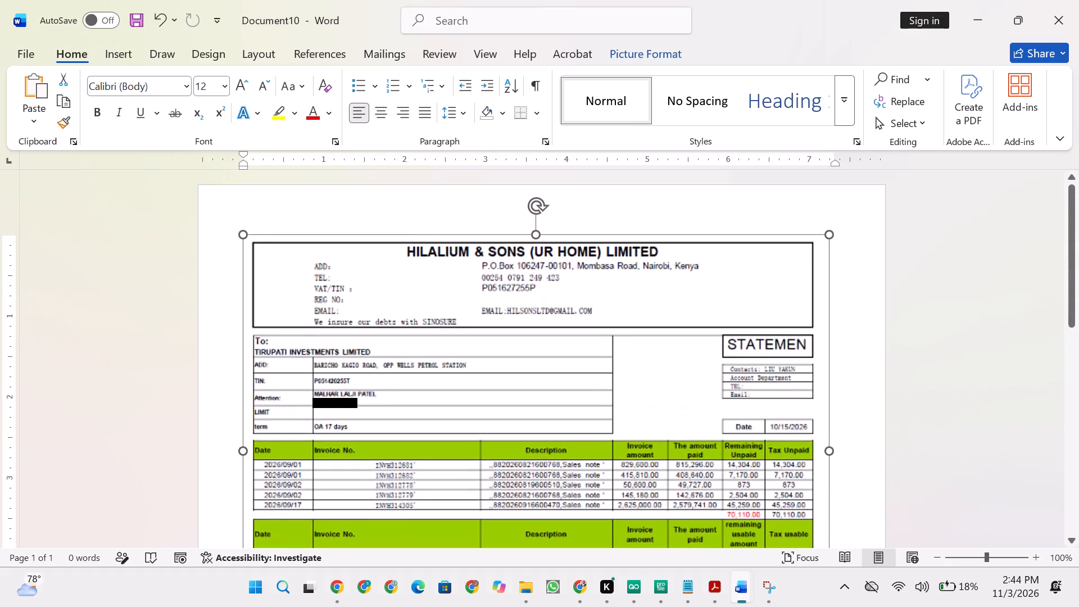
Save the document as a PDF named tilupati in the hila oc folder on the Desktop.
click(22, 58)
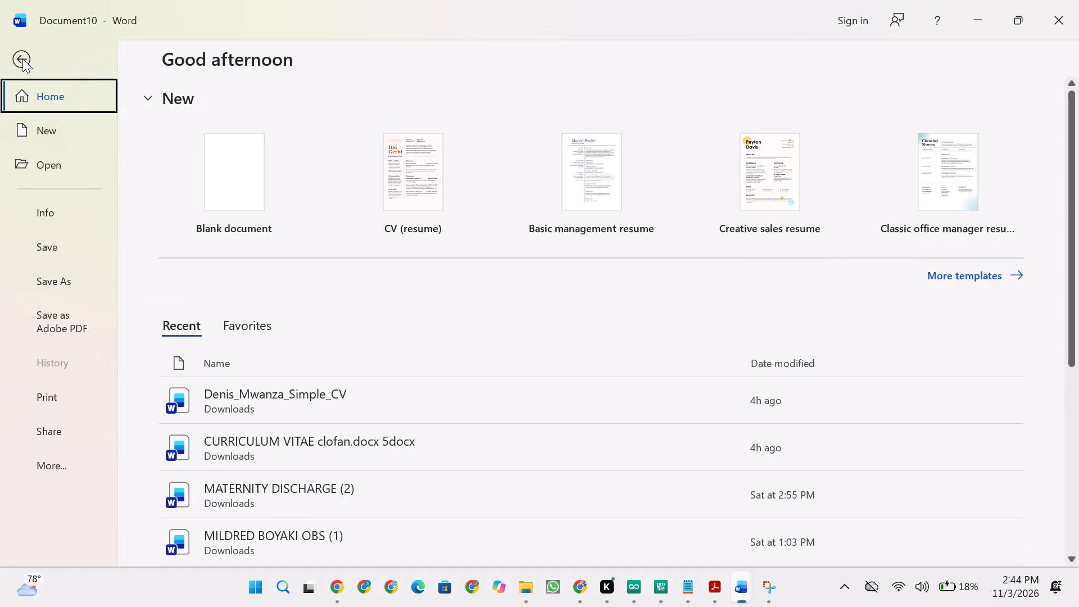
click(69, 318)
click(646, 308)
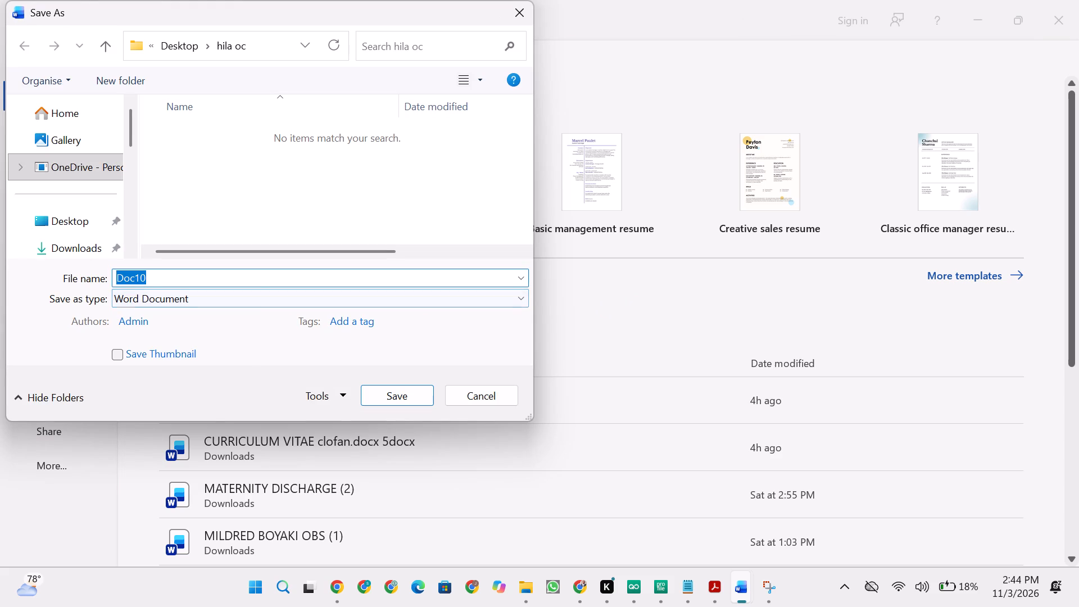
click(251, 278)
triple_click(251, 278)
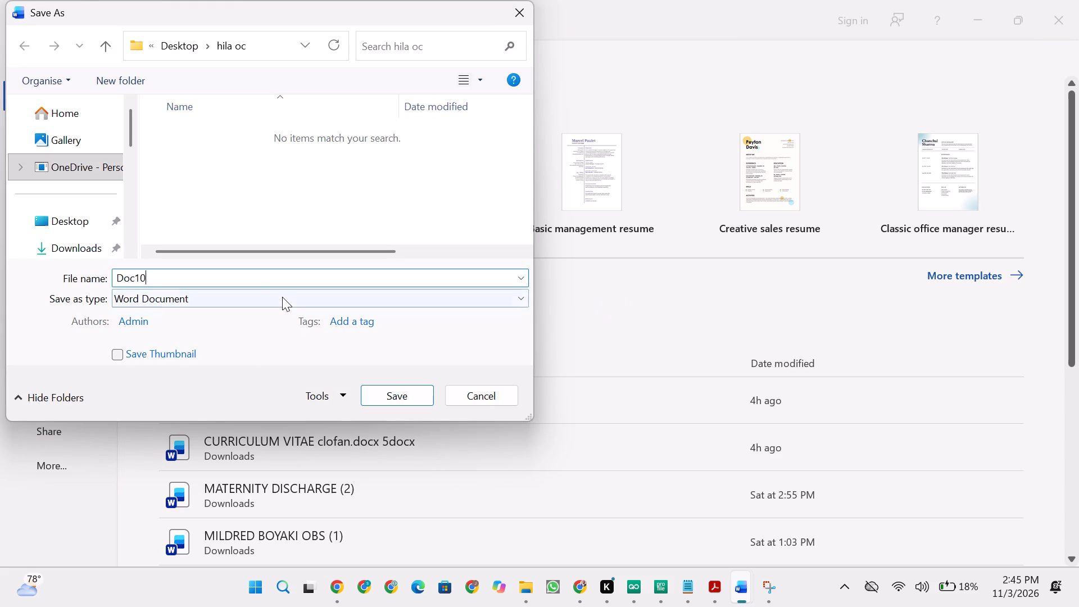
click(282, 297)
click(273, 402)
double_click(243, 283)
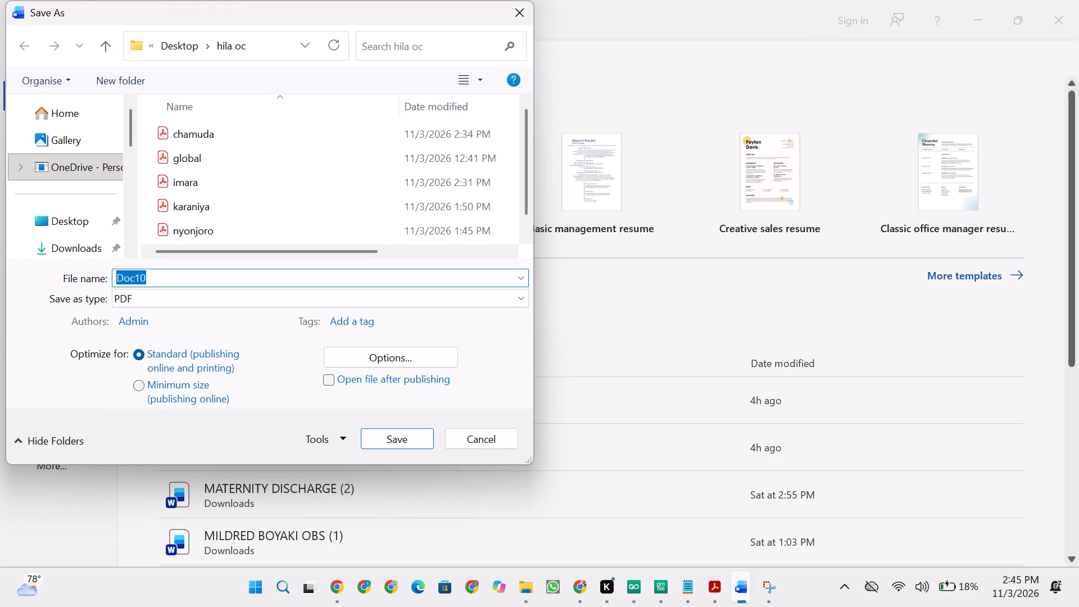
text(tilupati)
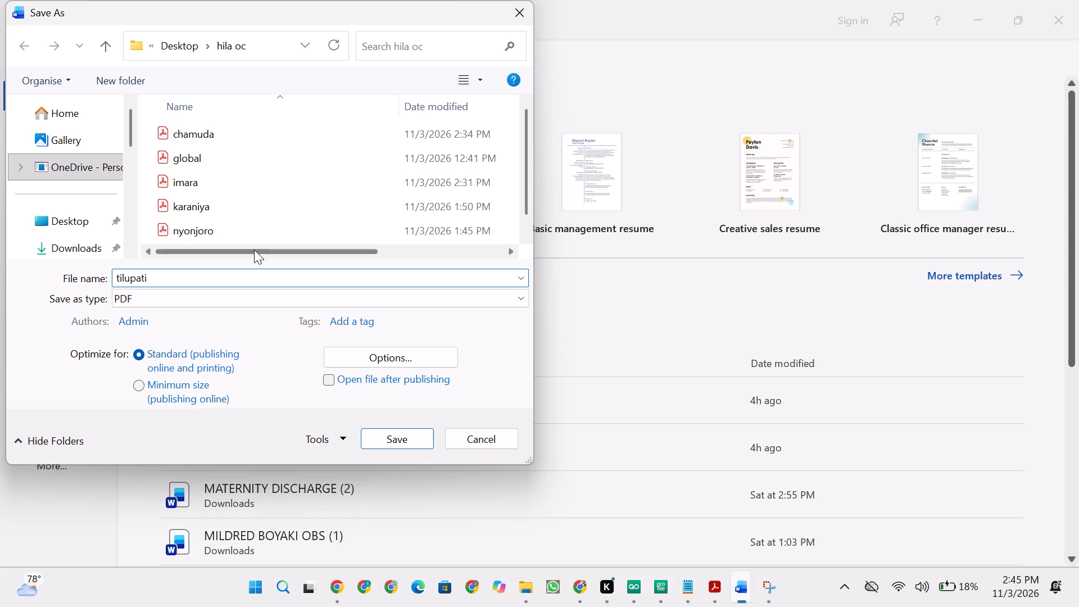
click(420, 436)
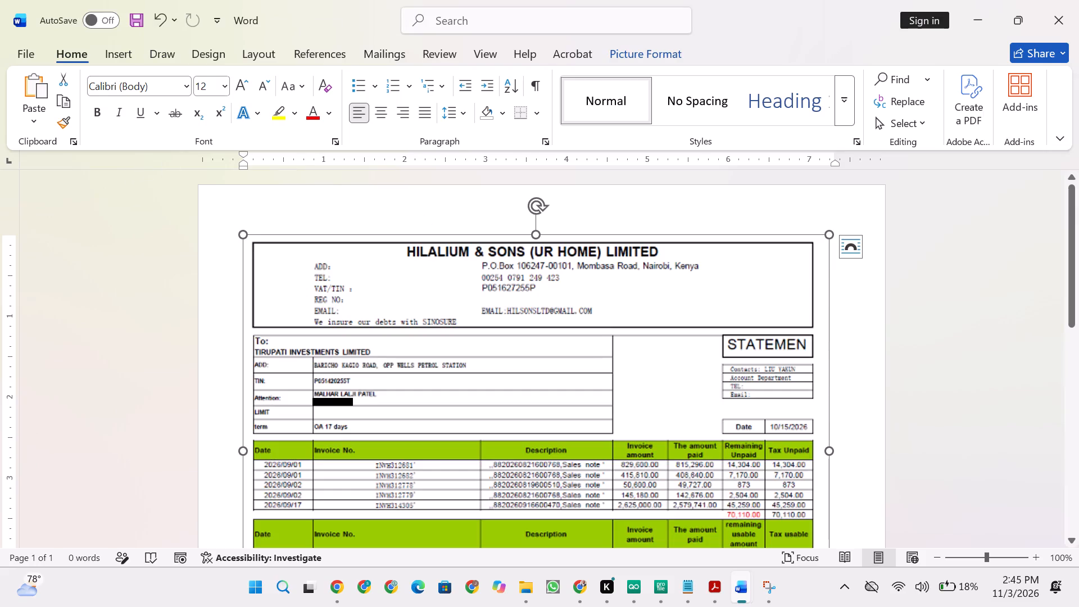
In Acrobat, look over the tilupati, nyonjoro and nice PDFs among the open files.
click(482, 305)
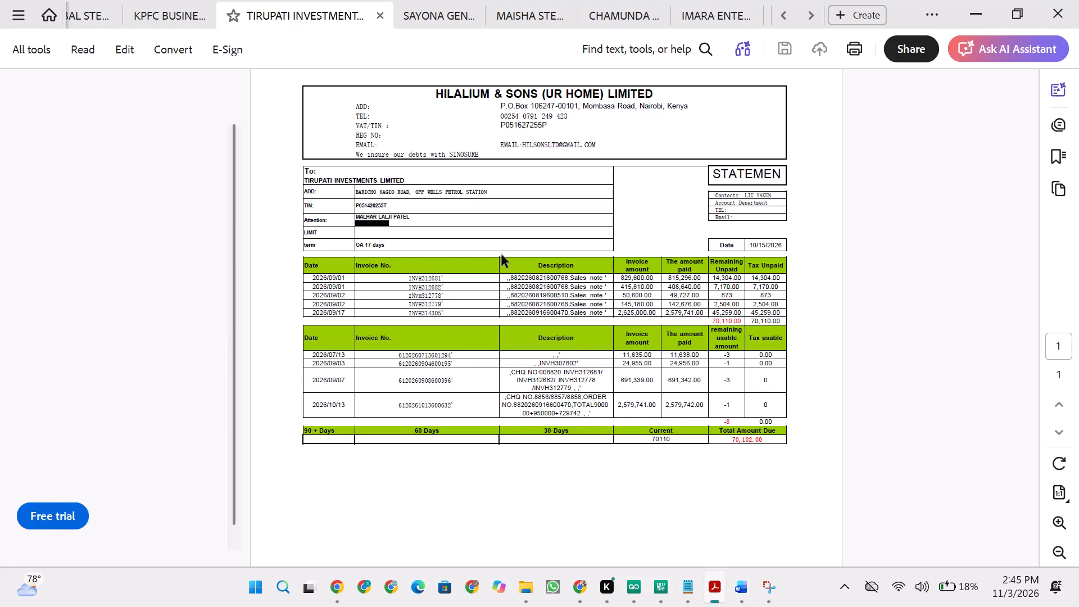
scroll(502, 255, up, 2)
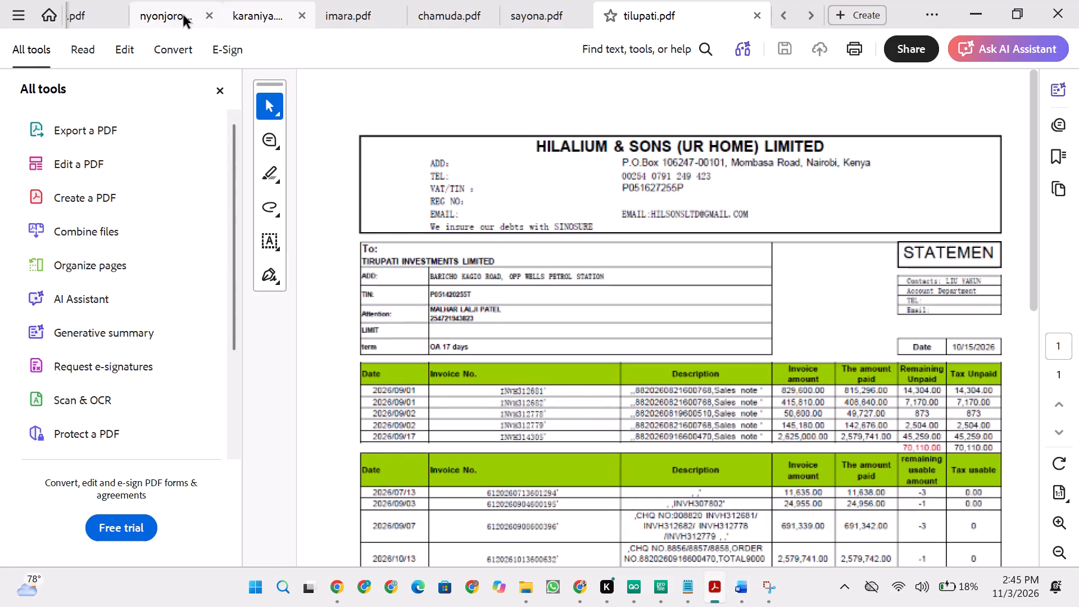
click(174, 16)
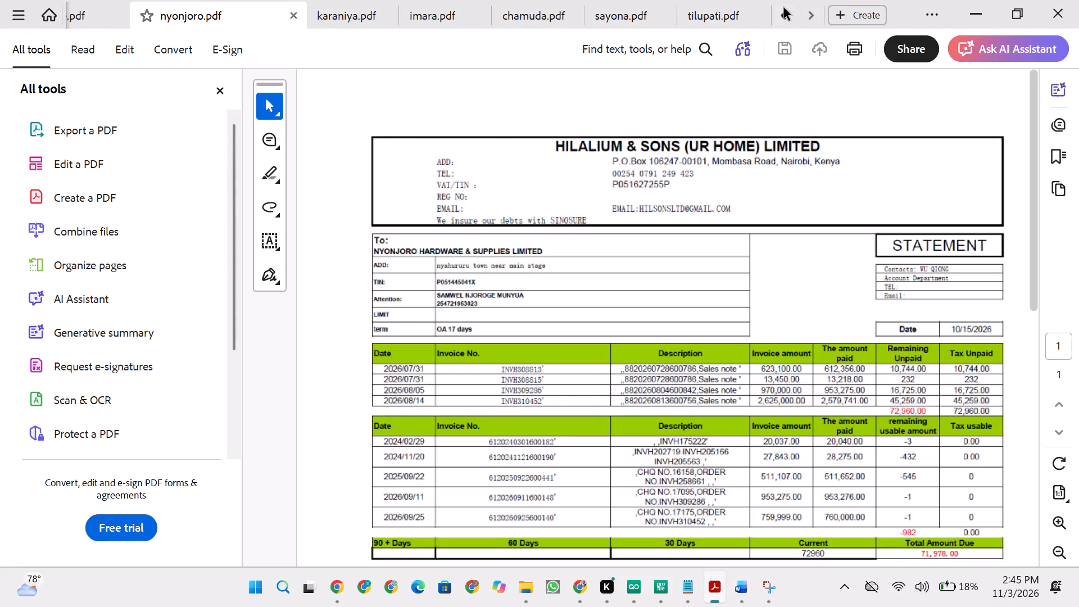
click(784, 16)
click(784, 16)
click(784, 16)
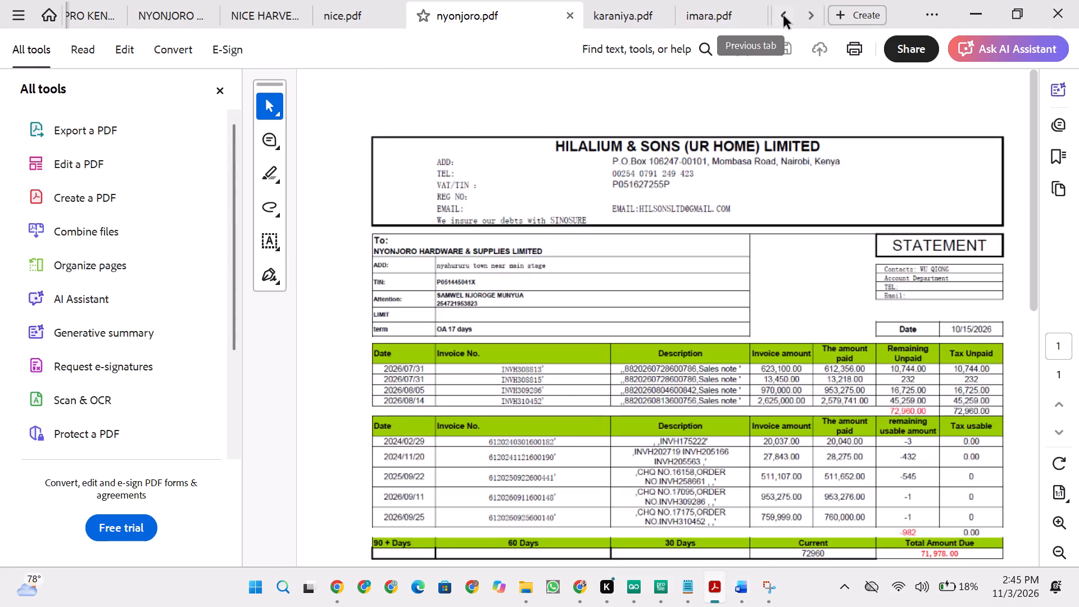
click(355, 13)
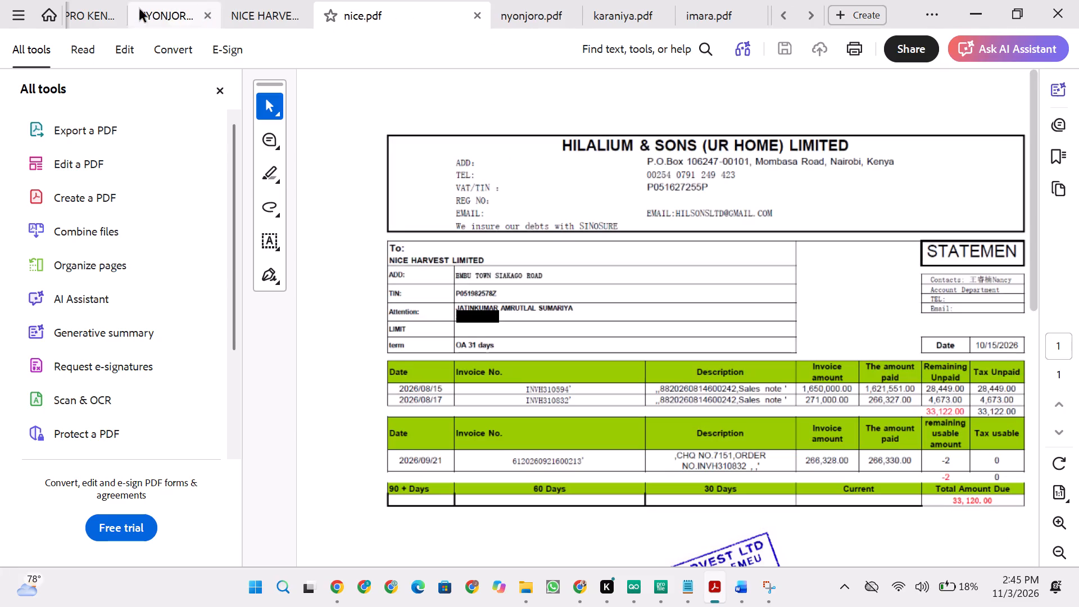
Examine the SALPRO KENYA, Karaniya Trading, MAISHA STEEL and SAYONA GENERAL HARDWARE statements to decide which customer to process.
click(90, 10)
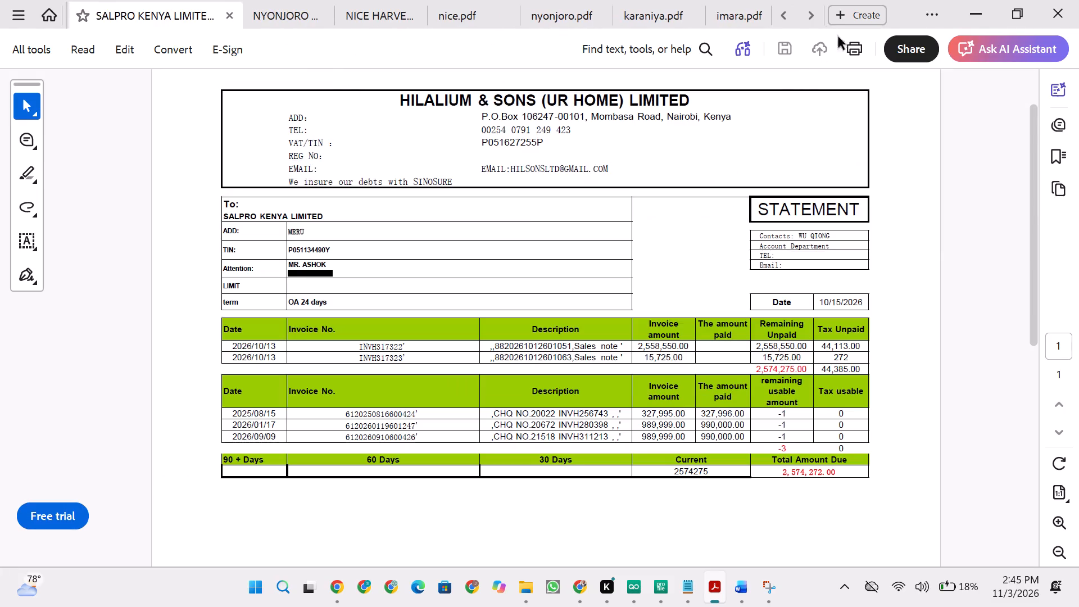
click(781, 19)
click(781, 19)
click(781, 19)
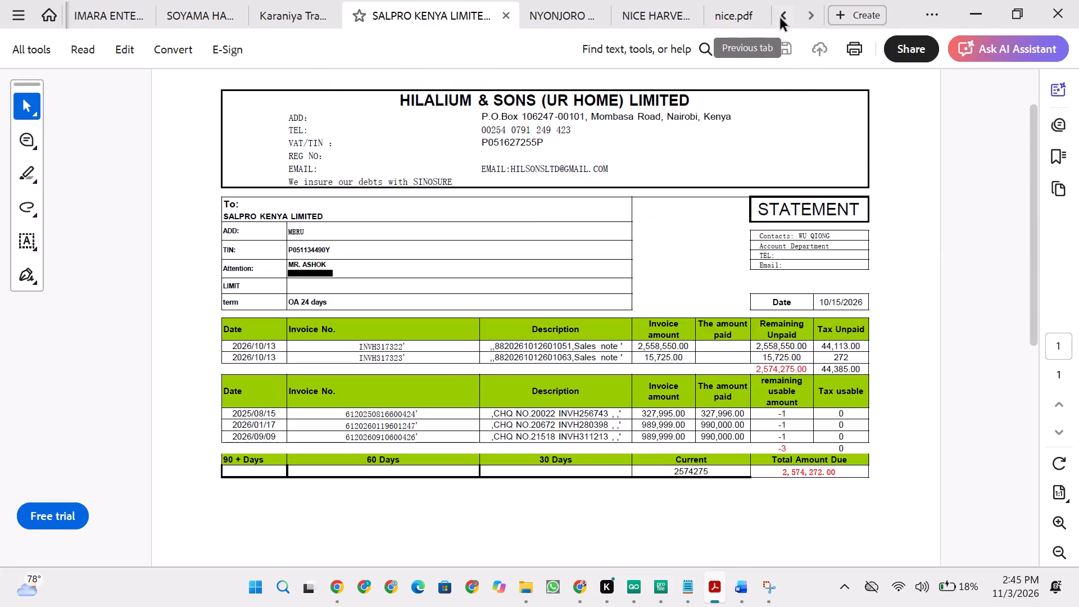
click(781, 19)
click(781, 19)
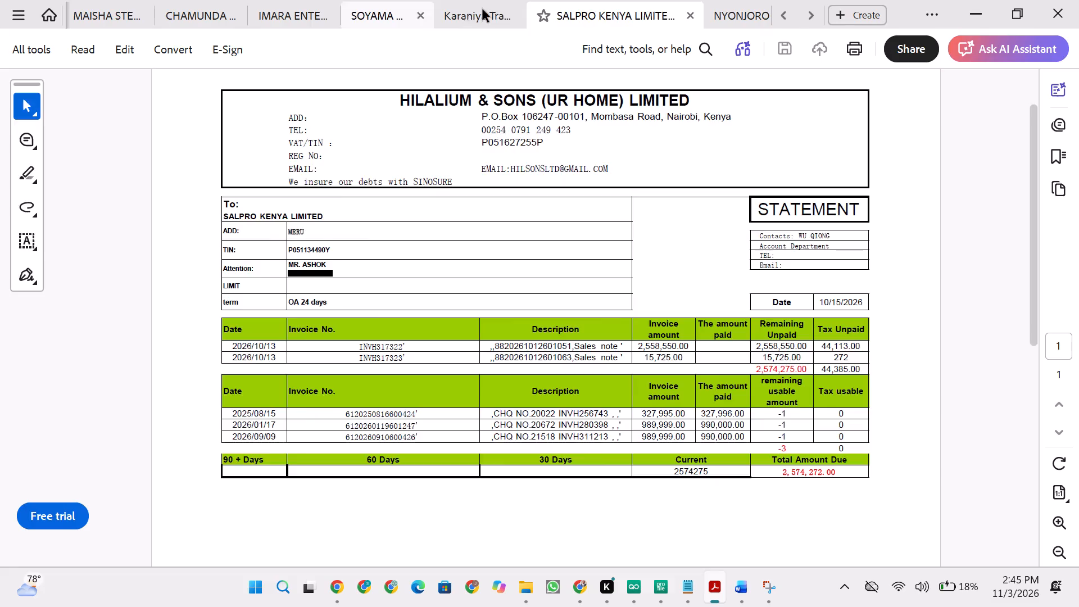
click(483, 10)
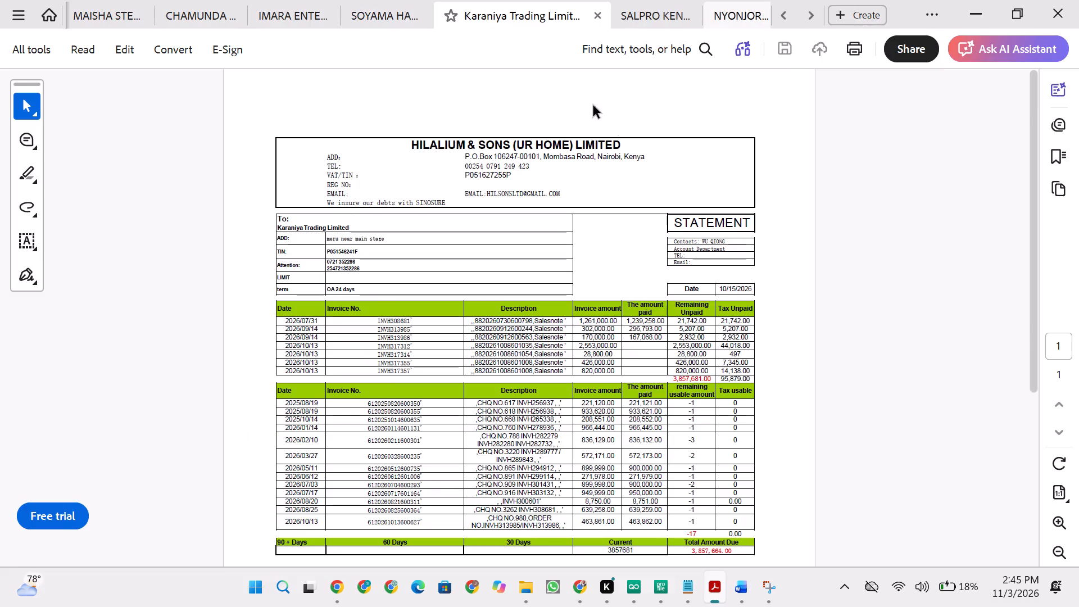
scroll(761, 66, down, 1)
scroll(669, 227, down, 1)
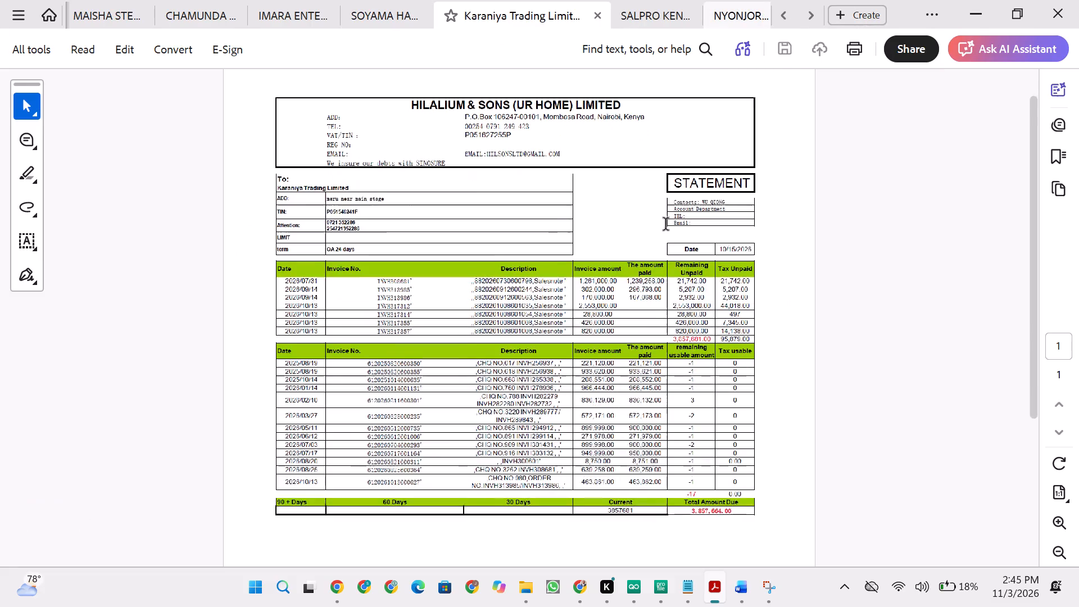
scroll(661, 219, up, 1)
scroll(665, 219, down, 1)
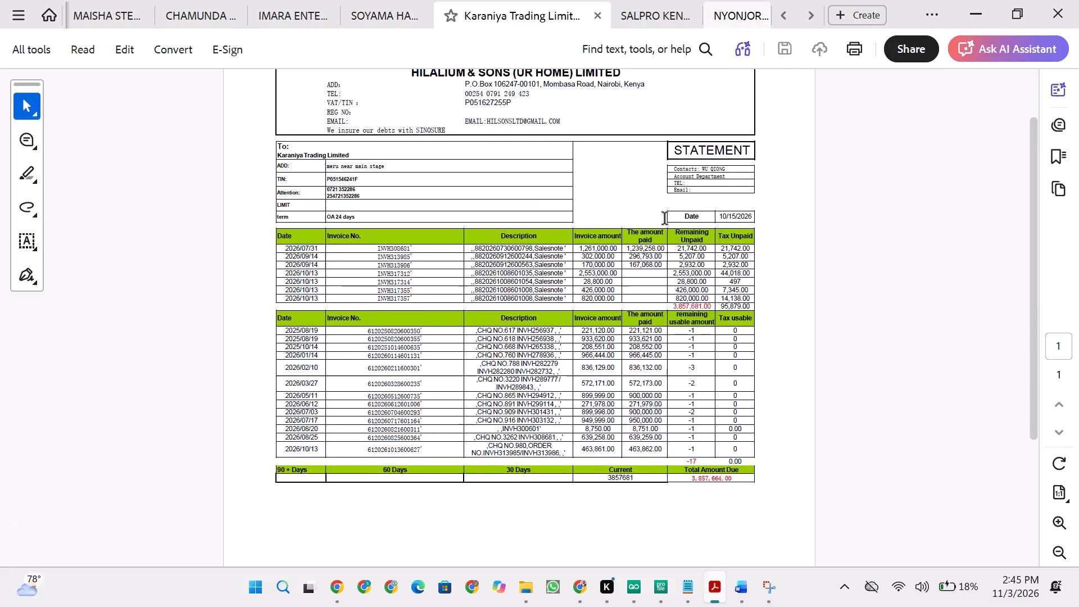
scroll(665, 219, up, 1)
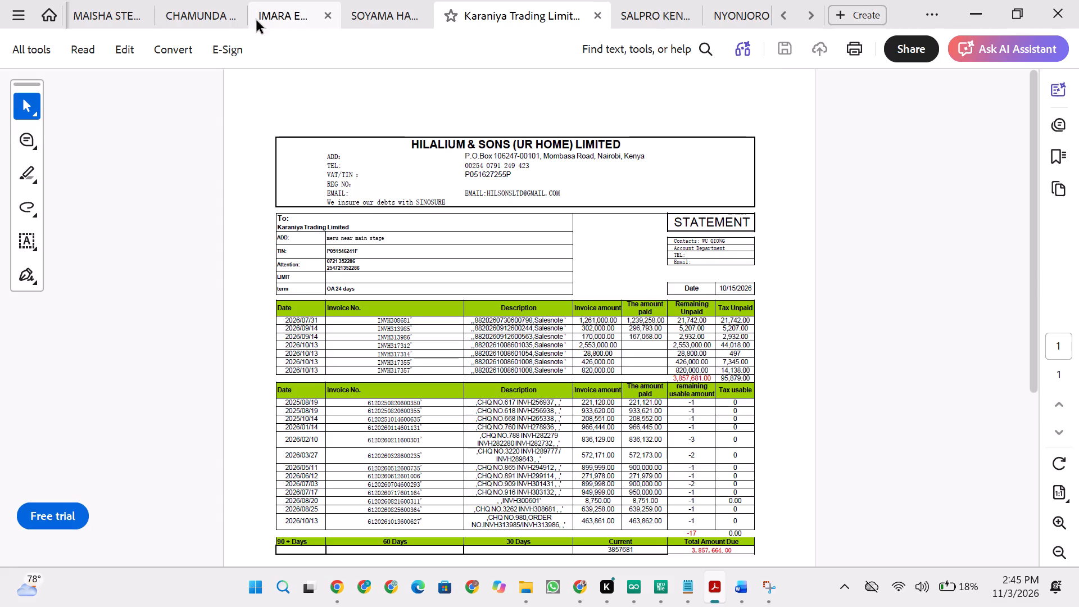
click(516, 10)
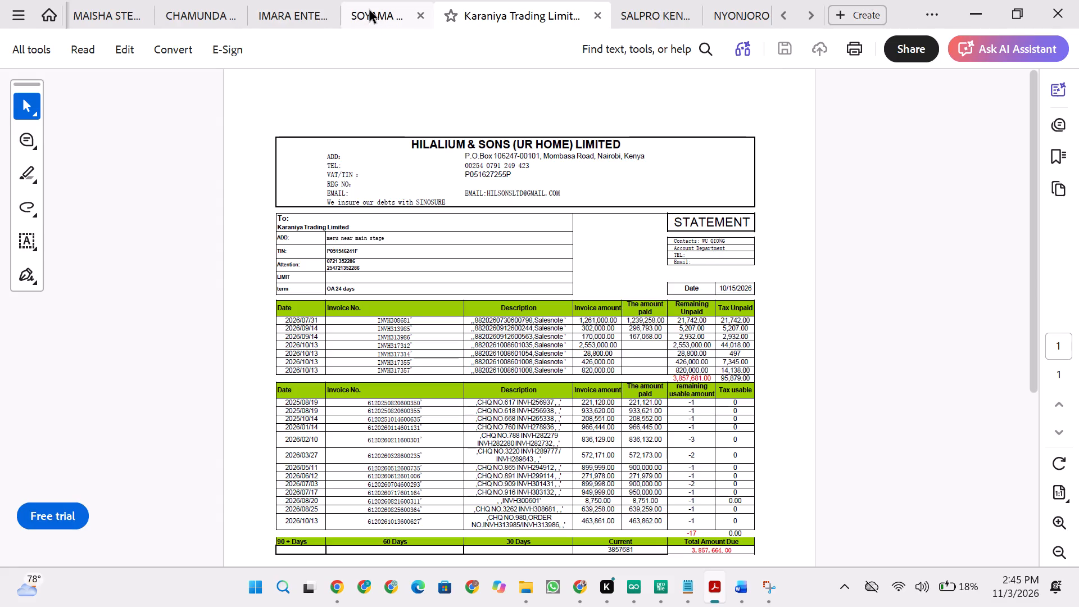
click(114, 17)
click(783, 13)
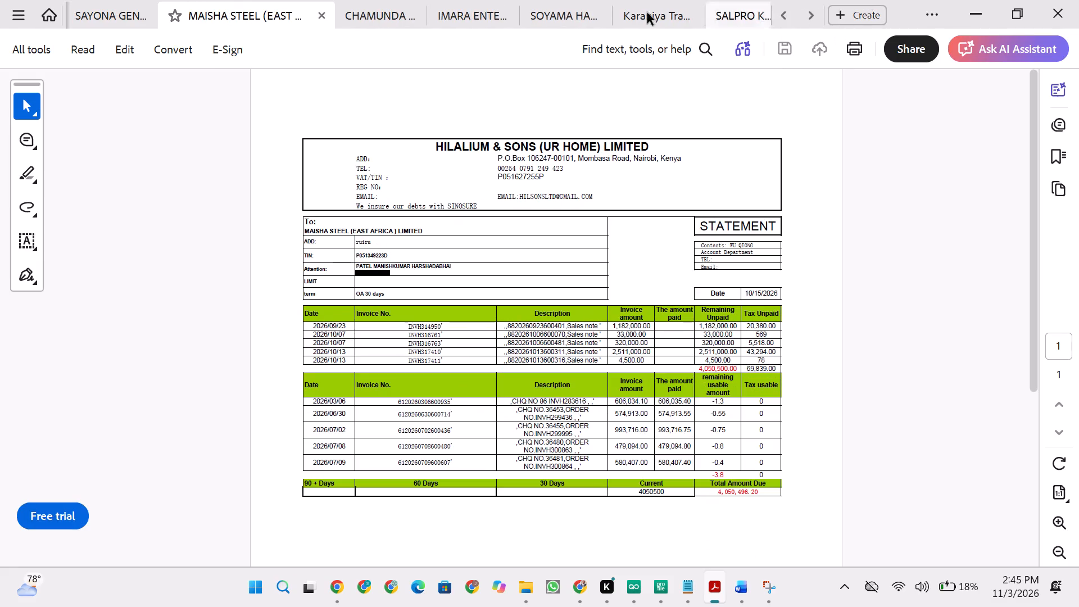
click(105, 14)
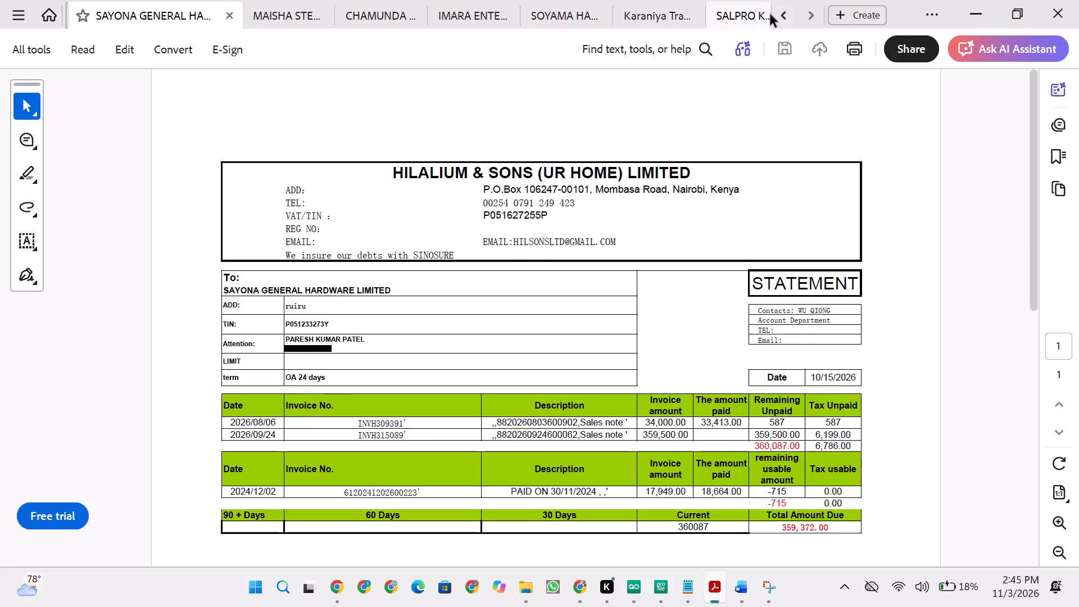
Open the KPFC BUSINESS CENTRE statement, hide the tools pane and bring its tables through the total due into view.
click(781, 14)
double_click(782, 14)
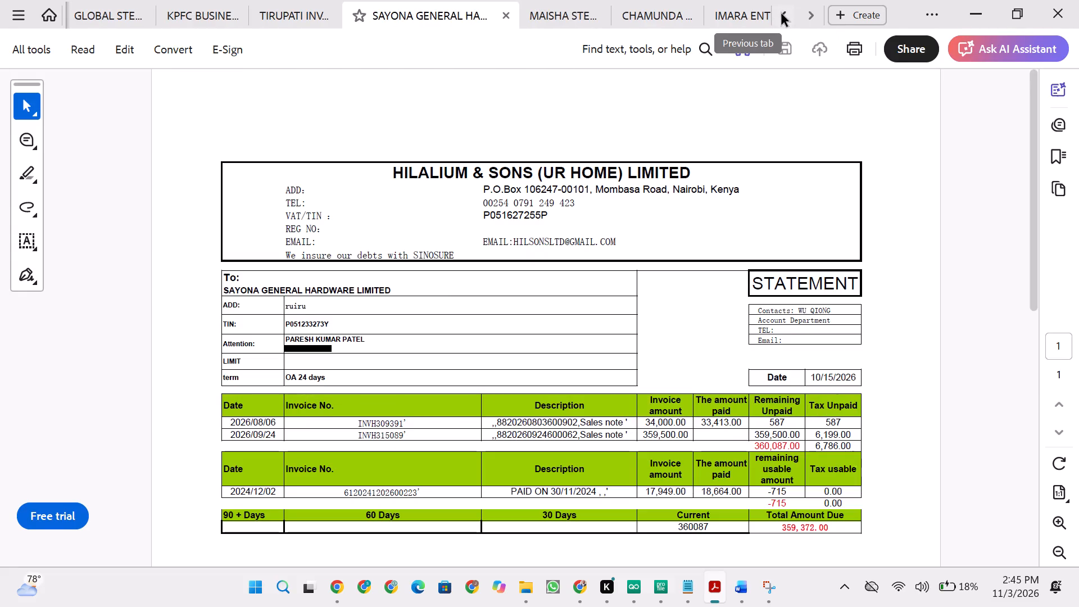
click(190, 1)
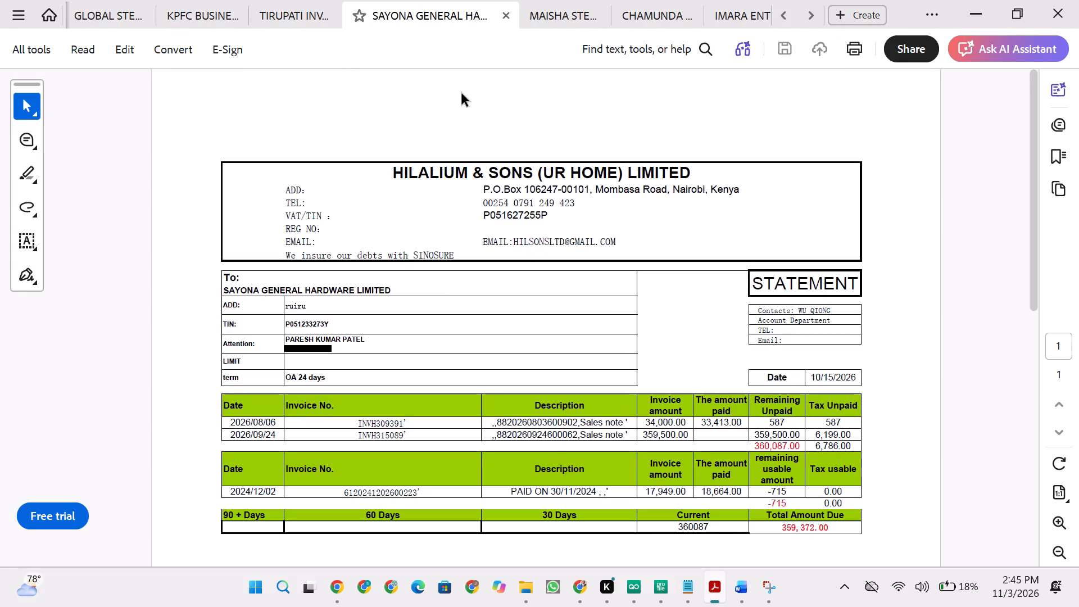
click(185, 3)
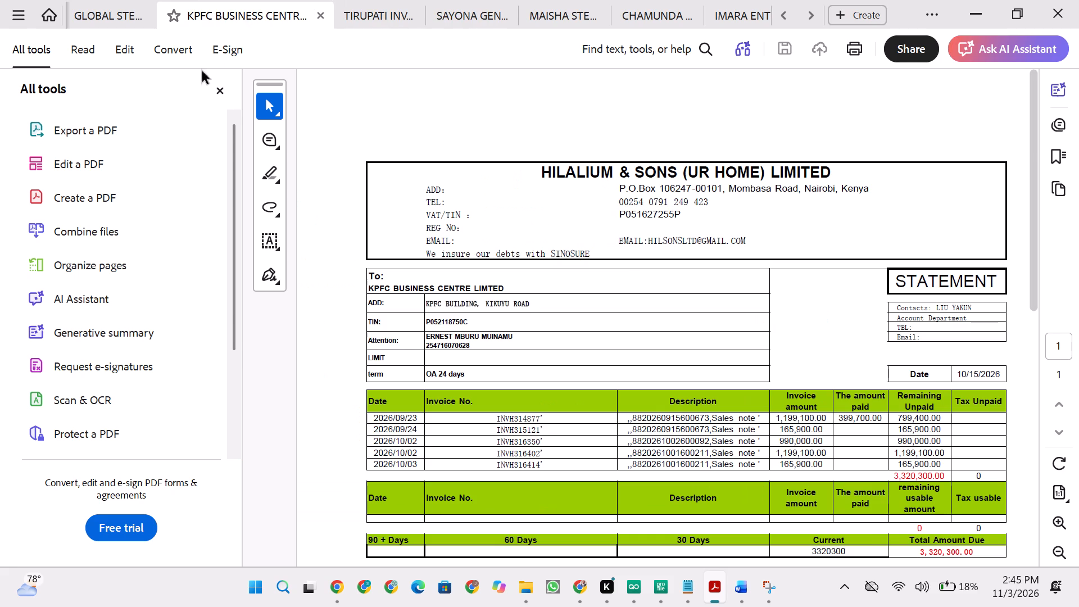
click(219, 92)
scroll(234, 79, down, 2)
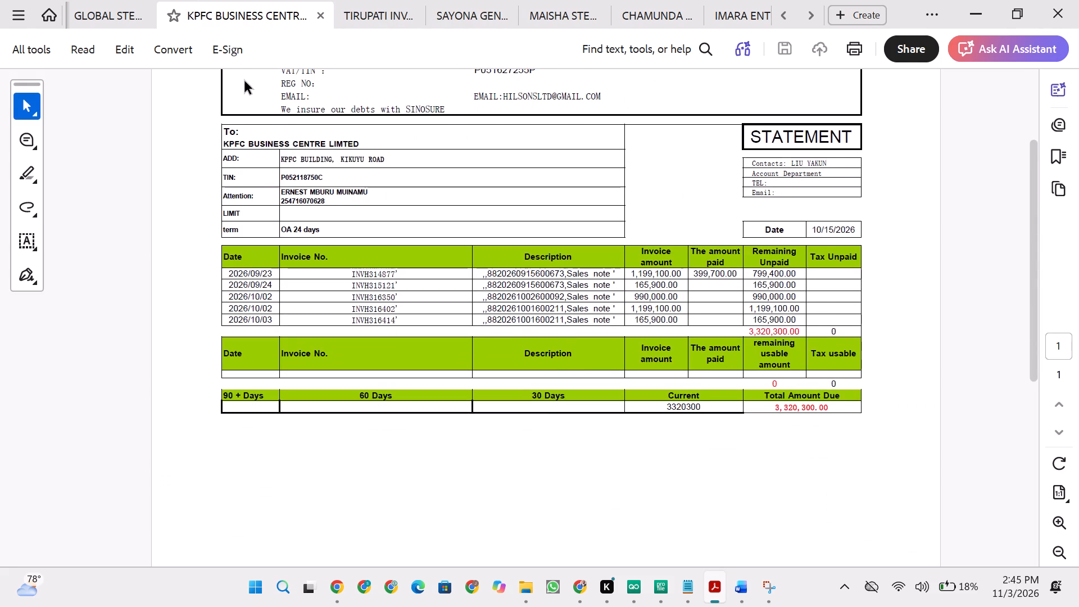
Snip the whole KPFC BUSINESS CENTRE statement, from the company header to the total amount due, and copy it only.
scroll(245, 81, up, 1)
click(775, 577)
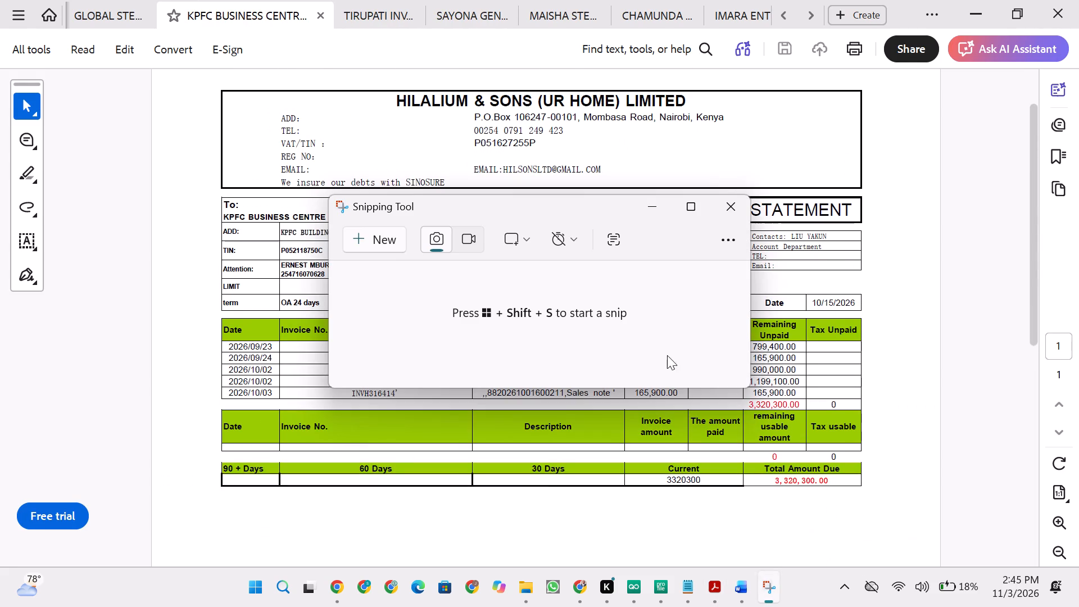
click(381, 248)
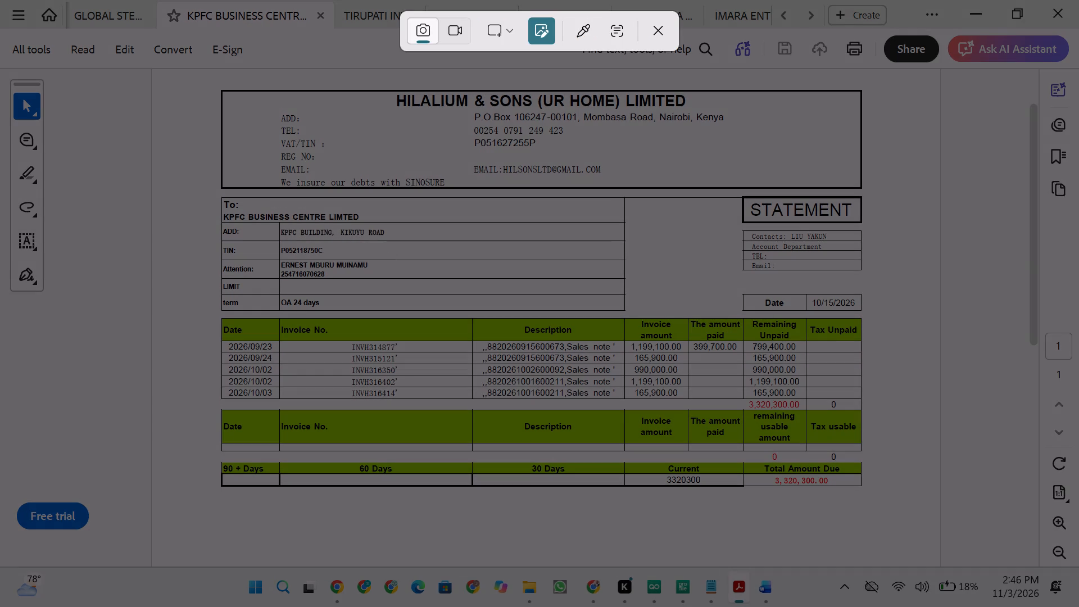
drag(213, 75, 868, 448)
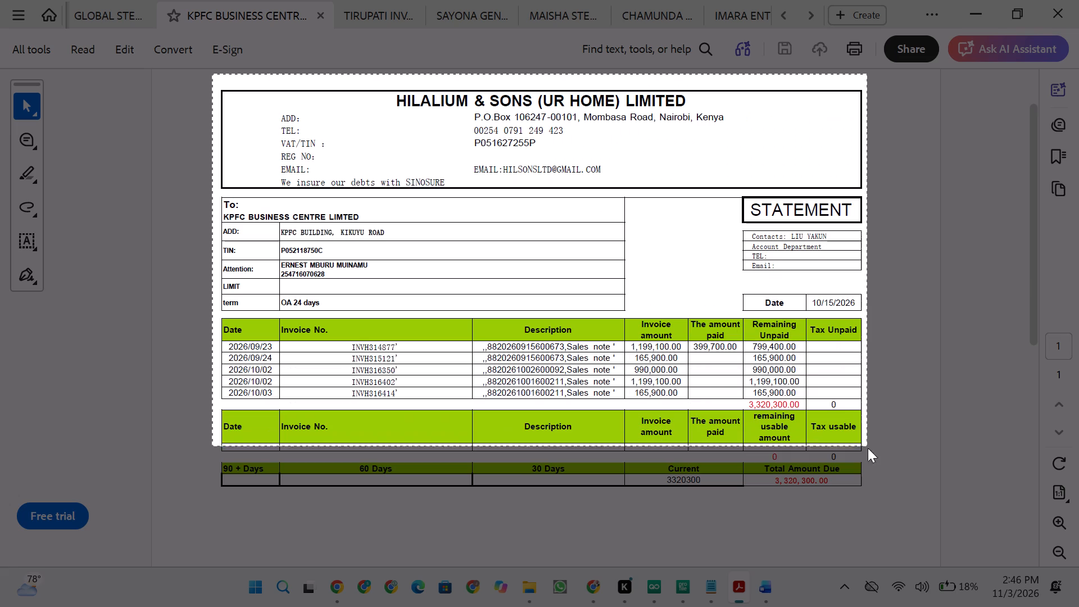
drag(868, 448, 876, 490)
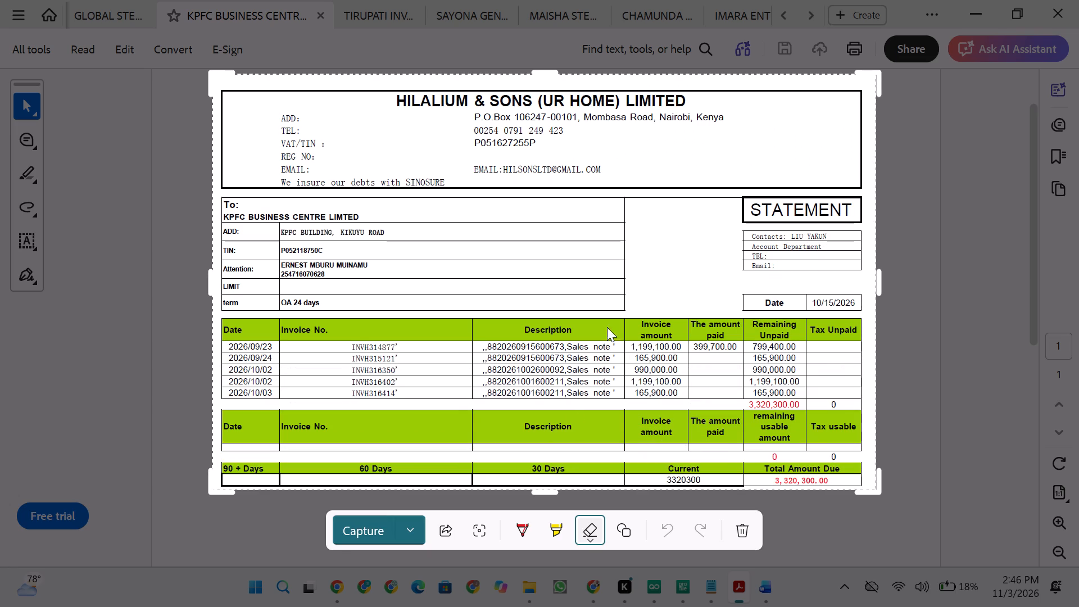
click(413, 530)
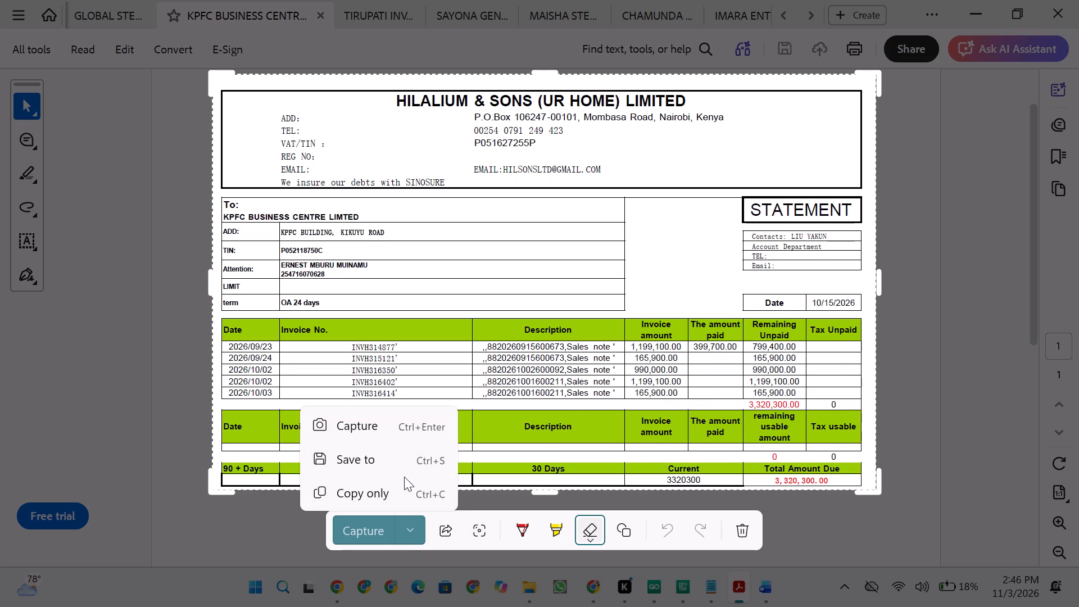
click(404, 487)
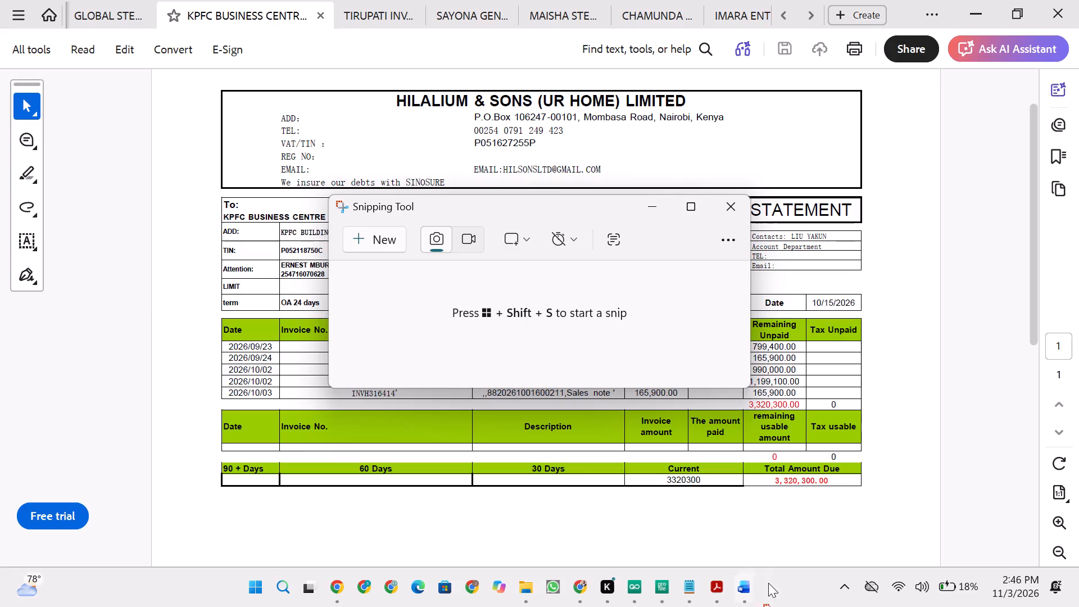
In Word, create a new blank document and paste the KPFC BUSINESS CENTRE statement snip into it.
click(736, 582)
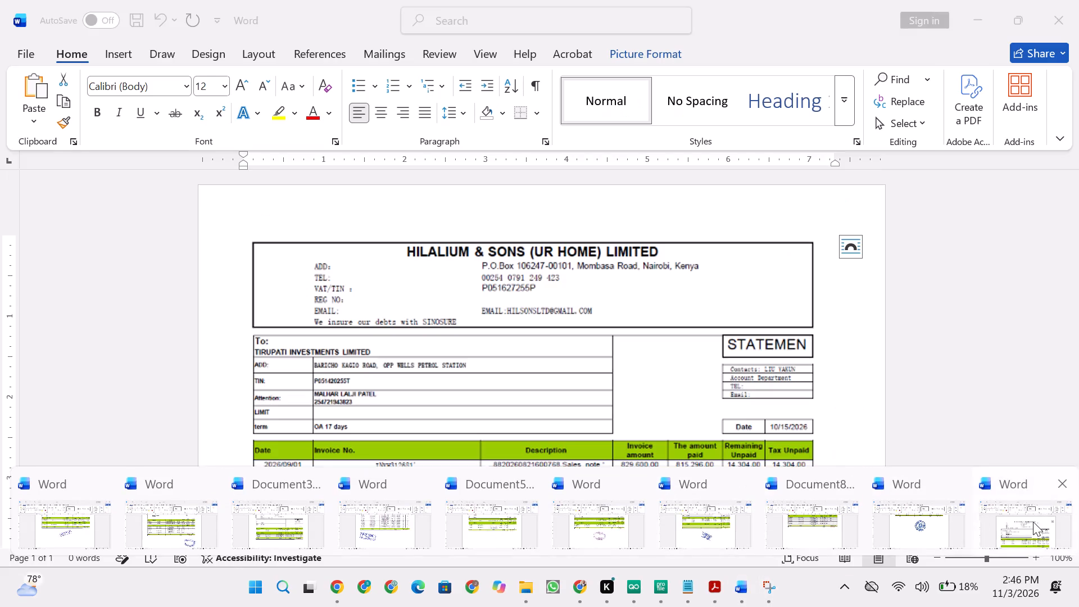
click(1033, 522)
scroll(819, 317, down, 3)
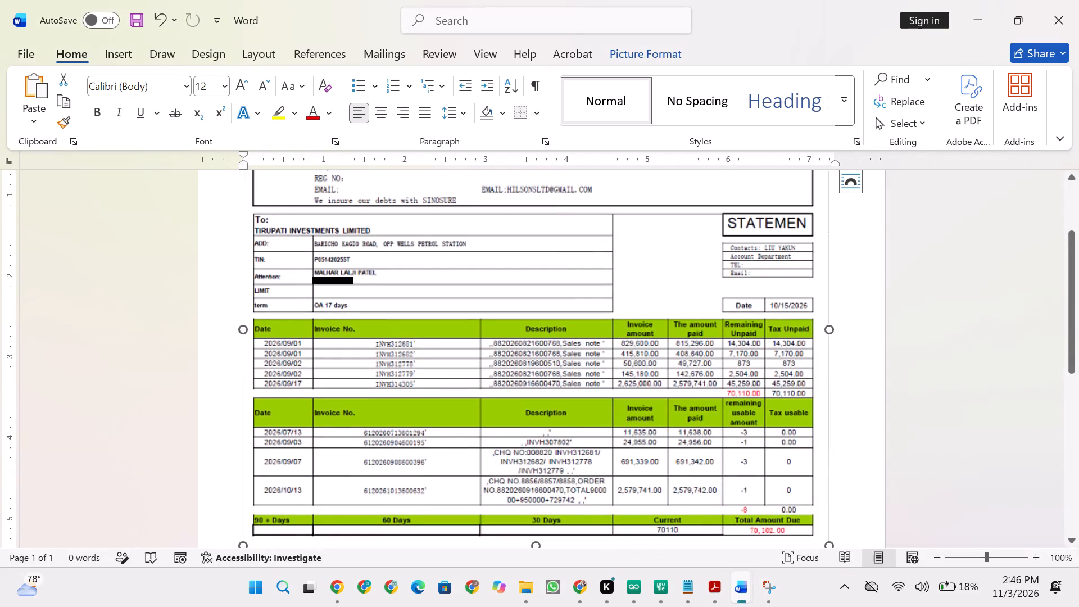
key(ctrl+n)
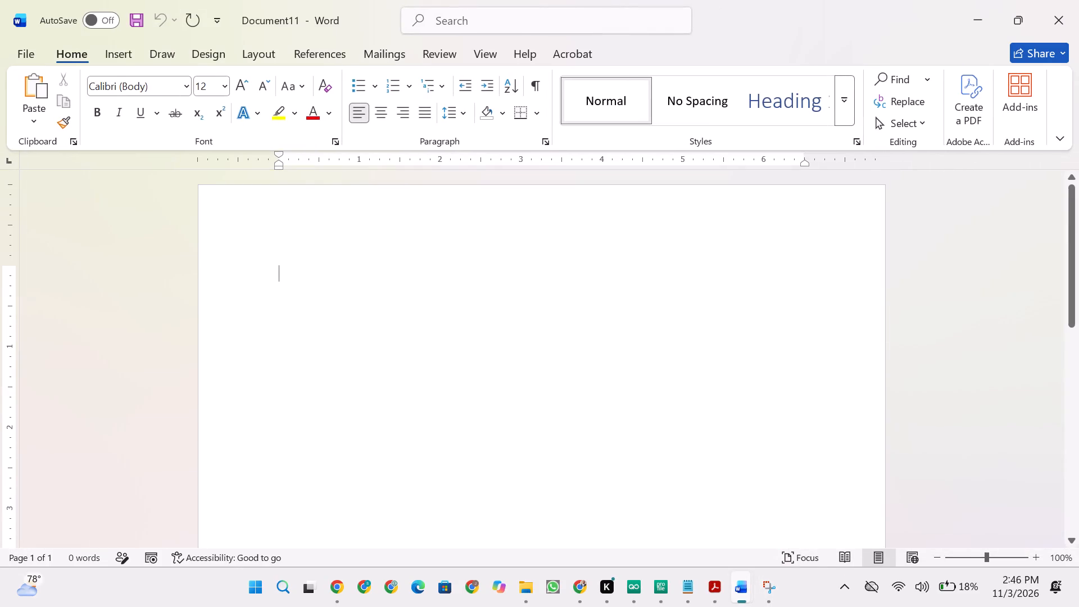
key(ctrl+v)
scroll(797, 174, down, 3)
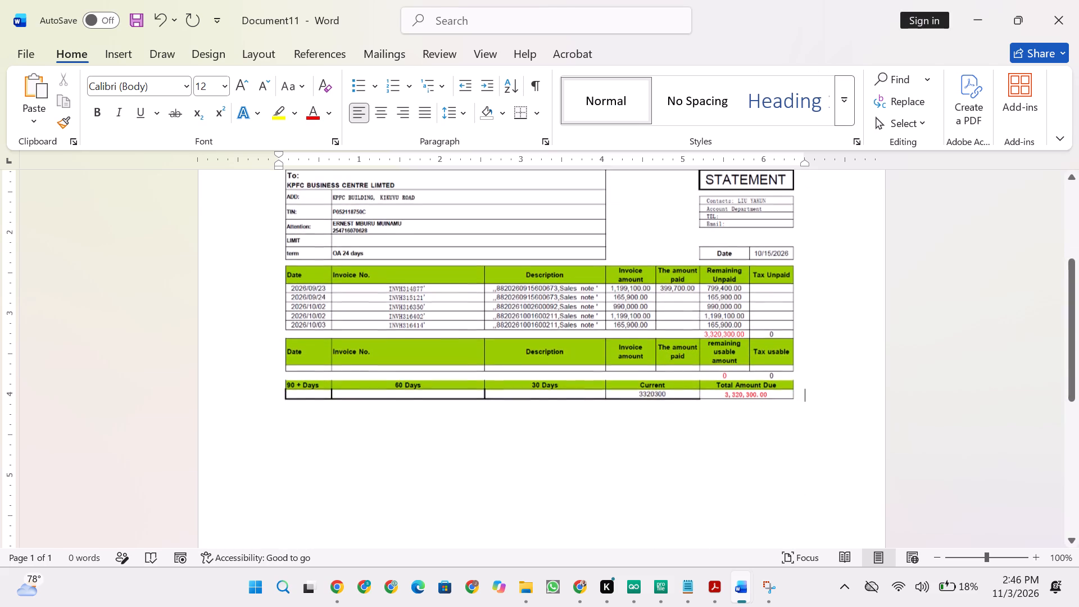
scroll(793, 186, up, 3)
Narrow the page margins to about 0.5 inch on the right, 0.6 inch at the top and 0.75 inch on the left.
click(799, 292)
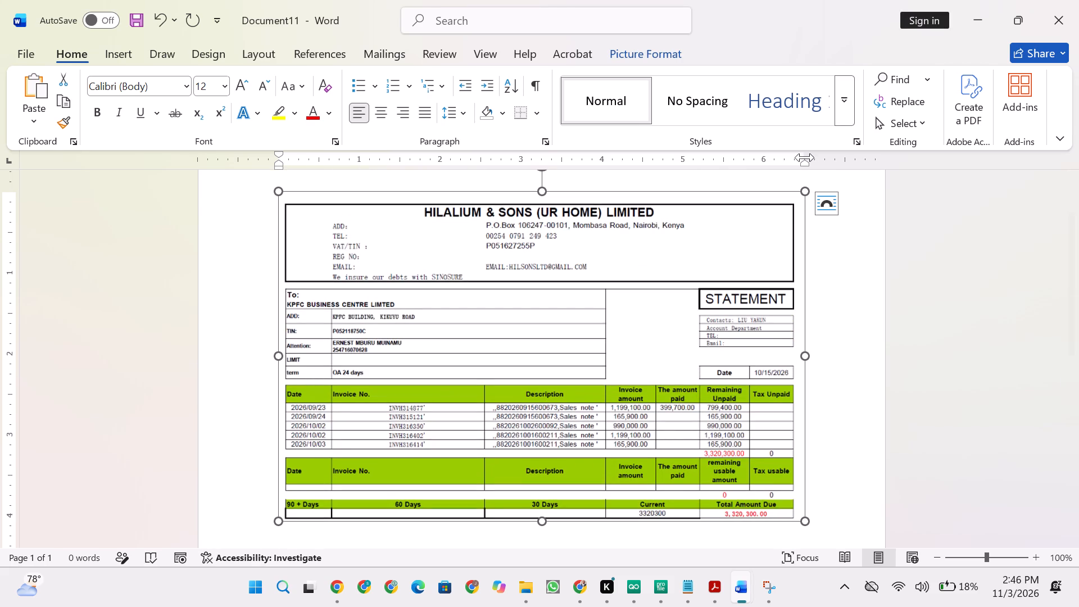
drag(805, 157, 844, 171)
scroll(324, 180, up, 4)
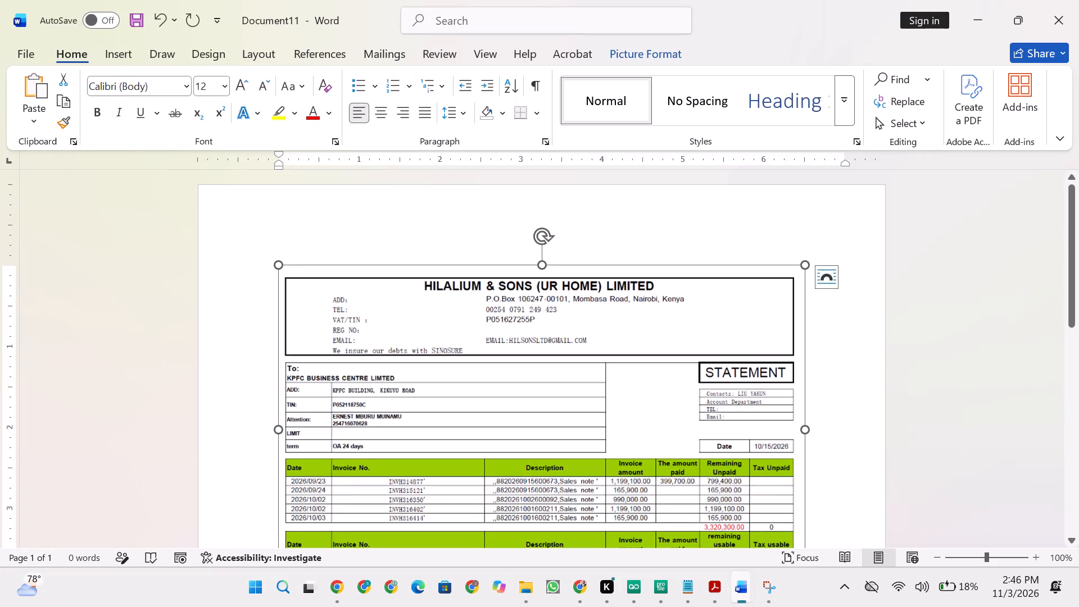
drag(14, 265, 19, 243)
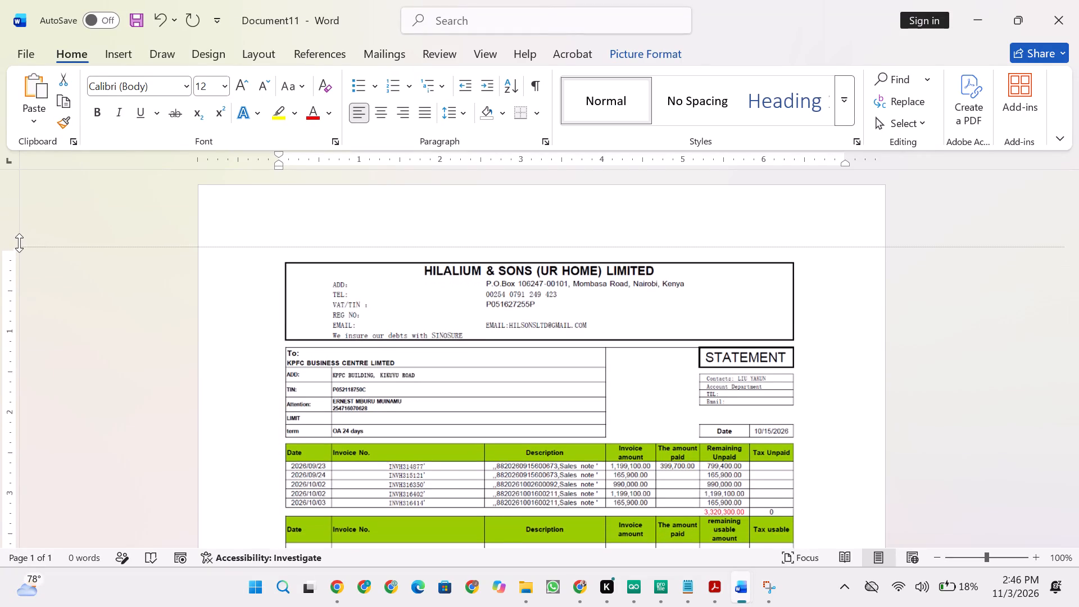
drag(19, 243, 22, 230)
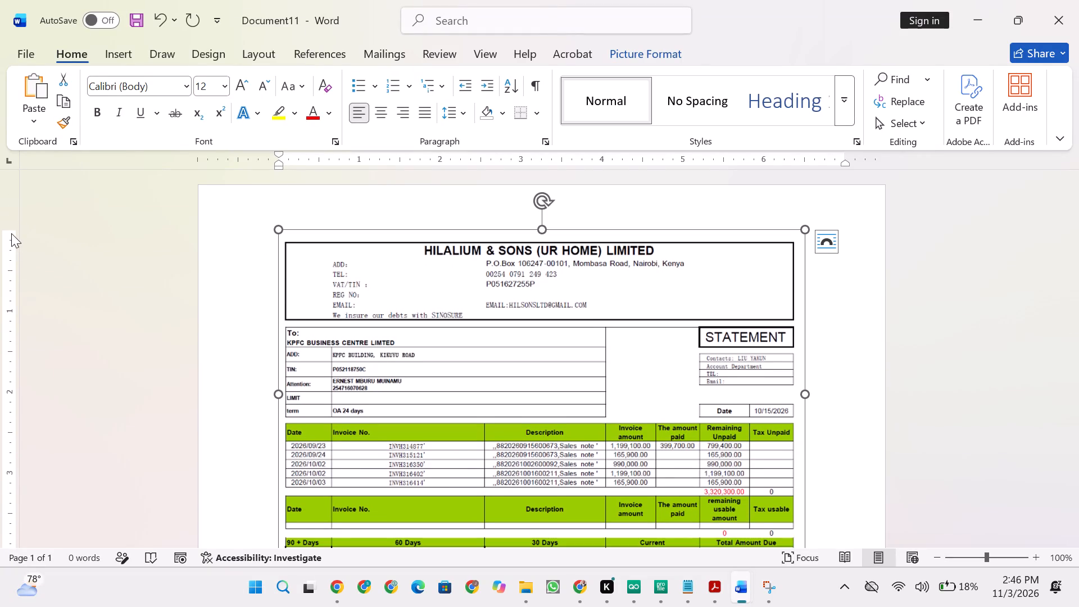
drag(11, 232, 11, 237)
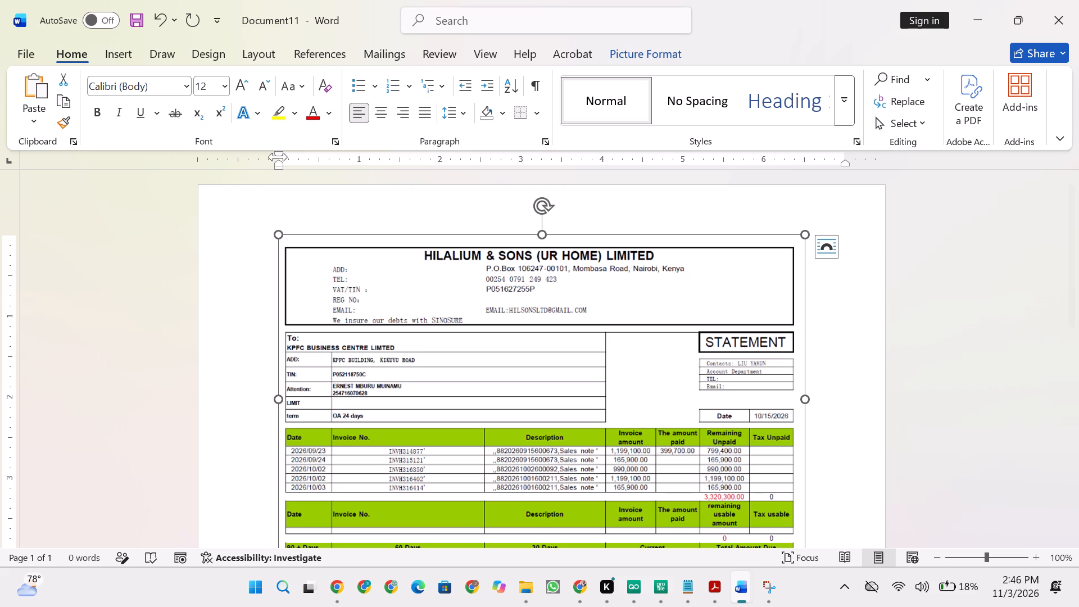
drag(278, 157, 258, 161)
Enlarge the pasted statement picture proportionally to about 7 inches wide.
click(502, 286)
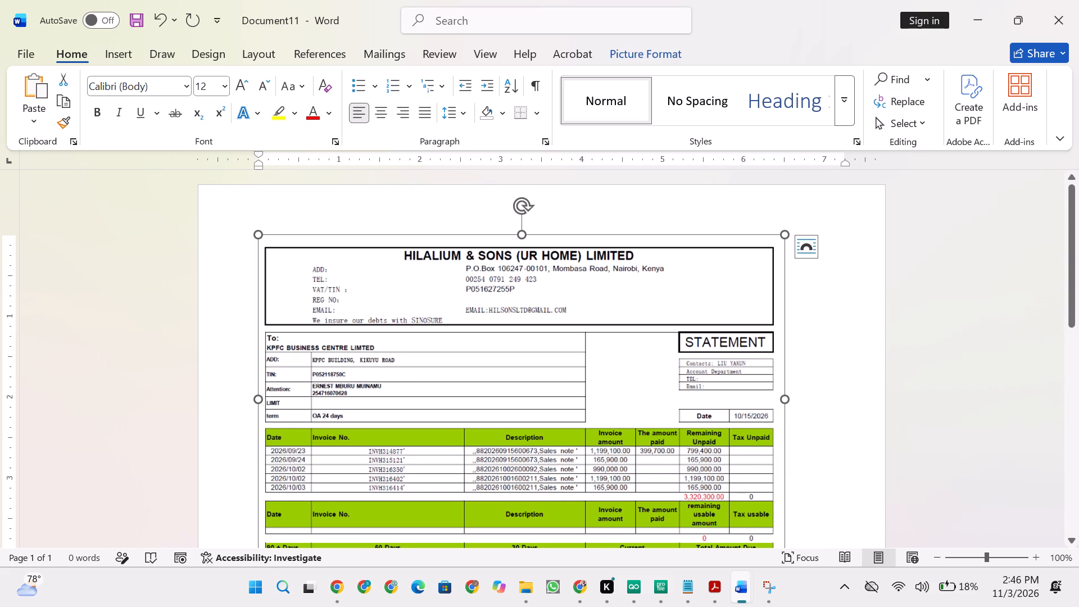
scroll(832, 293, down, 4)
drag(785, 402, 821, 419)
scroll(770, 307, down, 1)
scroll(825, 407, up, 4)
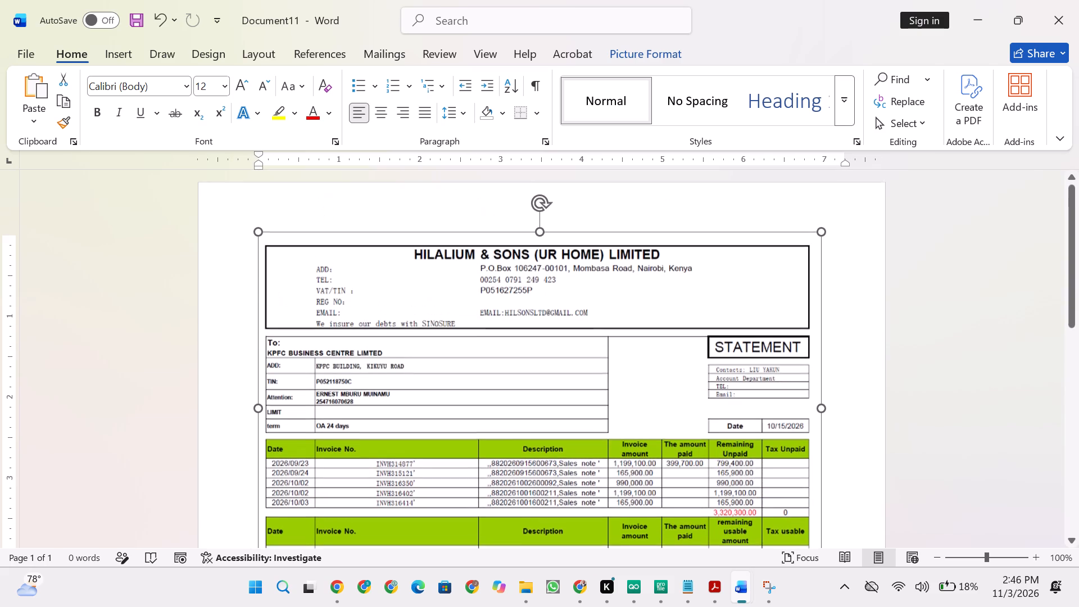
scroll(628, 254, up, 3)
Center the statement picture between the margins and place the text cursor after it.
click(647, 310)
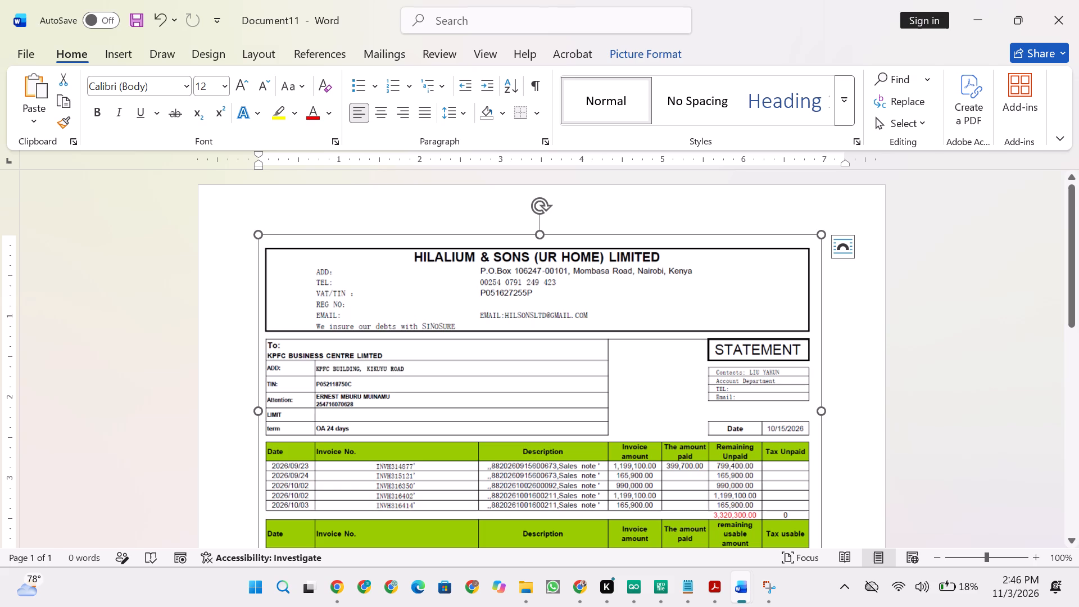
click(314, 265)
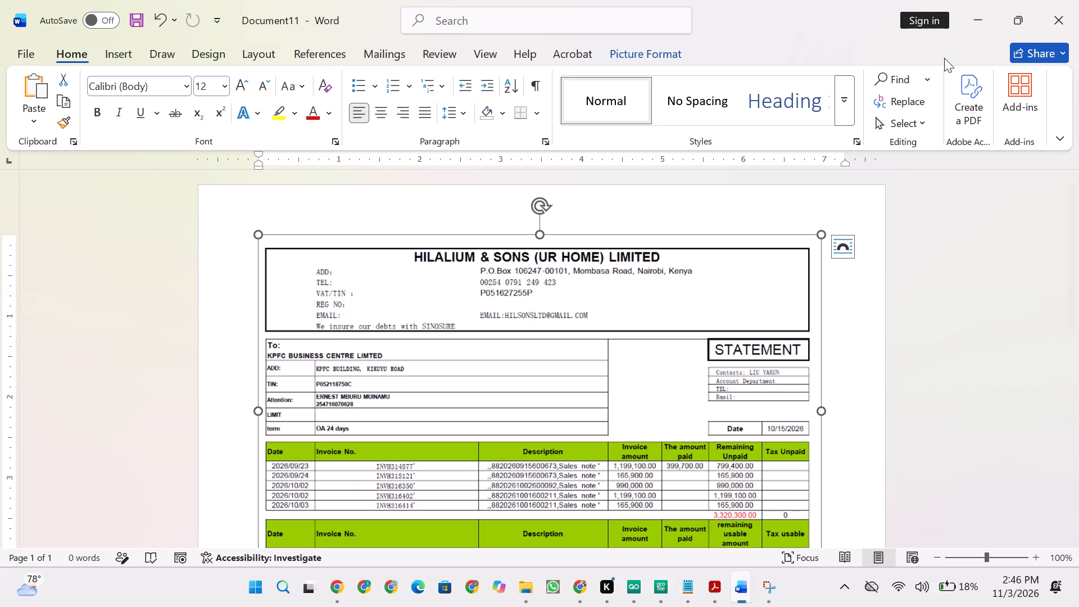
click(540, 307)
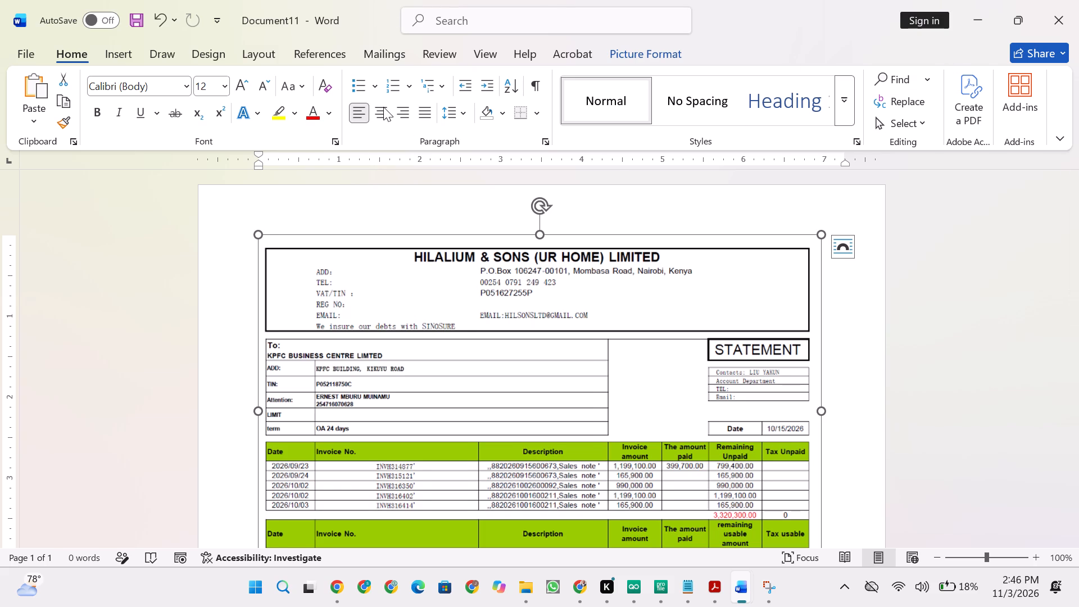
click(383, 107)
scroll(534, 171, down, 3)
click(860, 456)
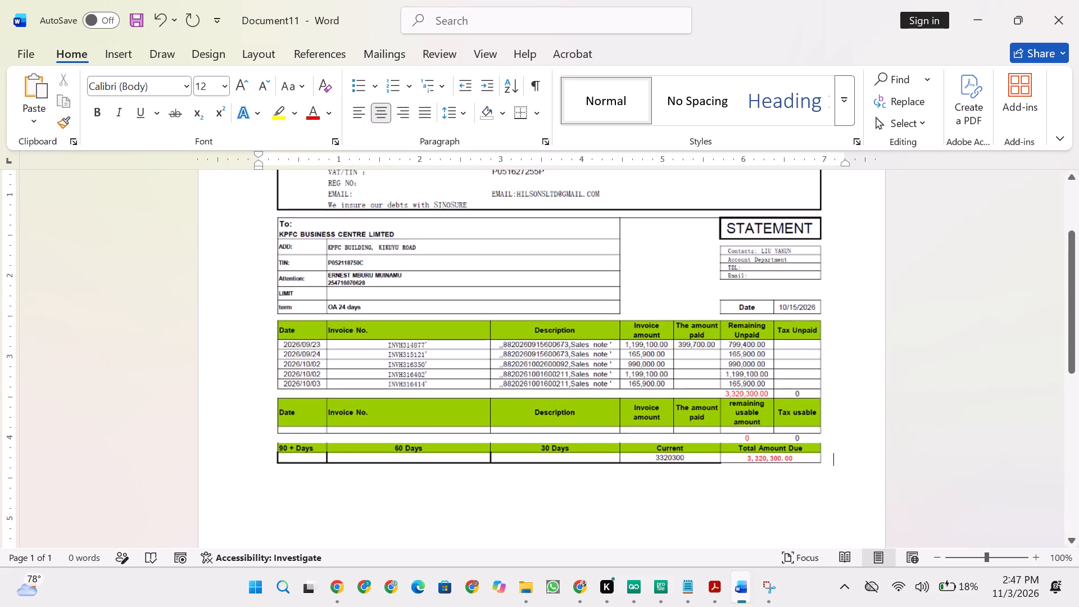
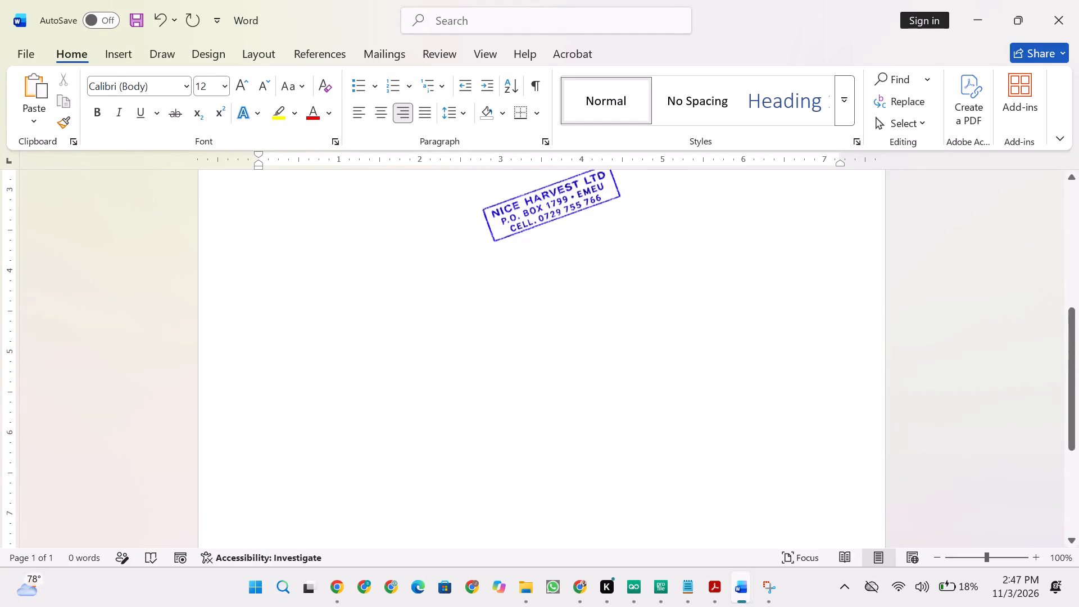
Review the stamped NICE HARVEST LIMITED statement, then switch to File Explorer and check the saved statement PDFs in the hila oc folder.
scroll(416, 420, up, 8)
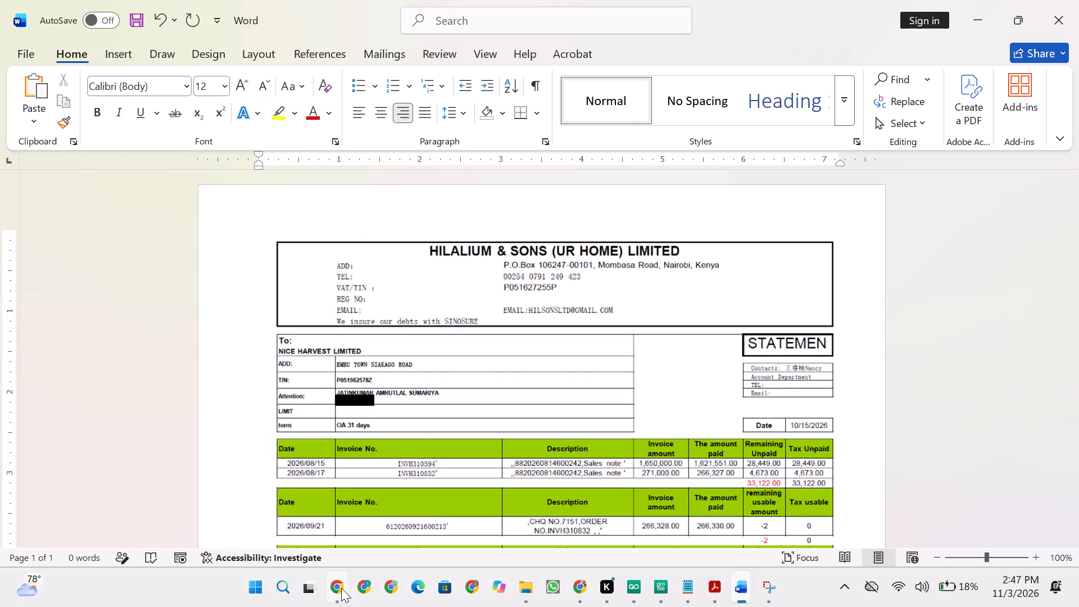
click(522, 584)
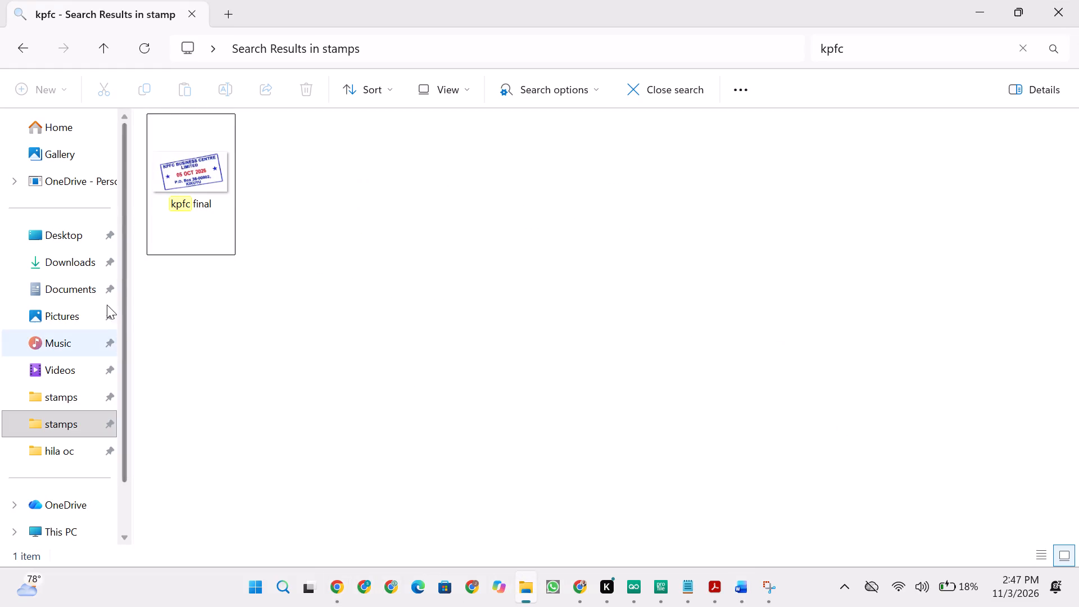
click(74, 237)
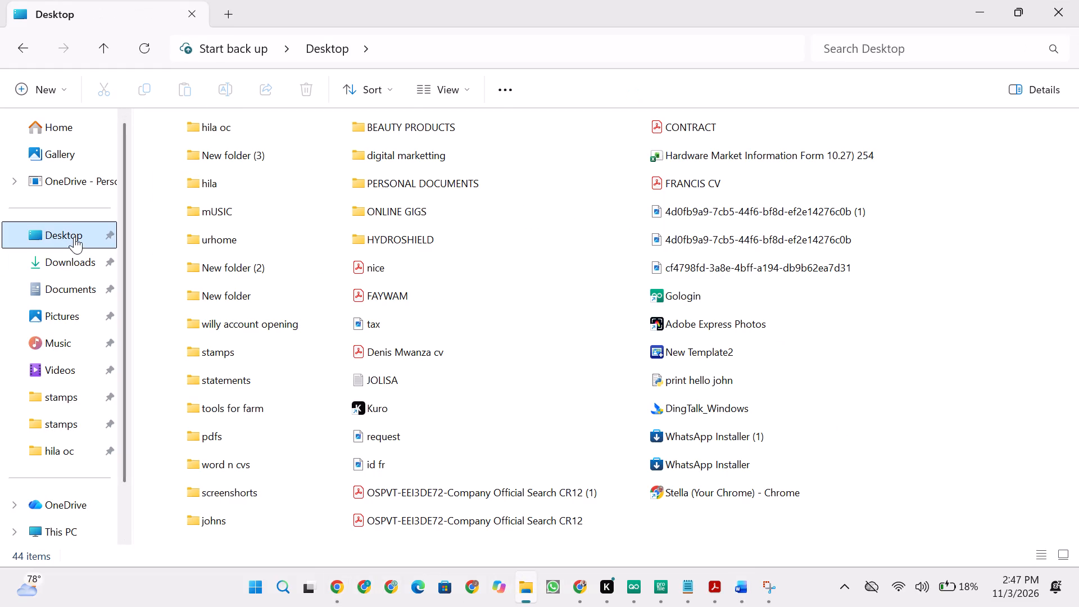
click(76, 428)
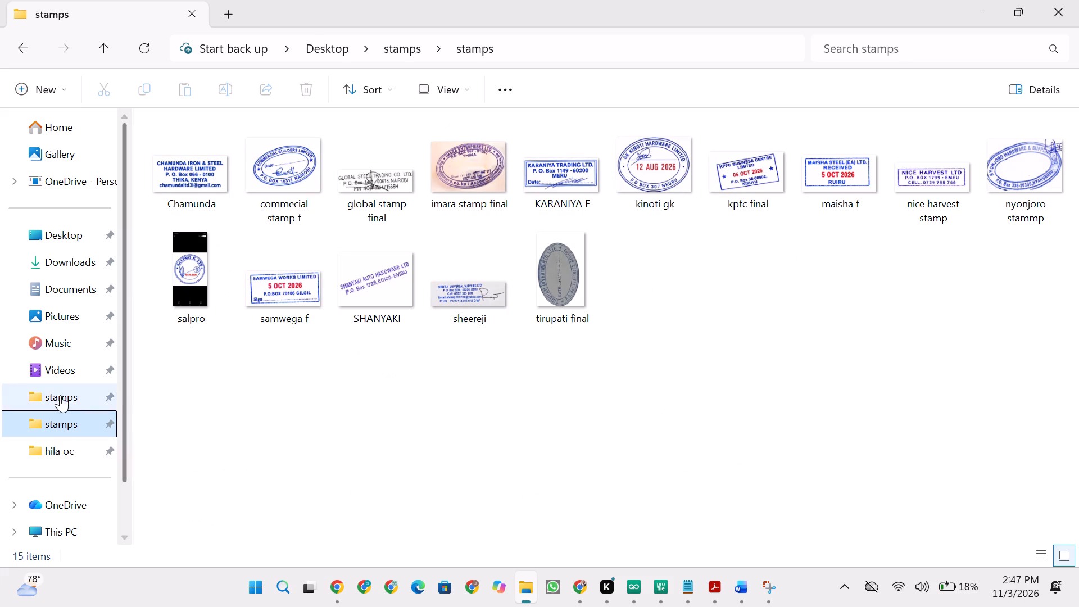
click(51, 446)
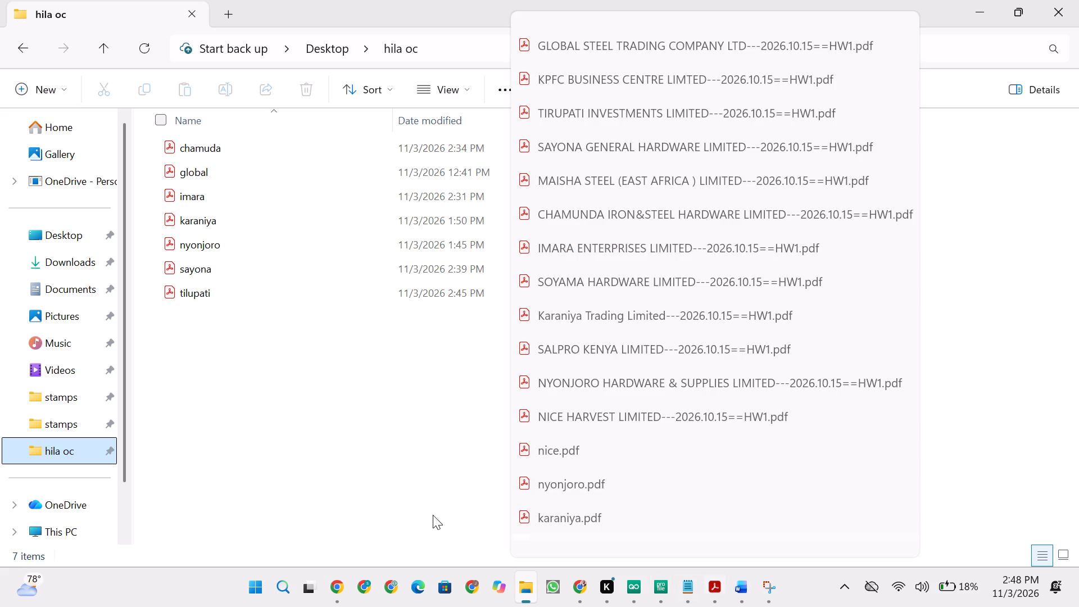
click(294, 518)
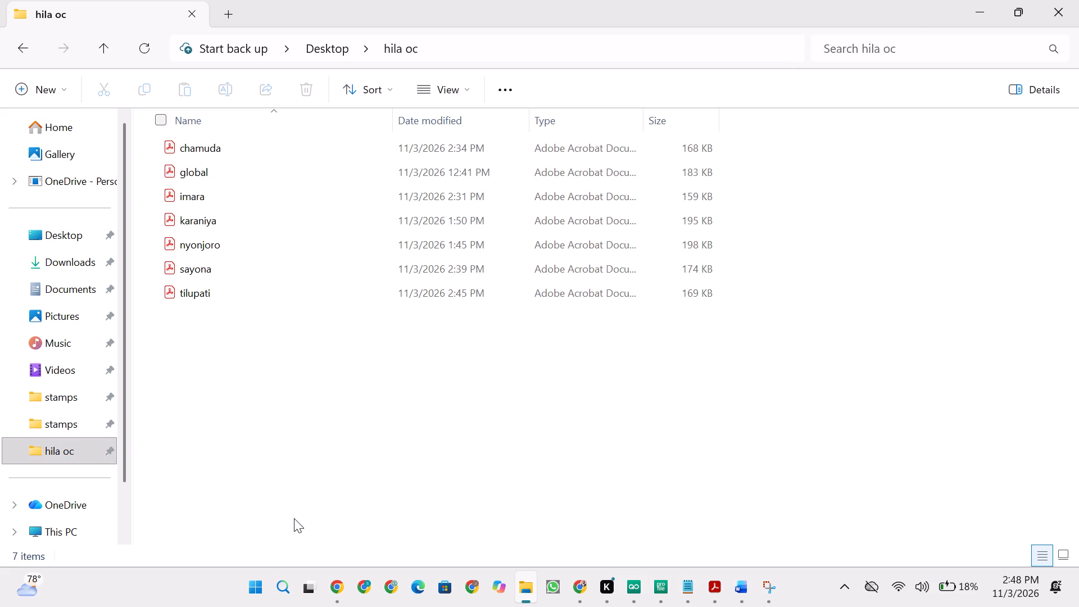
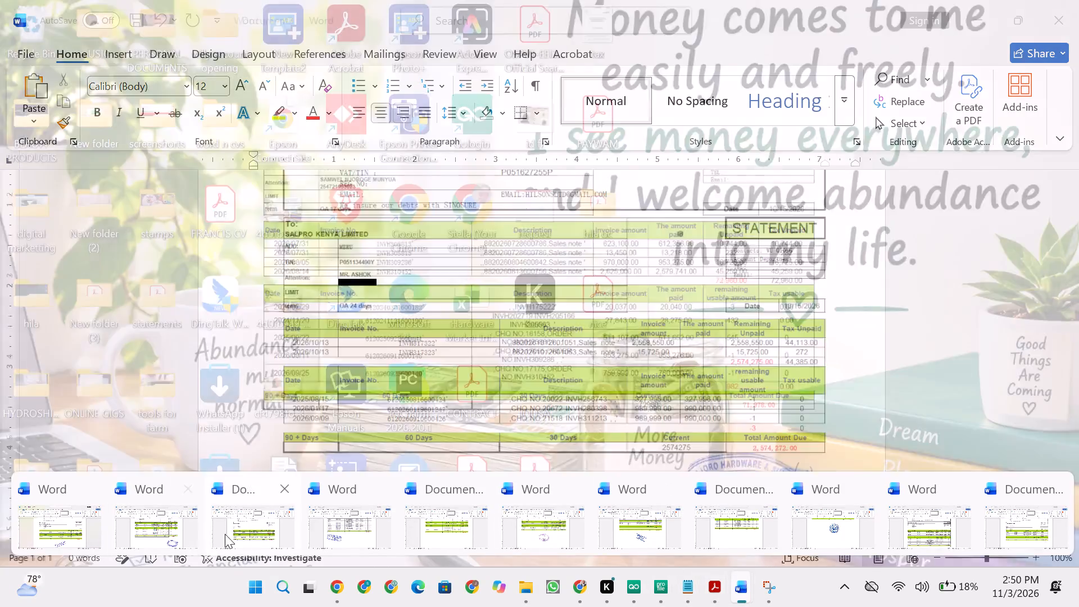
Switch to Word's SALPRO KENYA LIMITED statement document and view its customer details.
click(261, 529)
scroll(362, 475, up, 2)
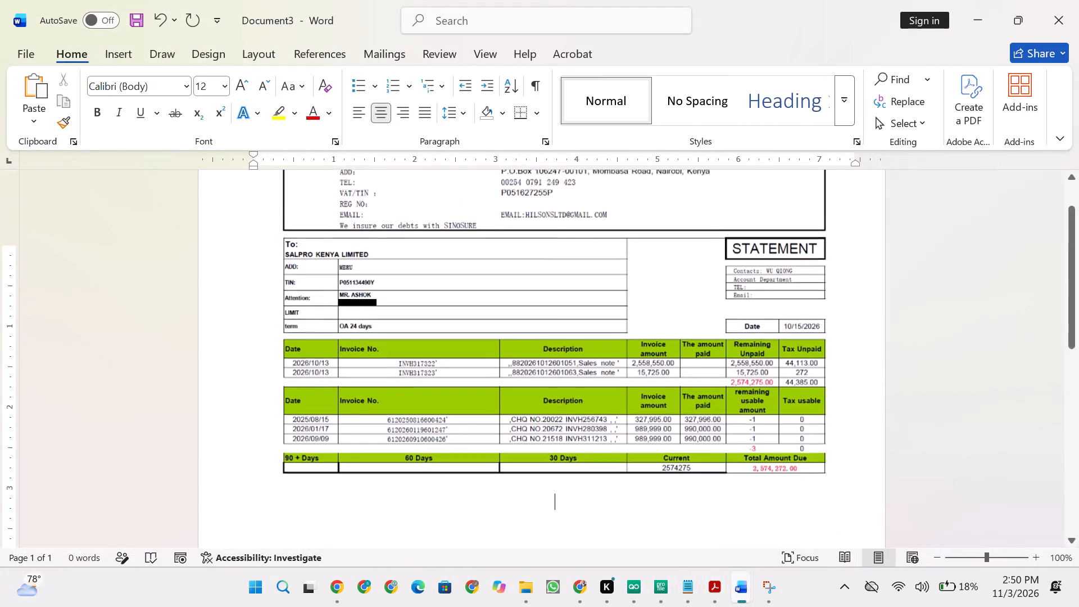
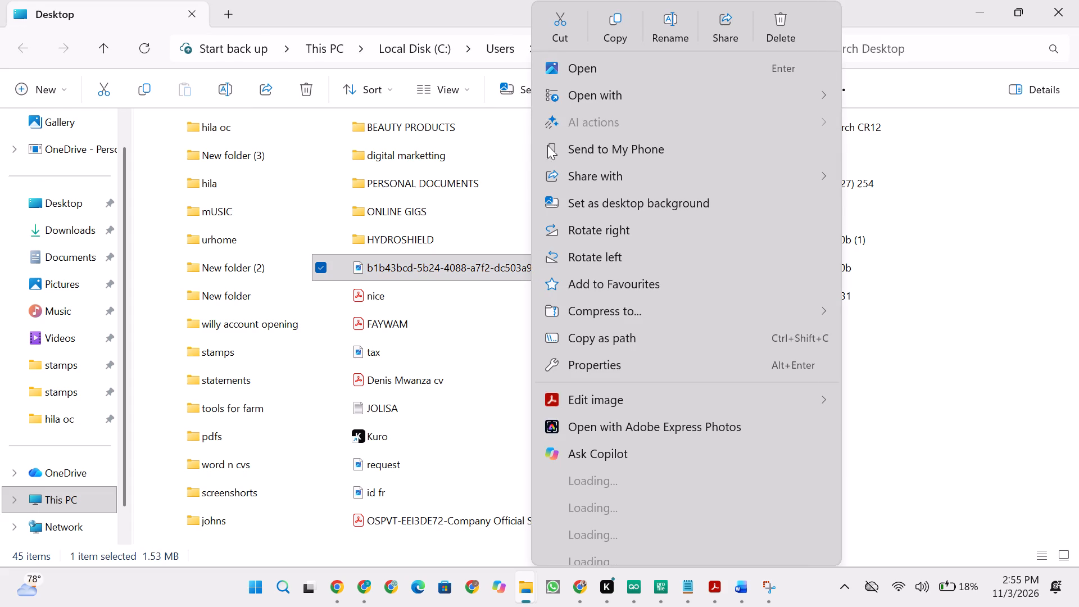
click(616, 28)
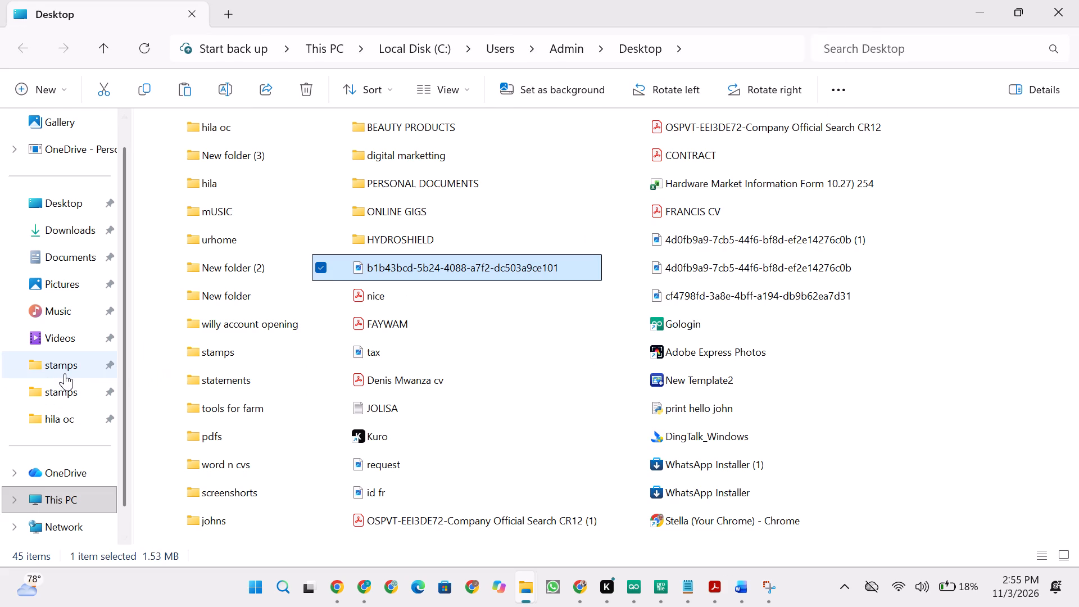
click(66, 386)
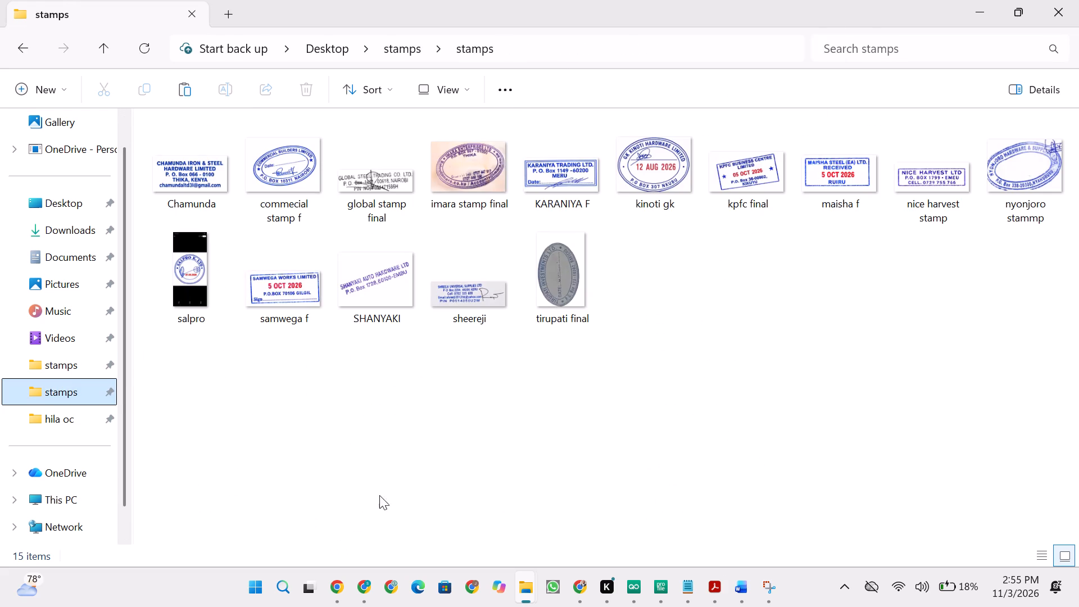
right_click(393, 456)
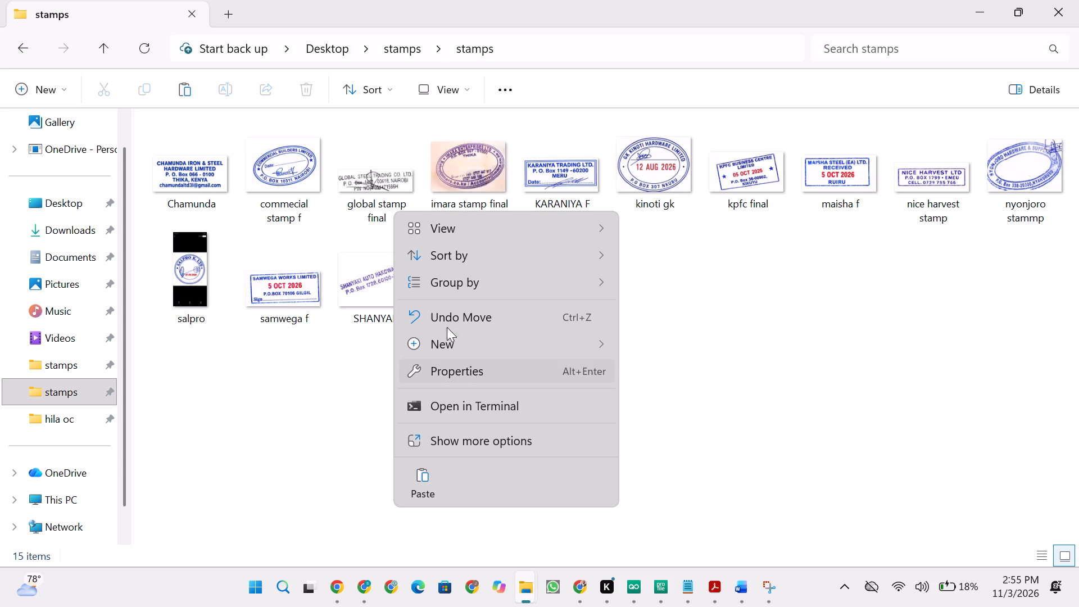
click(429, 479)
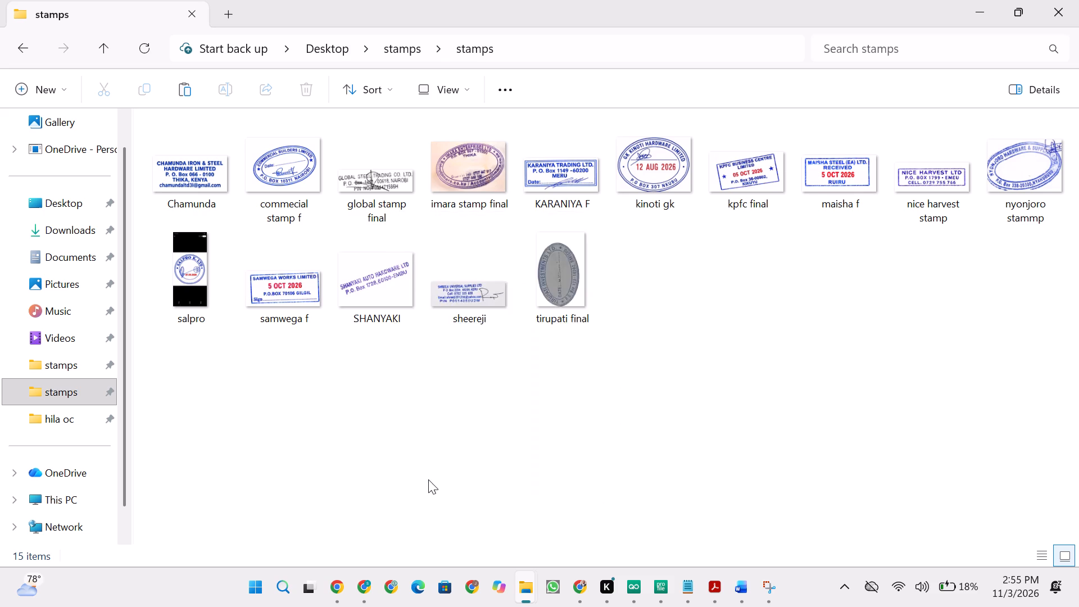
click(457, 437)
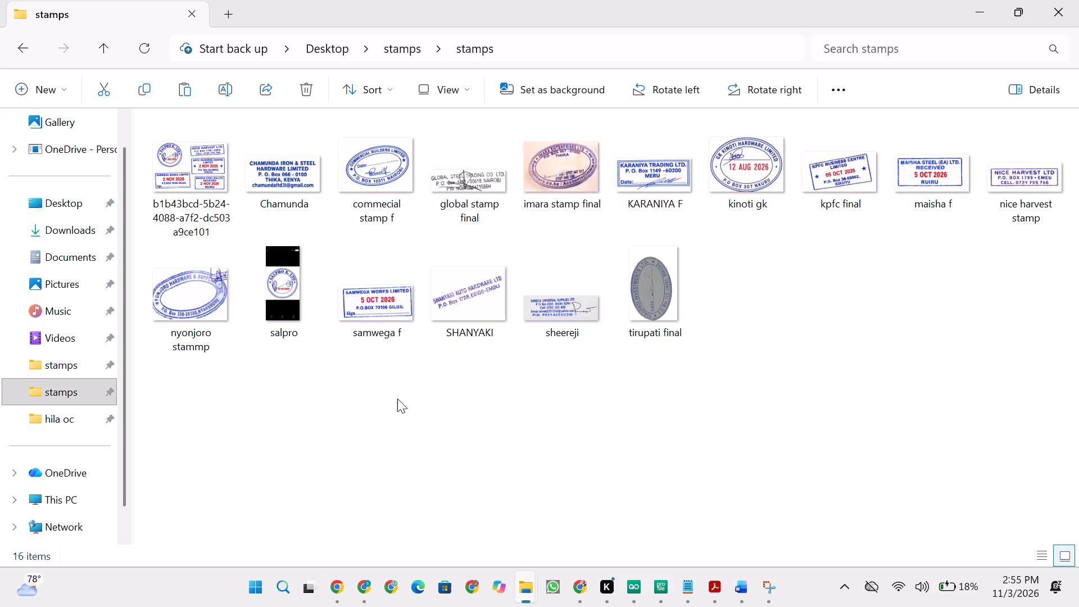
Make three duplicates of the new 2 NOV 2026 stamp sheet within the same stamps folder.
right_click(185, 196)
right_click(185, 195)
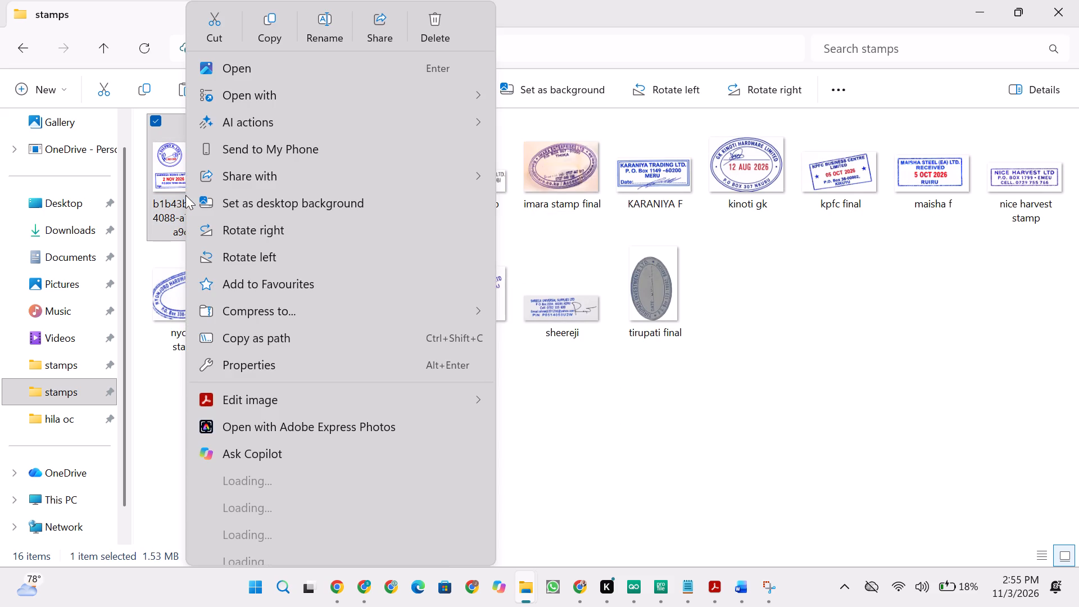
click(266, 34)
right_click(519, 377)
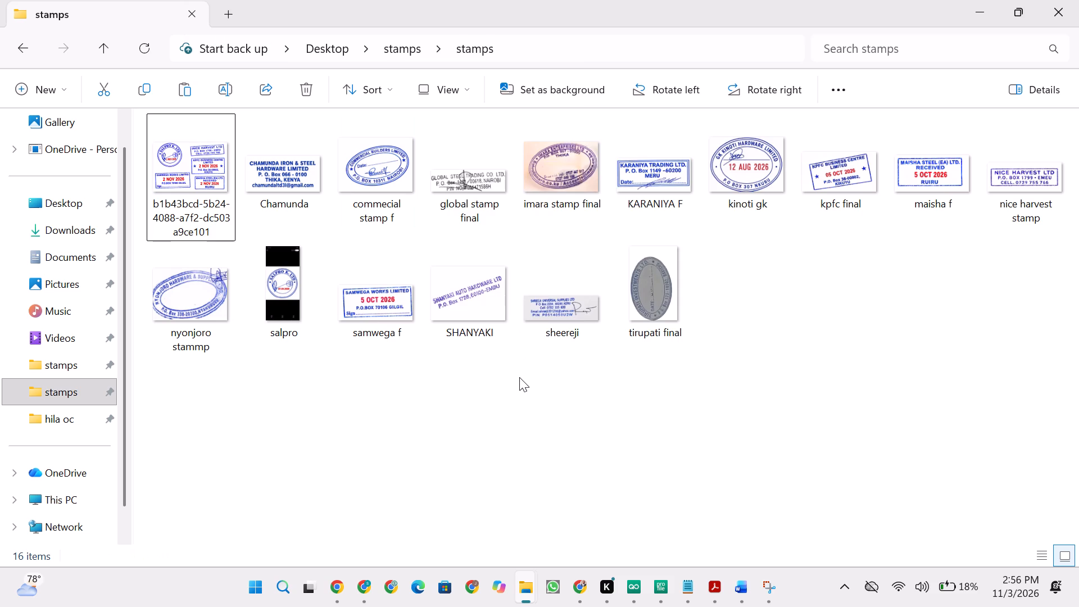
click(548, 410)
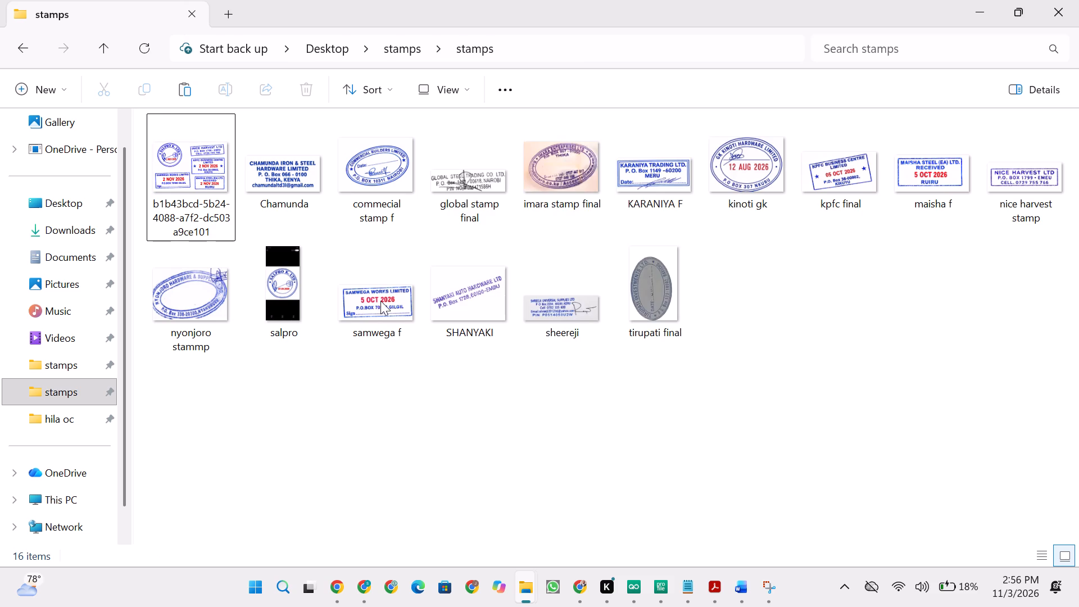
right_click(445, 425)
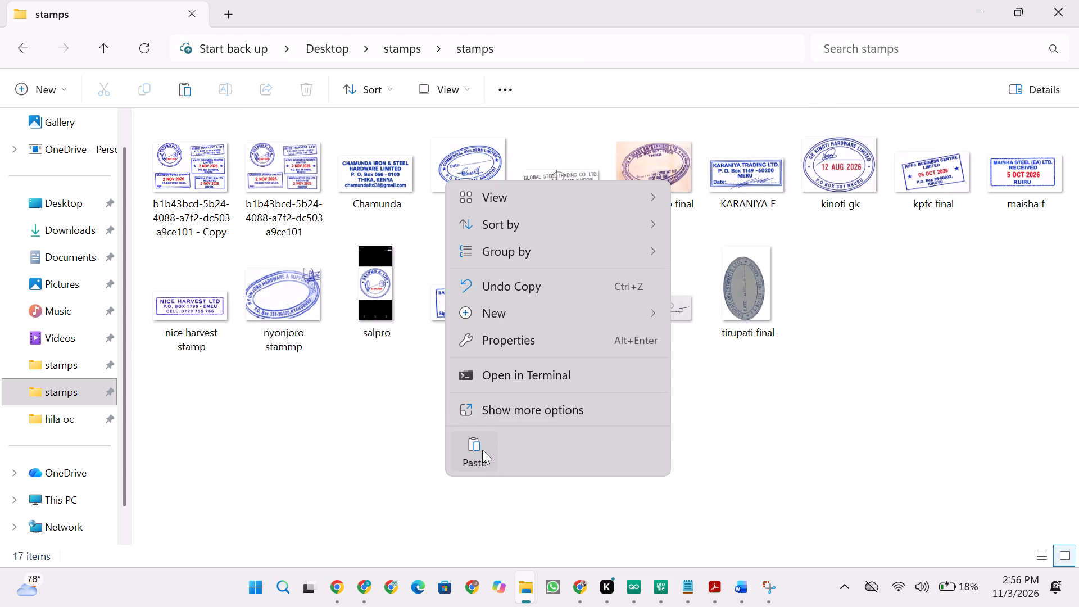
click(482, 450)
right_click(429, 436)
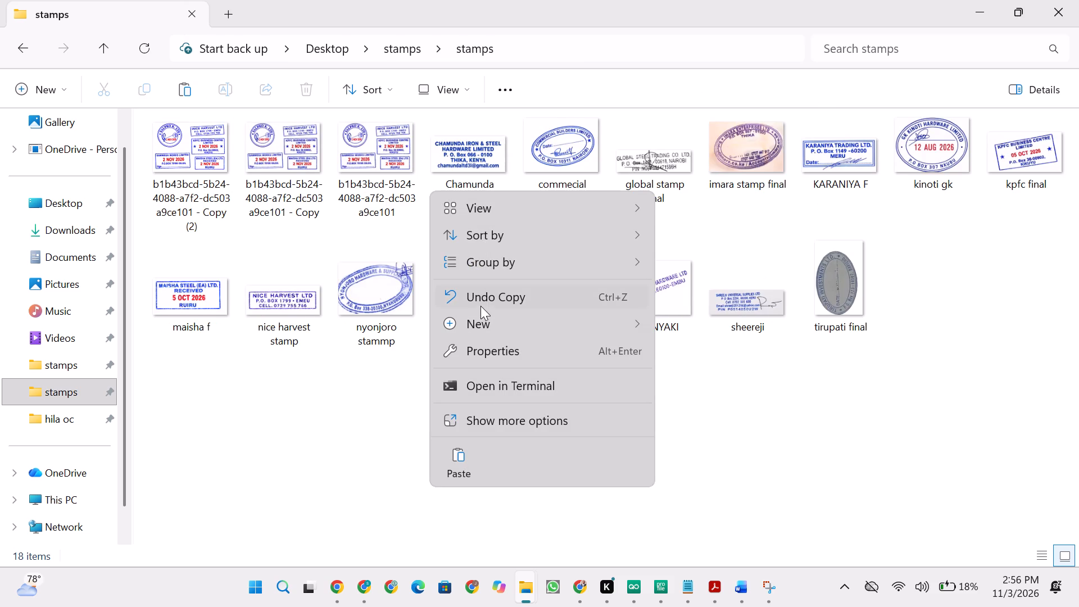
click(465, 451)
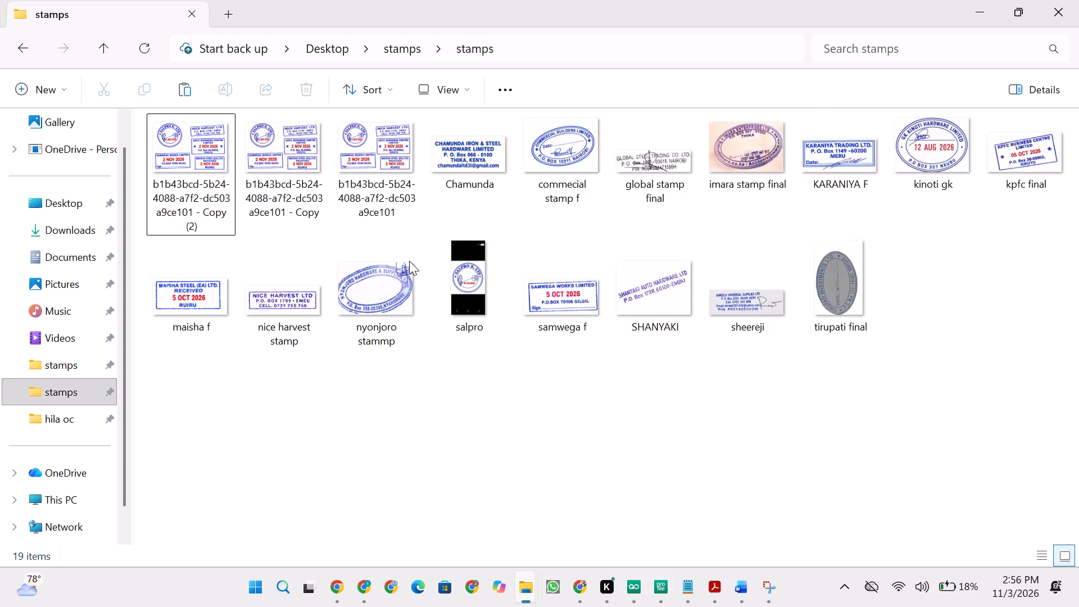
Open the stamp sheet duplicate ending in "- Copy", crop it to the SALPRO K. LTD stamp at about 558 x 544 pixels, and save over the file.
click(470, 193)
right_click(468, 176)
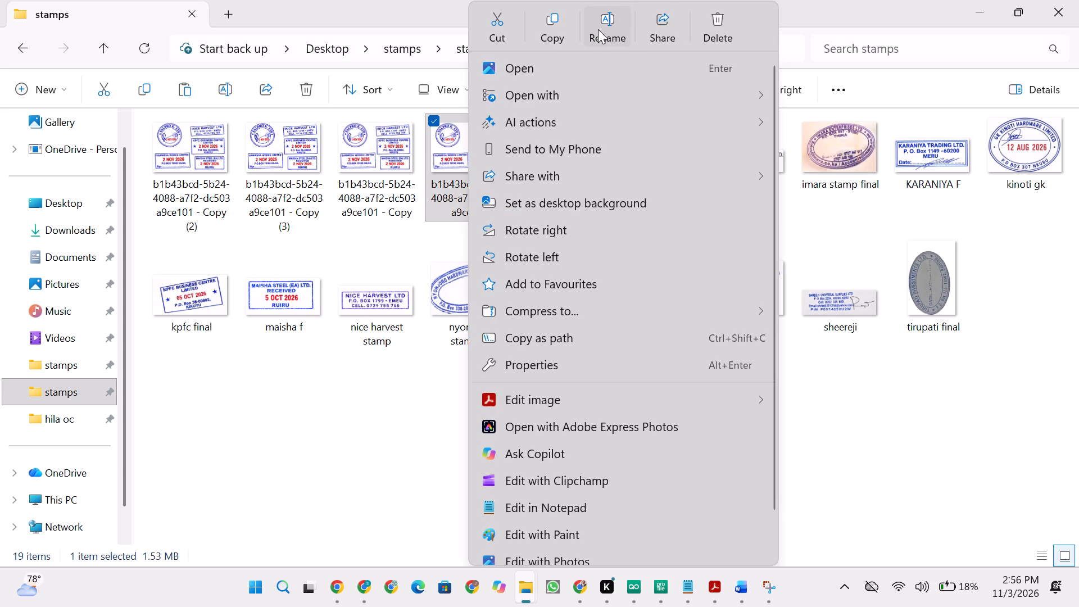
double_click(382, 161)
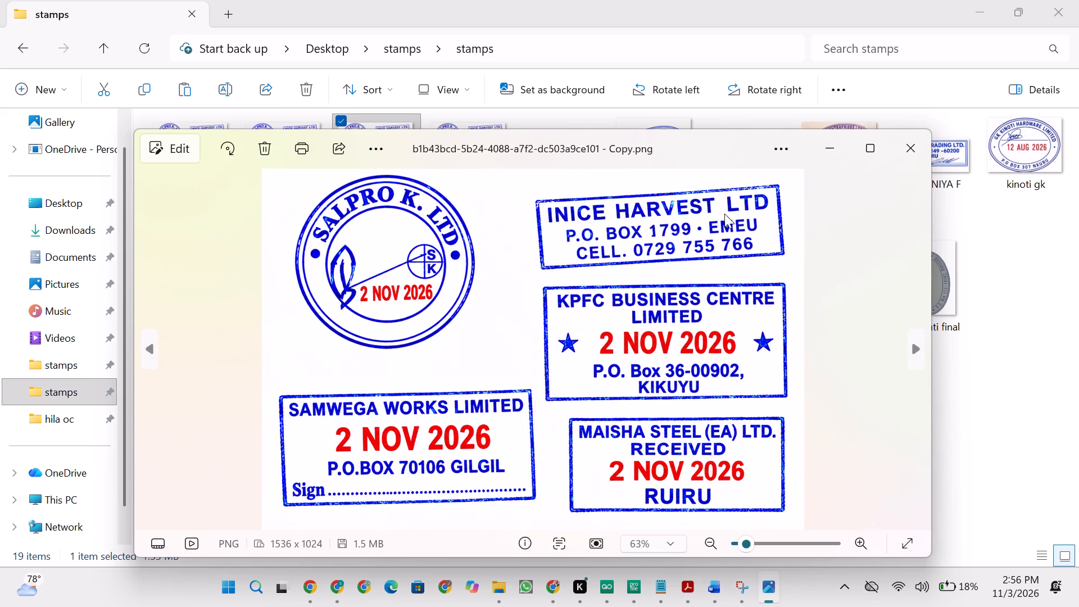
click(194, 152)
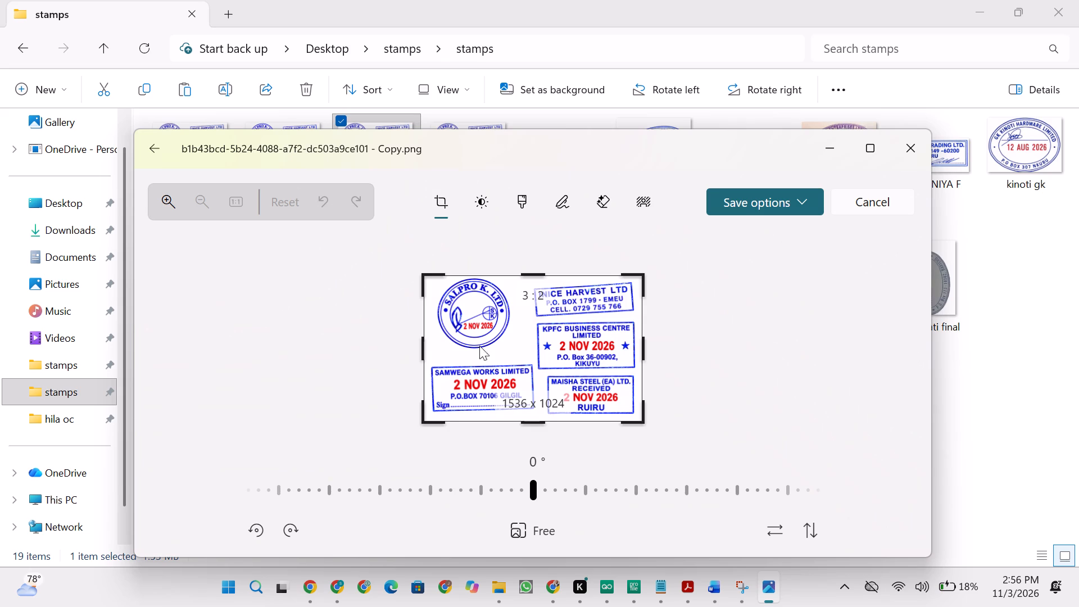
drag(534, 422, 496, 369)
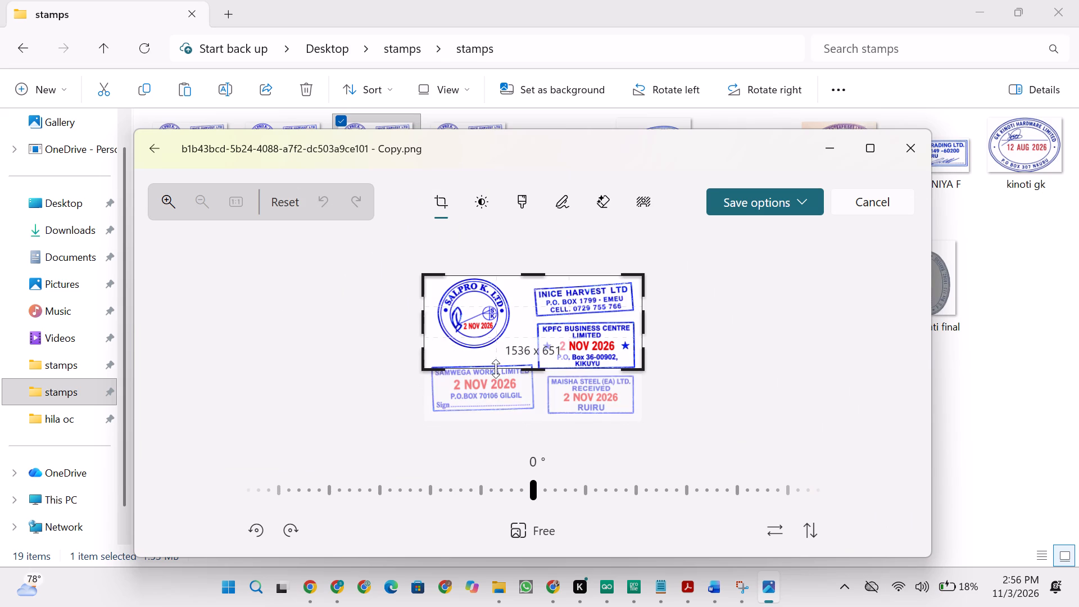
drag(496, 369, 488, 354)
drag(740, 344, 708, 340)
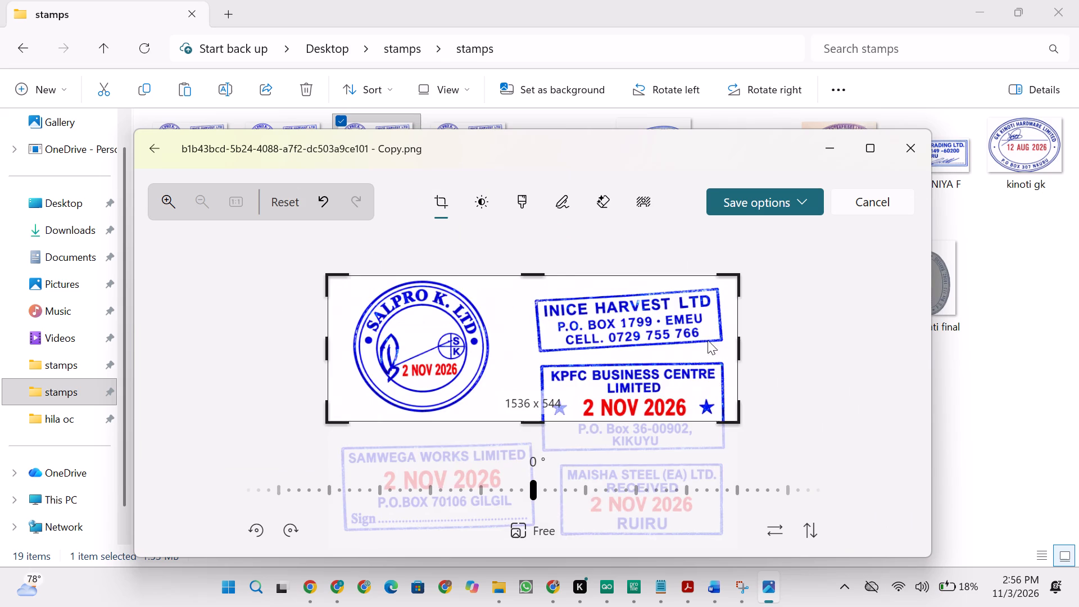
drag(708, 340, 498, 300)
drag(454, 341, 474, 341)
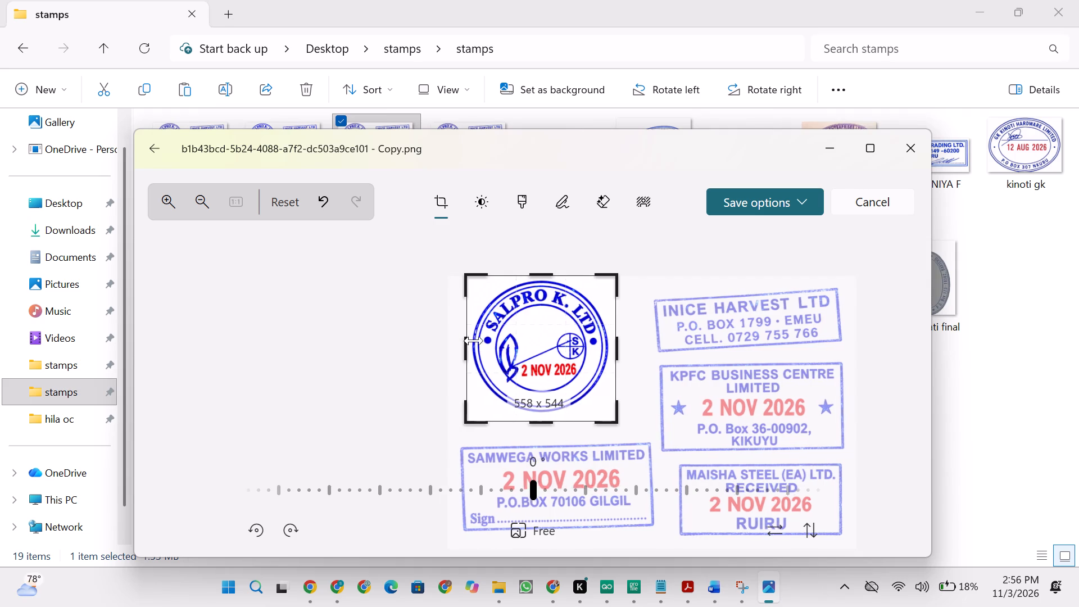
click(757, 201)
click(759, 261)
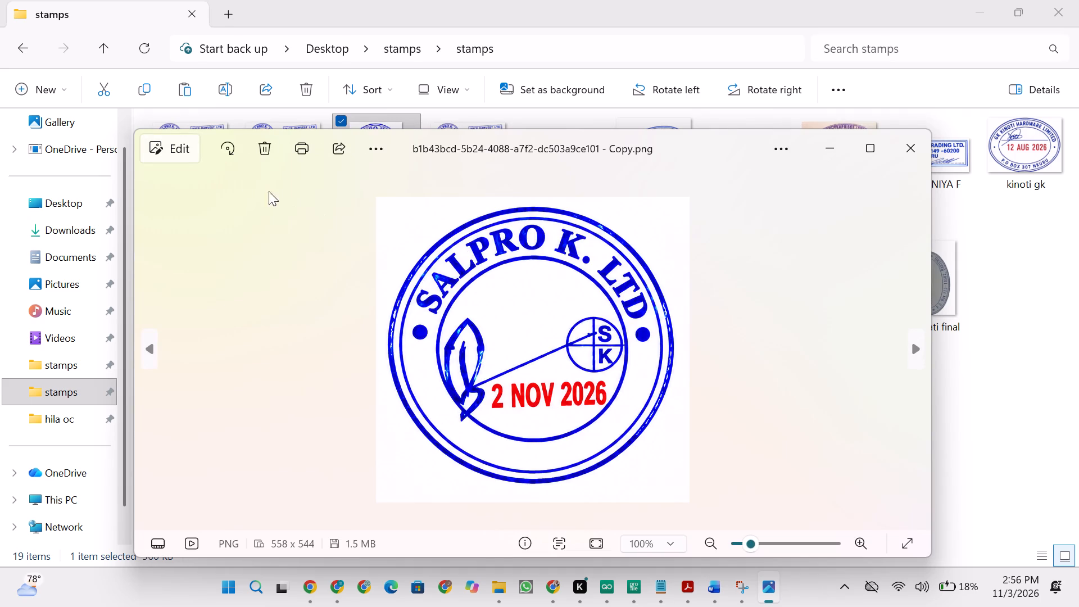
Copy the cropped SALPRO K. LTD stamp image to the clipboard.
click(369, 155)
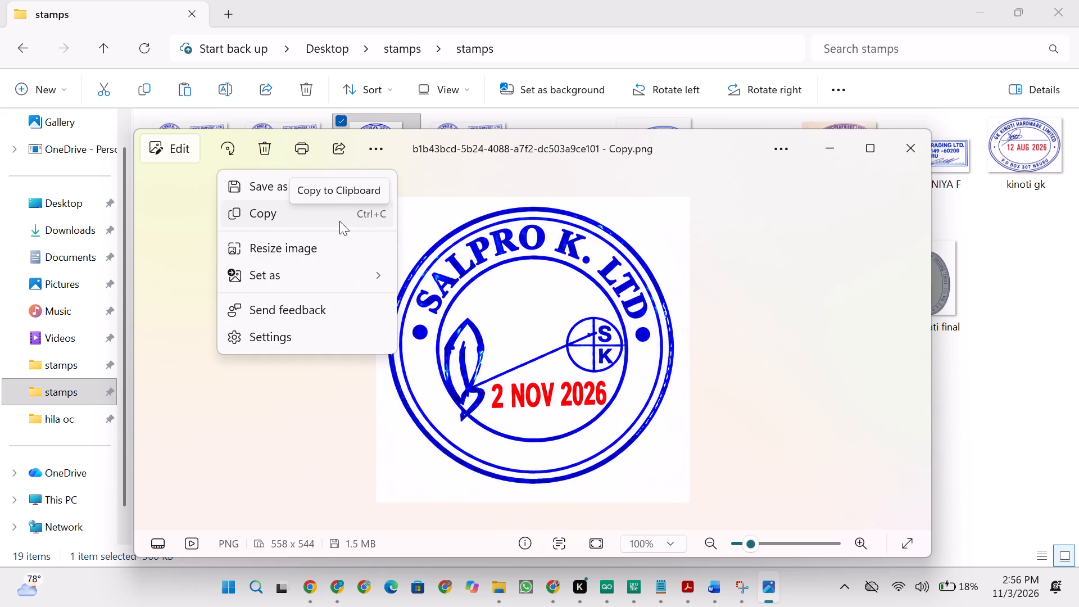
click(321, 208)
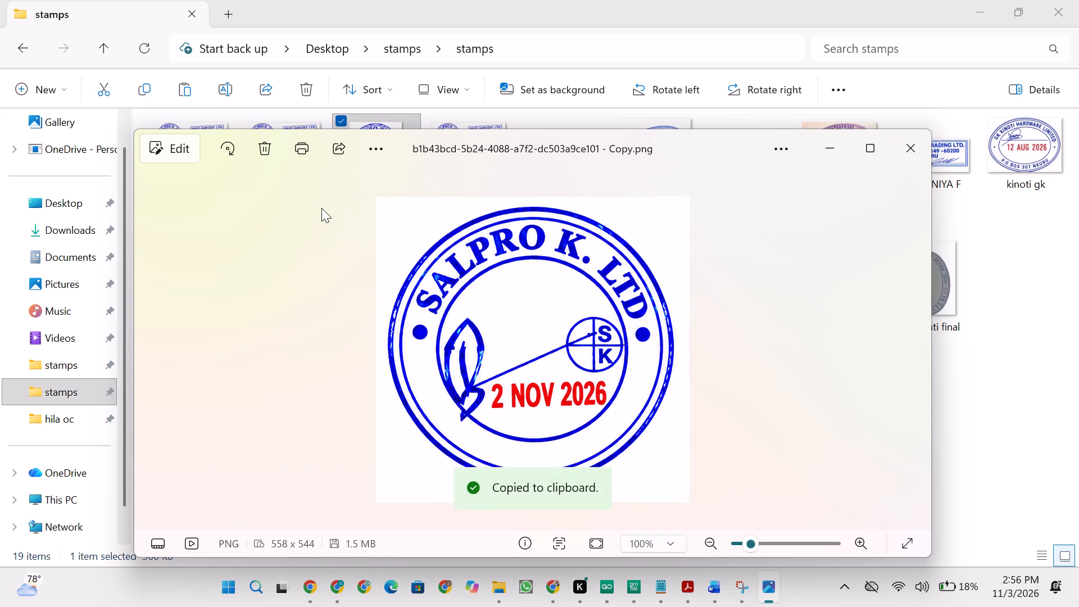
Switch to Word and check the customer names on the open unstamped statements to find the one matching the copied SALPRO stamp.
click(717, 574)
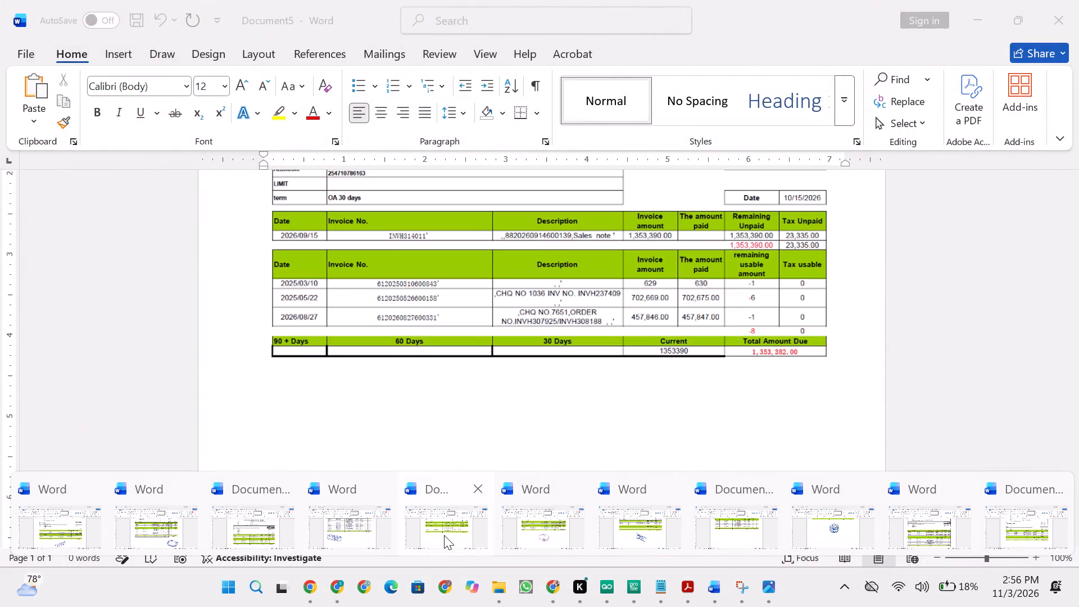
click(444, 535)
scroll(468, 439, up, 3)
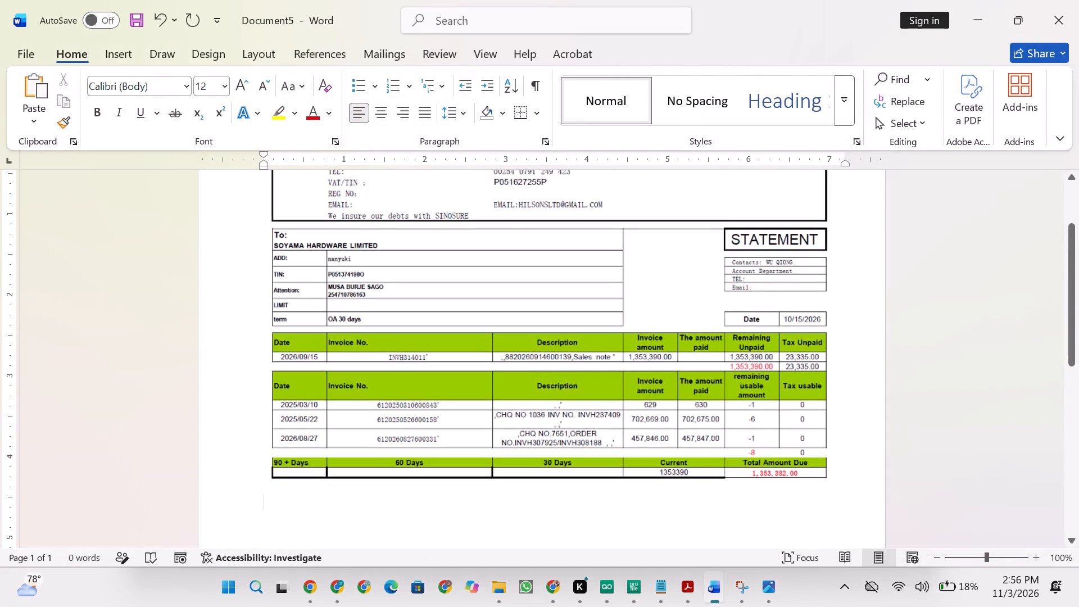
scroll(468, 439, down, 1)
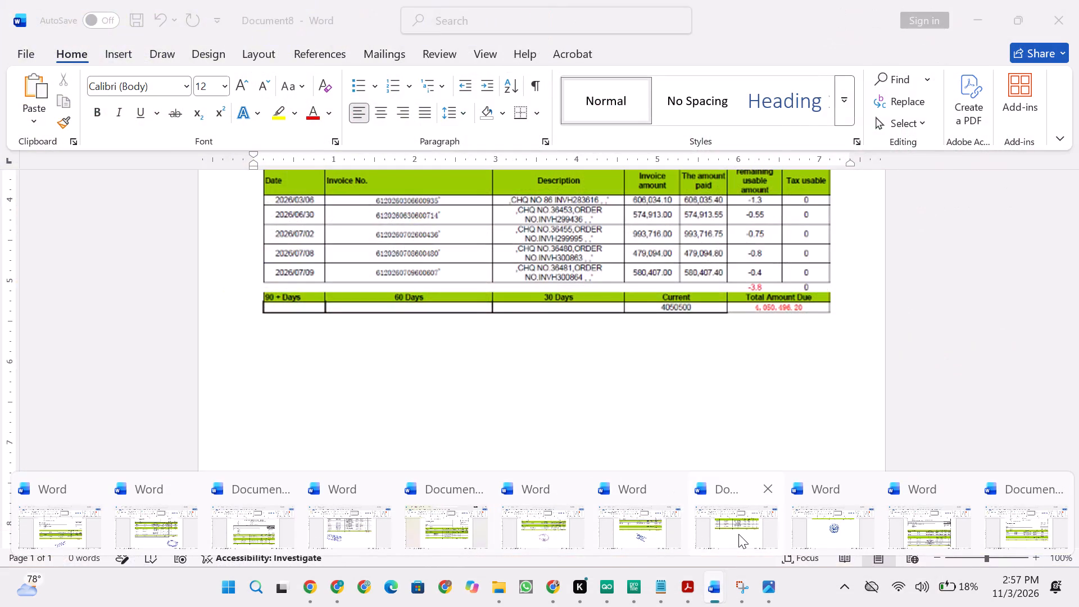
click(738, 534)
scroll(682, 477, up, 6)
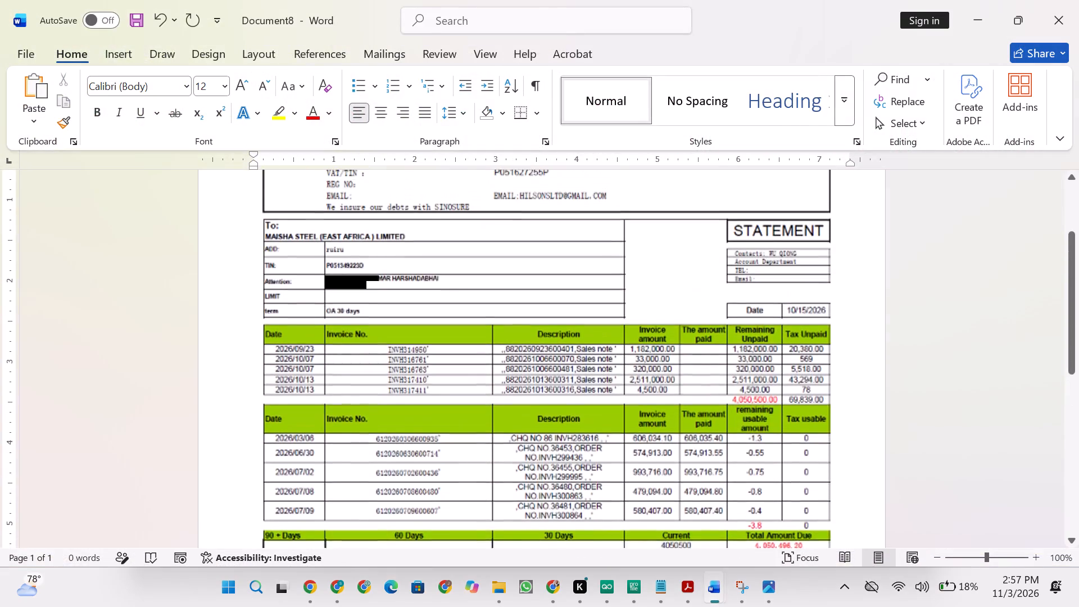
scroll(681, 477, down, 2)
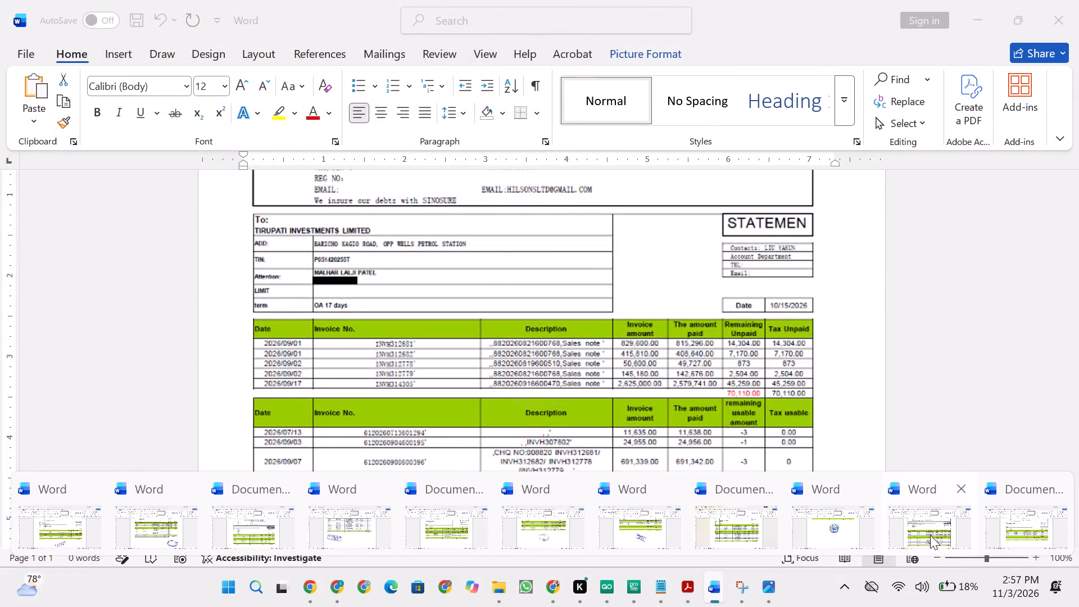
click(1019, 531)
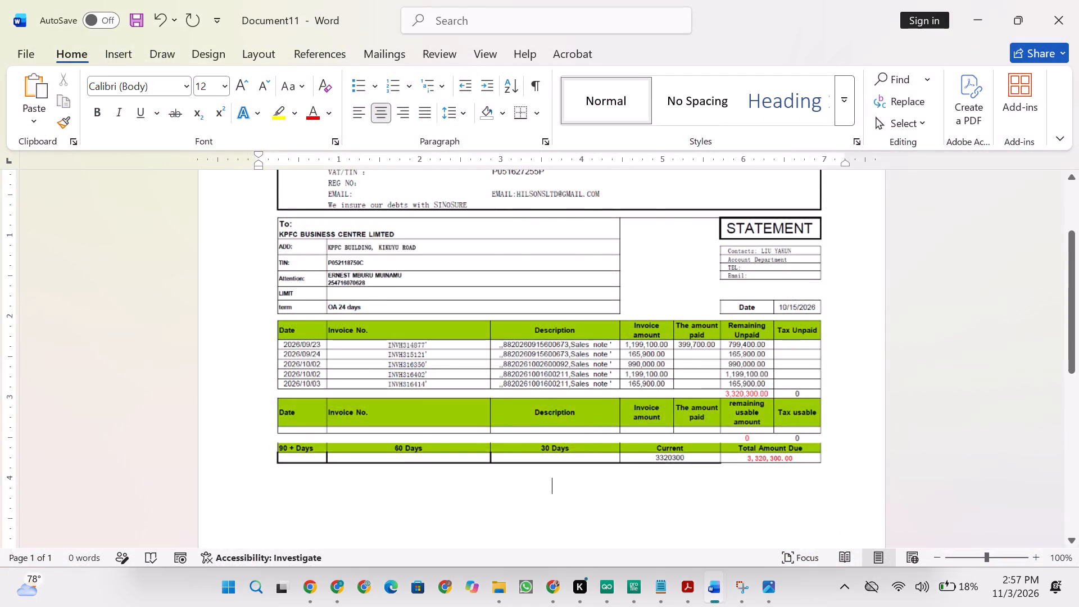
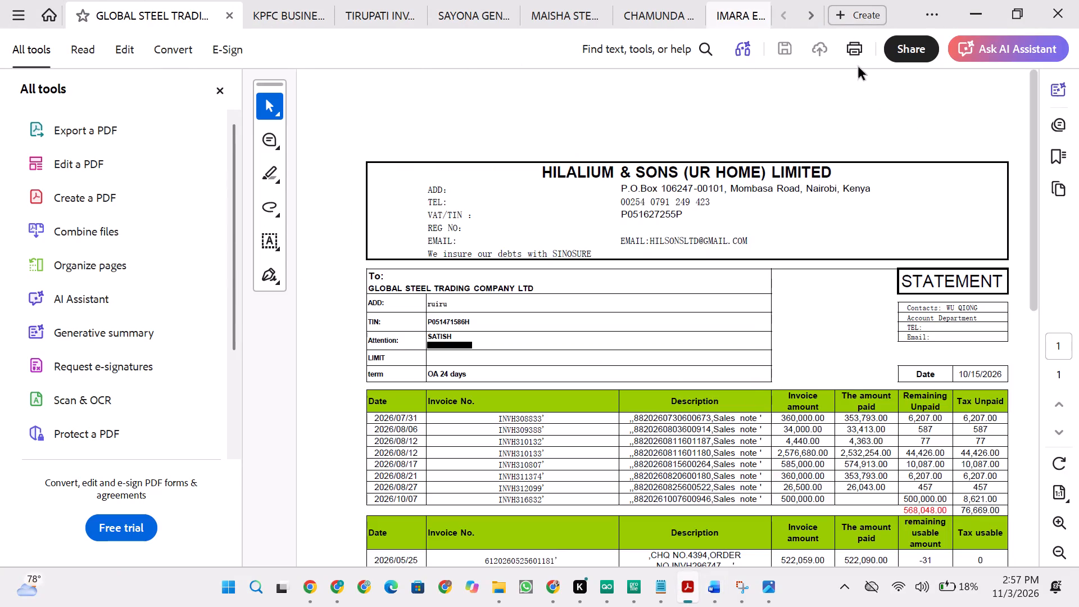
Find the SALPRO KENYA LIMITED statement among the open PDFs and copy a rectangular snip of the whole statement.
double_click(817, 16)
click(817, 16)
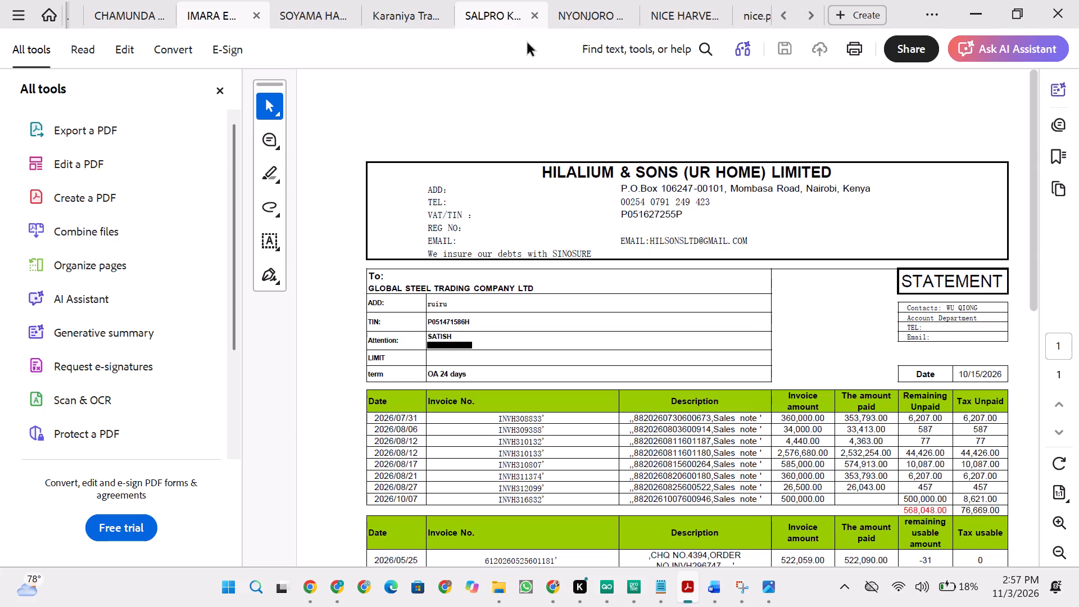
click(491, 16)
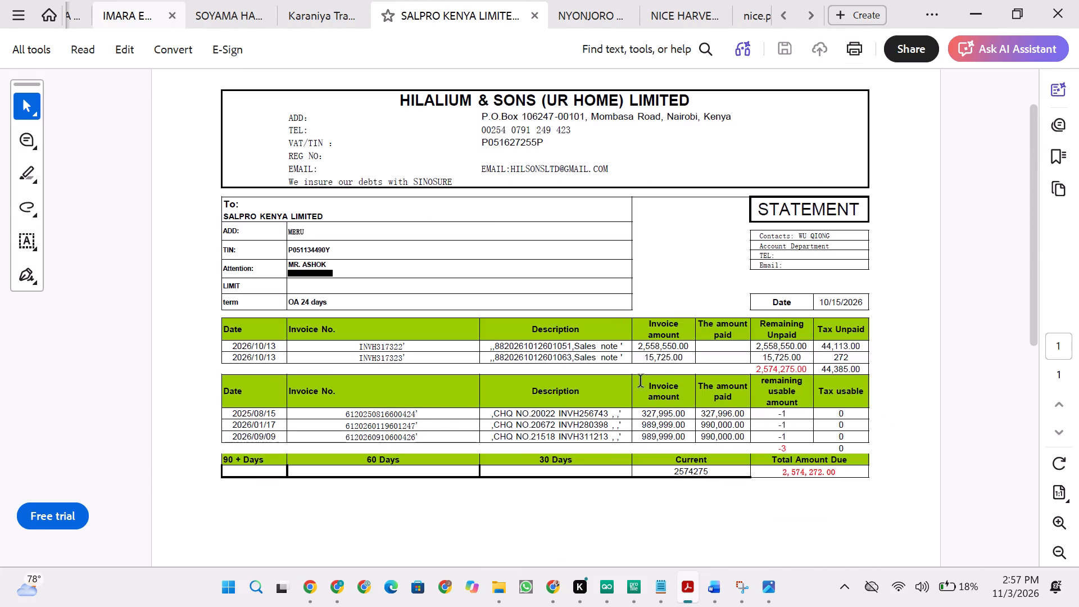
click(745, 587)
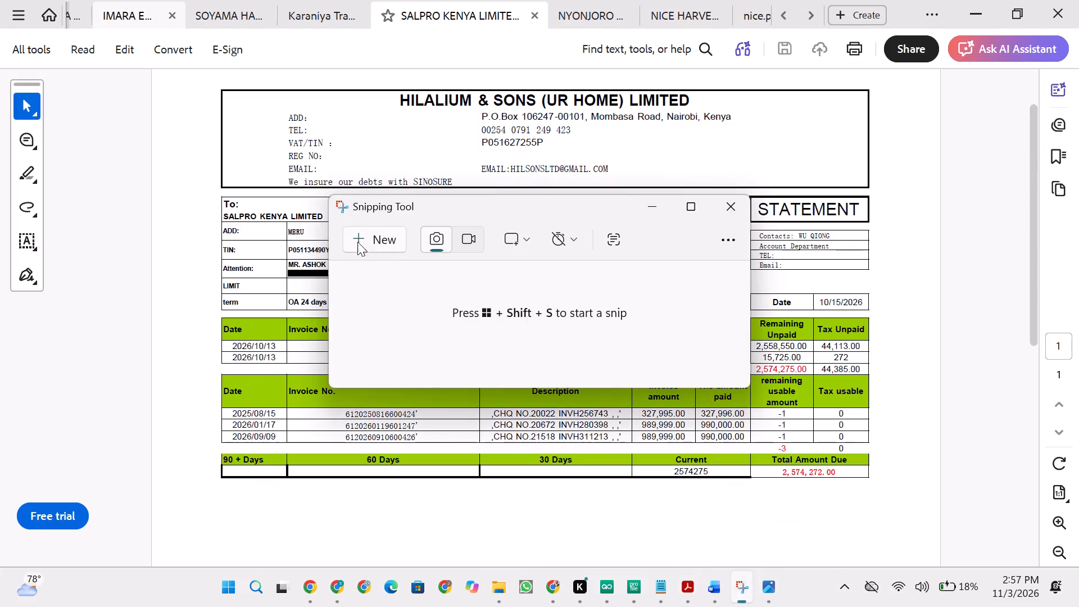
click(369, 239)
drag(200, 74, 844, 418)
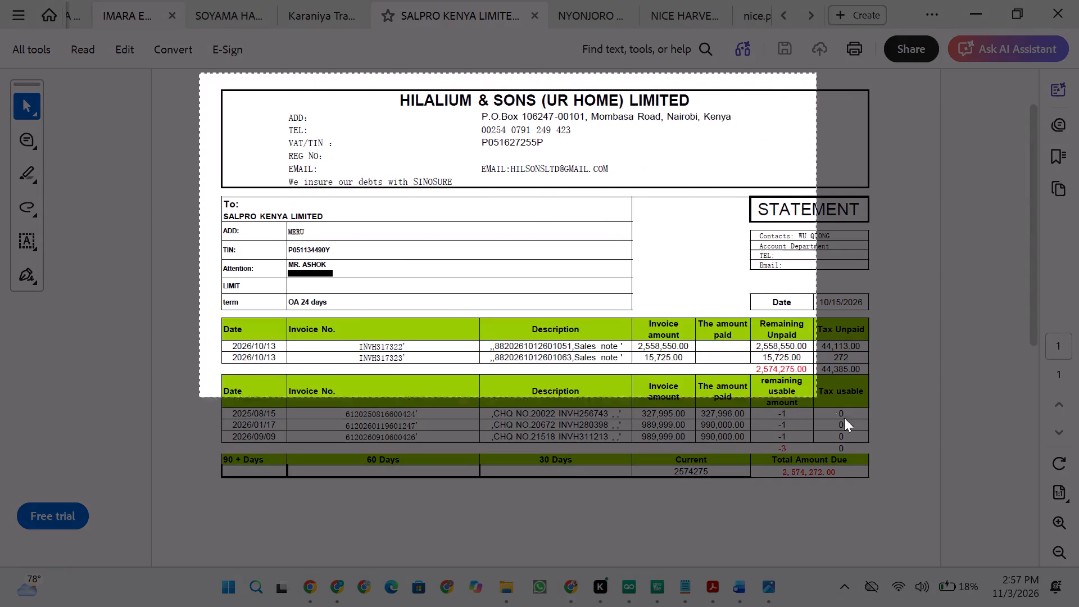
drag(844, 418, 886, 497)
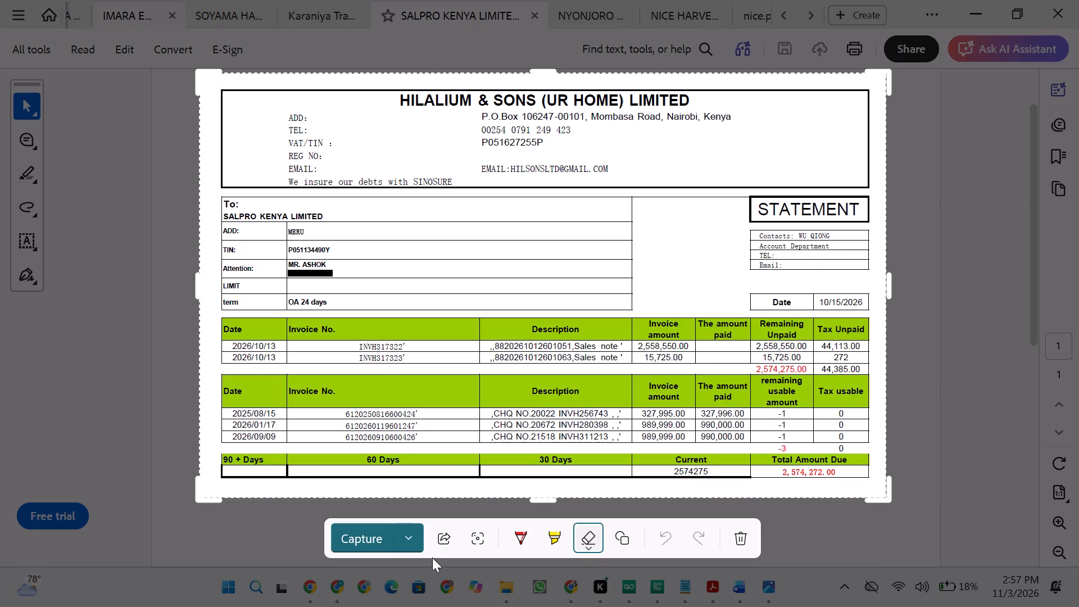
click(407, 536)
click(397, 495)
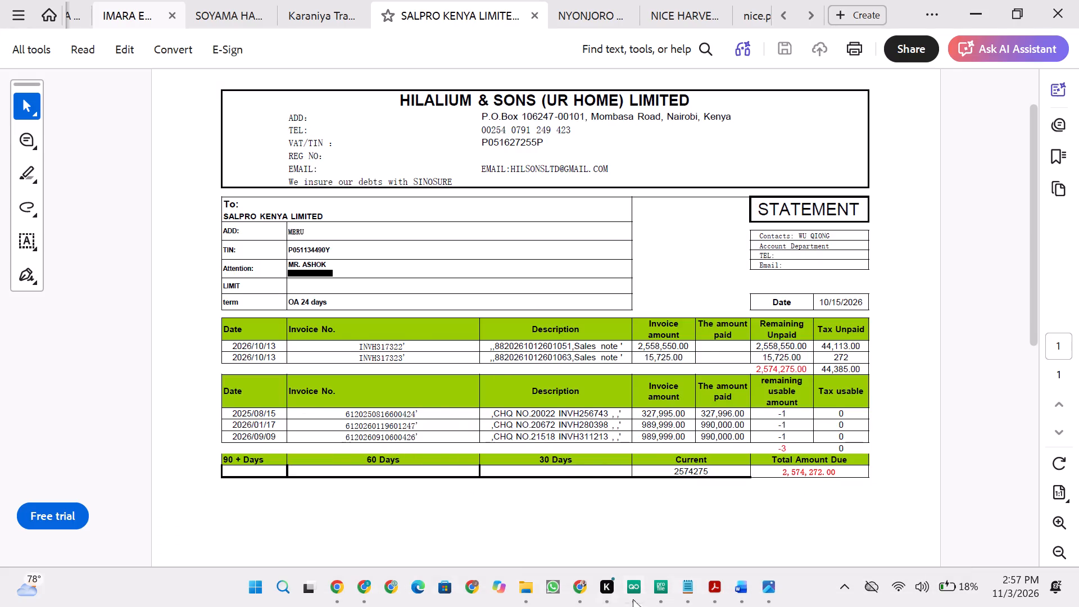
Create a new blank Word document and paste the SALPRO KENYA LIMITED statement snip into it.
click(742, 581)
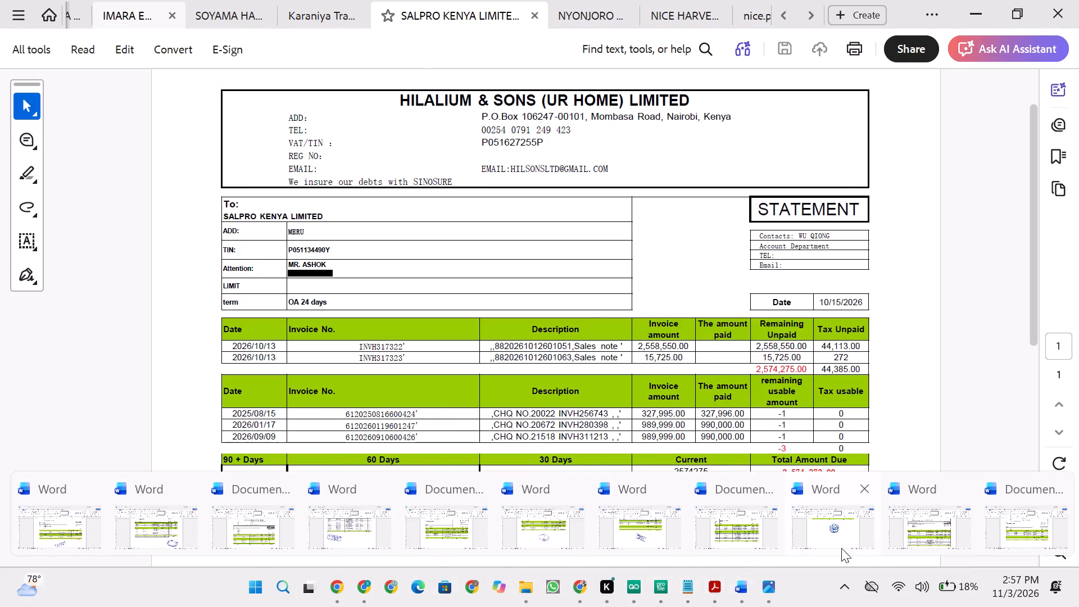
click(849, 543)
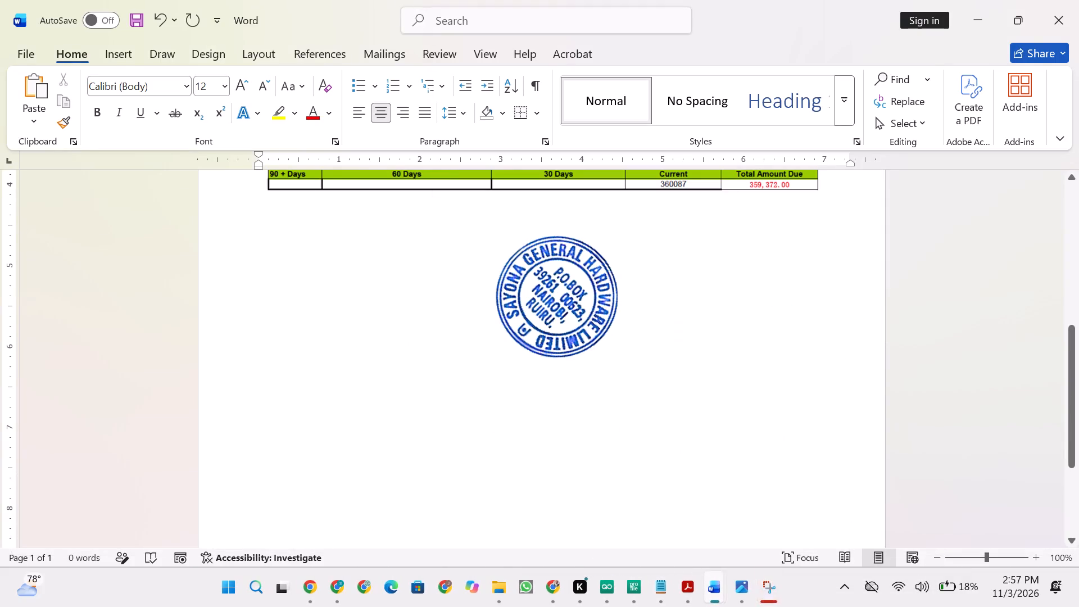
key(ctrl+n)
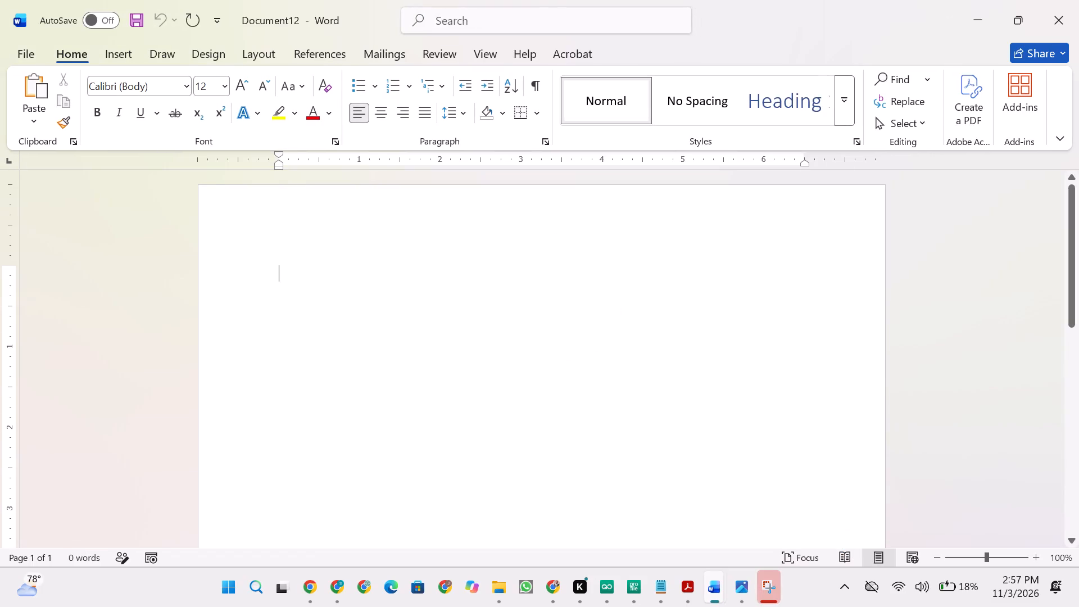
key(ctrl+v)
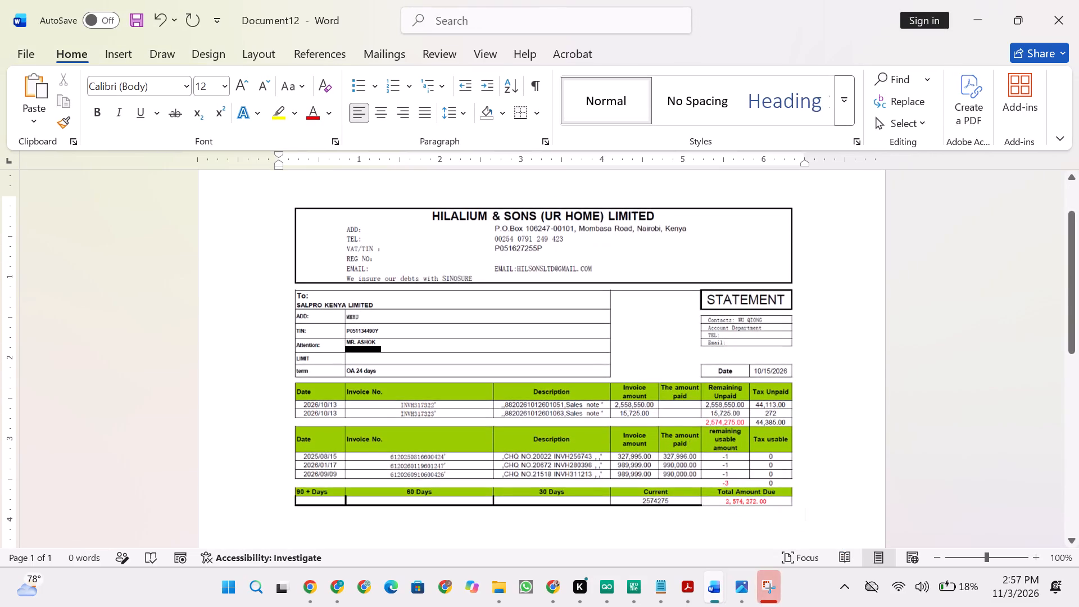
Reduce the top, right and left page margins, widening the text area to about 7.6 inches.
scroll(849, 410, up, 3)
drag(10, 266, 7, 242)
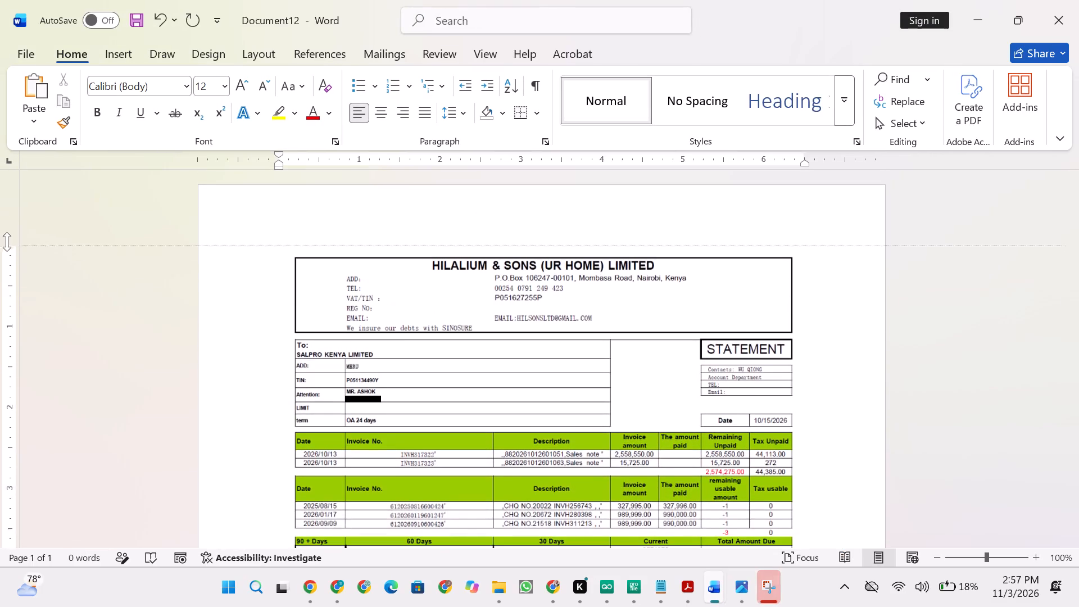
drag(7, 242, 11, 228)
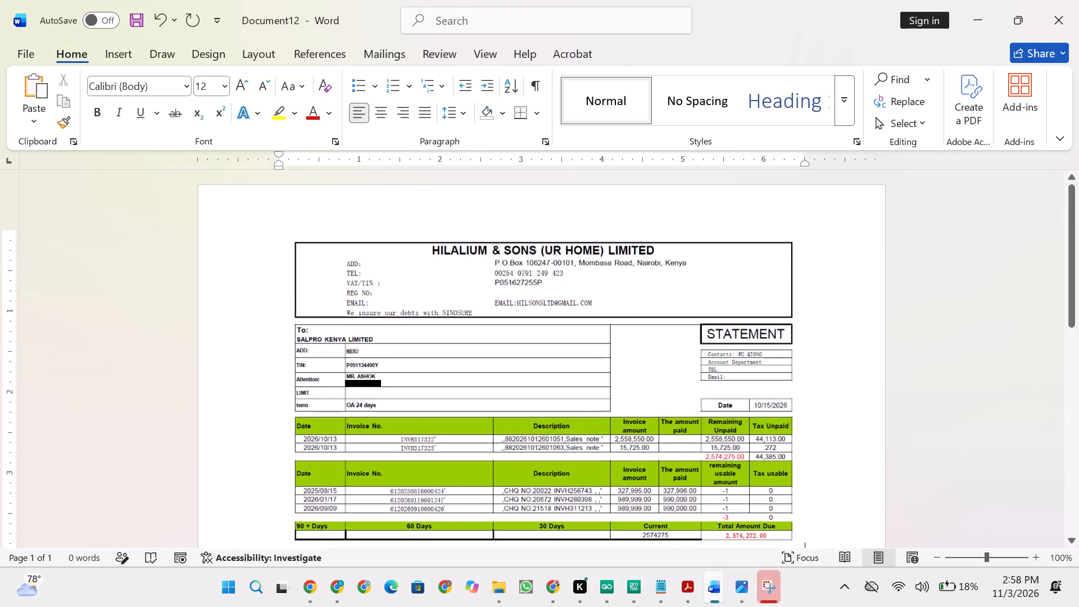
scroll(406, 373, up, 3)
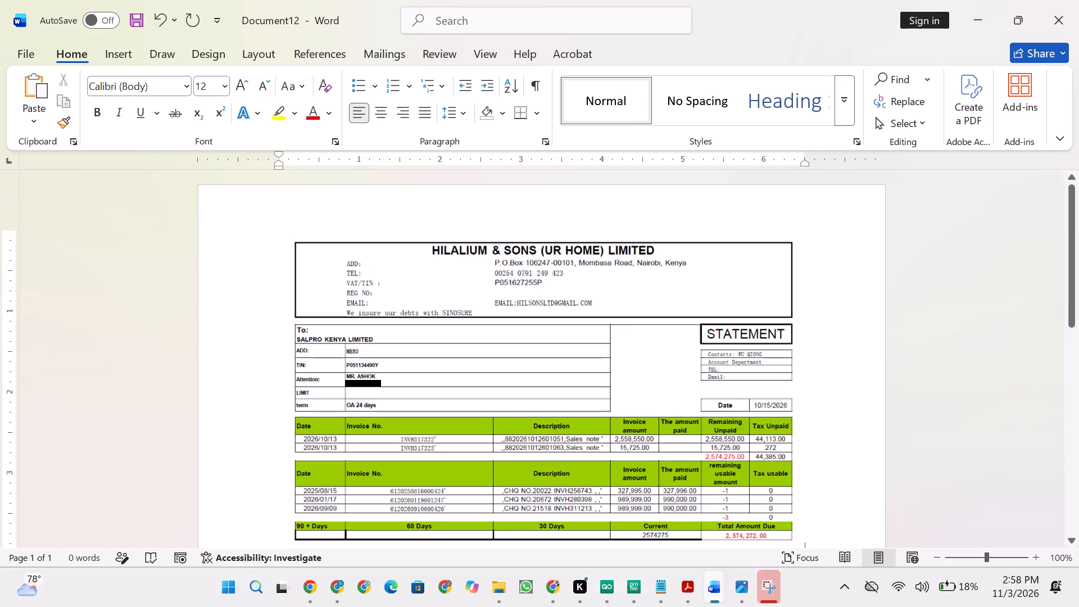
drag(804, 156, 859, 176)
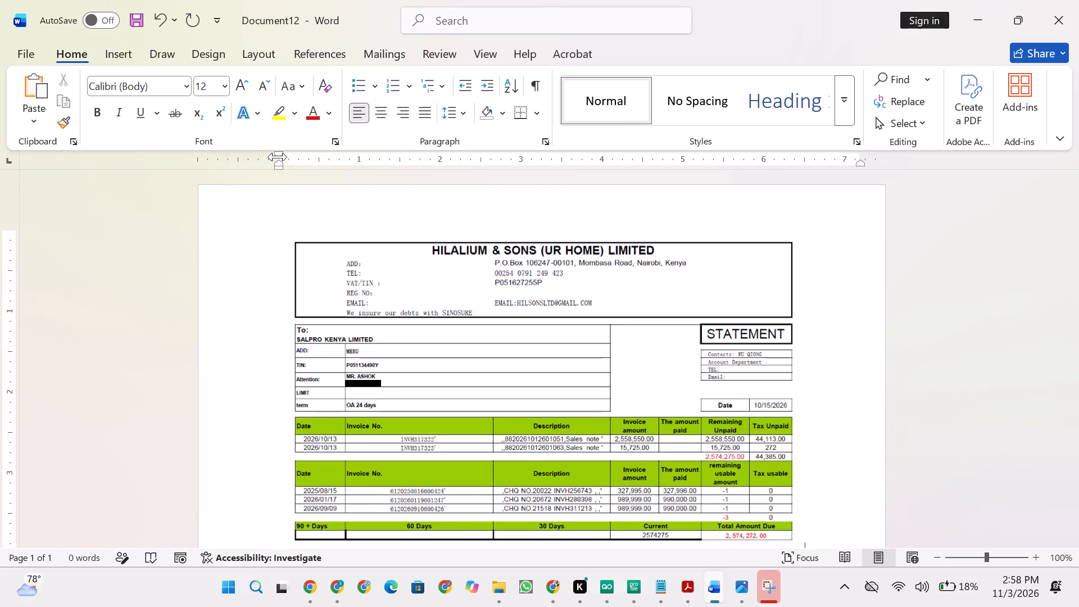
drag(278, 157, 245, 161)
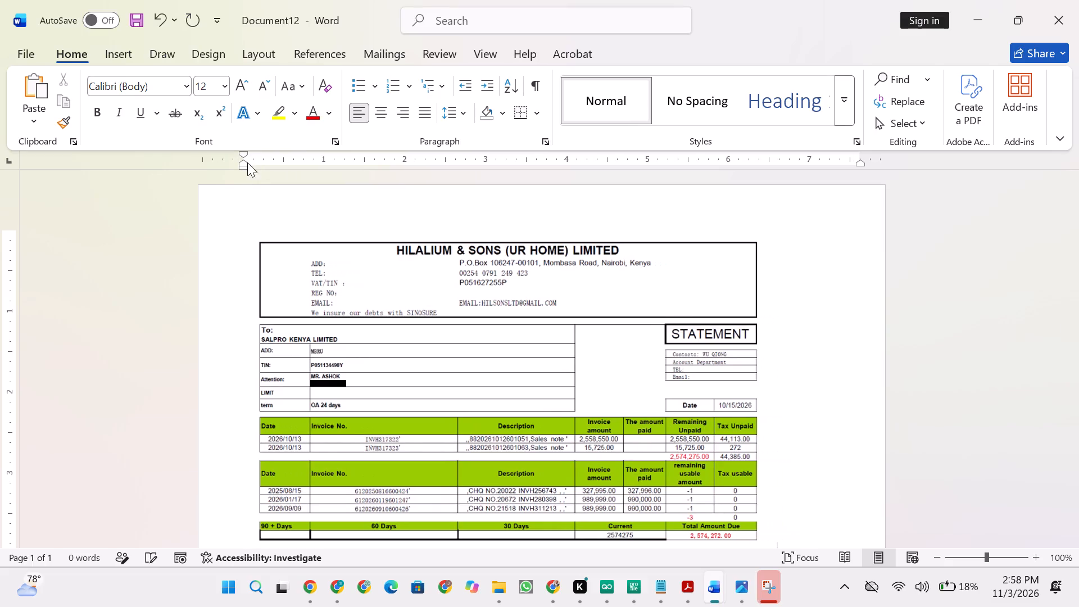
Enlarge the statement image to about 7.4 inches wide and start a new line below it.
click(477, 299)
scroll(643, 311, down, 4)
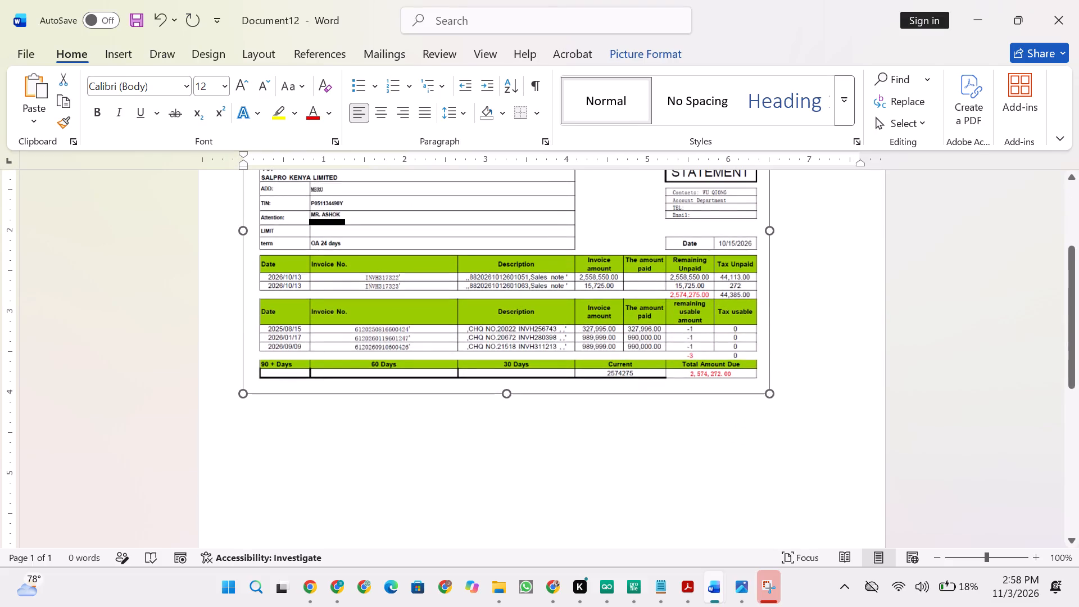
drag(769, 395, 806, 436)
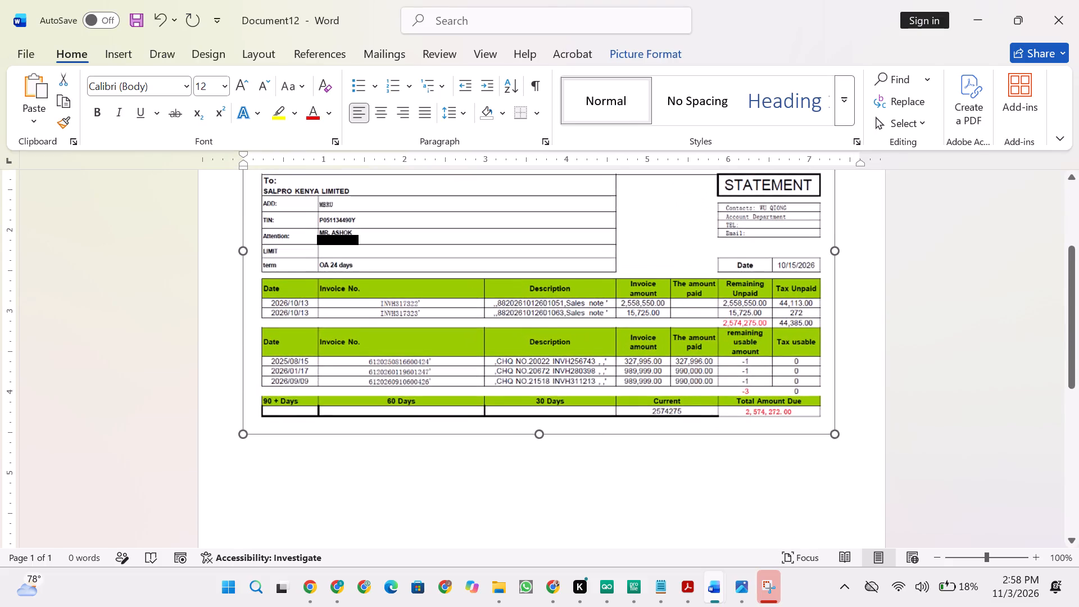
drag(806, 436, 804, 437)
scroll(856, 457, down, 2)
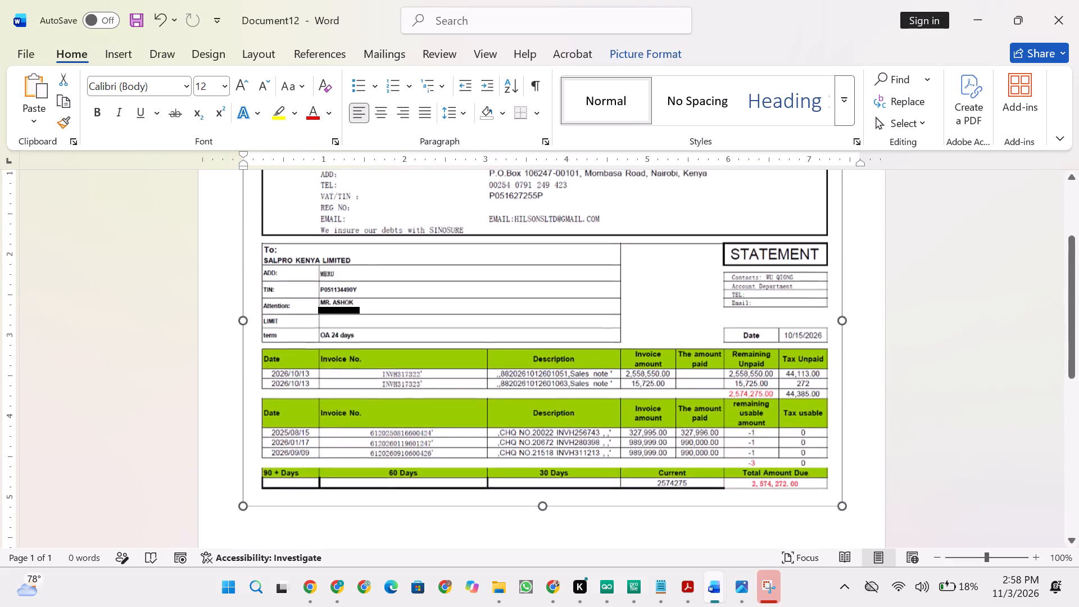
click(853, 452)
key(Return)
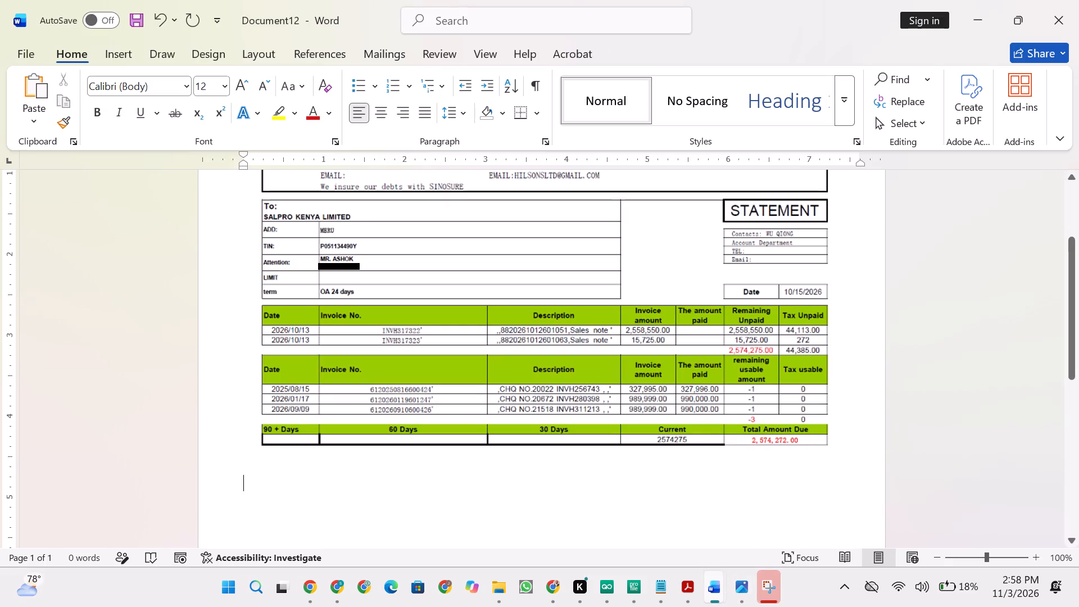
Copy the cropped SALPRO K. LTD stamp from Photos and paste it below the SALPRO statement in Word.
click(740, 590)
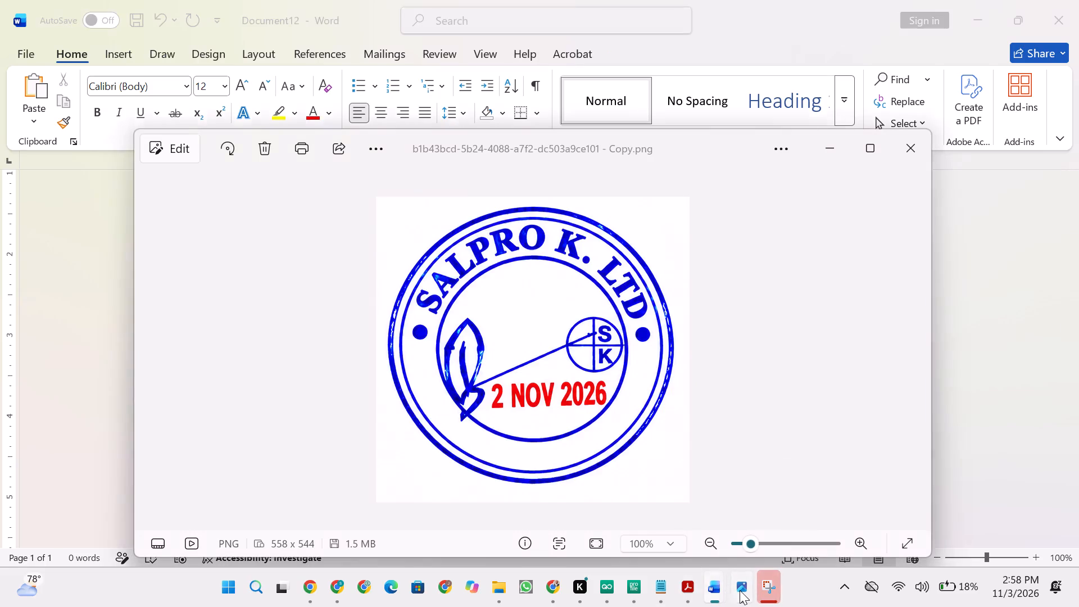
click(379, 153)
click(301, 215)
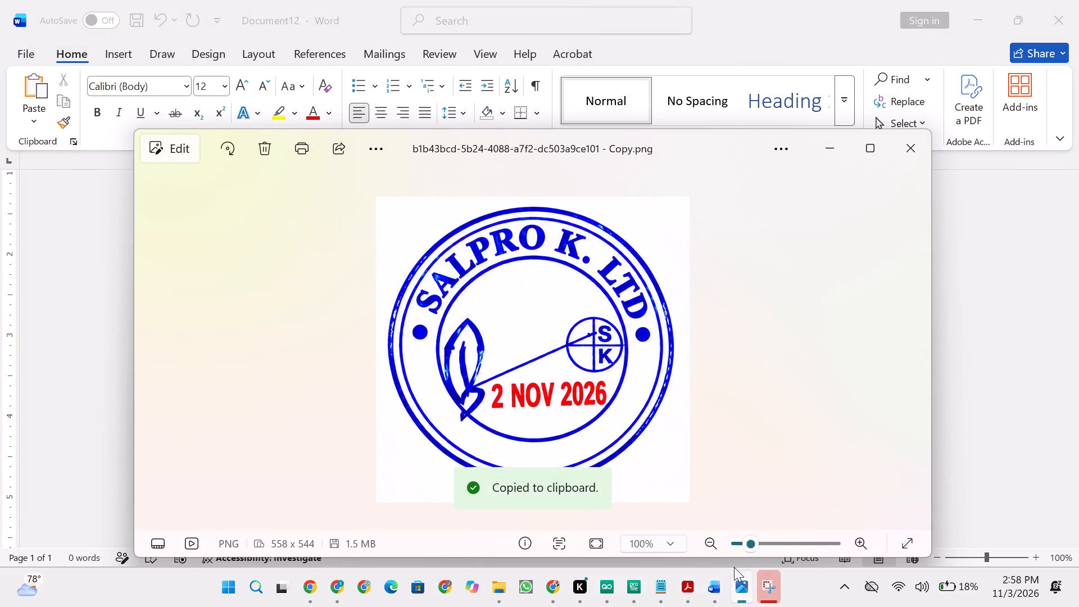
click(714, 584)
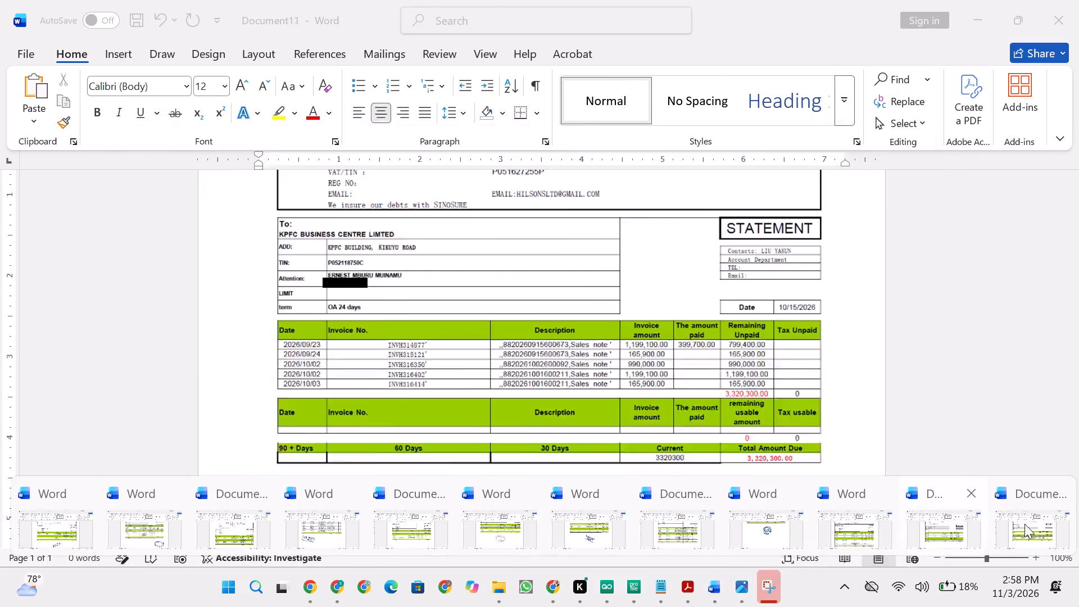
click(1028, 528)
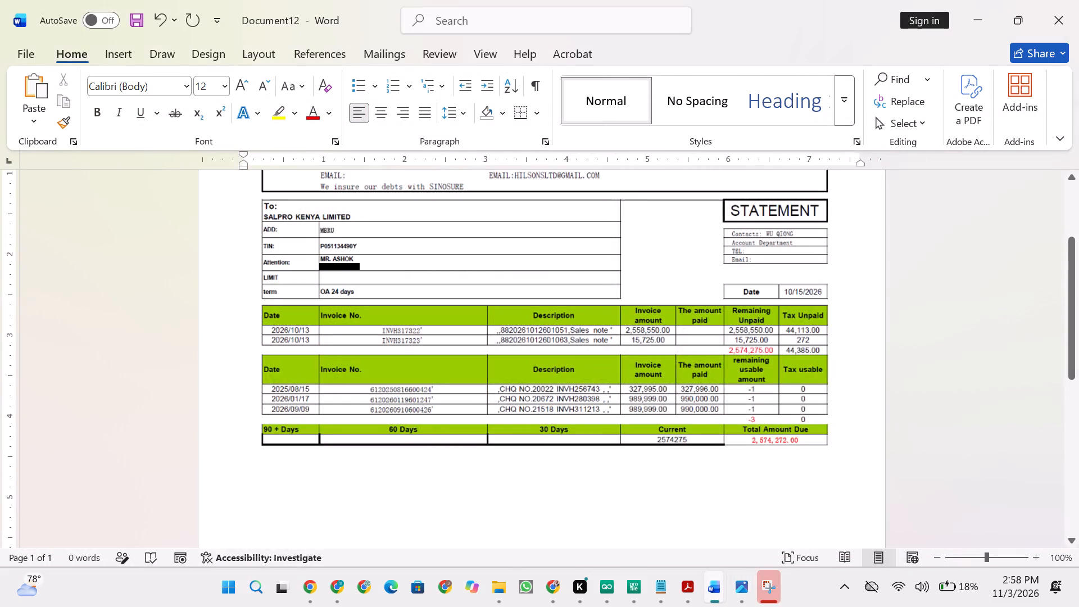
right_click(396, 496)
click(441, 273)
Shrink the SALPRO stamp to about 2 by 2.05 inches and centre it below the statement's totals.
click(369, 384)
scroll(447, 419, up, 3)
scroll(550, 465, up, 4)
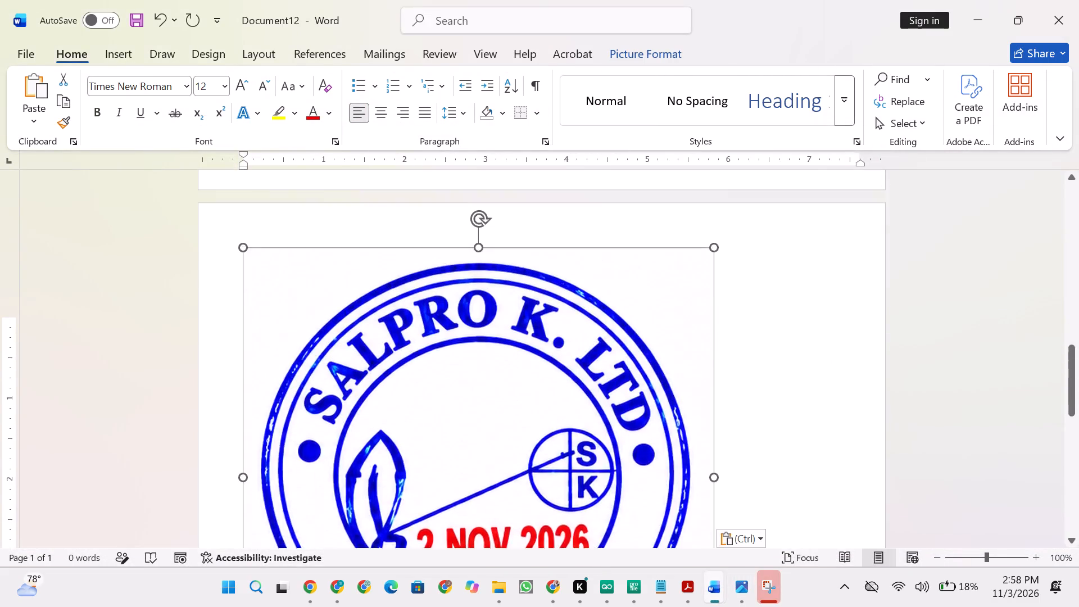
drag(246, 316, 466, 518)
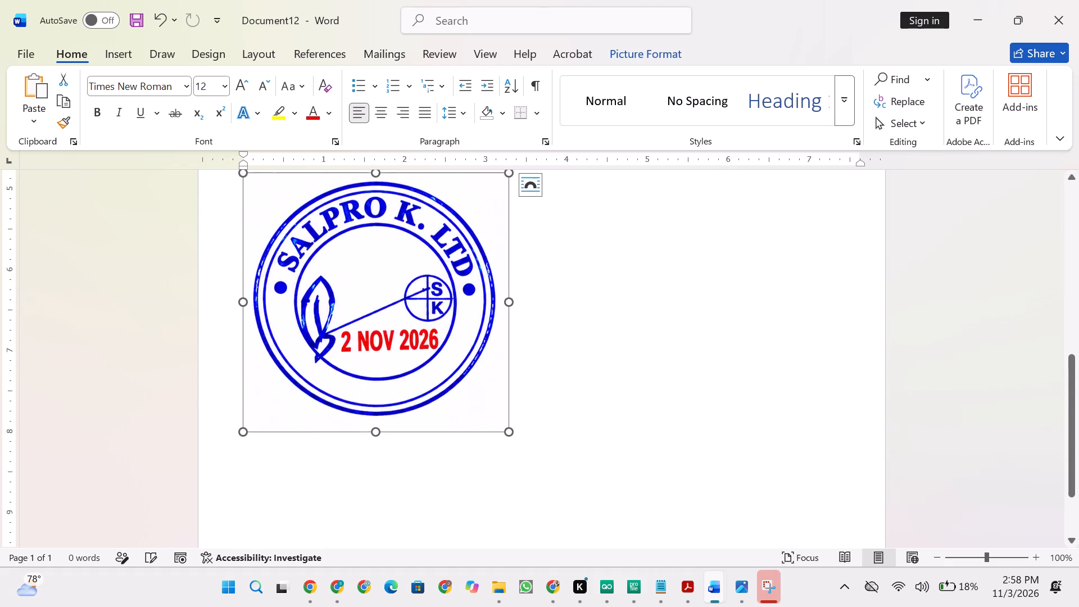
scroll(276, 343, up, 5)
drag(246, 373, 394, 482)
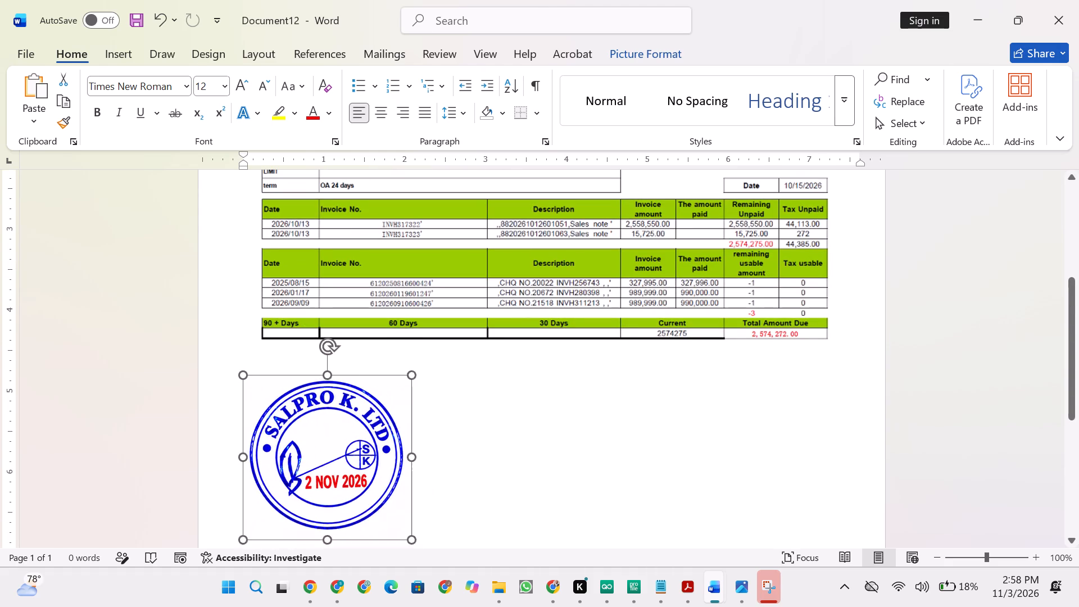
drag(394, 482, 396, 483)
click(336, 441)
click(383, 113)
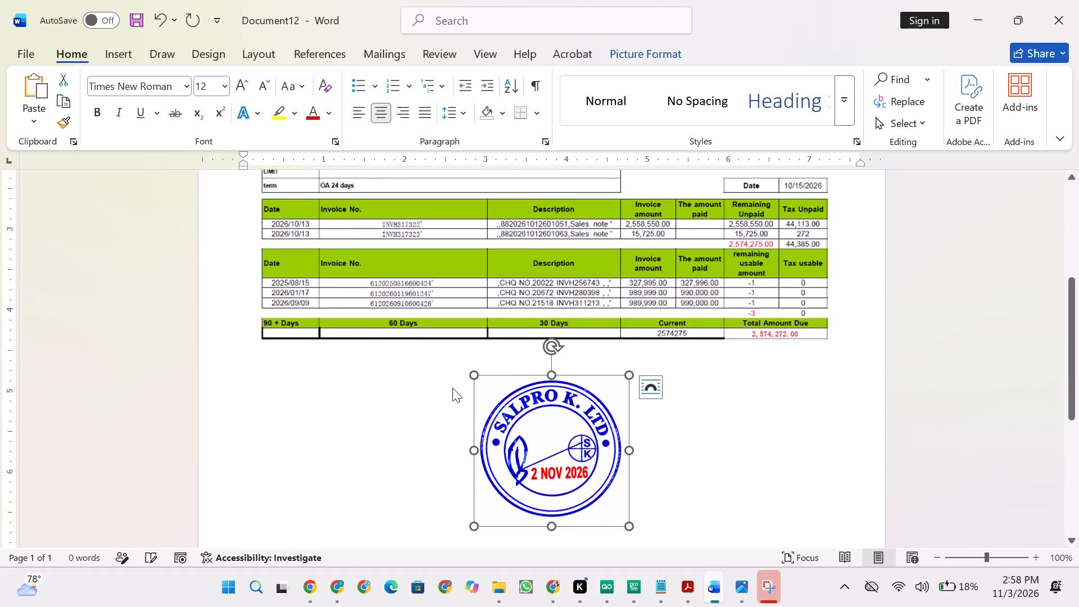
drag(476, 374, 468, 364)
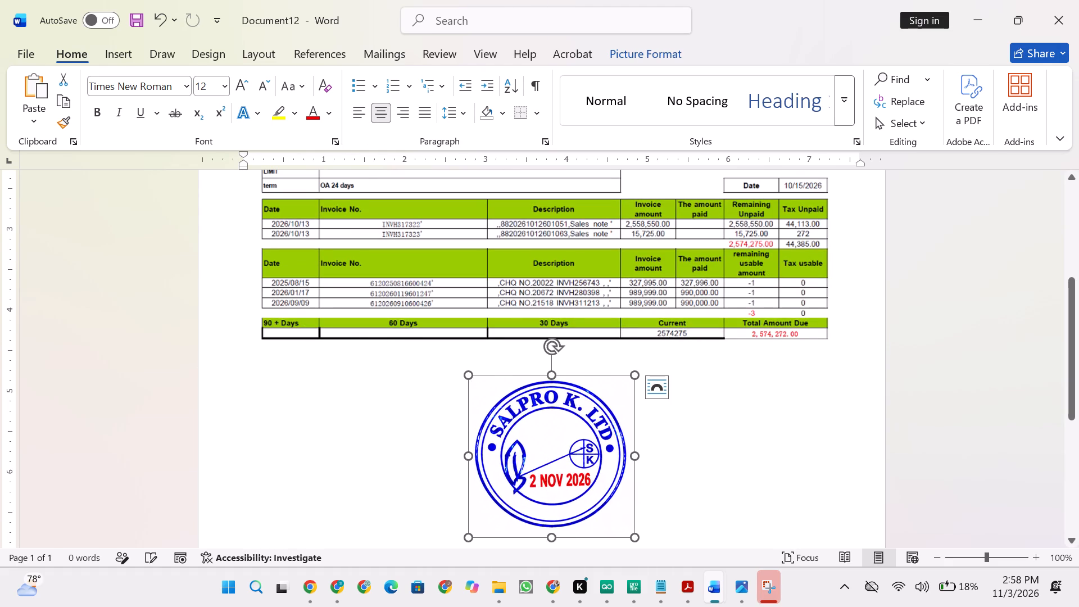
Rotate the SALPRO stamp slightly clockwise, keep it centred, and enlarge it a touch.
drag(551, 347, 582, 369)
click(504, 460)
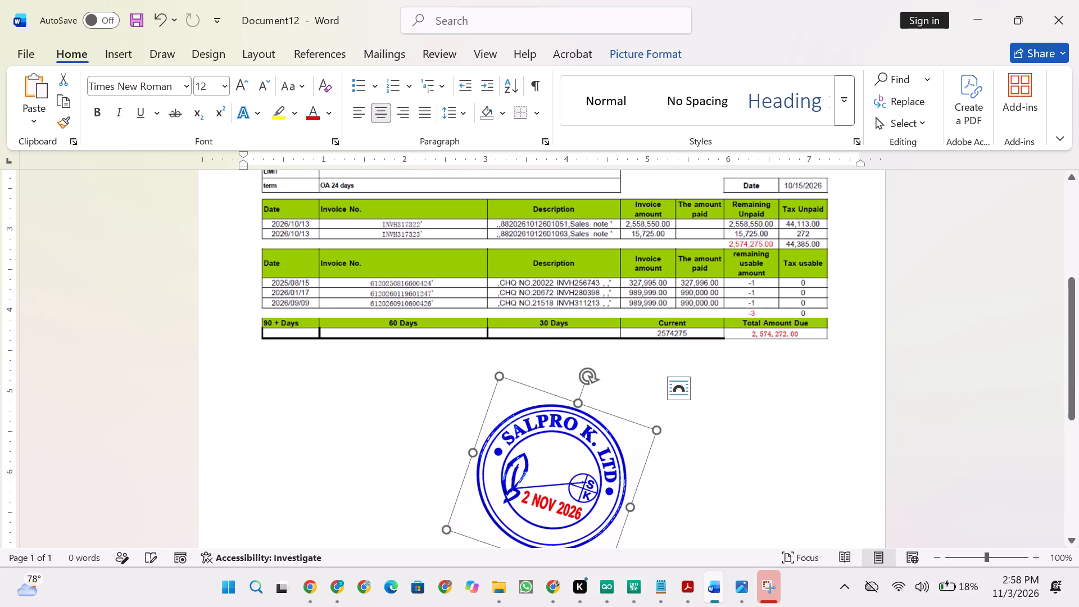
click(396, 112)
click(378, 112)
click(561, 396)
double_click(533, 440)
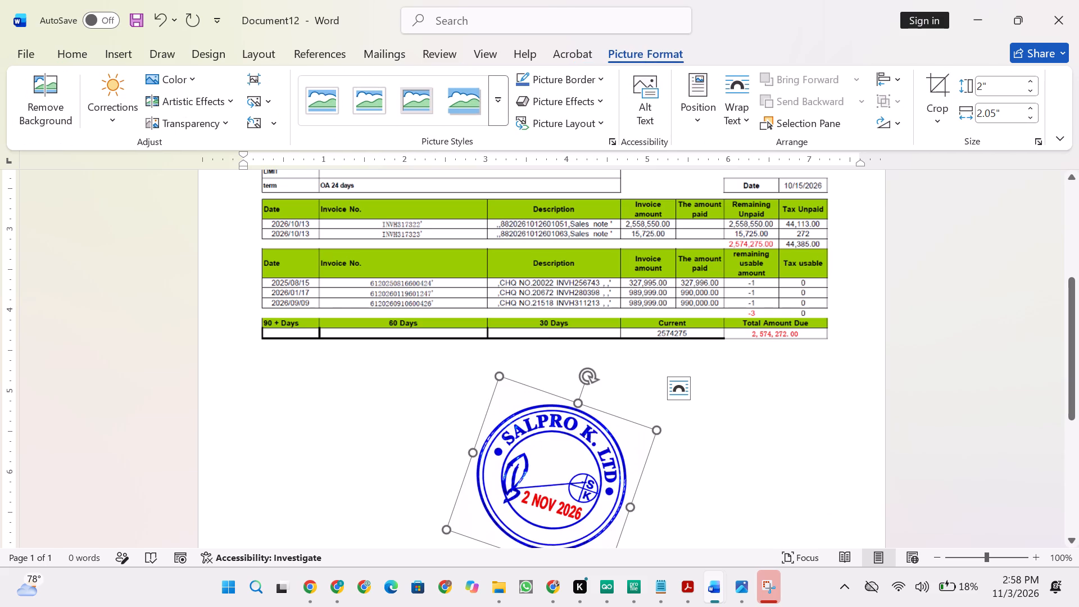
click(498, 379)
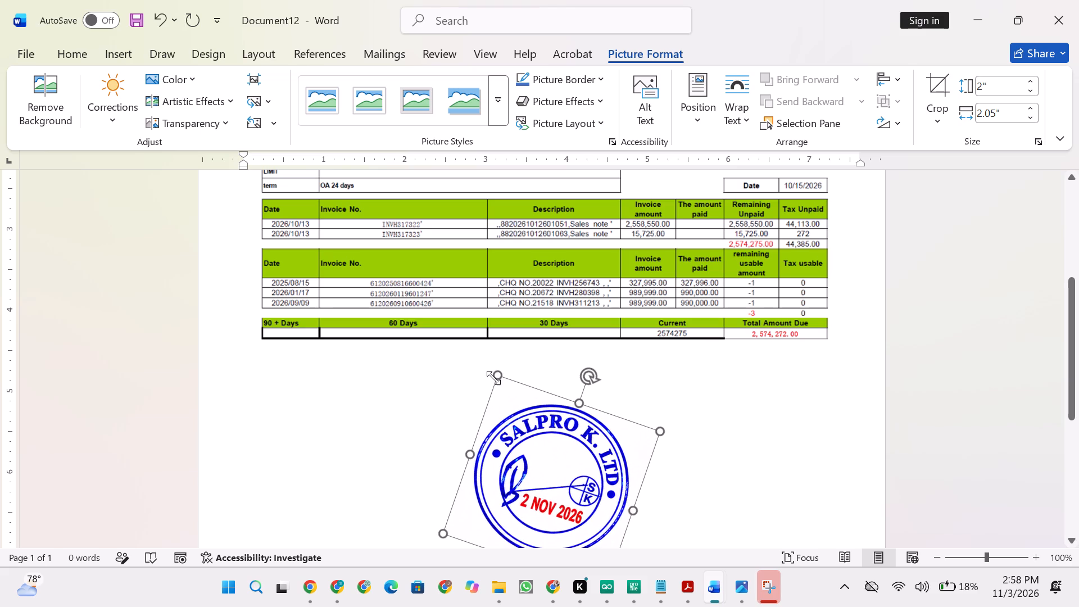
Check the stamped SALPRO statement in the print preview and return to the document.
key(ctrl+p)
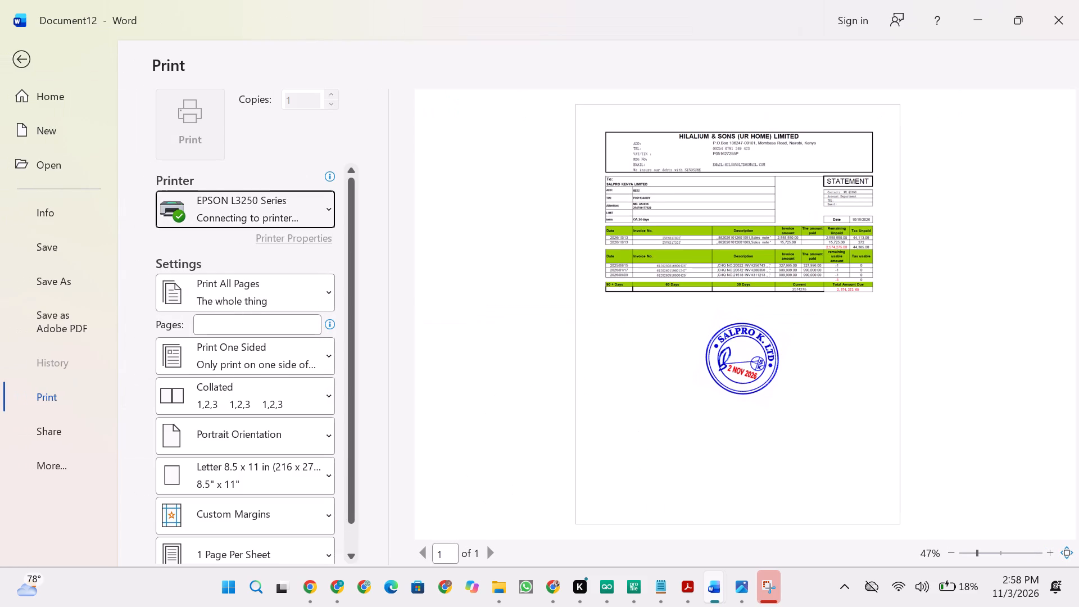
click(13, 57)
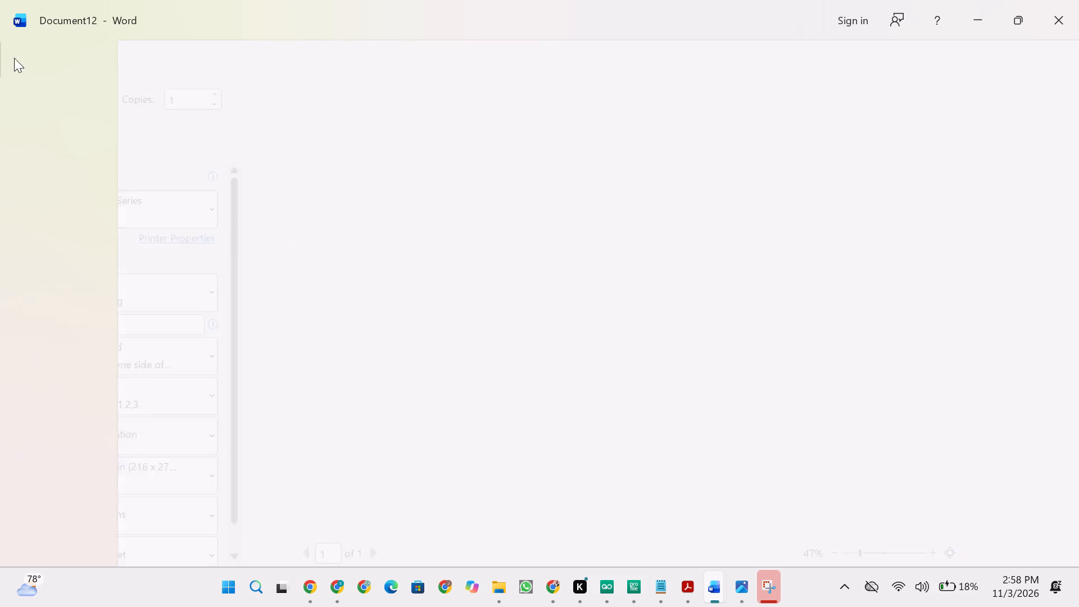
Shrink the SALPRO stamp slightly and rotate it counter-clockwise until its date tilts gently upward.
click(600, 488)
drag(499, 377, 512, 398)
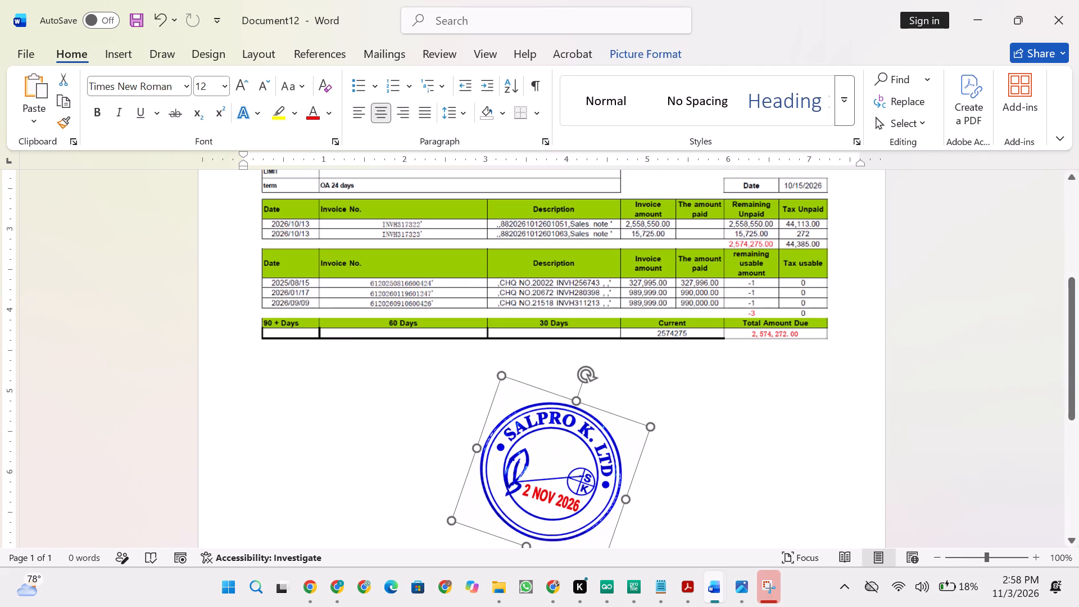
drag(512, 398, 516, 405)
click(554, 443)
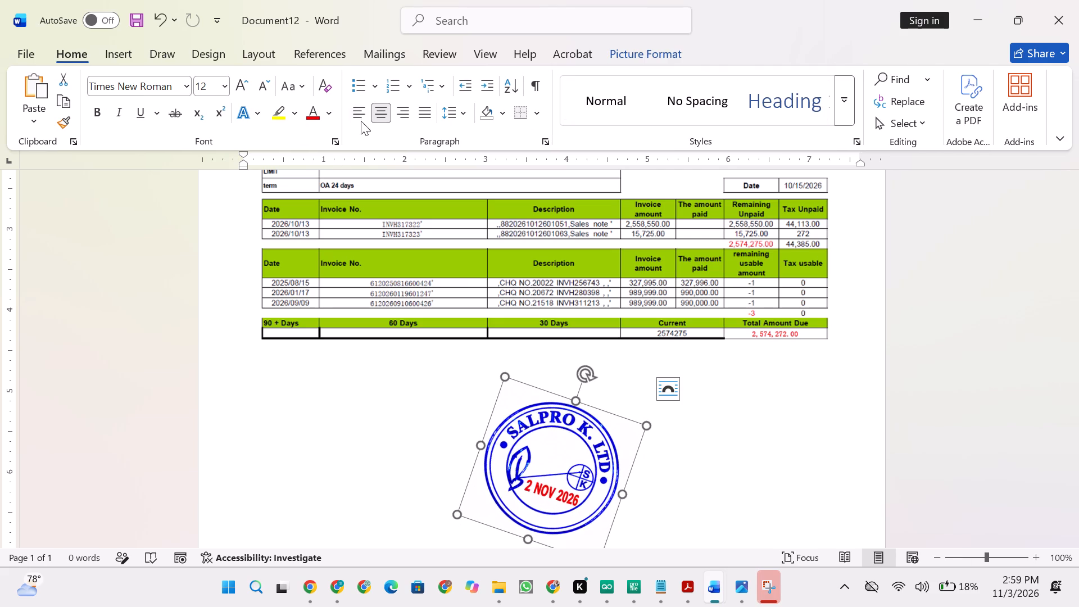
drag(583, 372, 561, 360)
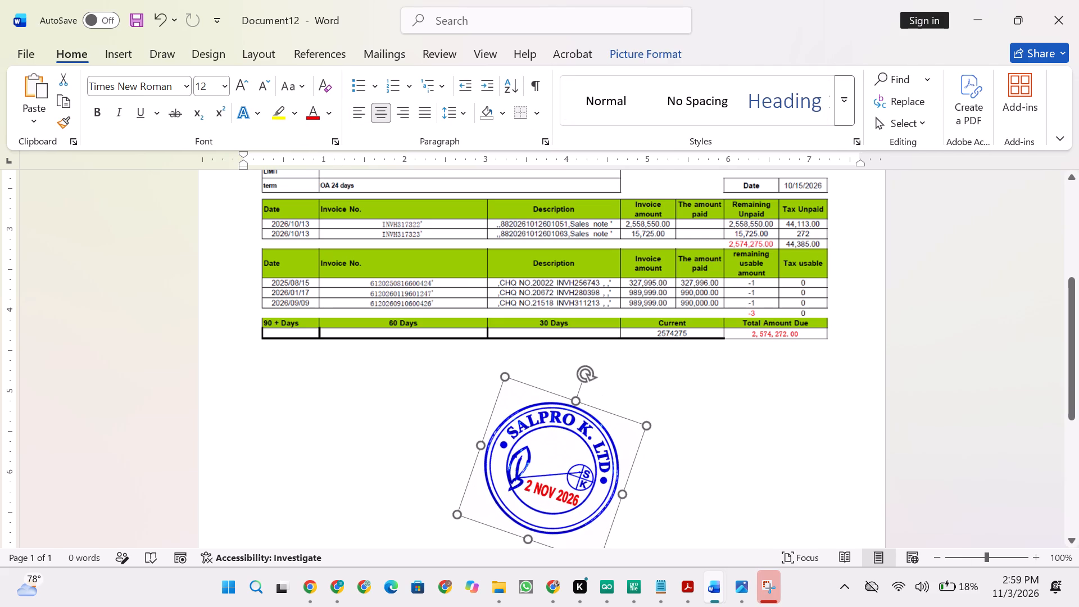
drag(561, 360, 514, 354)
click(700, 434)
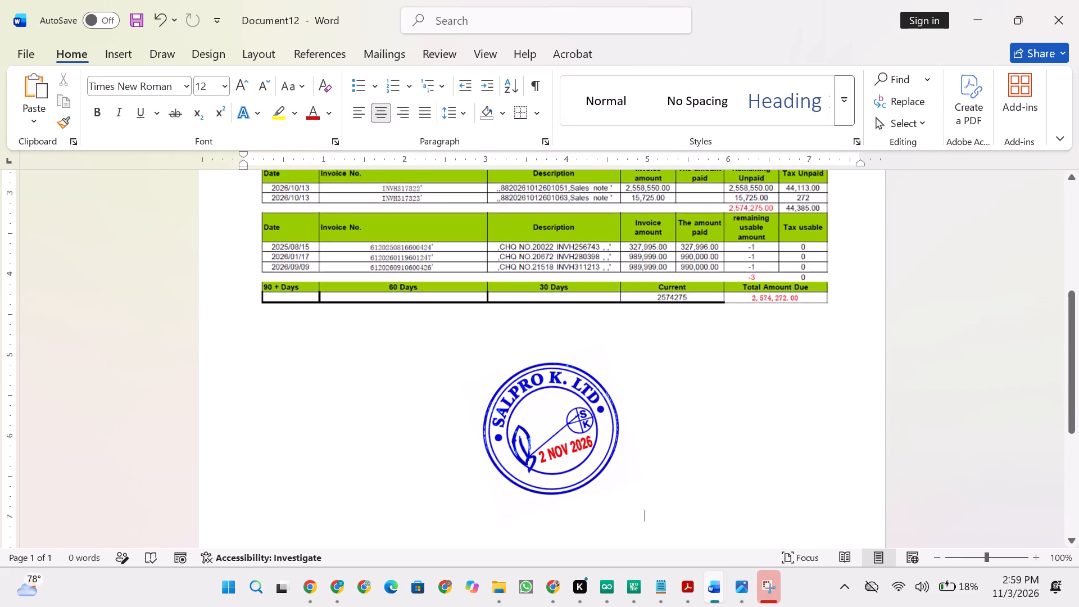
Save the stamped SALPRO statement as a PDF named salpro in the hila oc folder.
scroll(684, 416, down, 3)
scroll(491, 417, up, 10)
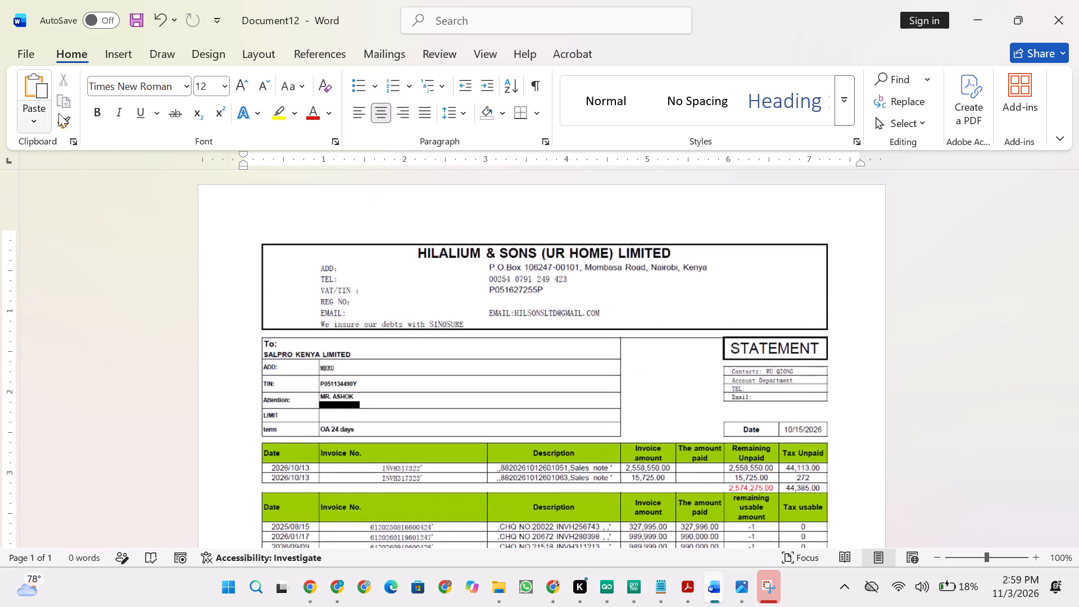
click(21, 55)
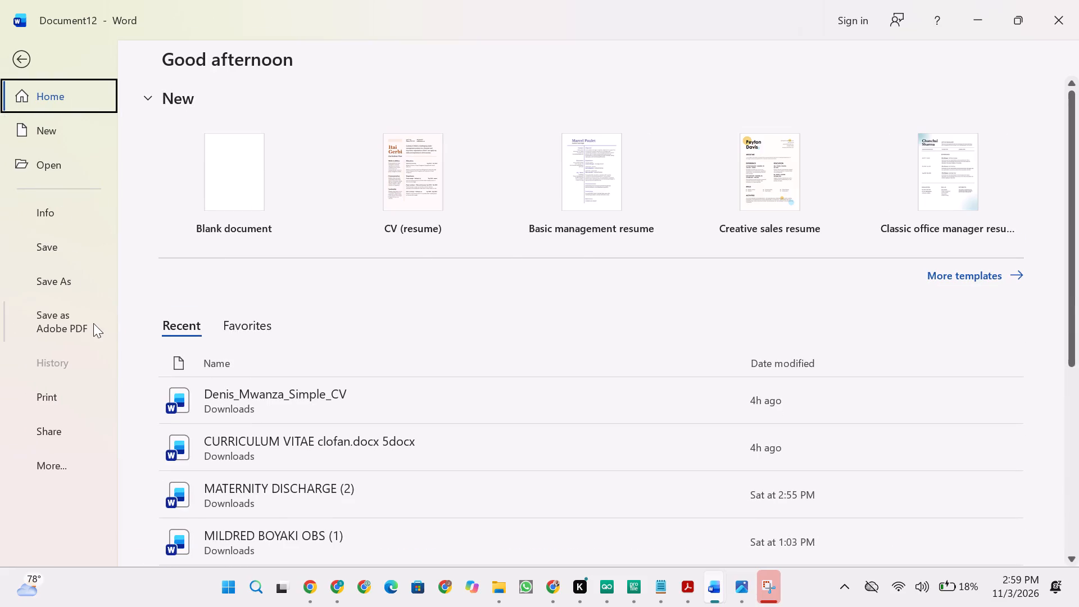
click(78, 318)
click(615, 305)
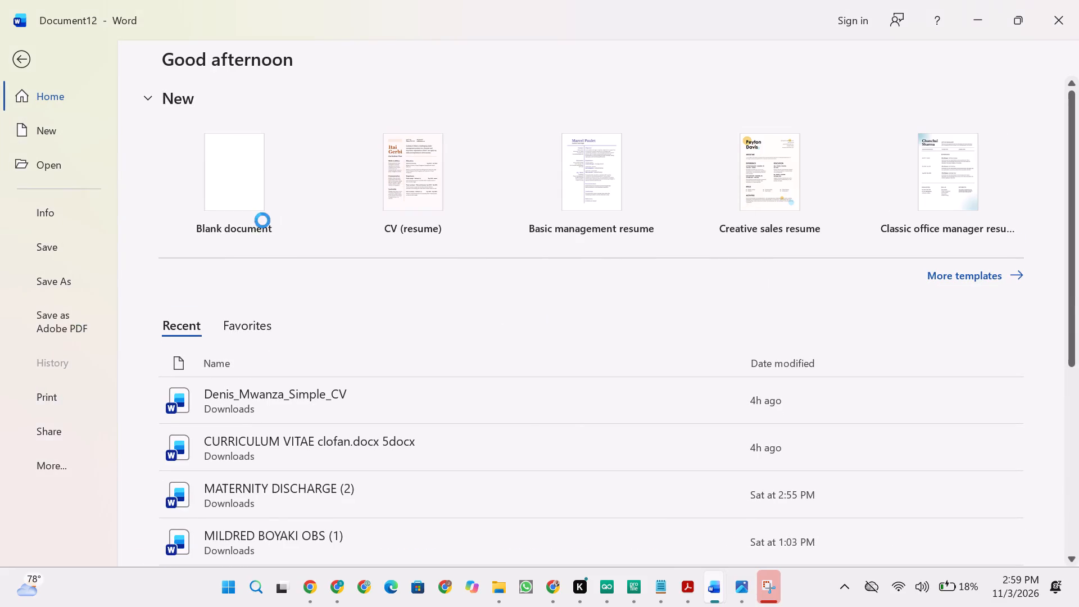
click(274, 293)
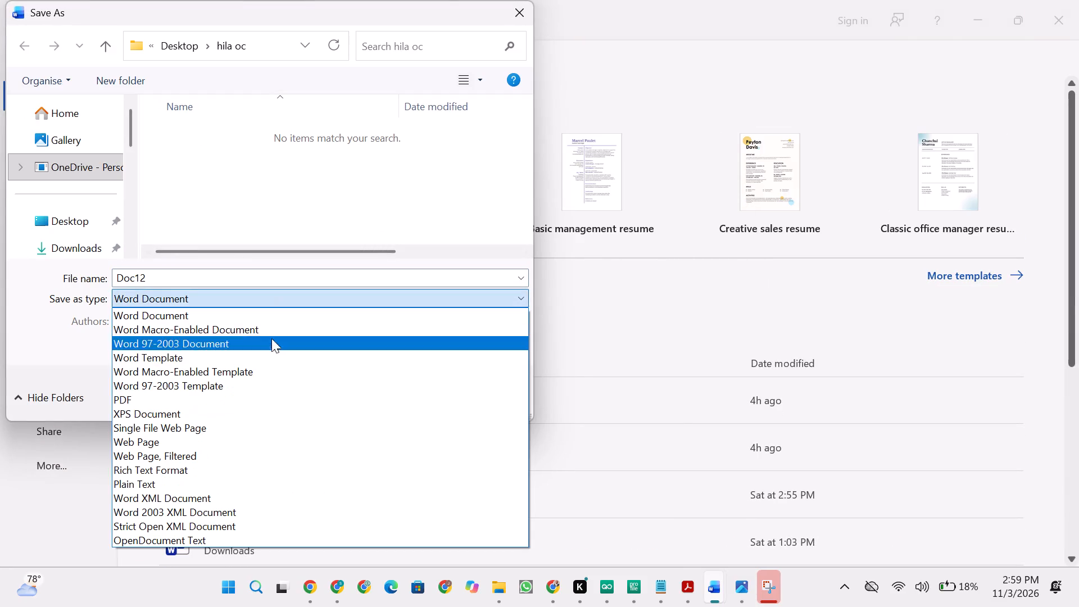
click(273, 395)
click(235, 277)
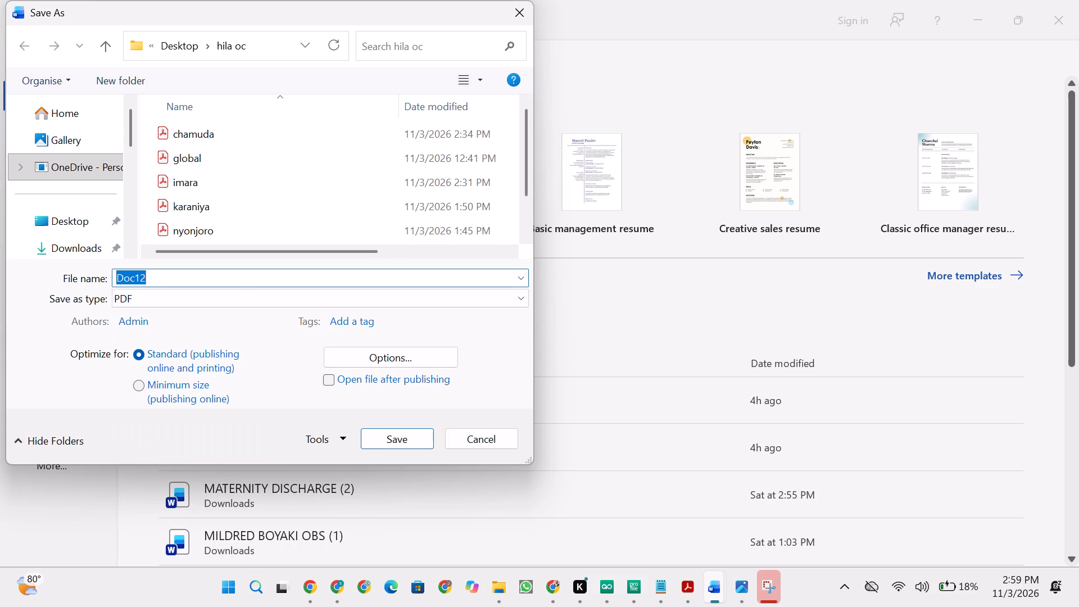
text(sa)
text(lpro)
key(Return)
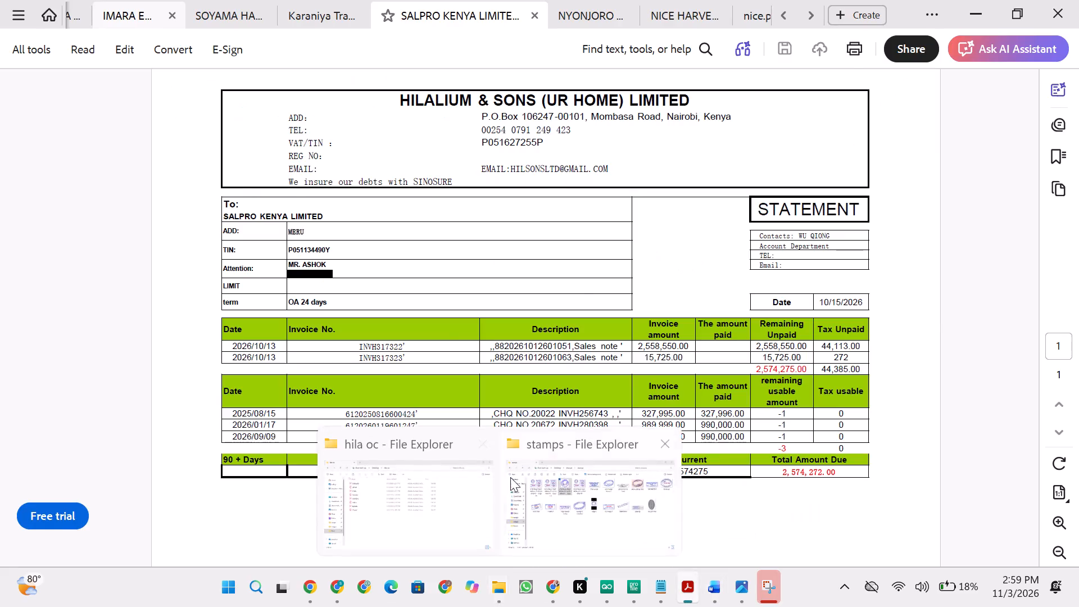
Open the Copy (3) stamp sheet from the stamps folder in Photos for editing.
click(593, 508)
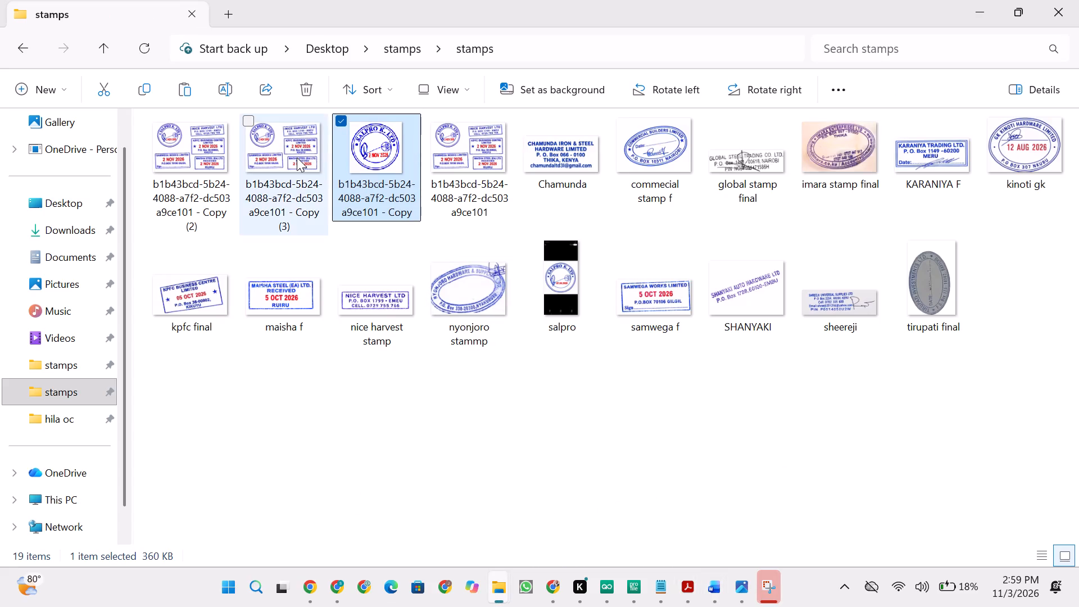
right_click(297, 157)
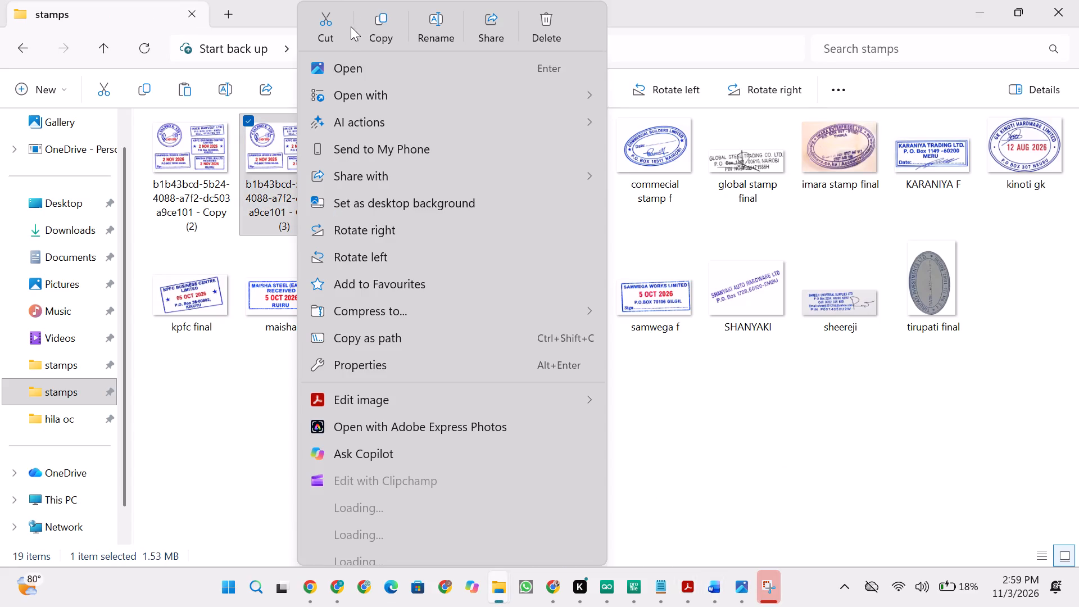
click(353, 61)
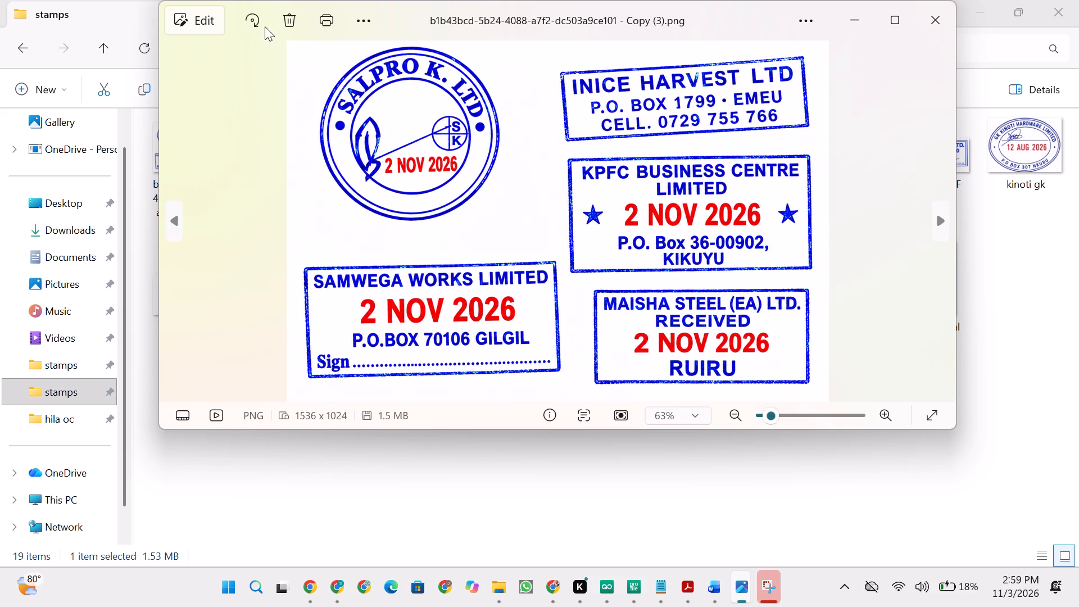
click(210, 22)
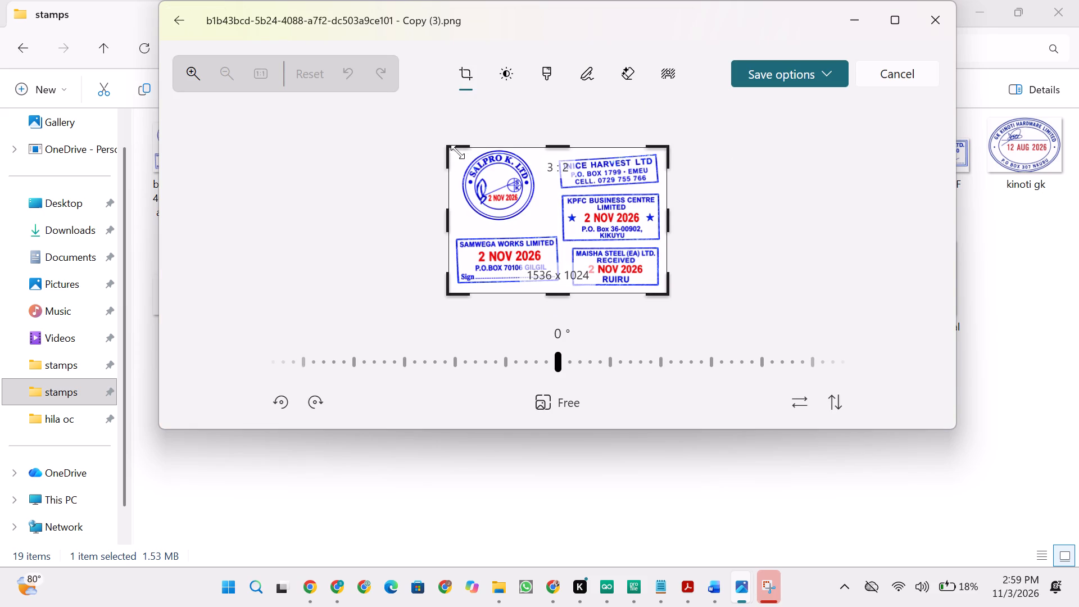
Crop the sheet to the SAMWEGA WORKS LIMITED stamp, about 771 x 402 pixels, and save over the Copy (3) file.
drag(452, 149, 419, 240)
drag(764, 225, 577, 232)
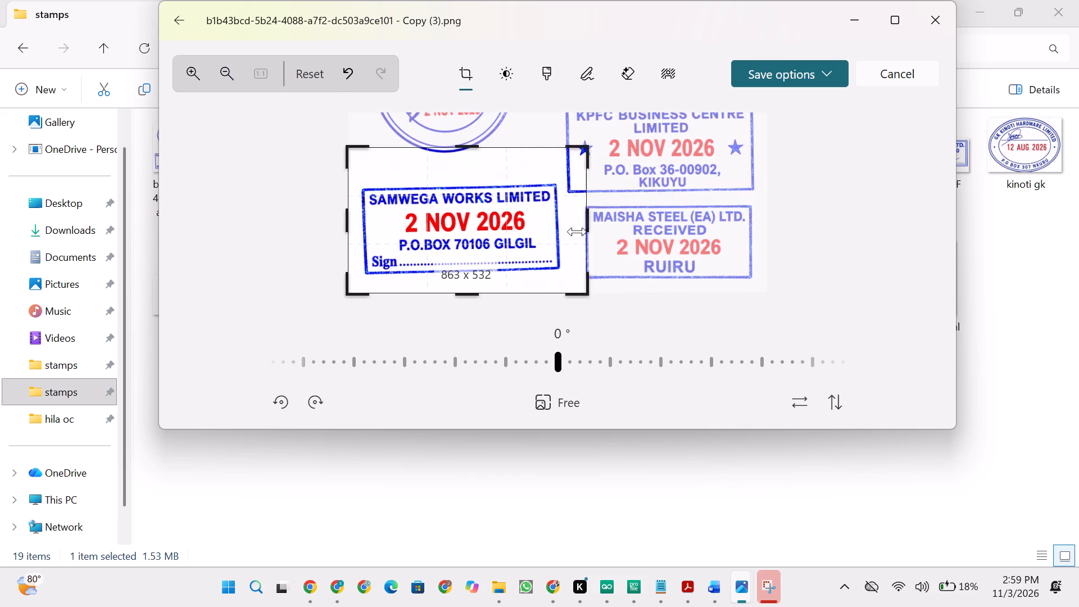
drag(577, 232, 561, 226)
drag(558, 150, 558, 154)
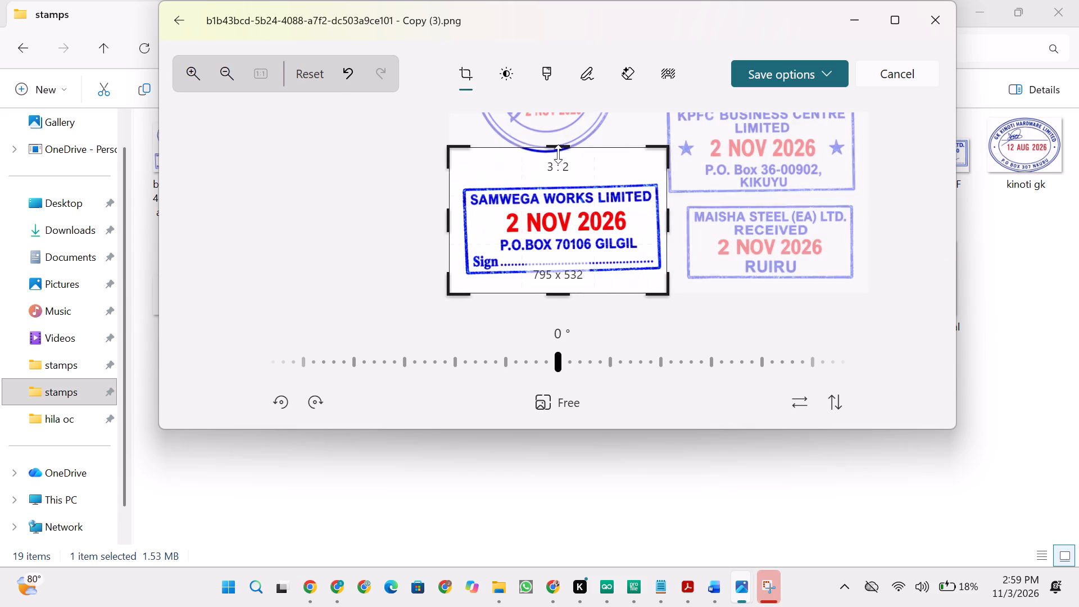
drag(558, 154, 558, 175)
drag(560, 293, 560, 288)
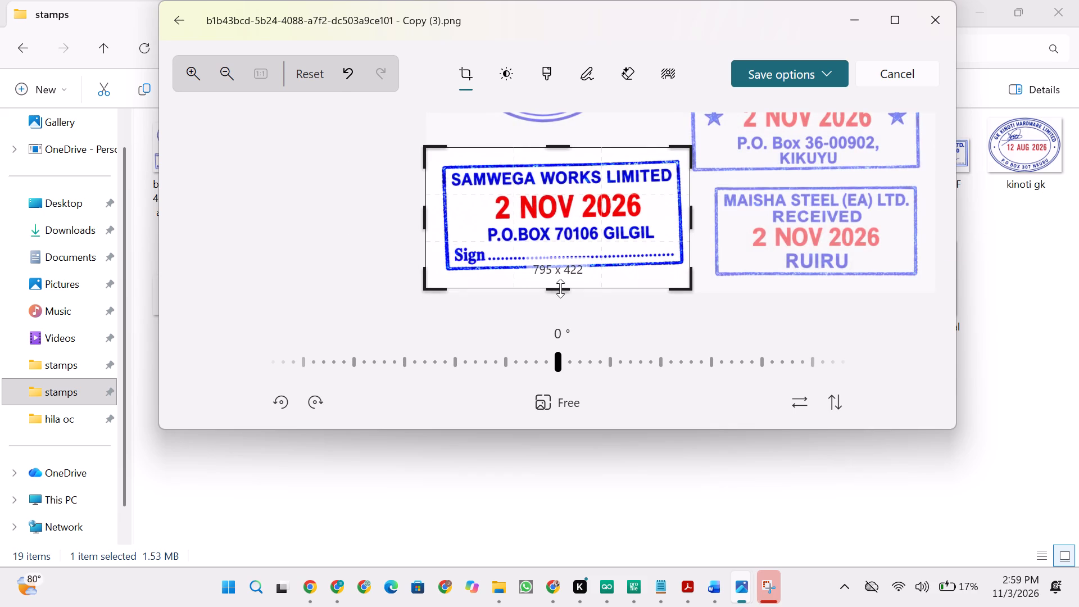
drag(560, 288, 561, 285)
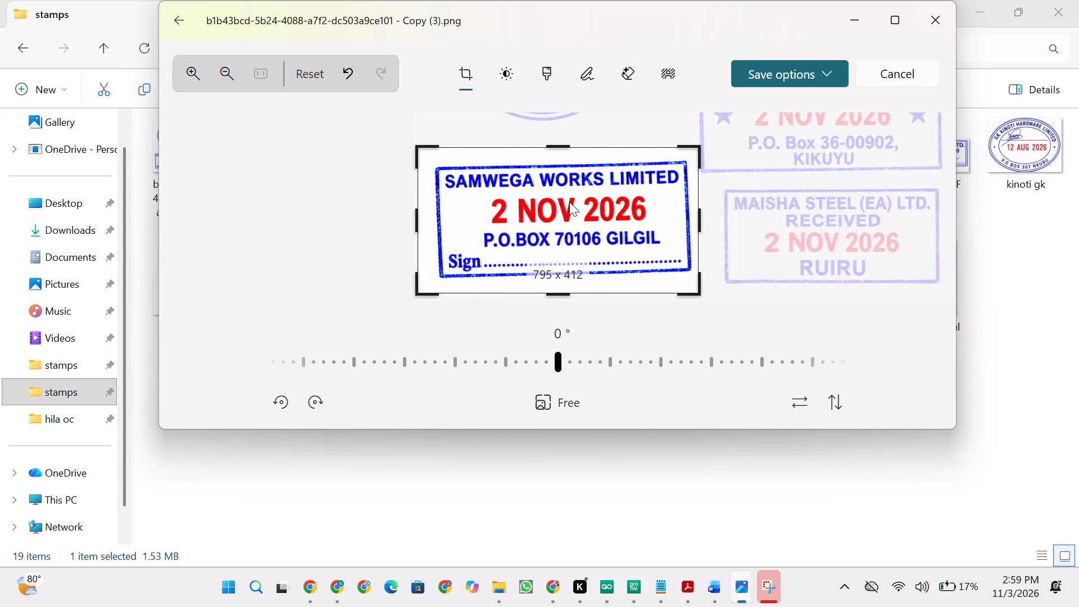
click(556, 149)
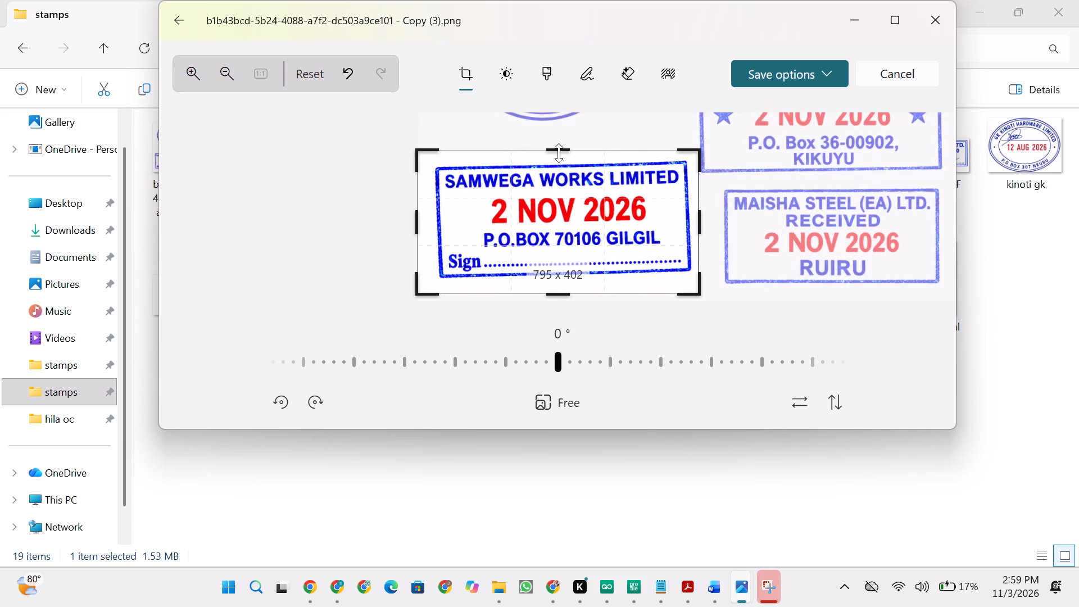
drag(416, 219, 425, 221)
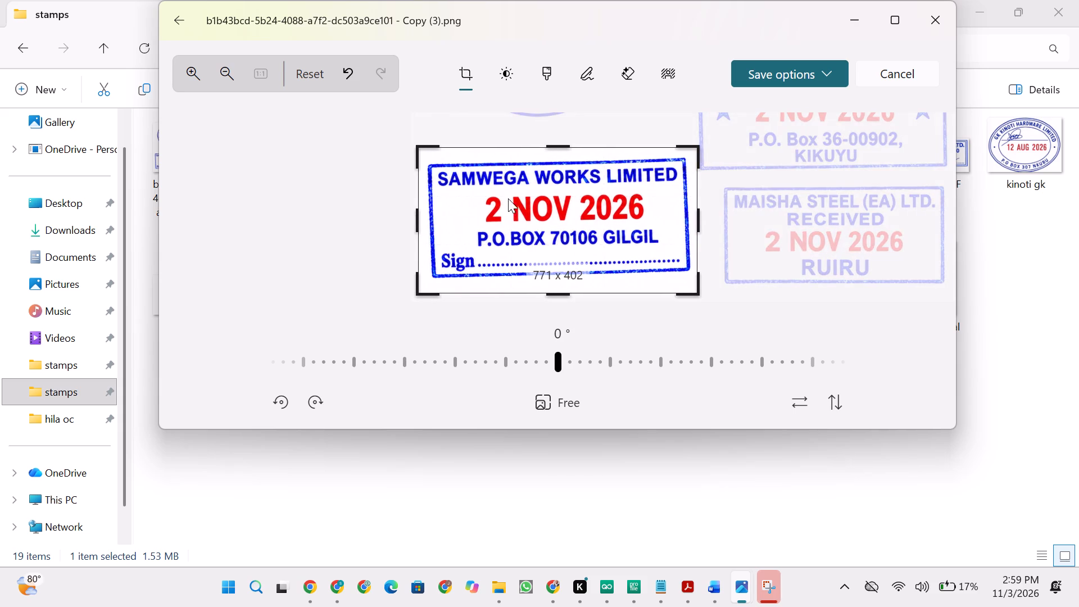
click(781, 79)
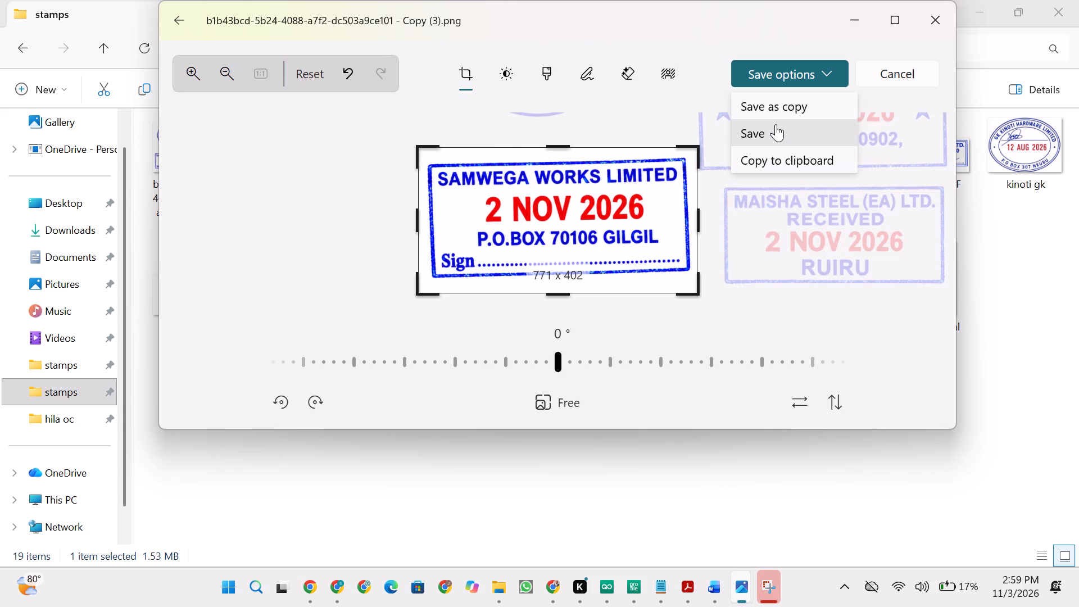
click(776, 124)
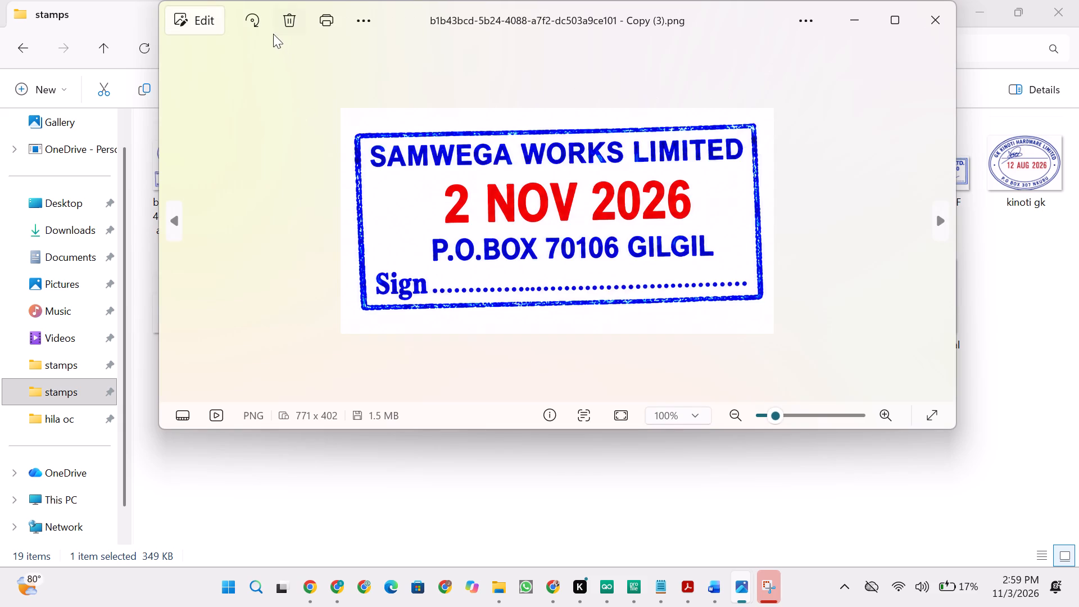
Copy the cropped SAMWEGA WORKS LIMITED stamp image to the clipboard.
click(355, 22)
click(302, 120)
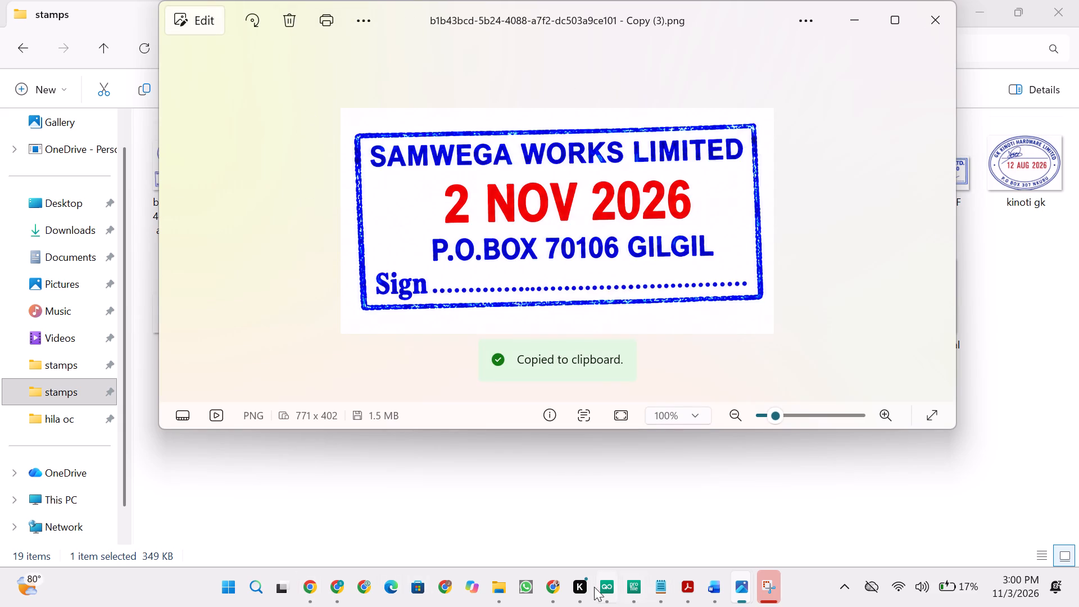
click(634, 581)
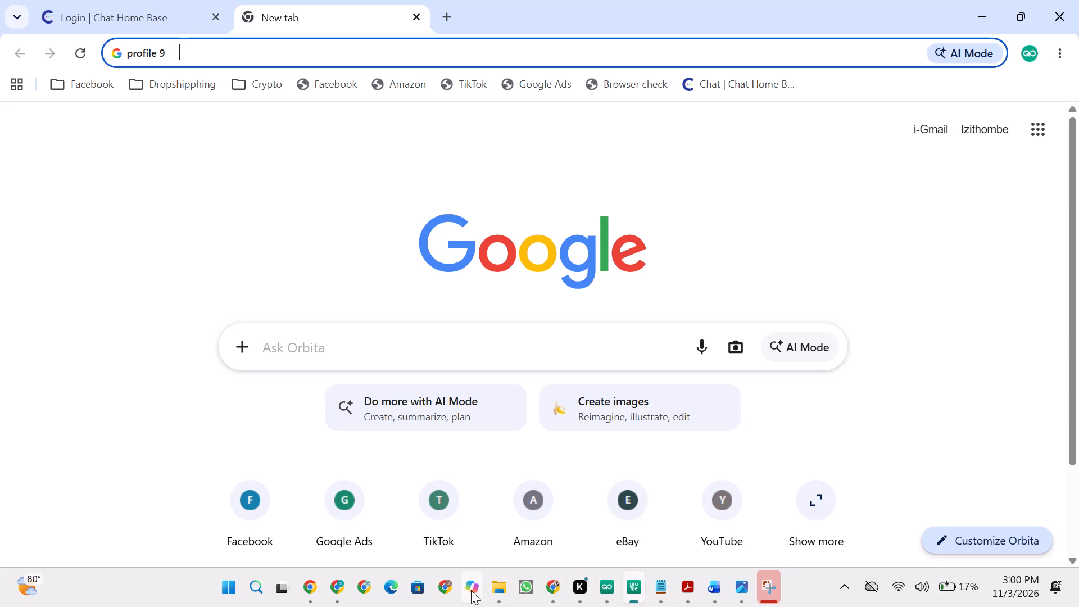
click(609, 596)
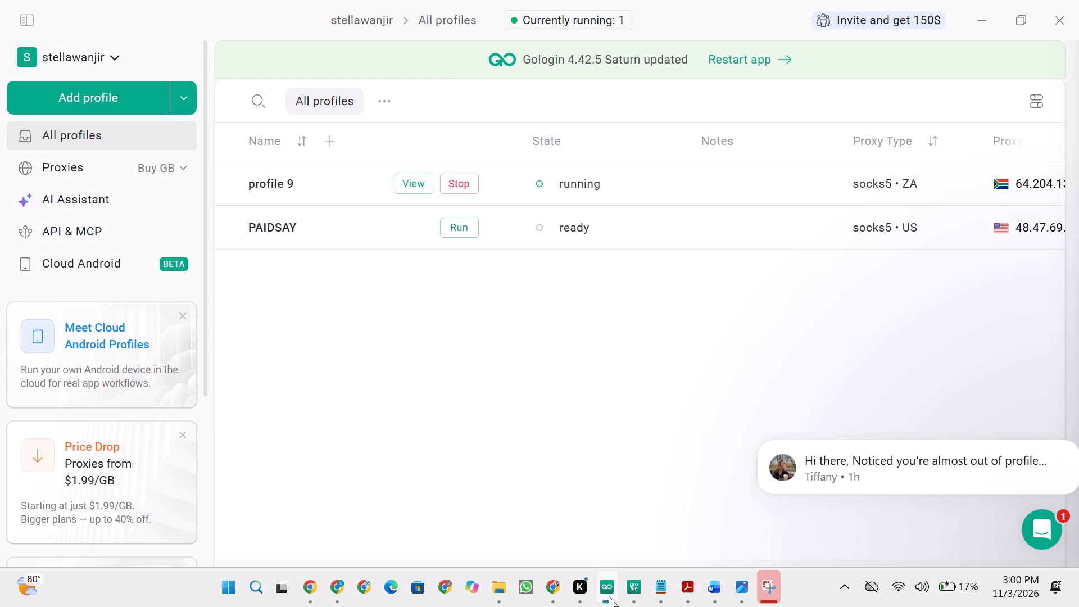
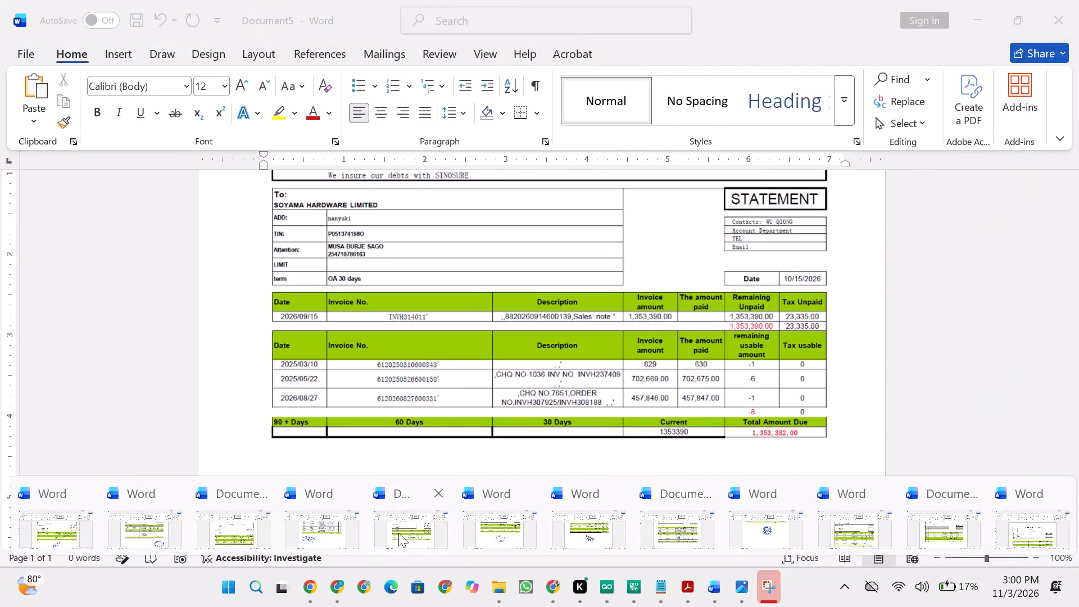
Paste the copied stamp image below the SOYAMA HARDWARE LIMITED statement in the Word document.
right_click(413, 484)
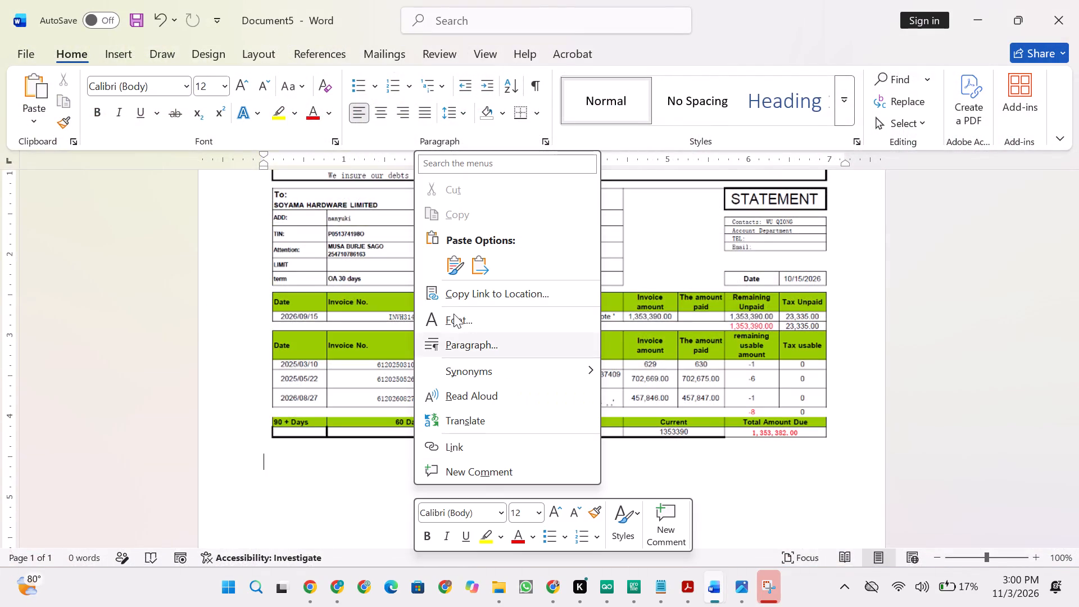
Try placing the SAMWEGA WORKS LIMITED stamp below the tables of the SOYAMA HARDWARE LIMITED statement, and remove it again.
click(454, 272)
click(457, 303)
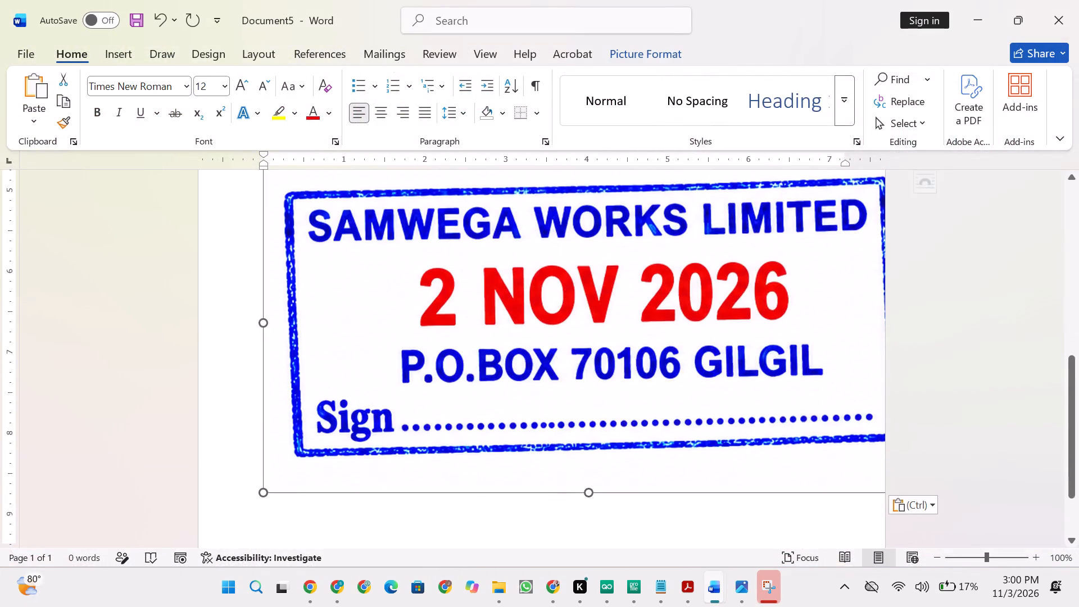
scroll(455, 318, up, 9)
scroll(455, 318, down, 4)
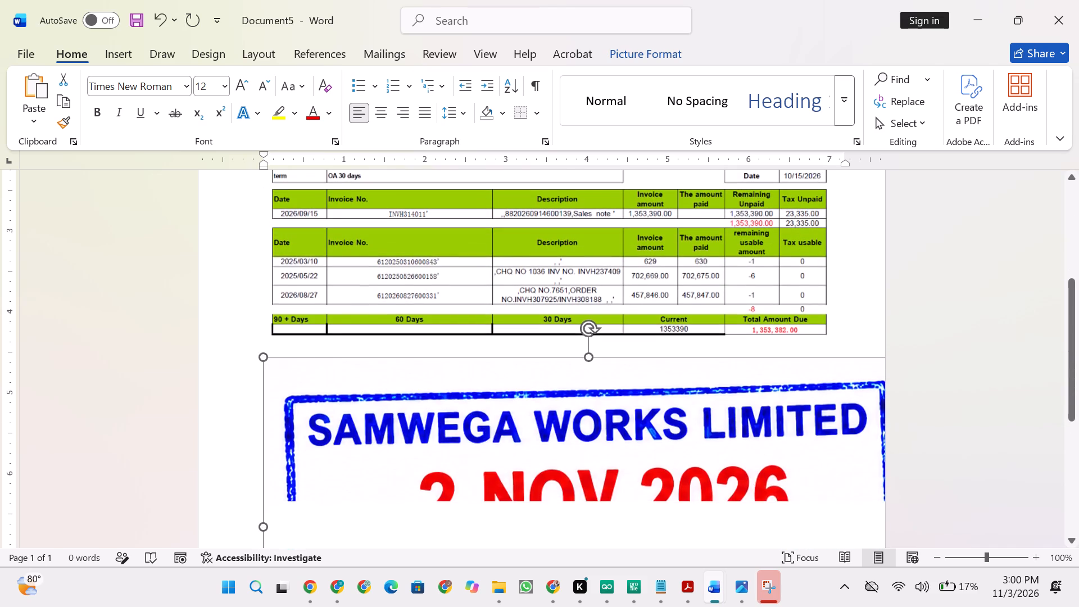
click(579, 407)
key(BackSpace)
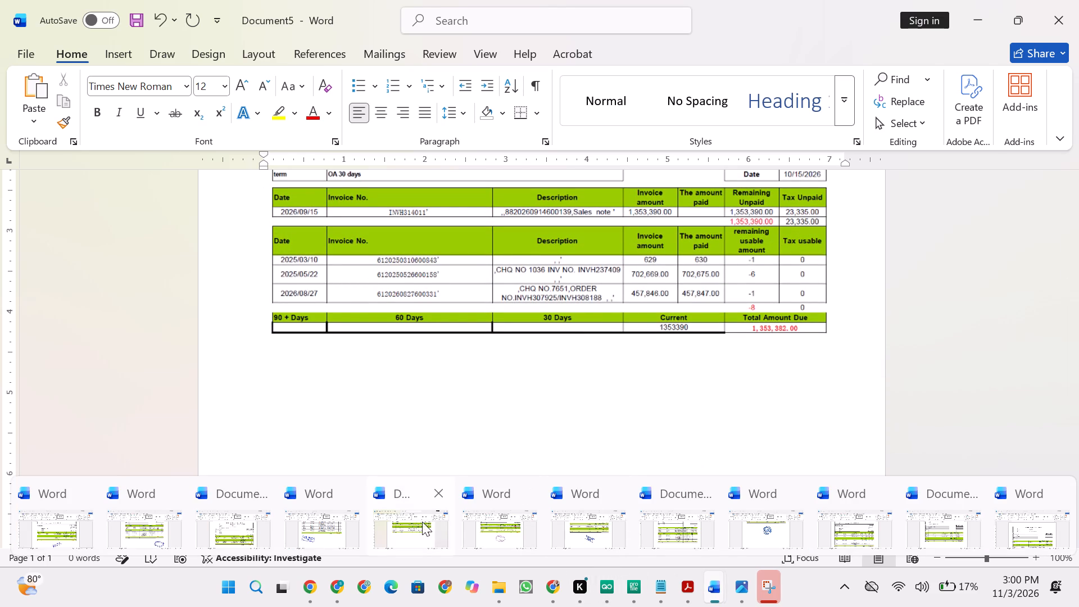
Look through the open customer statements, the ChatGPT stamp sheet and the saved PDFs to find which statement still needs a stamp.
click(419, 521)
scroll(425, 516, up, 4)
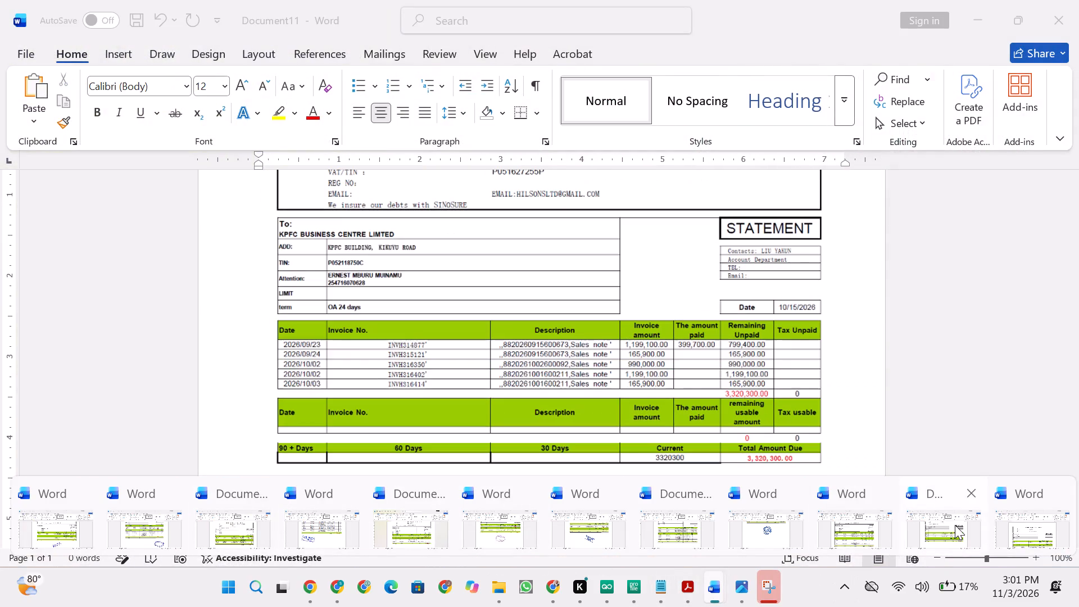
click(955, 525)
scroll(701, 463, up, 3)
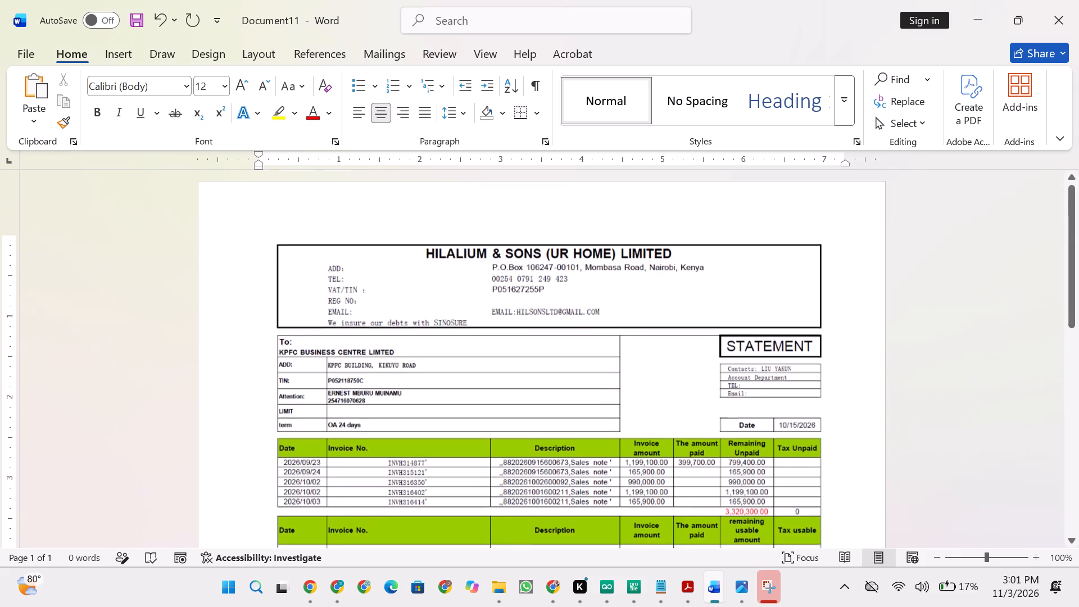
scroll(701, 463, down, 2)
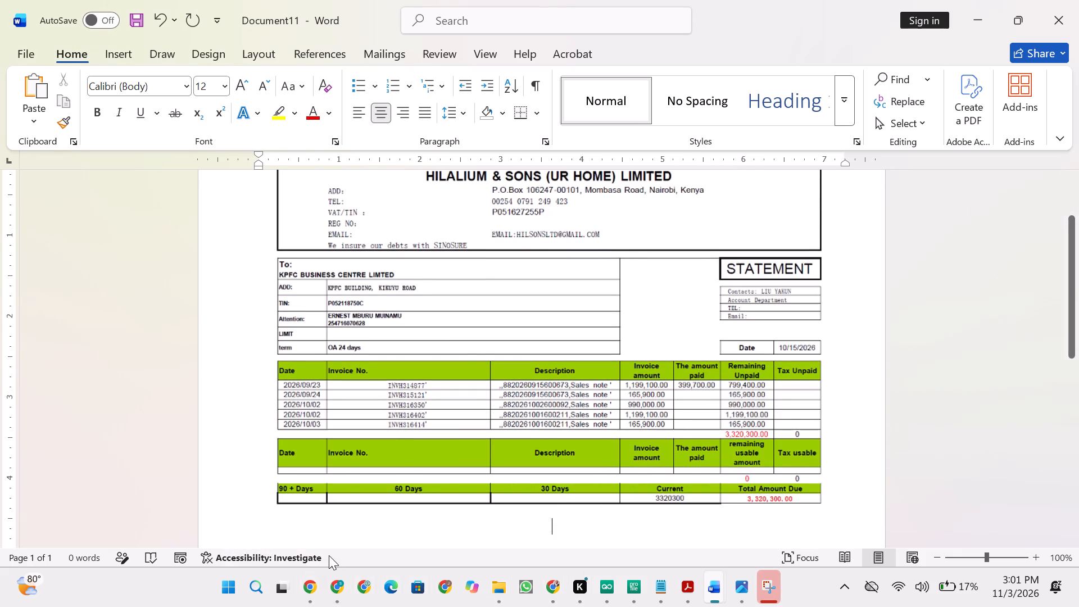
click(334, 586)
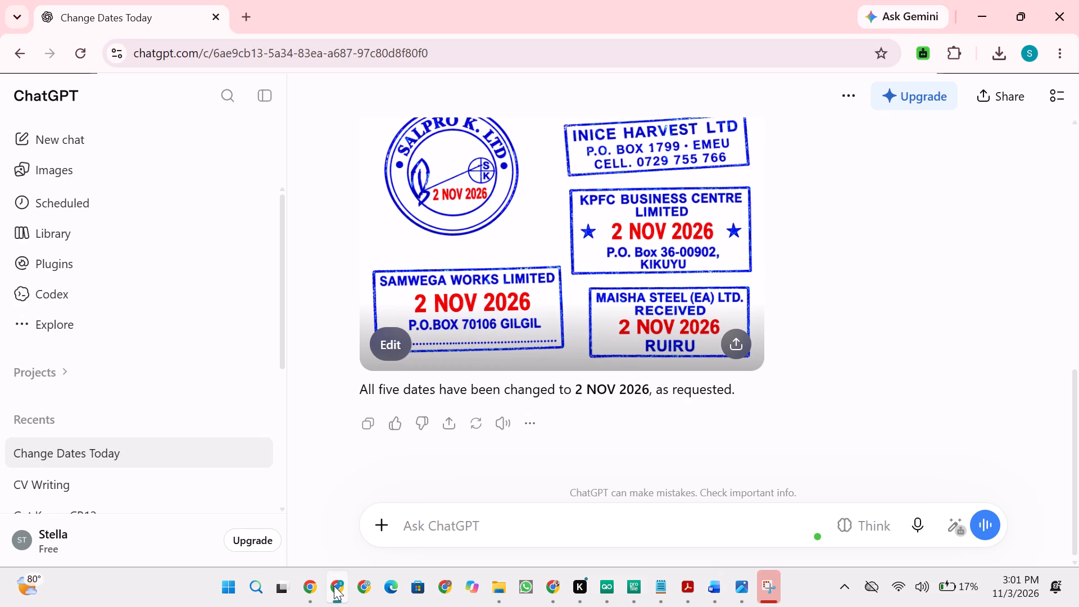
click(334, 586)
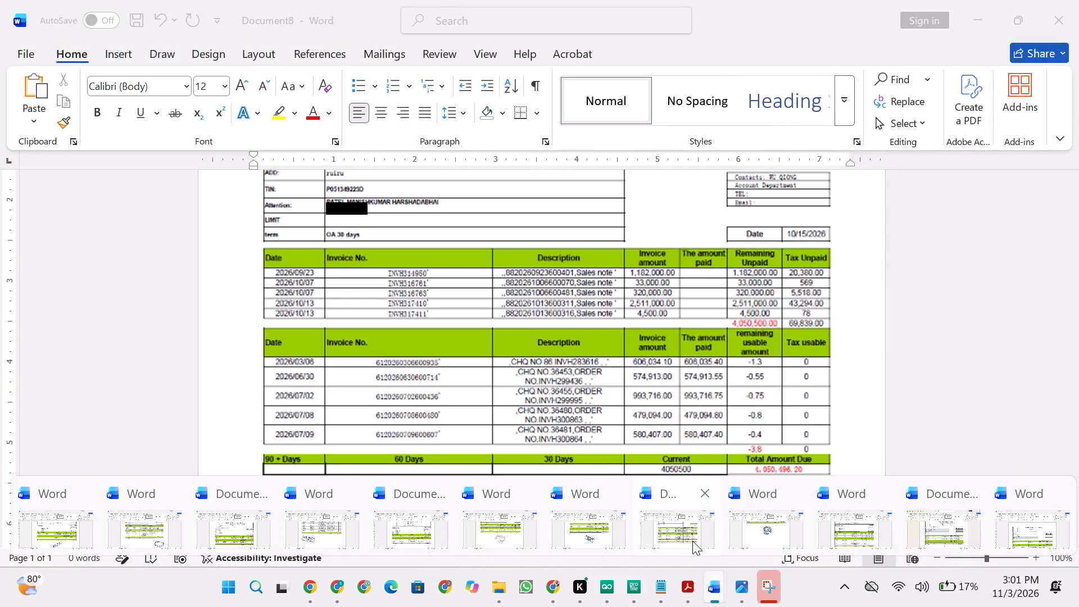
click(692, 541)
scroll(638, 477, up, 3)
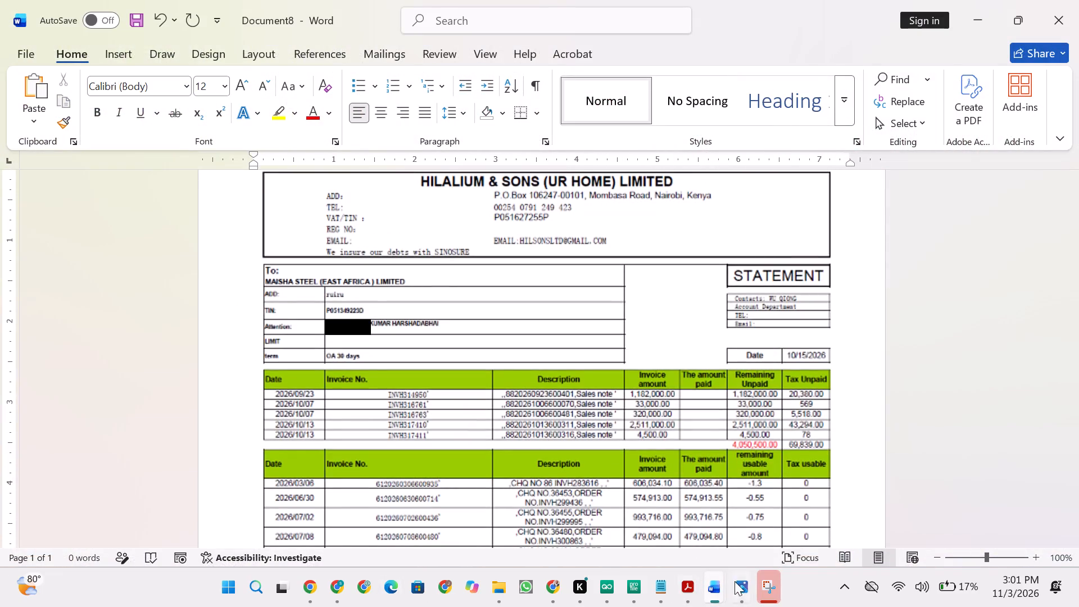
click(688, 578)
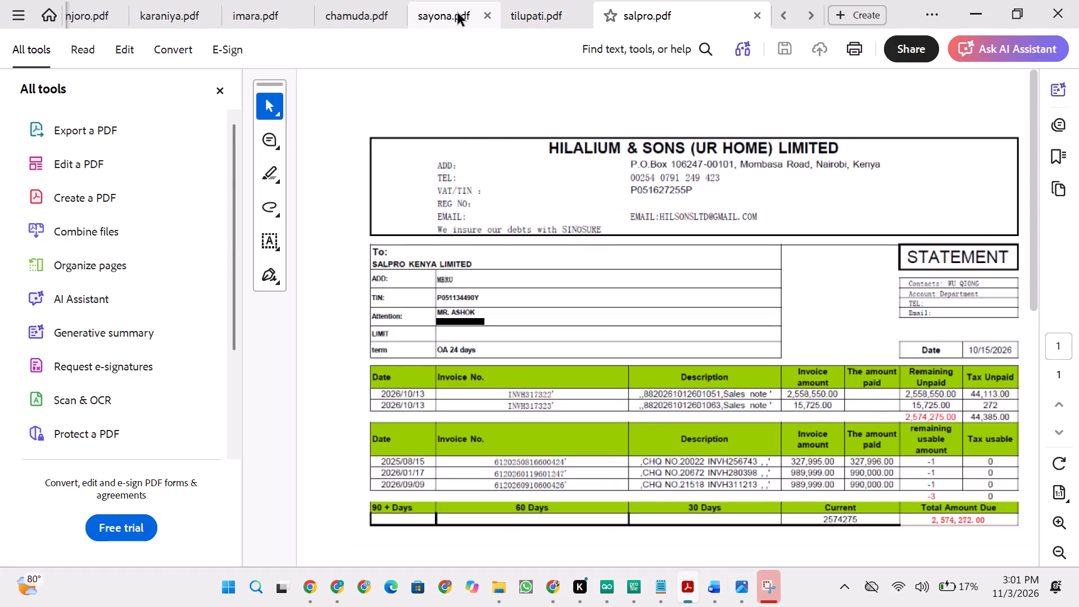
Open the original five-stamp sheet, the file without a Copy suffix, from the stamps folder in Photos for editing.
click(498, 574)
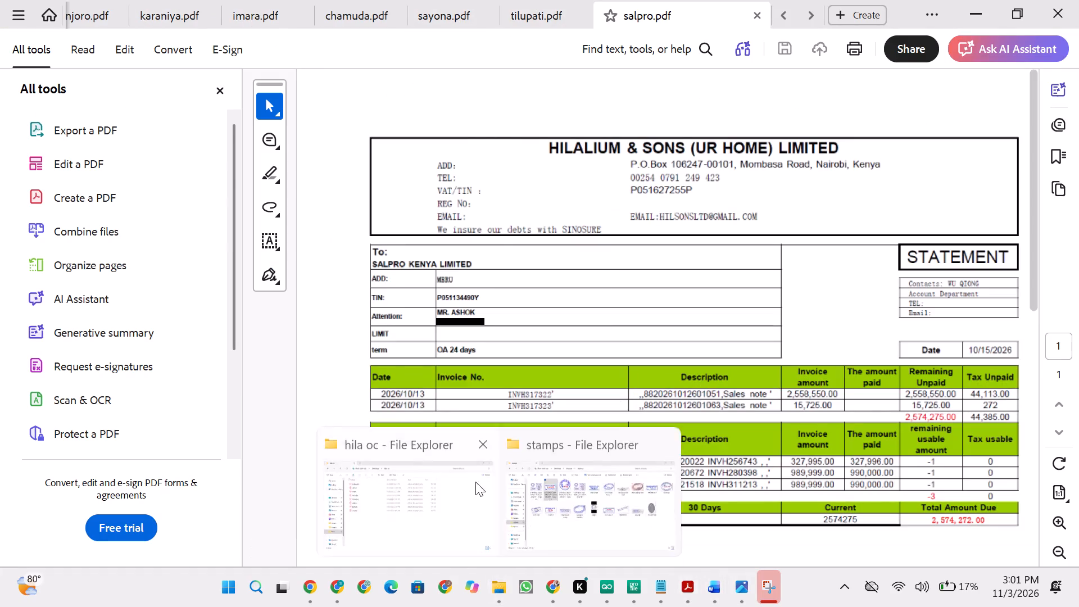
click(550, 494)
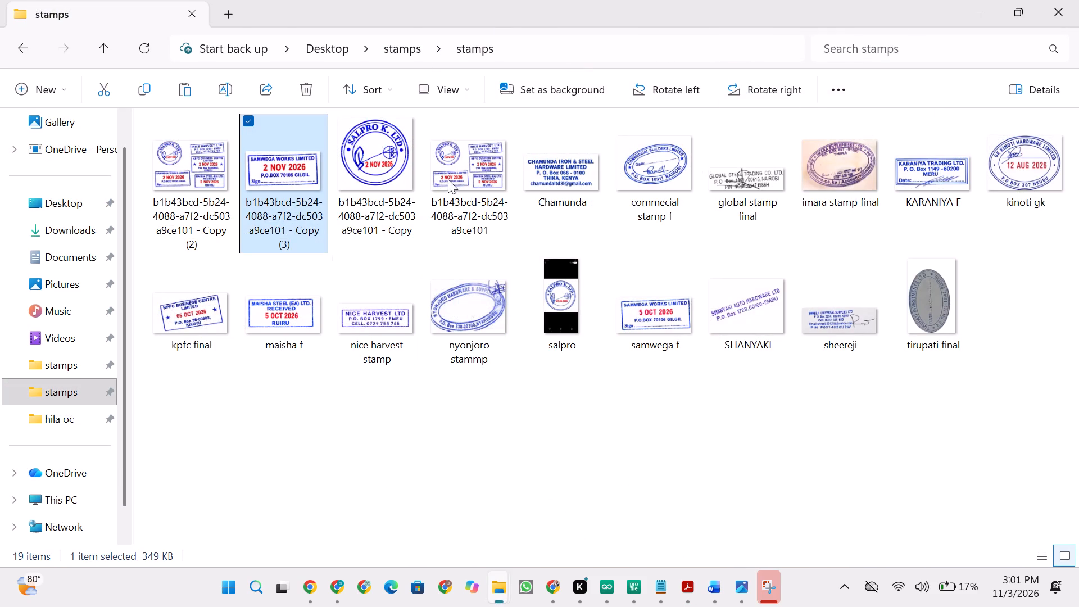
right_click(455, 176)
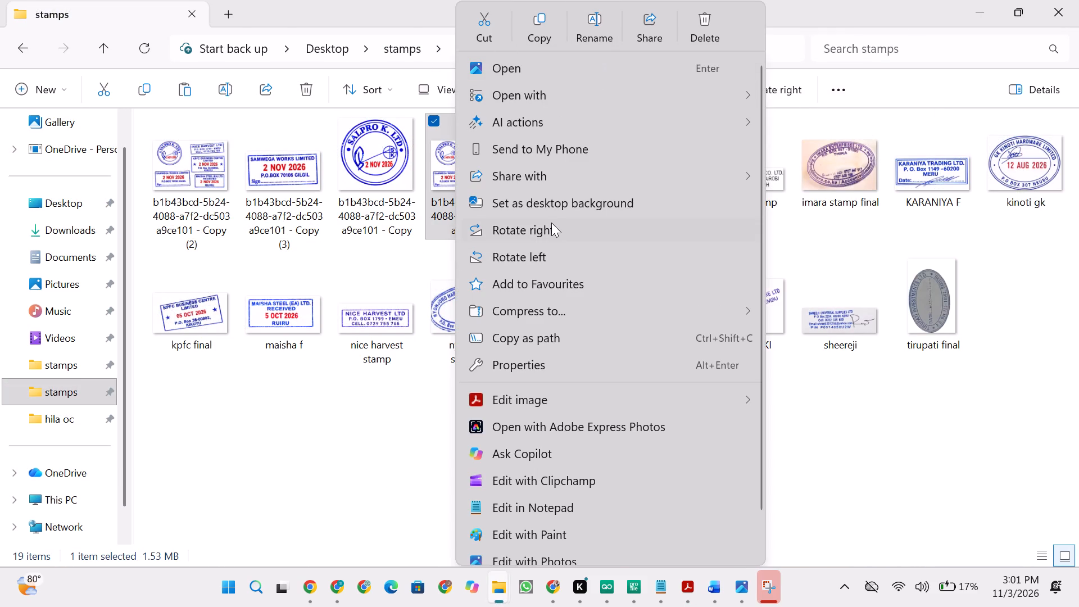
click(500, 69)
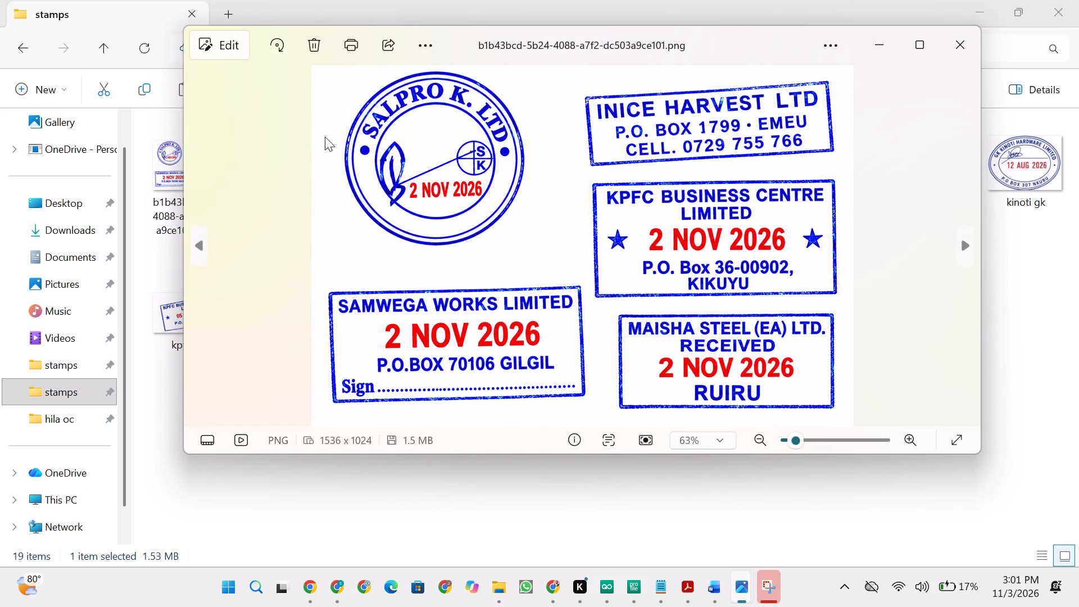
click(233, 48)
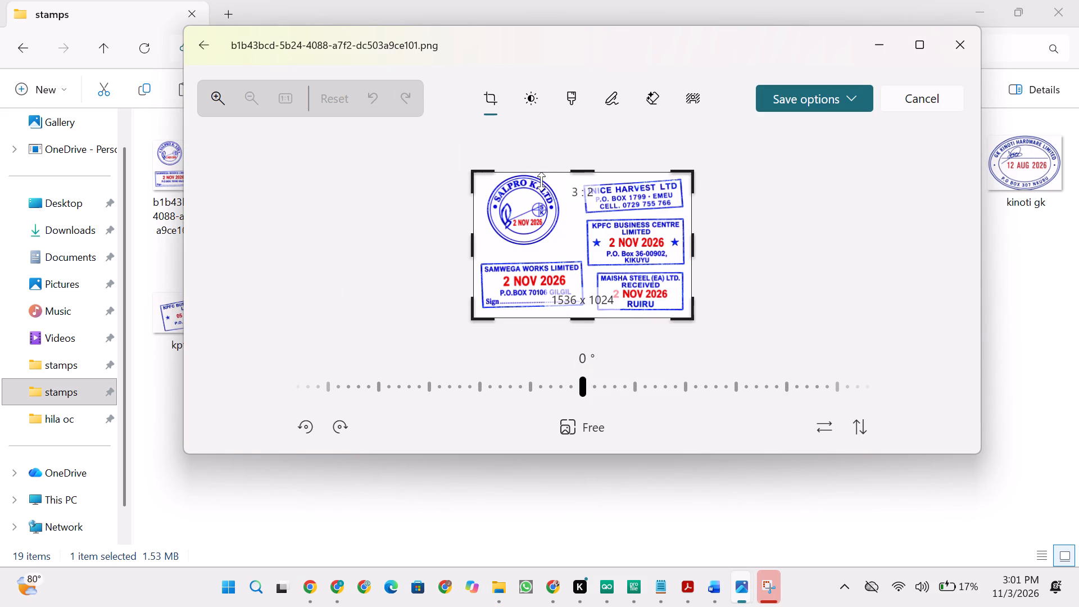
Crop the sheet to the MAISHA STEEL (EA) LTD. stamp, about 661 x 299 pixels, and save over the original file.
drag(585, 173, 586, 194)
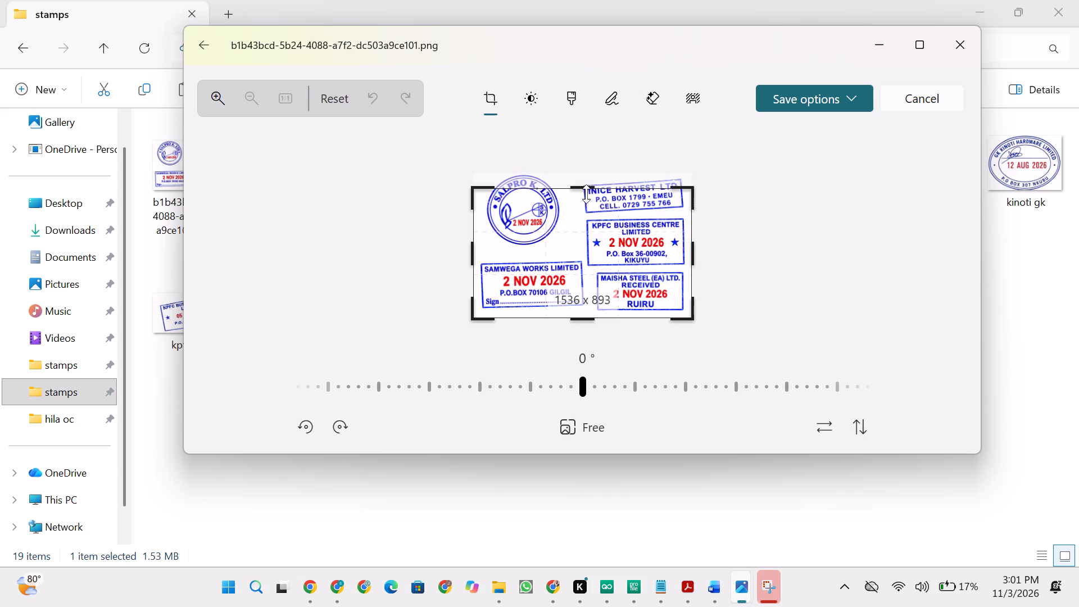
drag(586, 194, 609, 286)
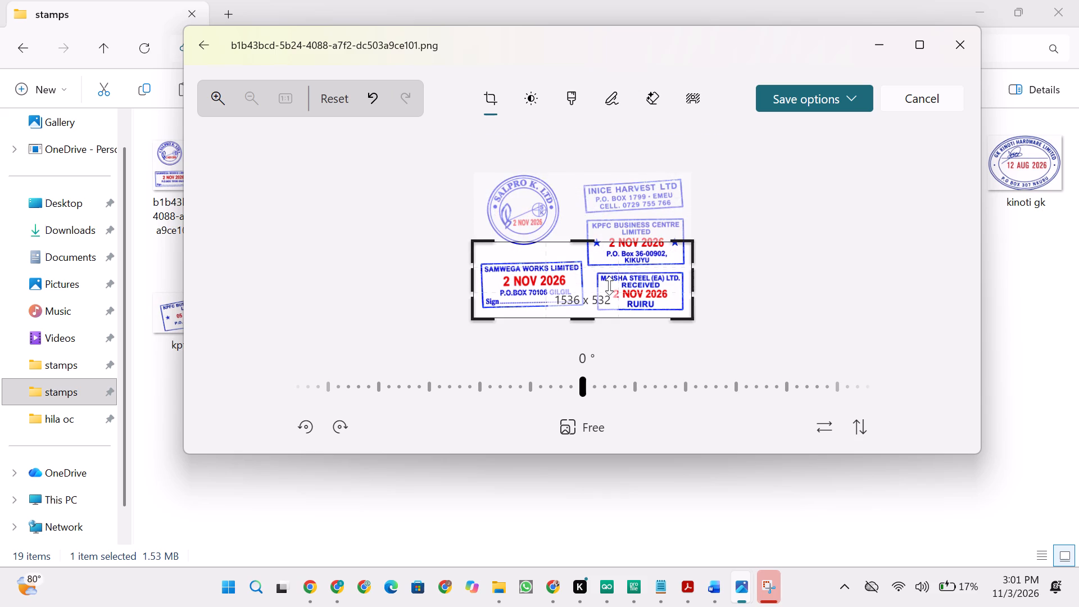
drag(597, 174, 596, 179)
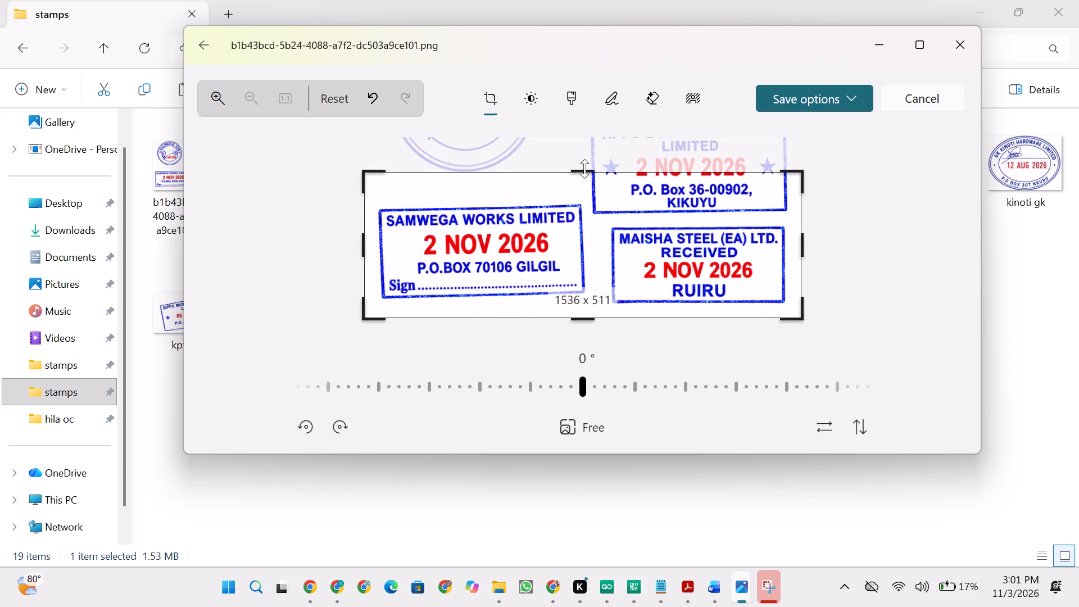
drag(583, 167, 610, 215)
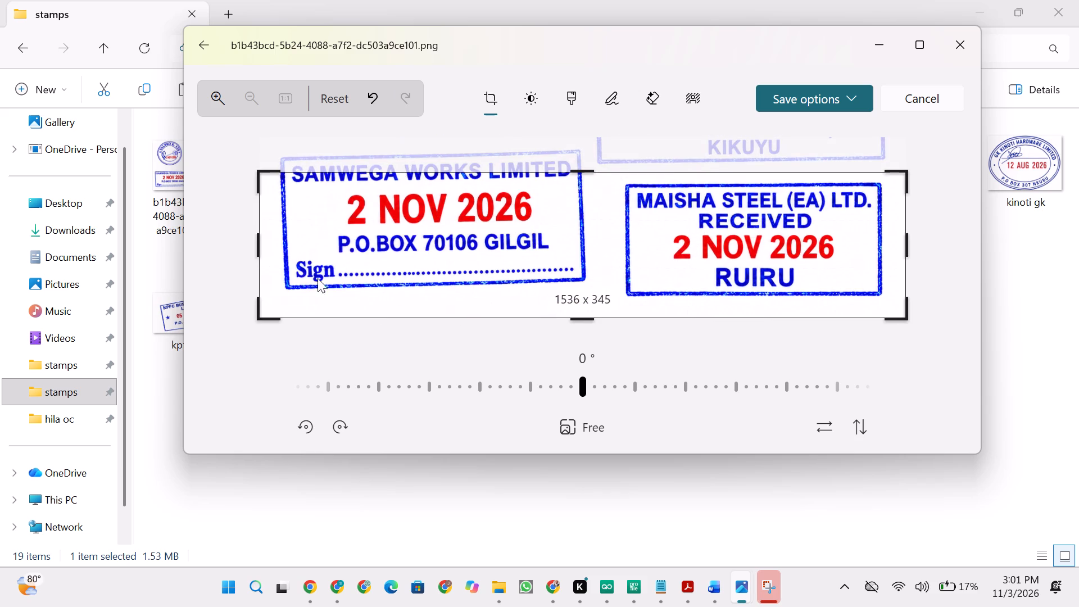
drag(260, 253, 615, 268)
drag(594, 314, 594, 301)
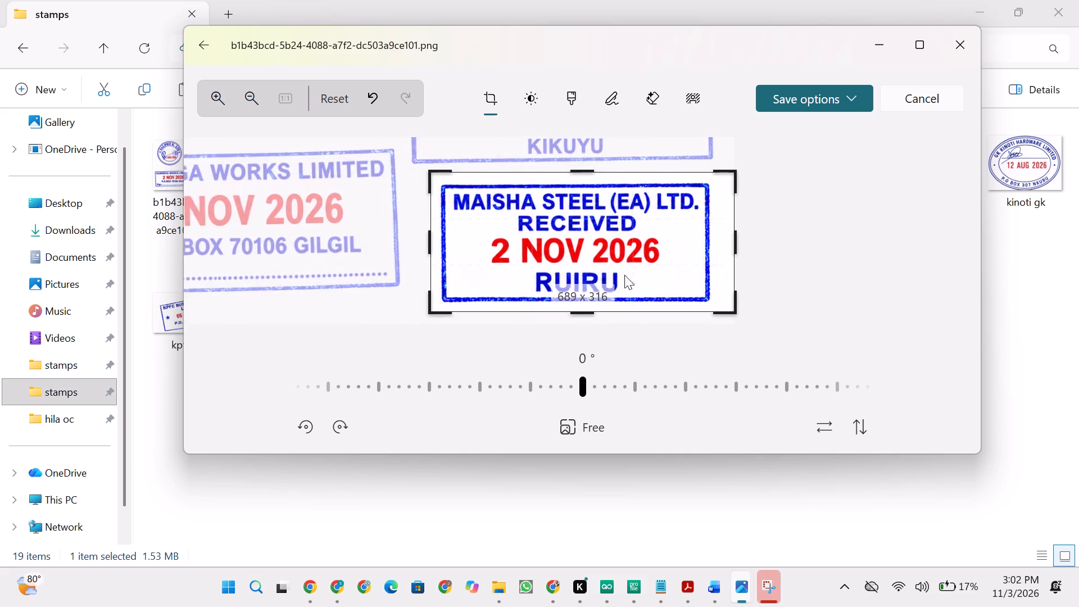
drag(742, 246, 729, 247)
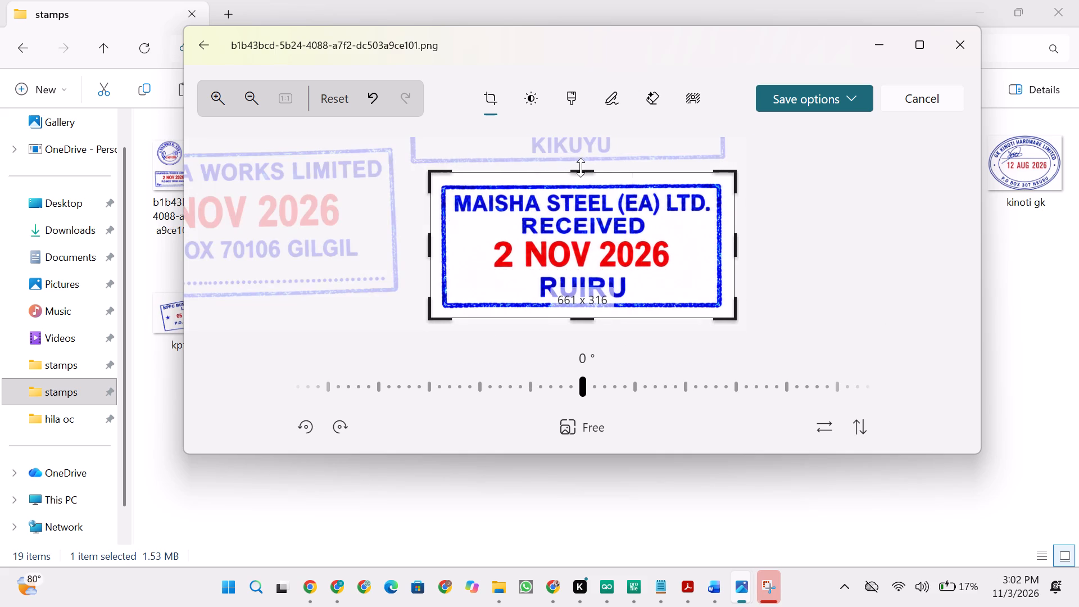
drag(582, 167, 583, 175)
click(853, 278)
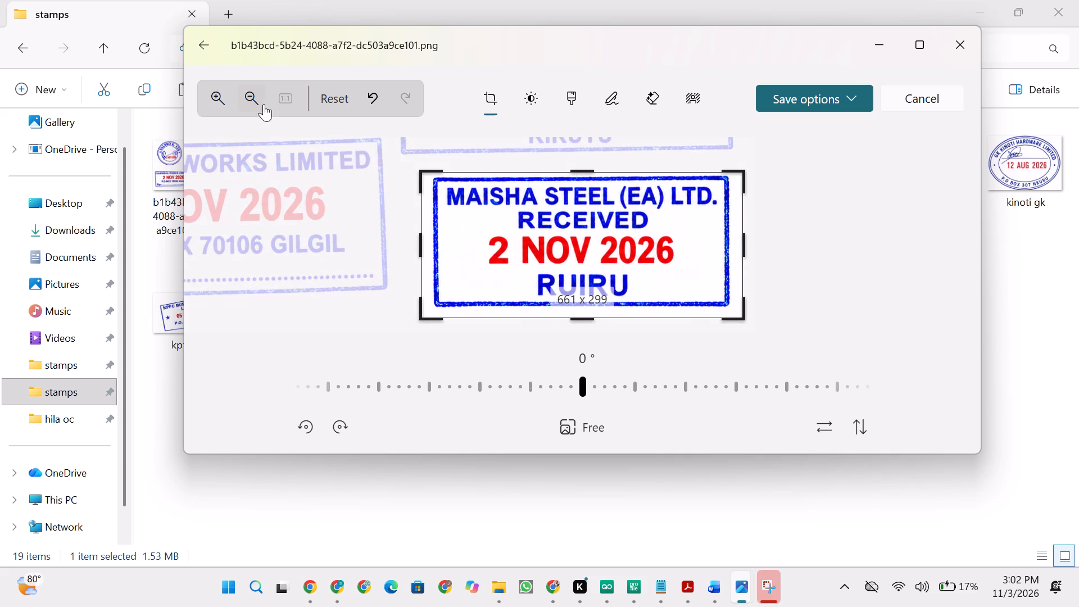
click(823, 108)
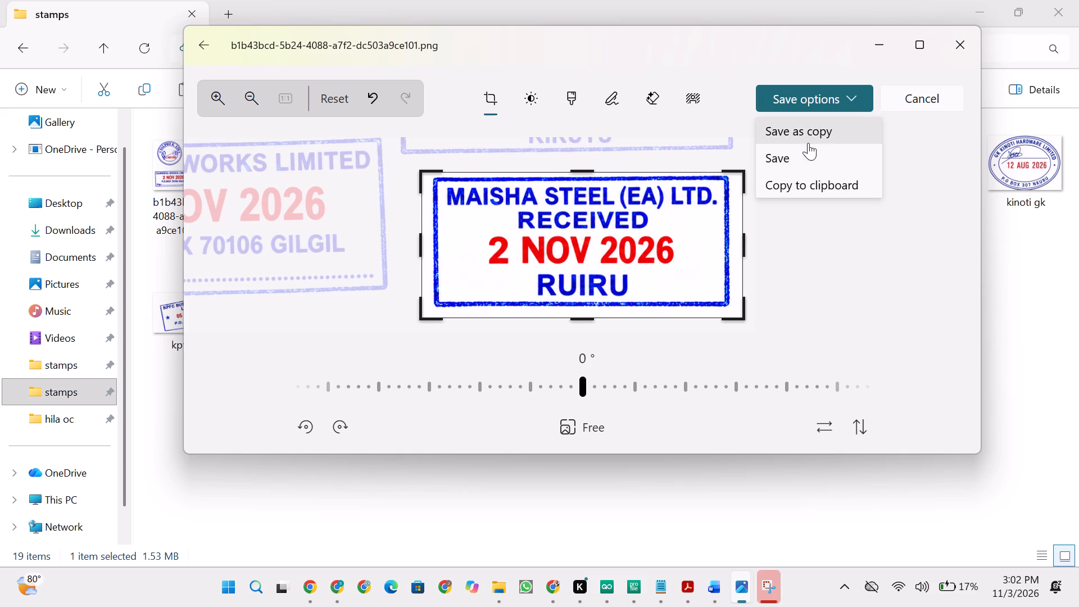
click(800, 162)
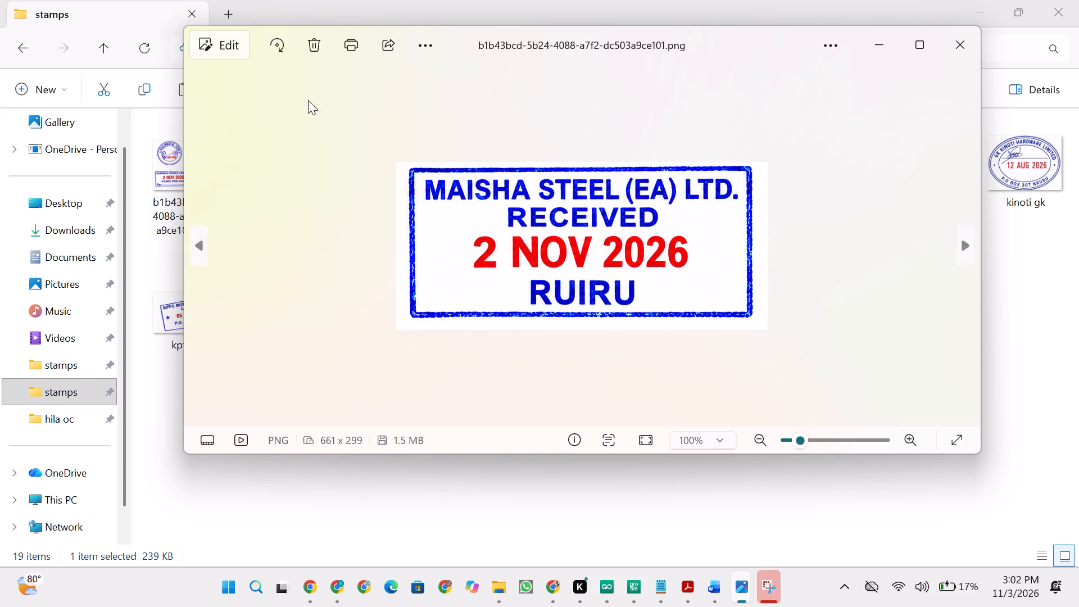
Copy the cropped MAISHA STEEL (EA) LTD. stamp image to the clipboard.
click(426, 35)
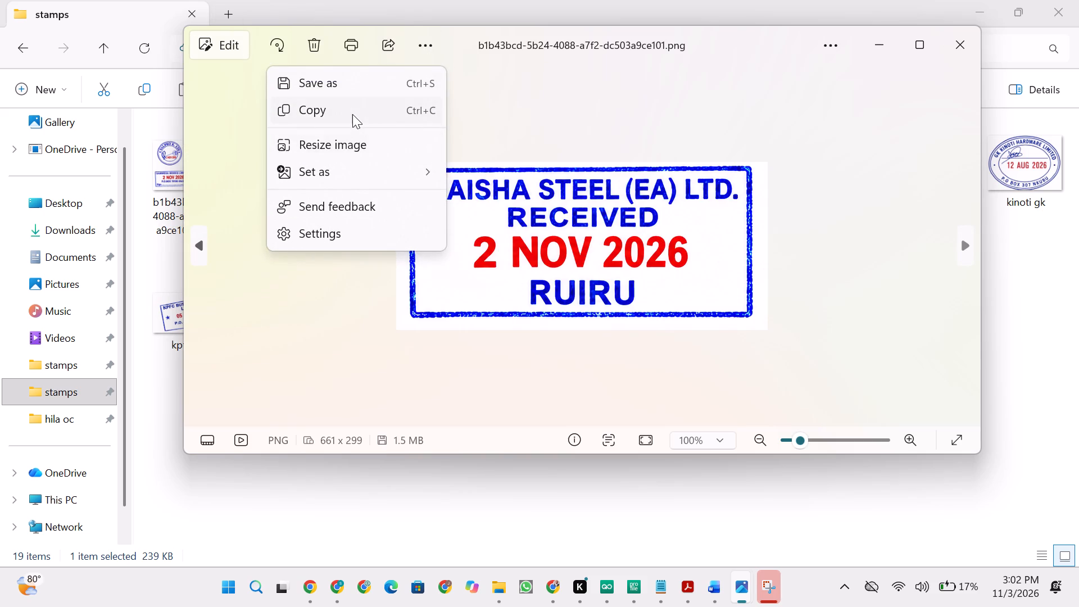
click(352, 114)
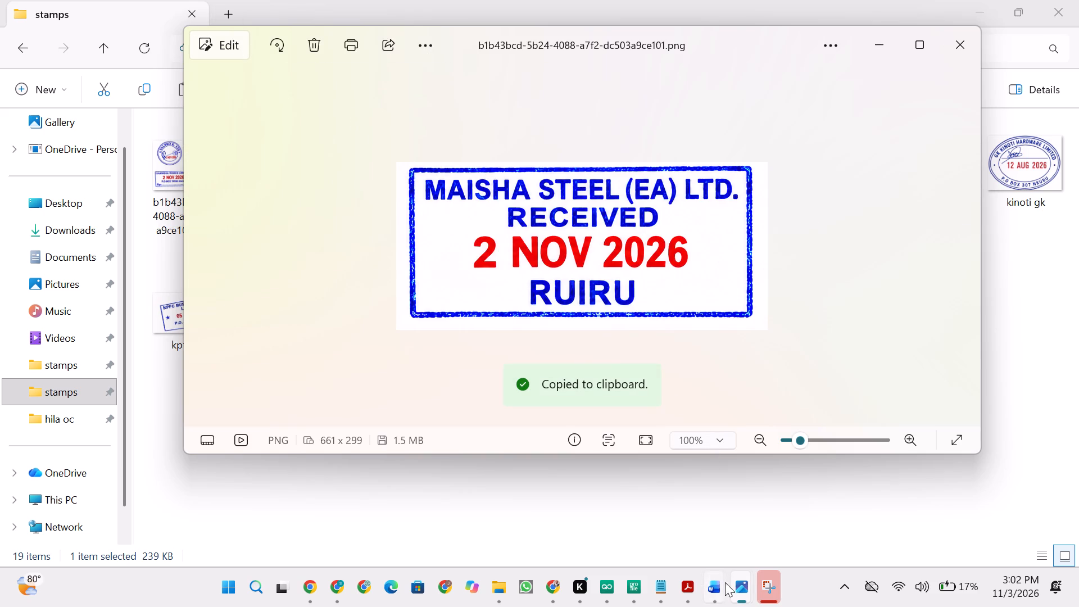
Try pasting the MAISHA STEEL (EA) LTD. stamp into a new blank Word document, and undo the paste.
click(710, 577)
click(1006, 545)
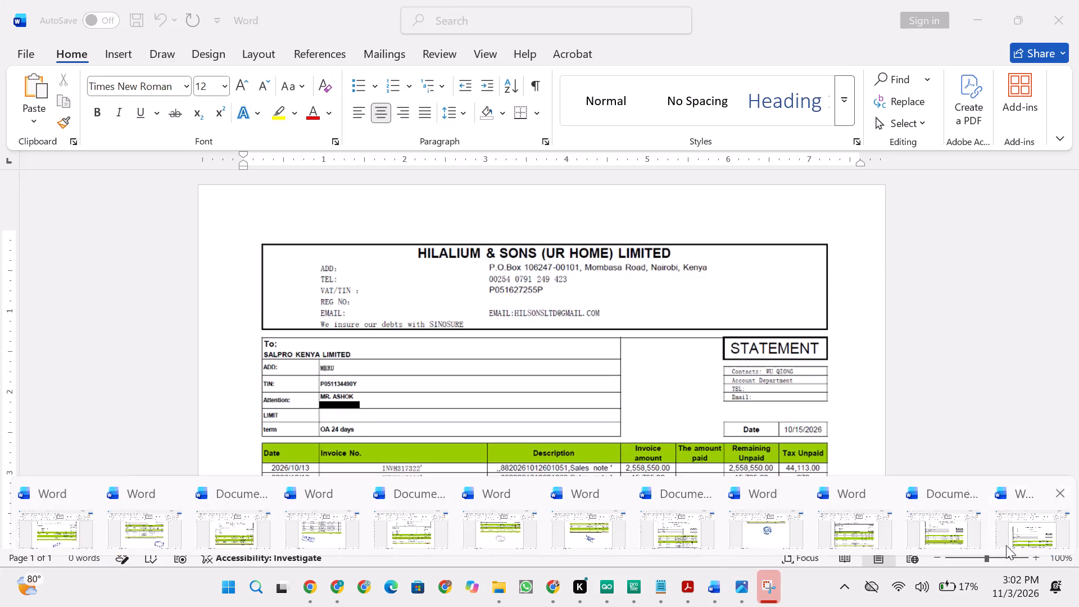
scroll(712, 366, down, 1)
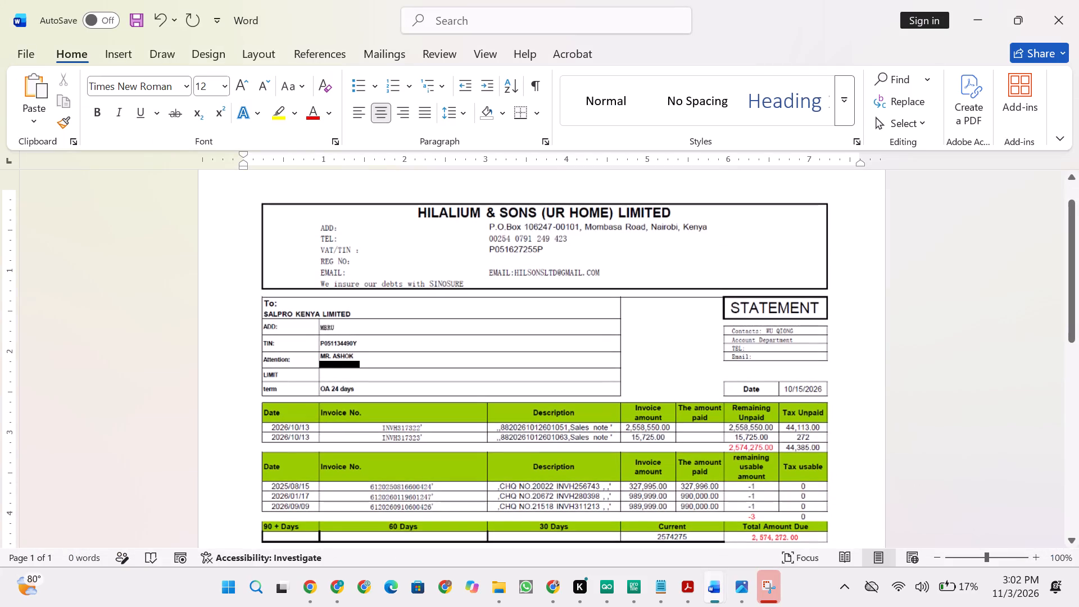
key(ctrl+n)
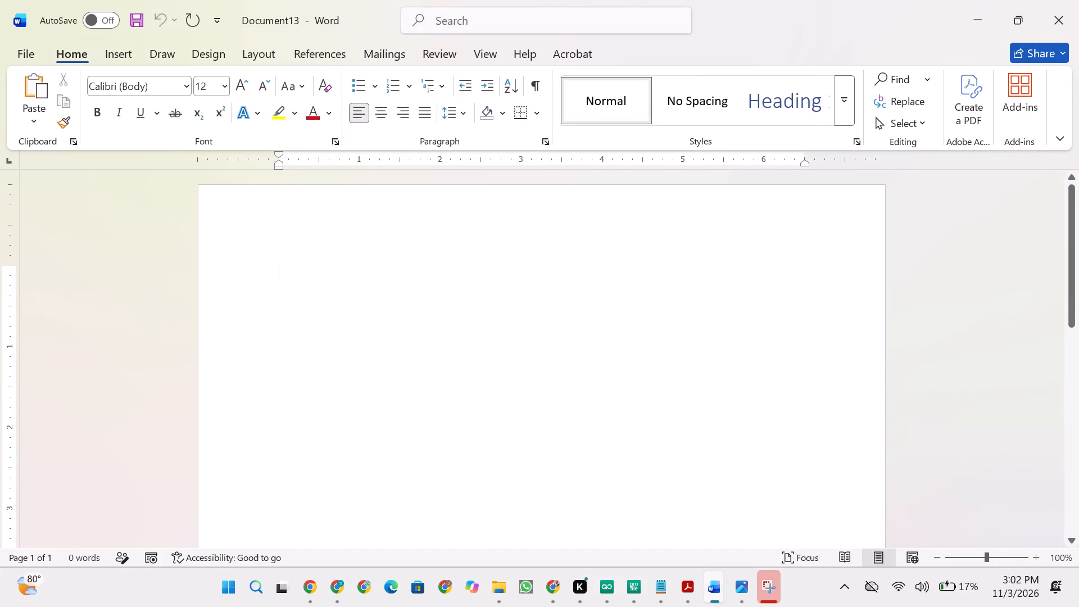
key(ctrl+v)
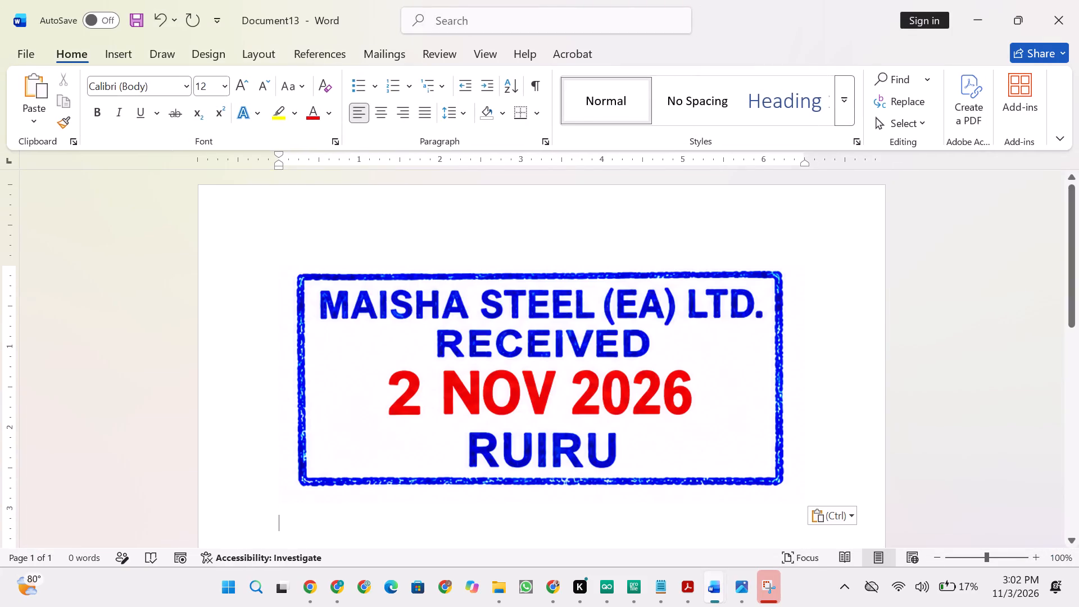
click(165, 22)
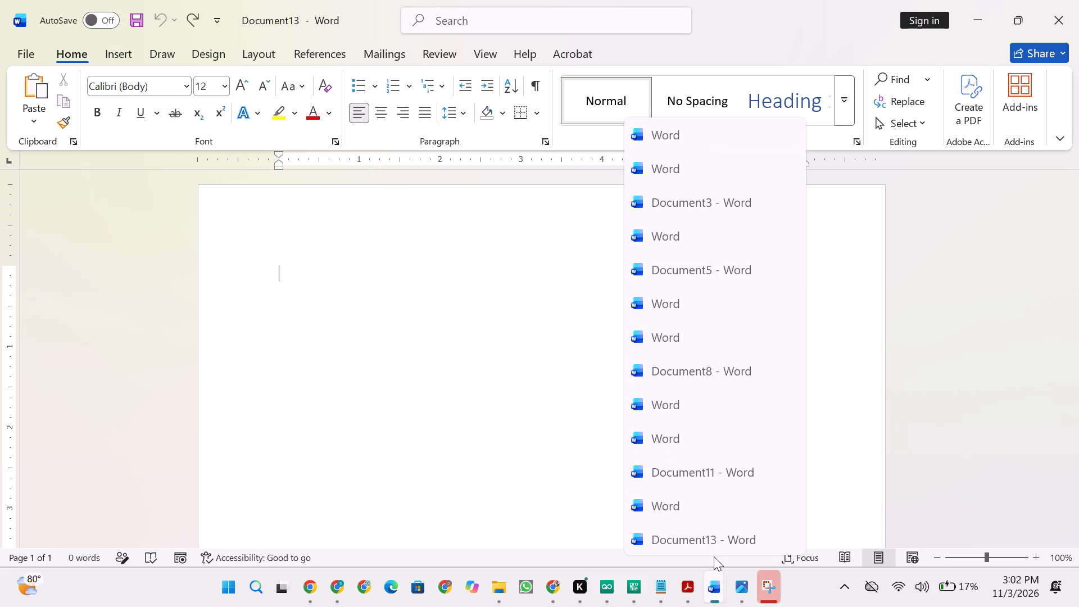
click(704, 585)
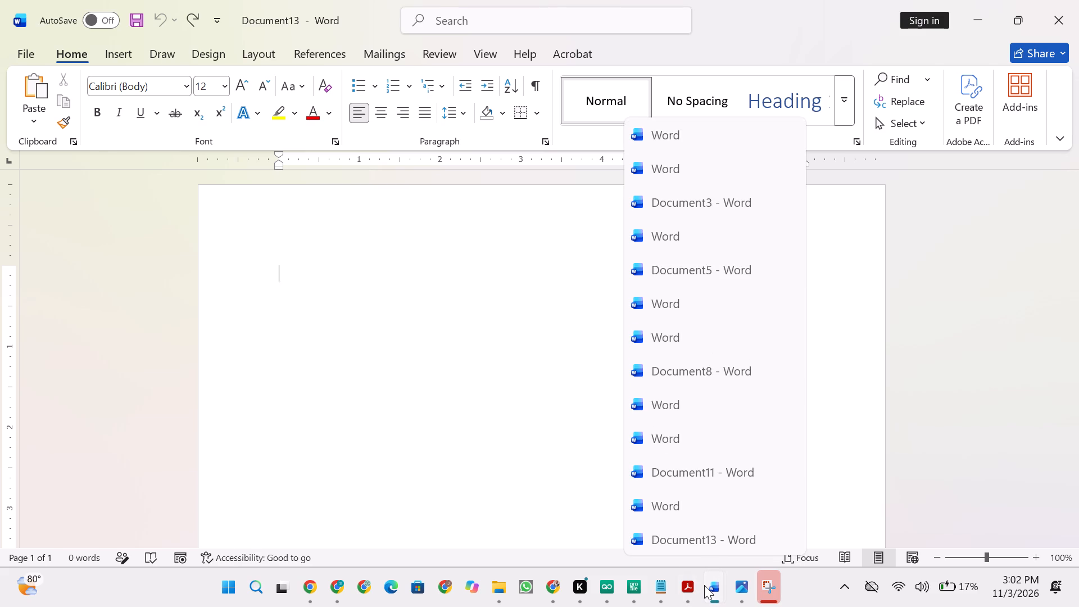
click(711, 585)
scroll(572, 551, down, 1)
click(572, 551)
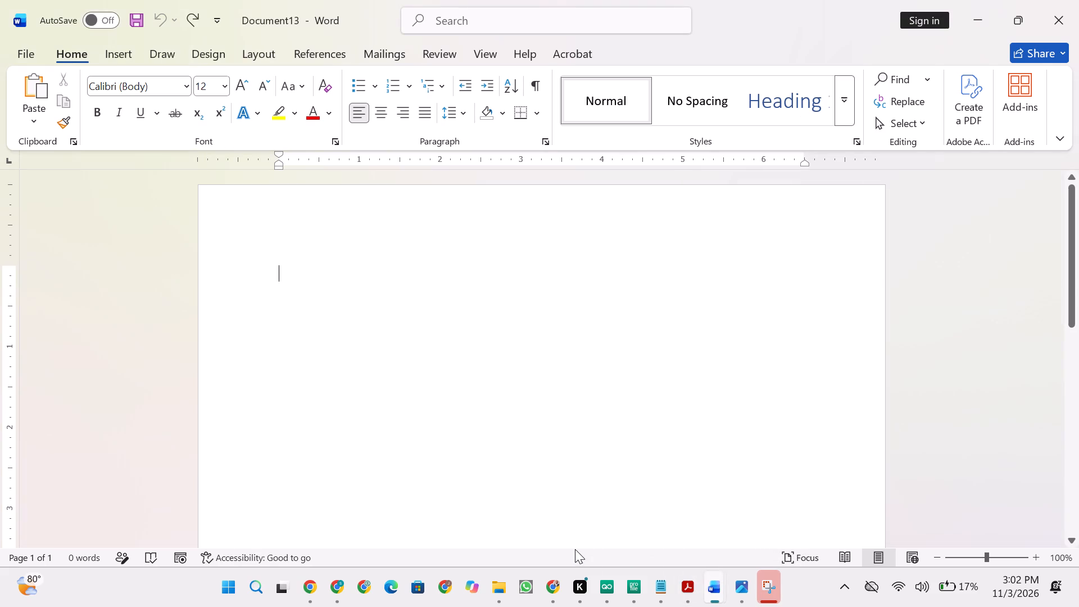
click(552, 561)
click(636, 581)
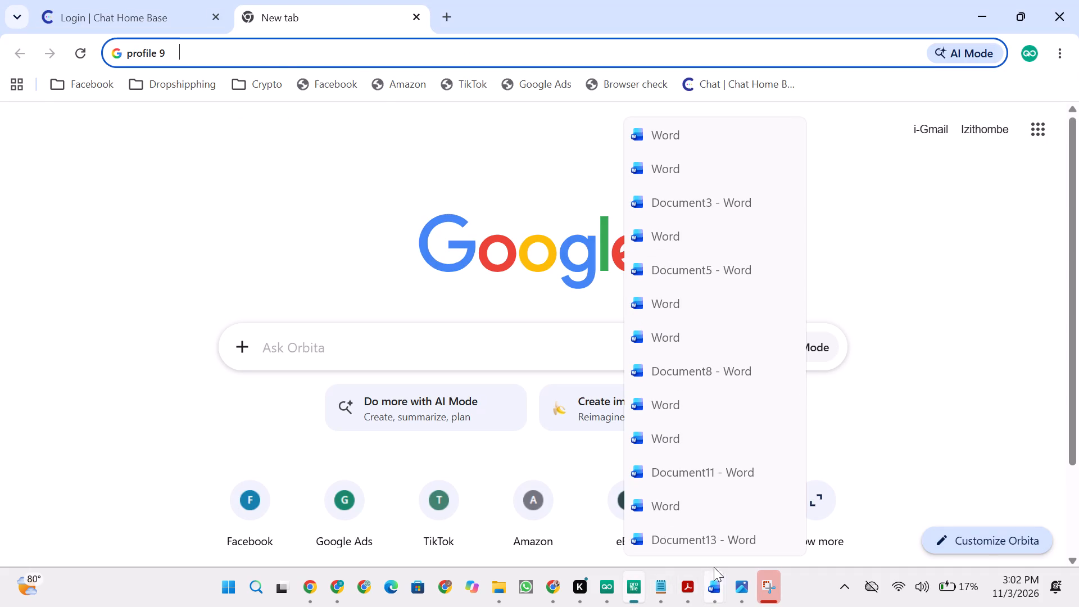
Look through the open Word documents to find the statement for KPFC BUSINESS CENTRE LIMITED.
click(699, 532)
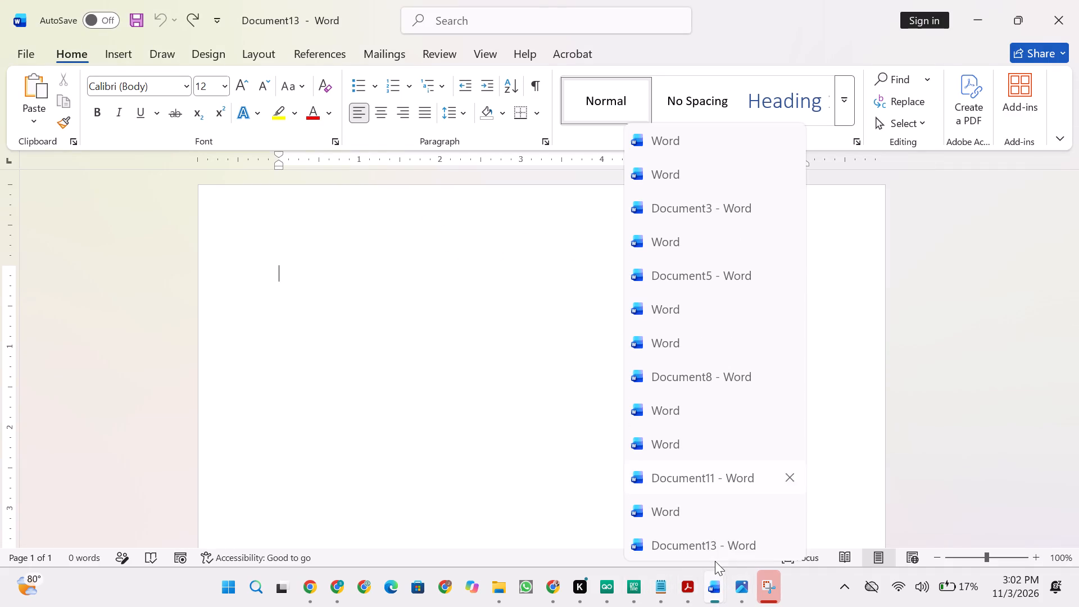
click(682, 294)
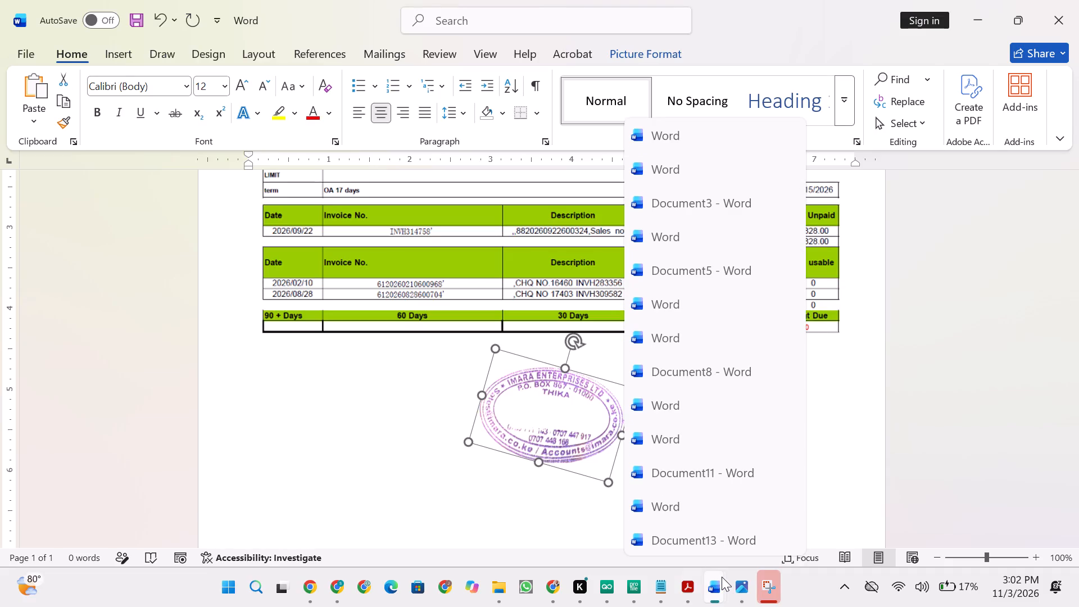
click(702, 478)
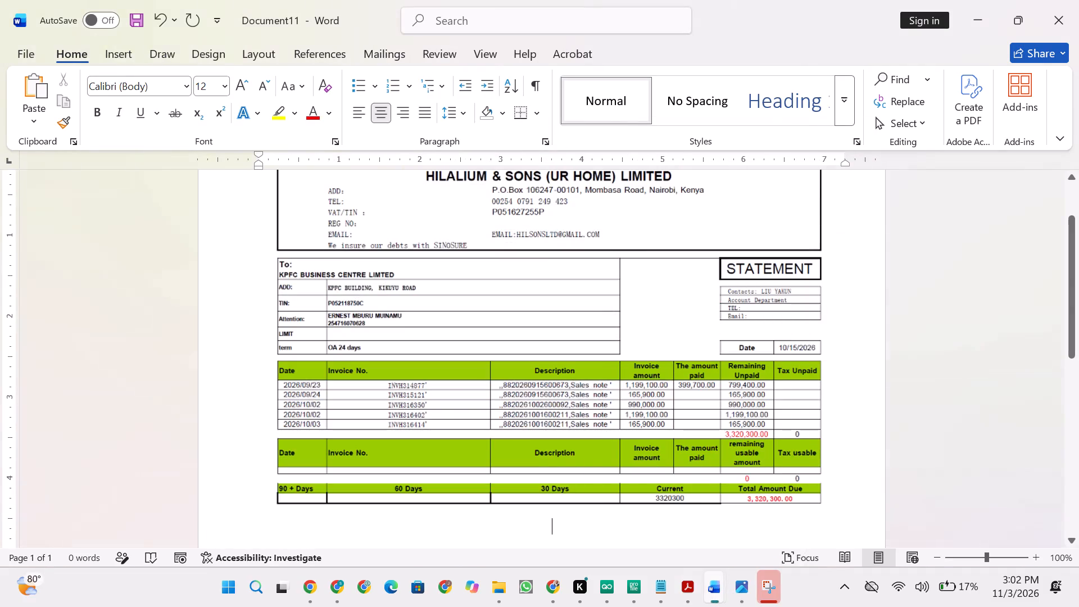
scroll(600, 466, down, 1)
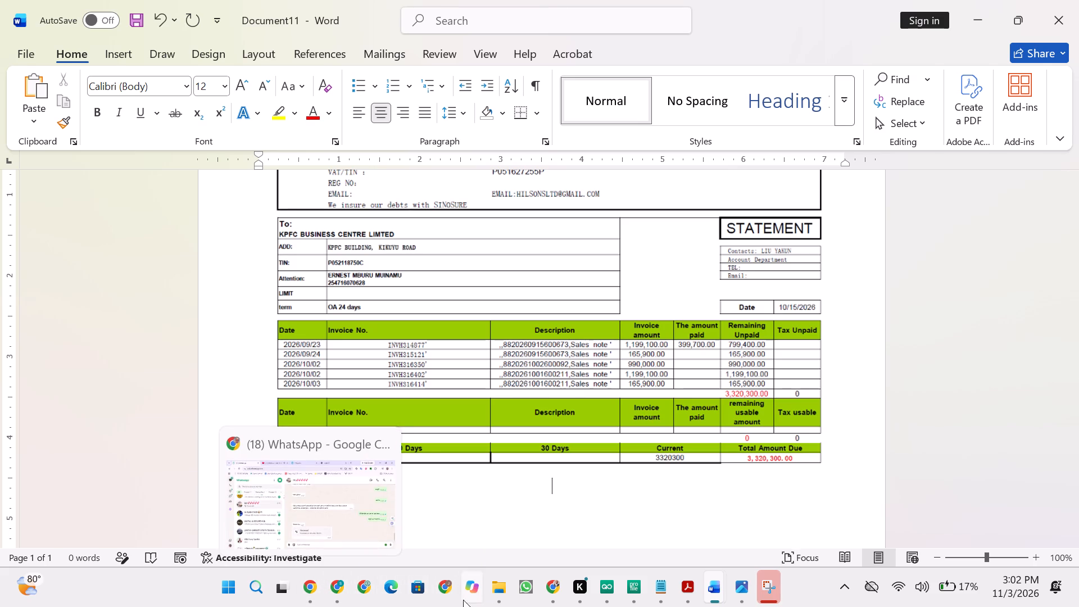
Switch to File Explorer and duplicate the five-stamp sheet, the Copy (2) file, within the stamps folder.
click(498, 586)
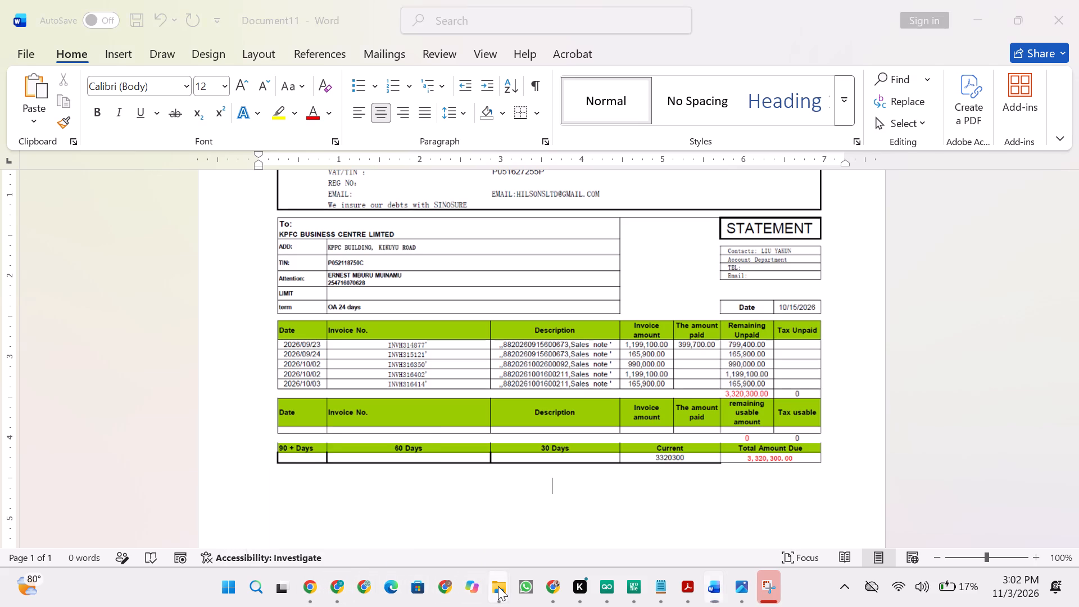
click(621, 514)
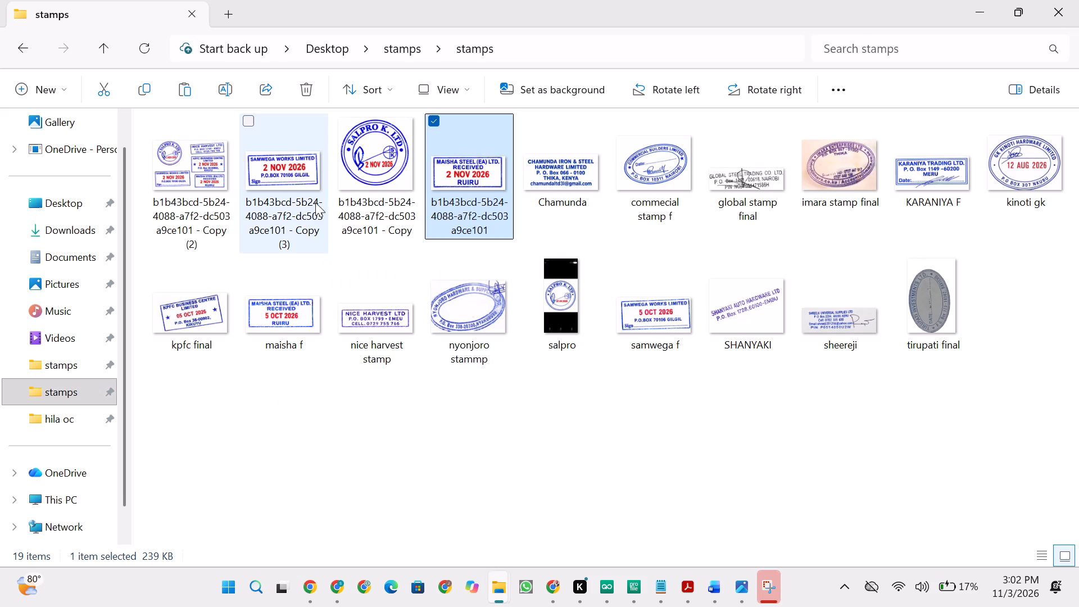
right_click(191, 179)
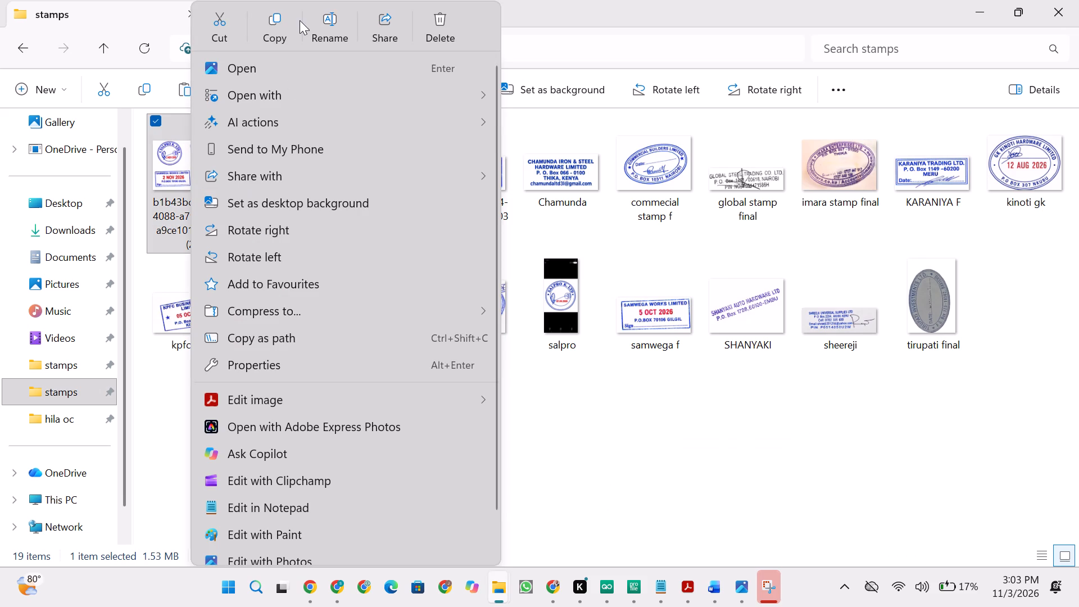
click(276, 28)
right_click(400, 405)
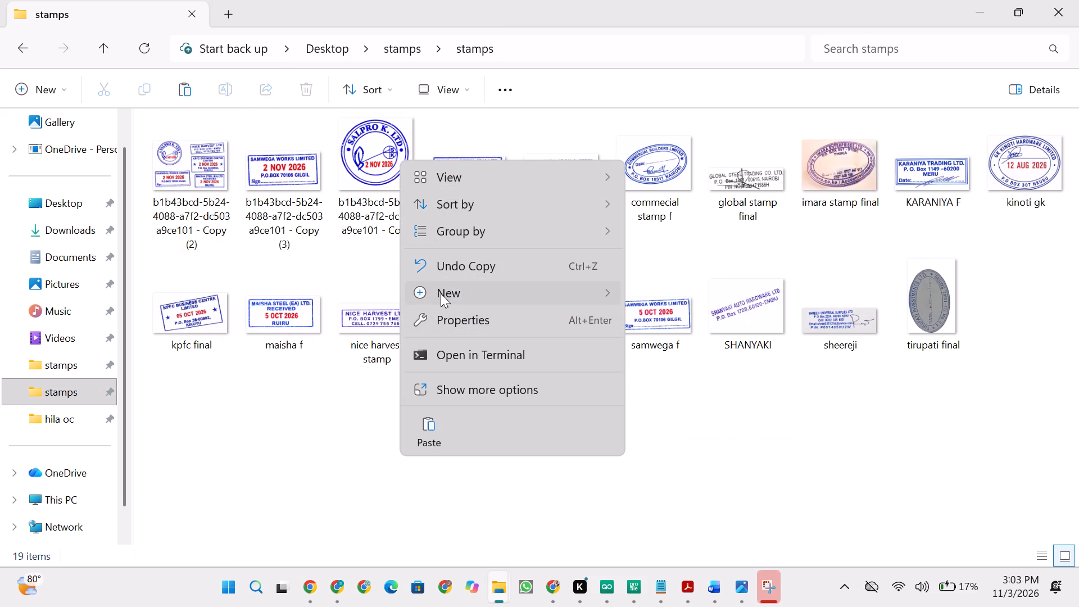
click(431, 437)
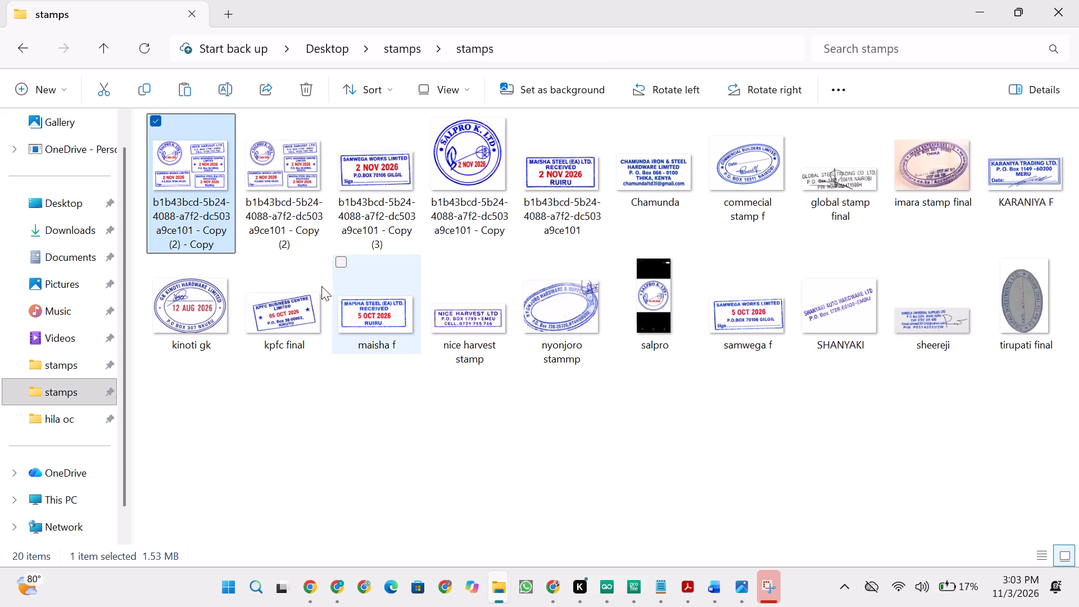
Open the Copy (2) sheet in Photos, crop it to the KPFC BUSINESS CENTRE LIMITED stamp, about 730 x 375 pixels, and save over the file.
right_click(296, 205)
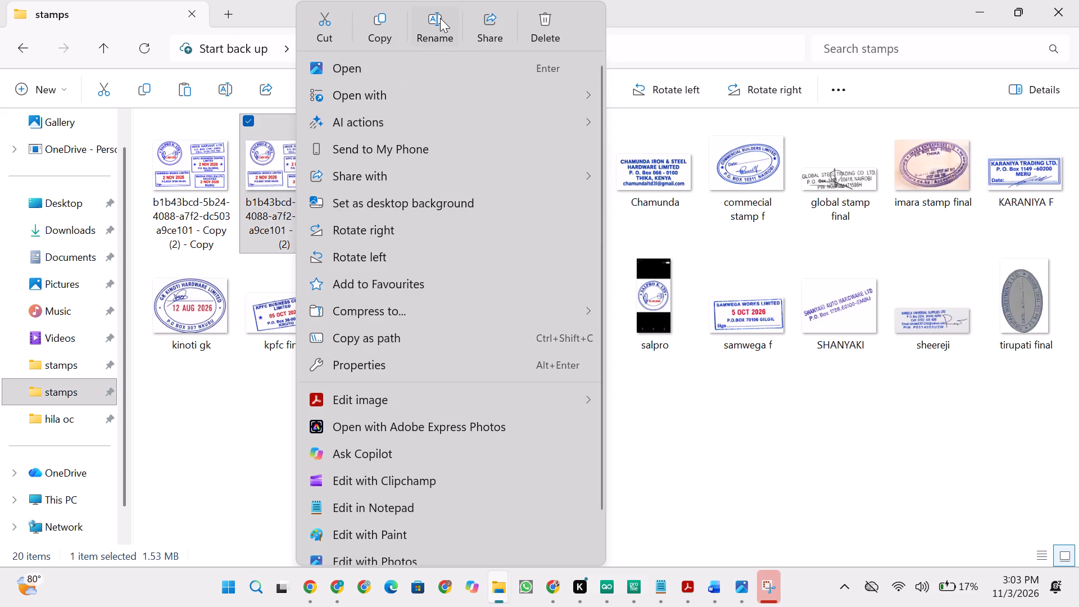
click(355, 72)
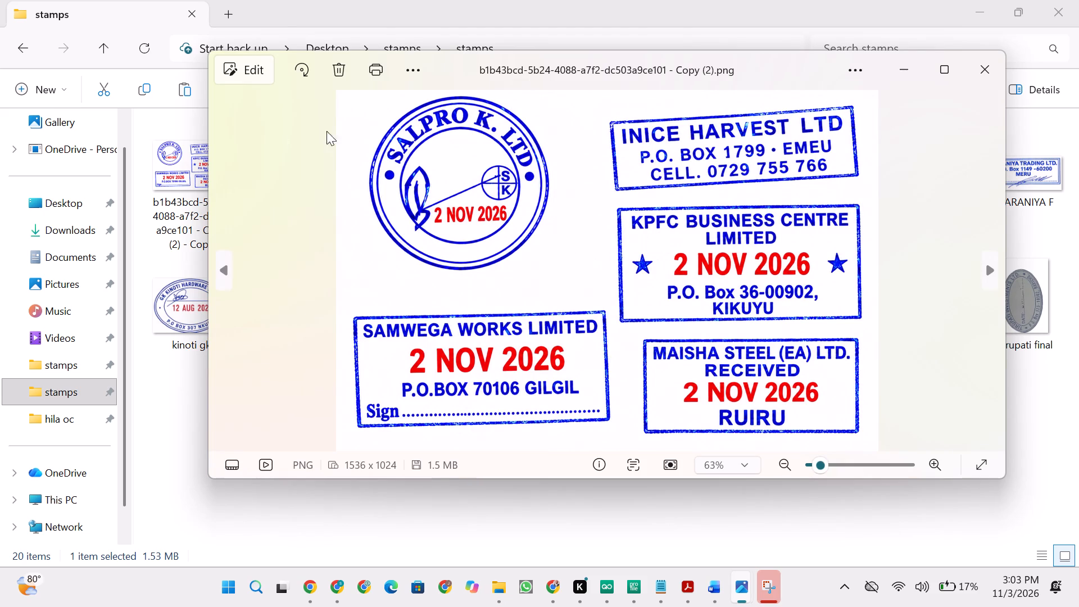
click(256, 72)
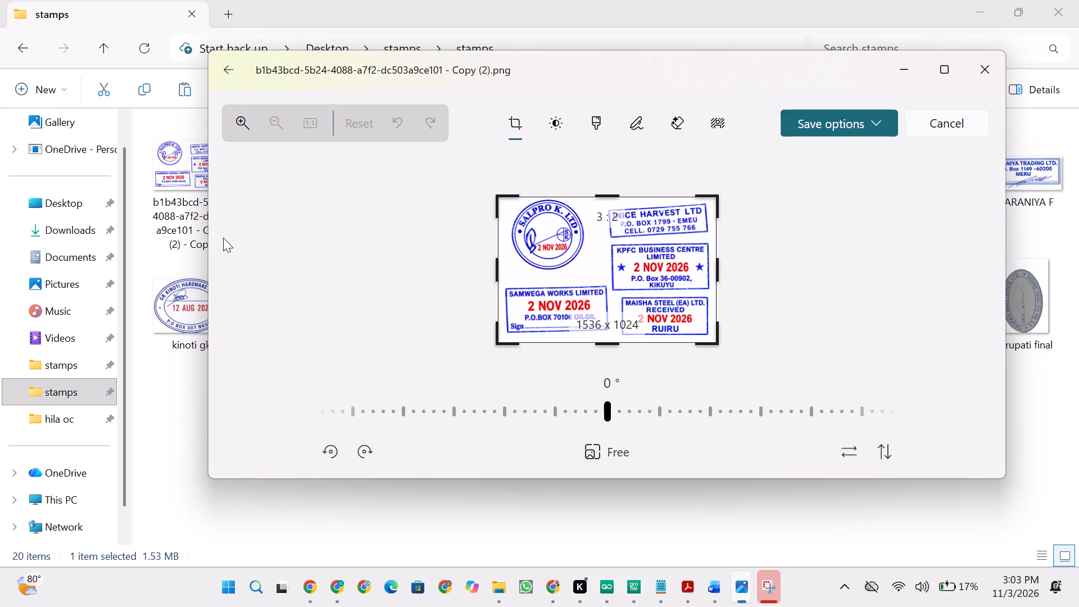
drag(502, 273, 609, 291)
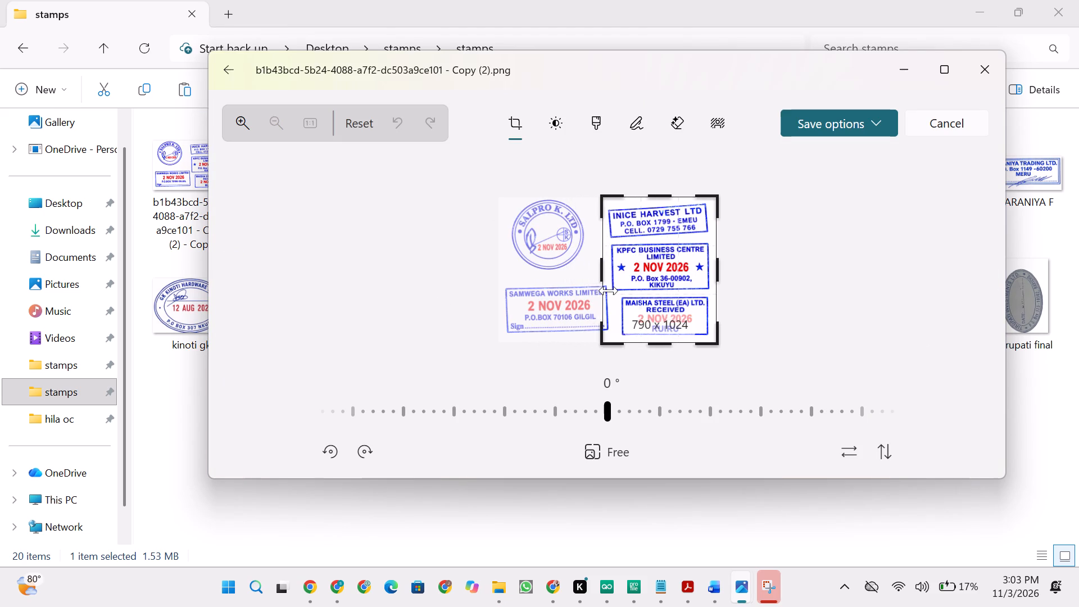
drag(609, 291, 614, 291)
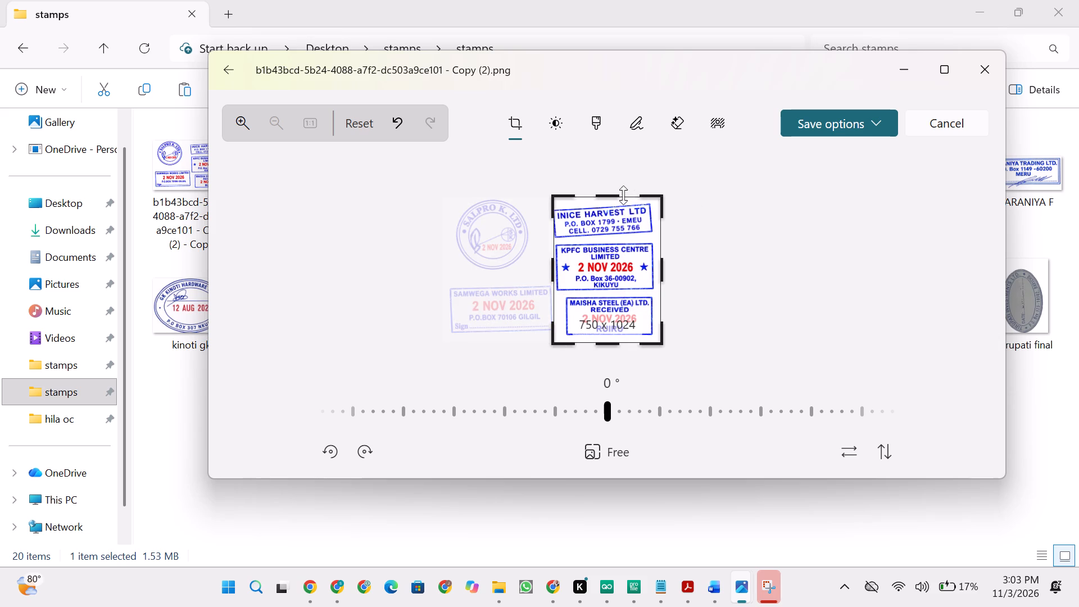
drag(623, 195, 628, 238)
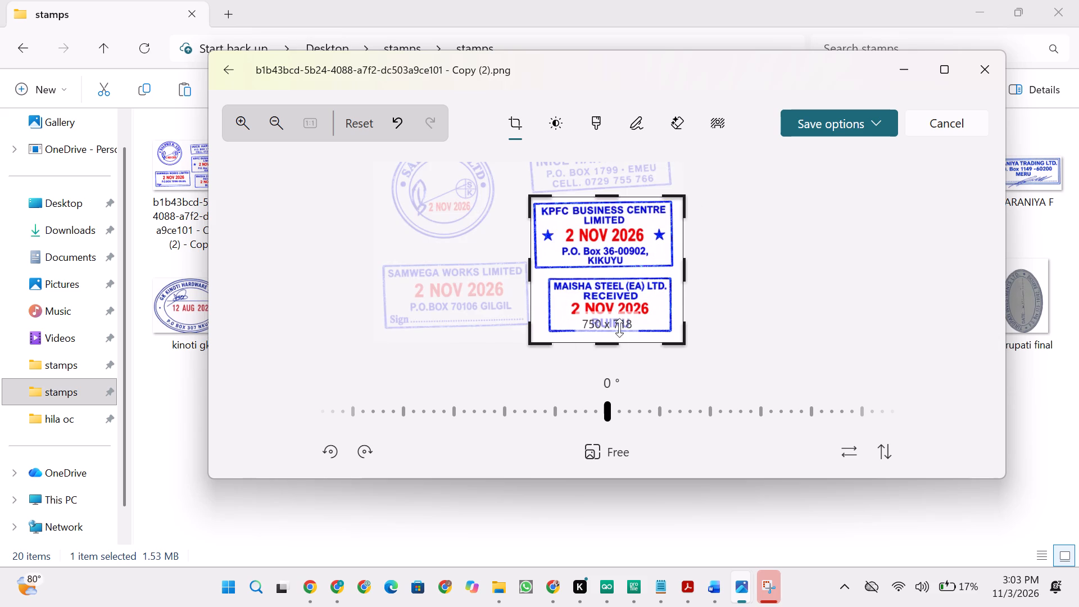
drag(618, 337, 608, 267)
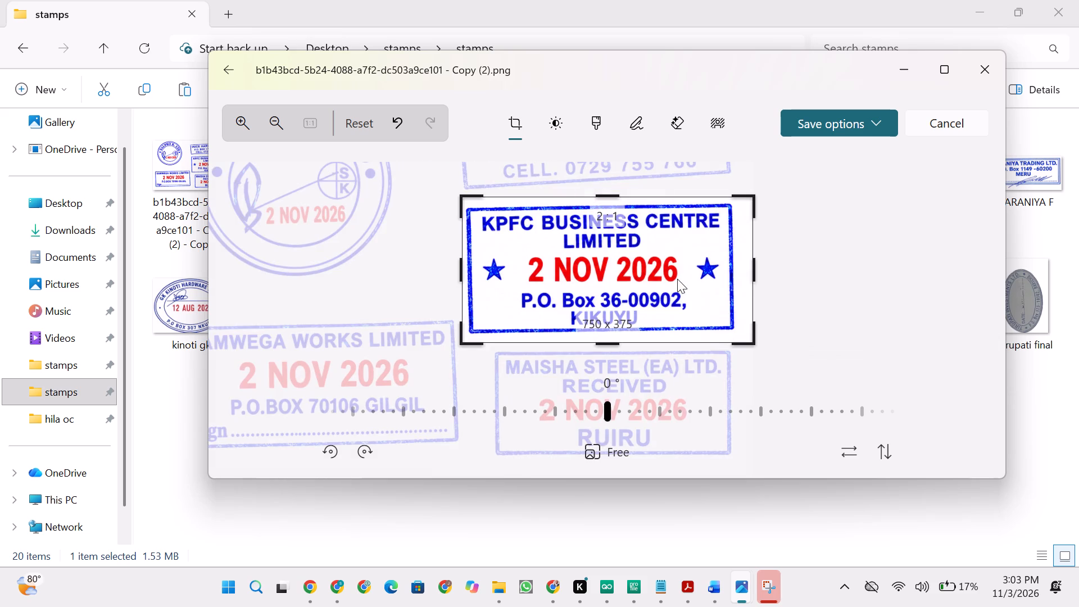
click(796, 288)
drag(751, 273, 746, 273)
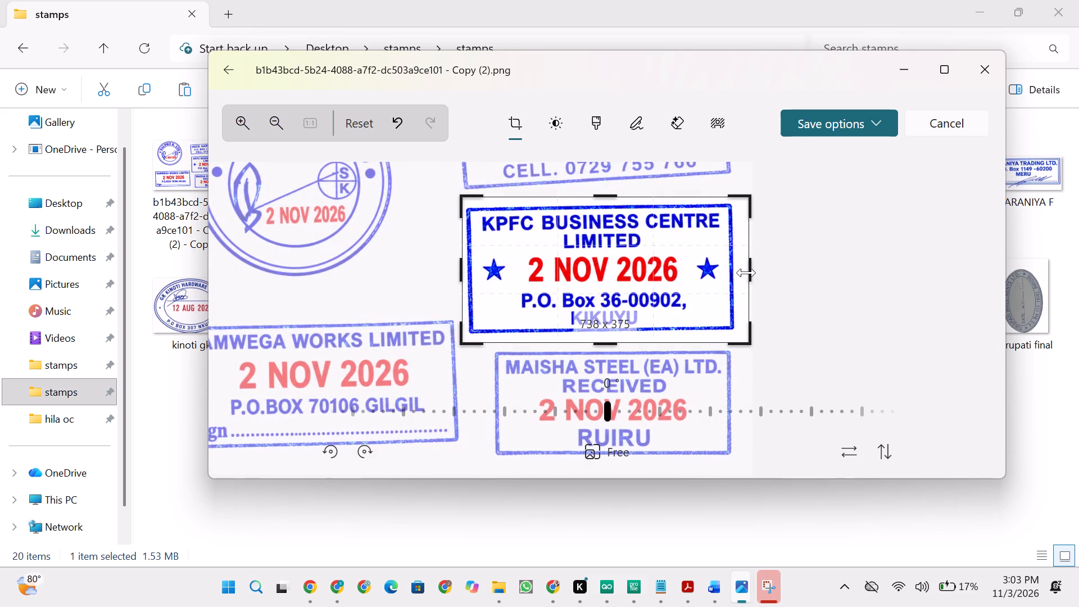
drag(746, 273, 743, 274)
click(820, 290)
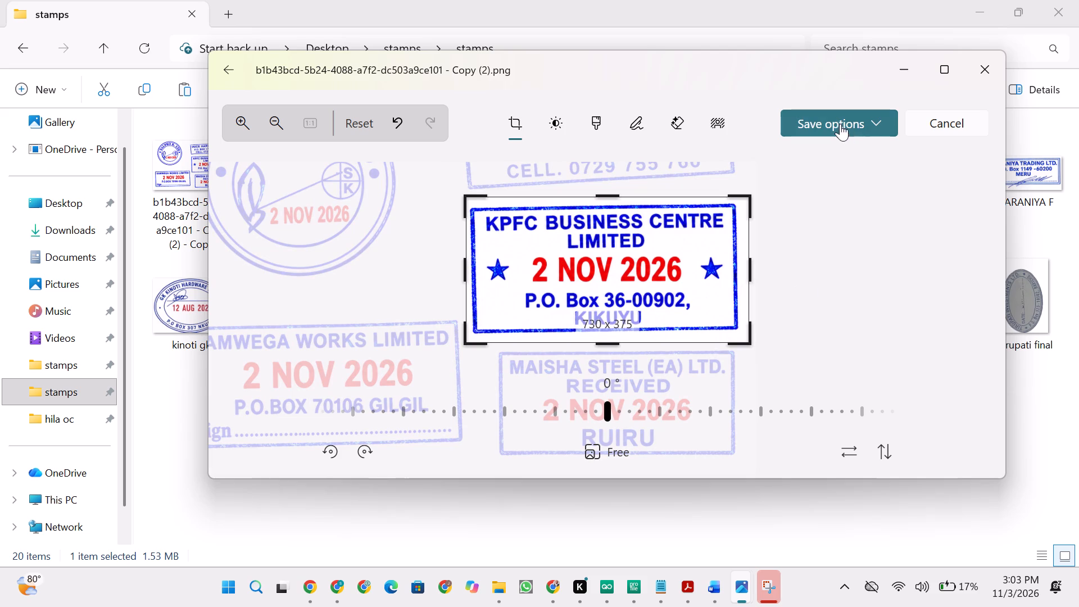
click(840, 124)
click(823, 184)
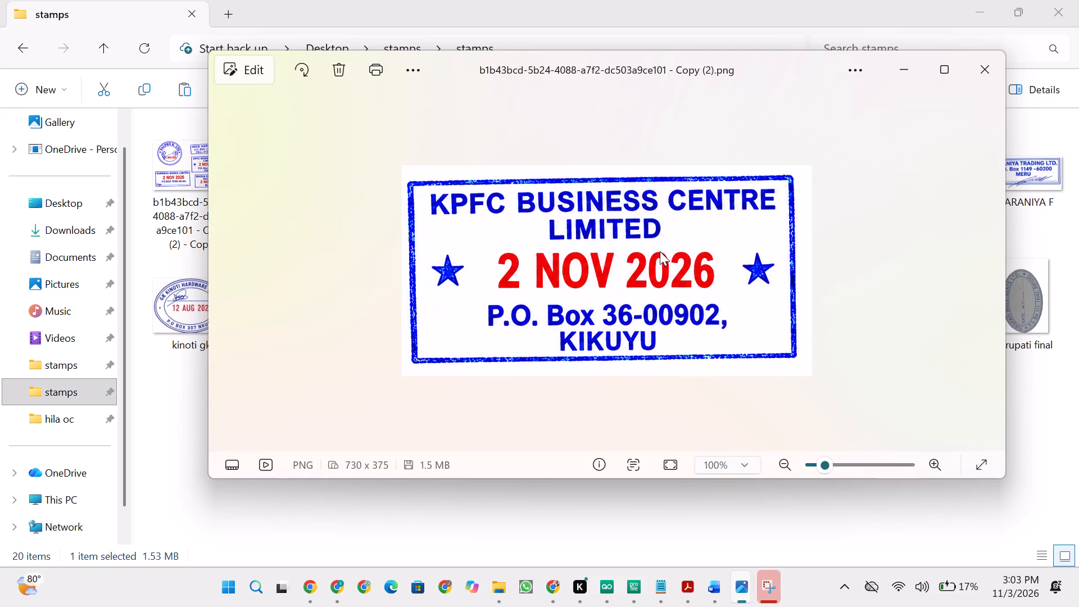
Copy the cropped KPFC BUSINESS CENTRE LIMITED stamp image to the clipboard.
click(410, 67)
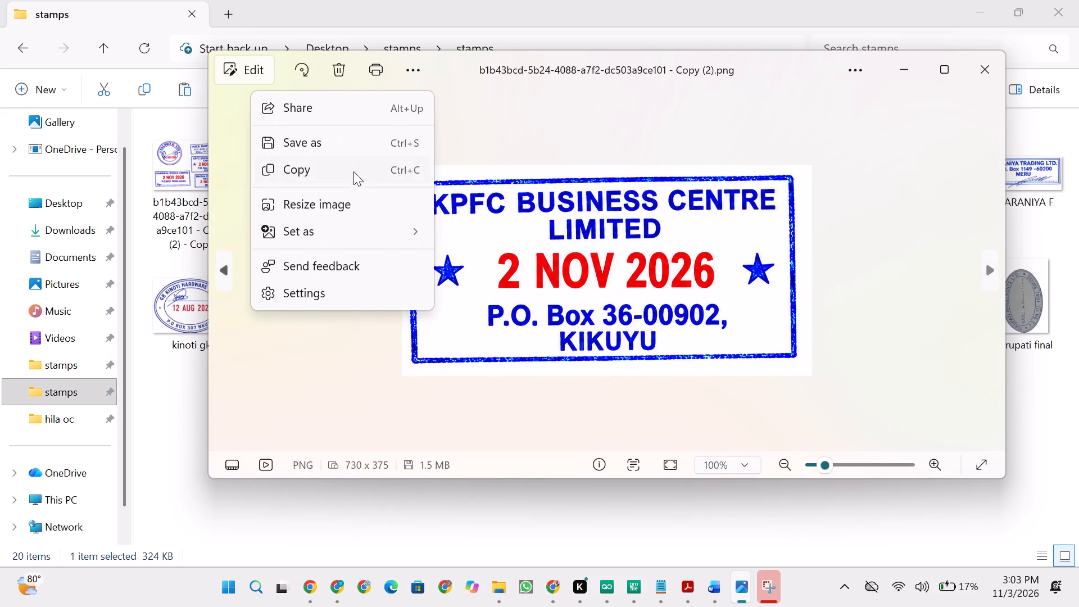
click(355, 167)
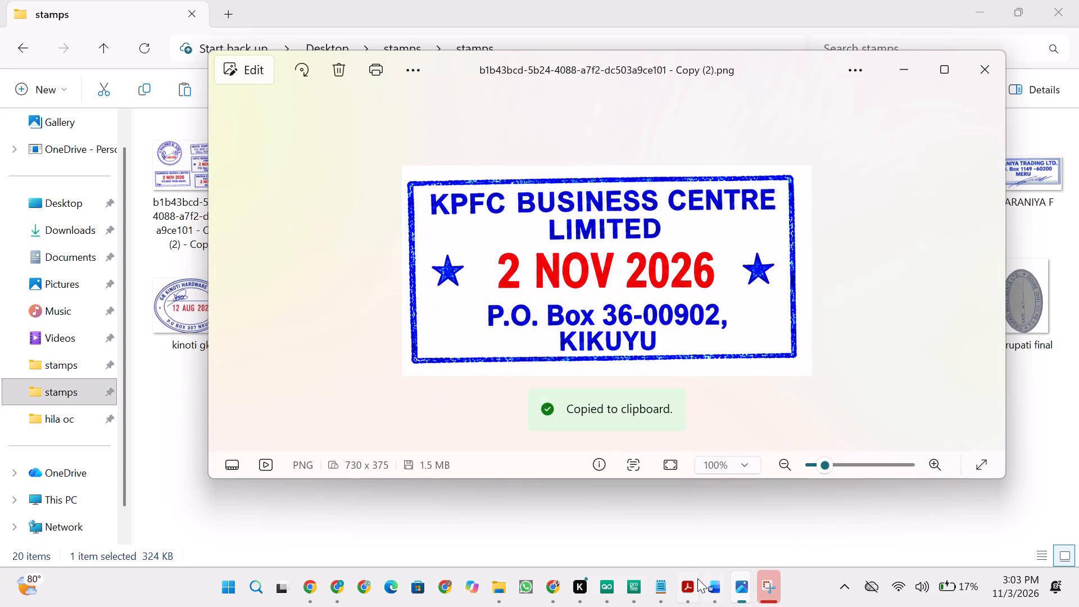
Switch to Word and look through the open documents for a customer statement that still needs its stamp.
click(711, 581)
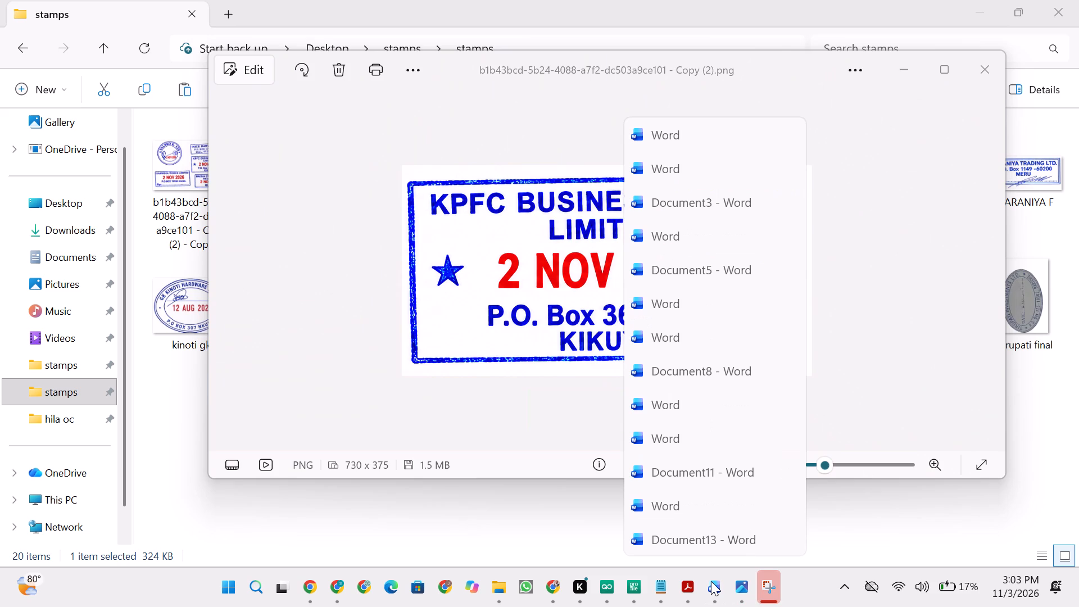
click(220, 378)
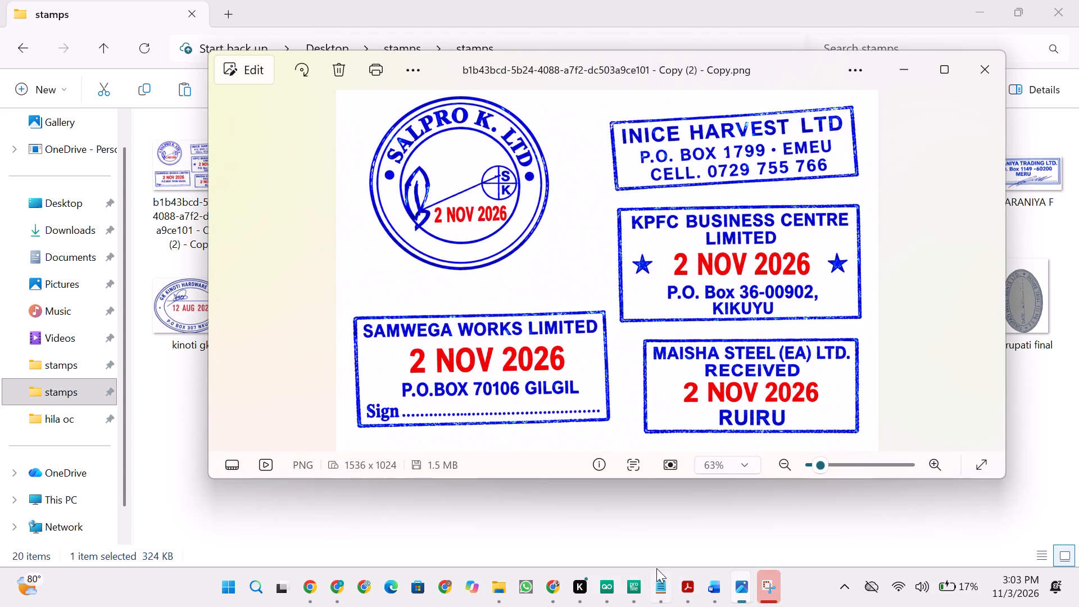
click(641, 538)
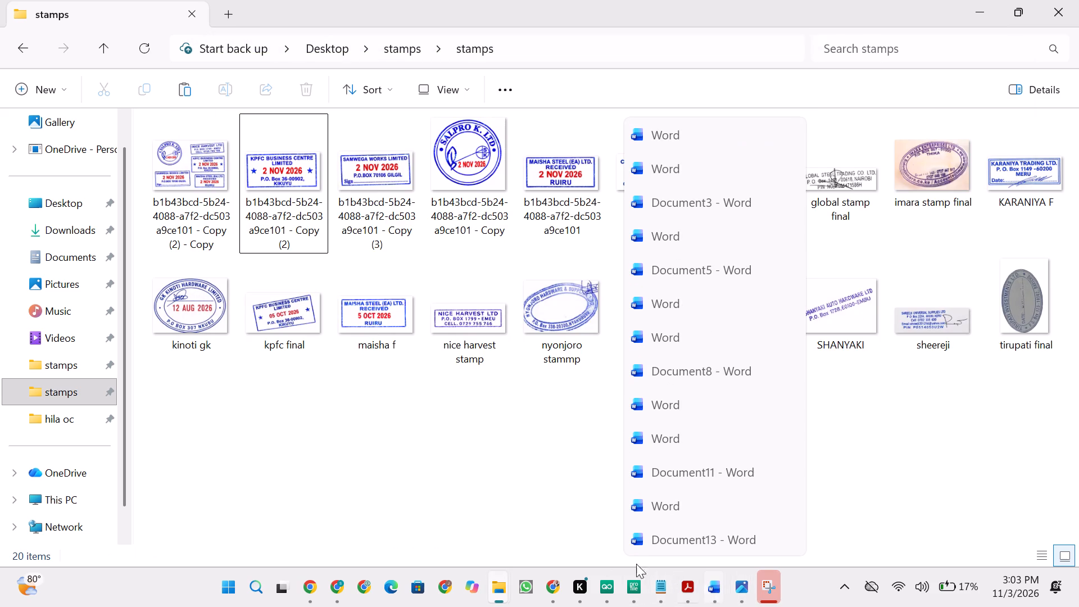
click(673, 389)
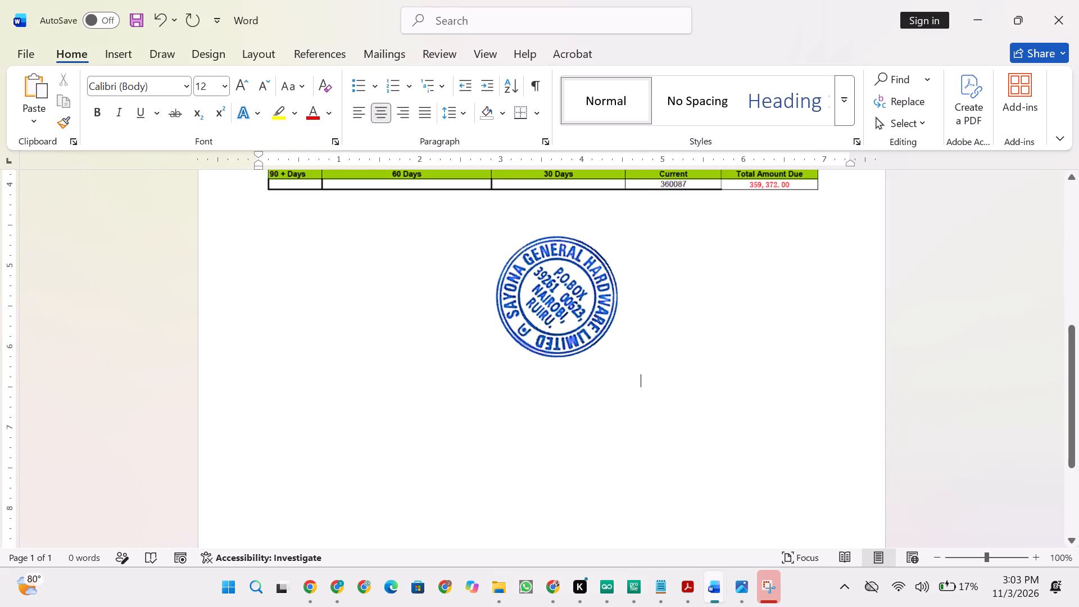
click(670, 393)
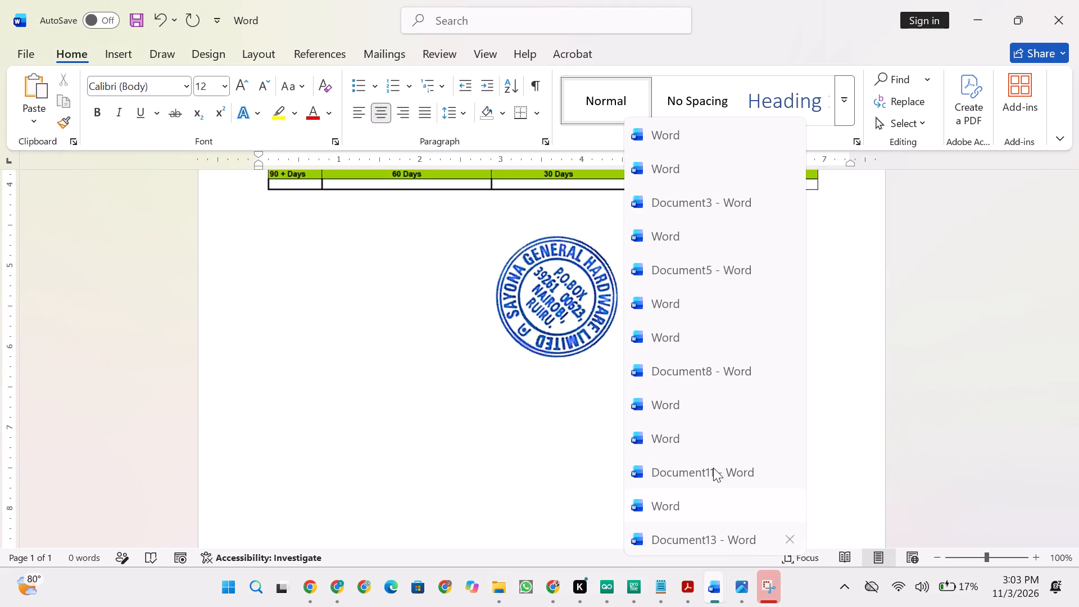
click(684, 338)
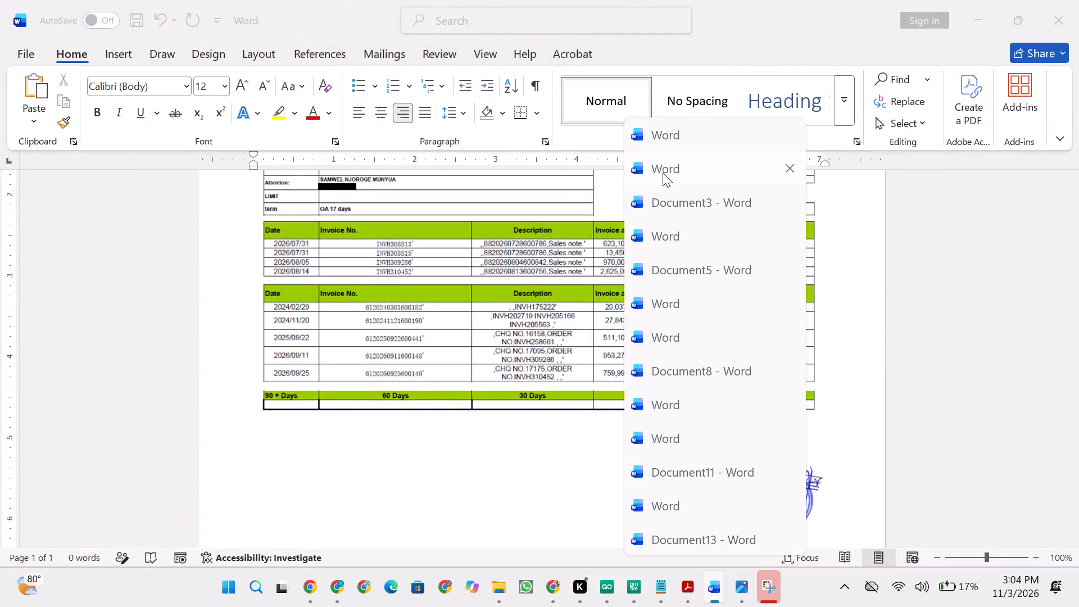
click(663, 173)
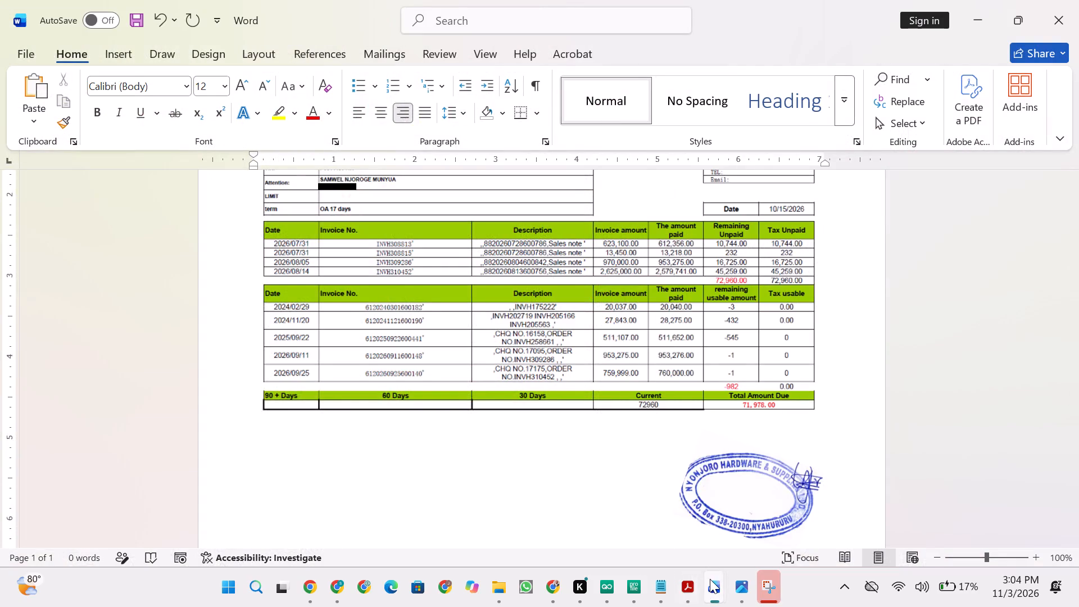
scroll(665, 210, up, 1)
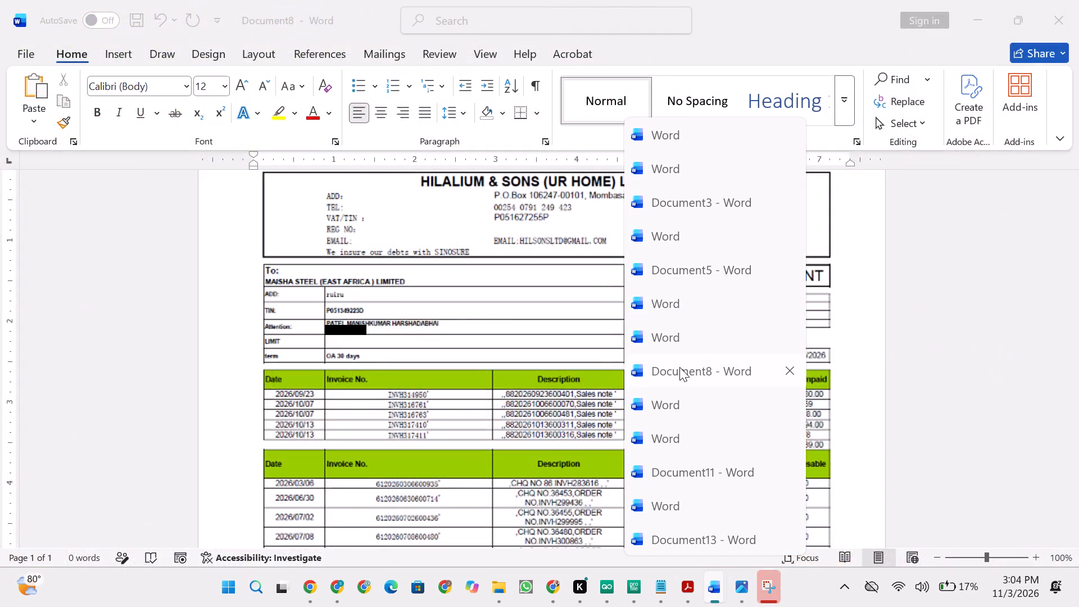
Paste the copied KPFC stamp below the table in the MAISHA STEEL (EAST AFRICA) LIMITED statement, Document8.
click(679, 367)
scroll(606, 446, down, 5)
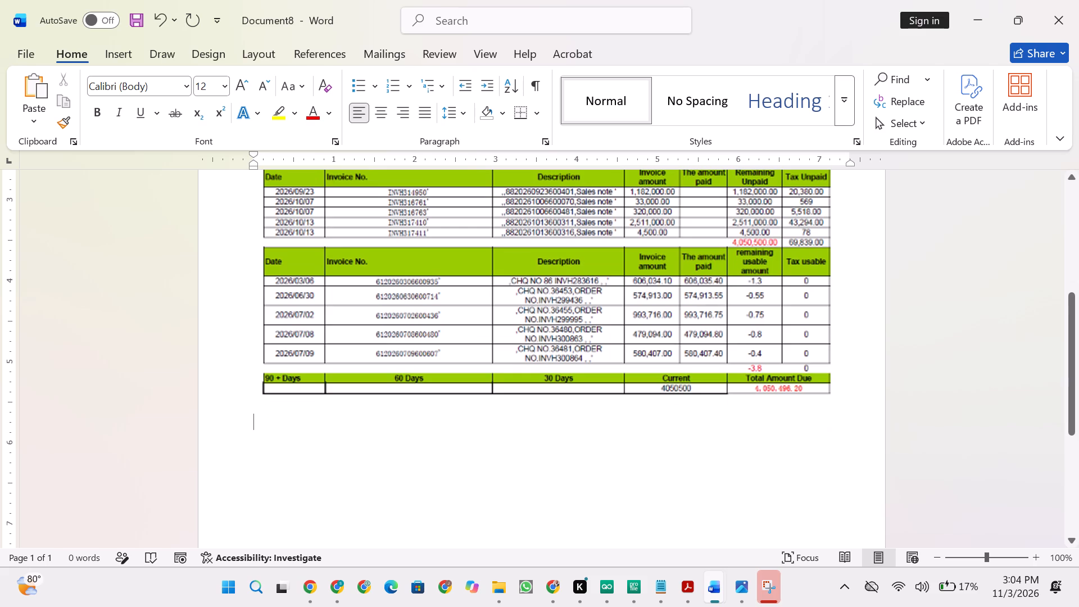
click(838, 393)
click(852, 392)
key(Return)
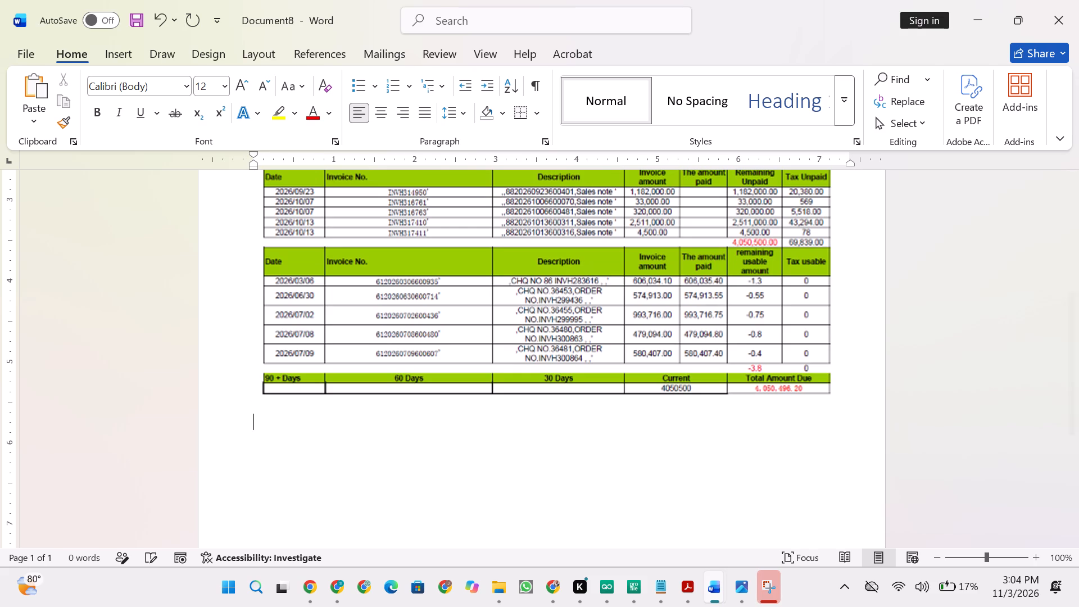
key(ctrl+b)
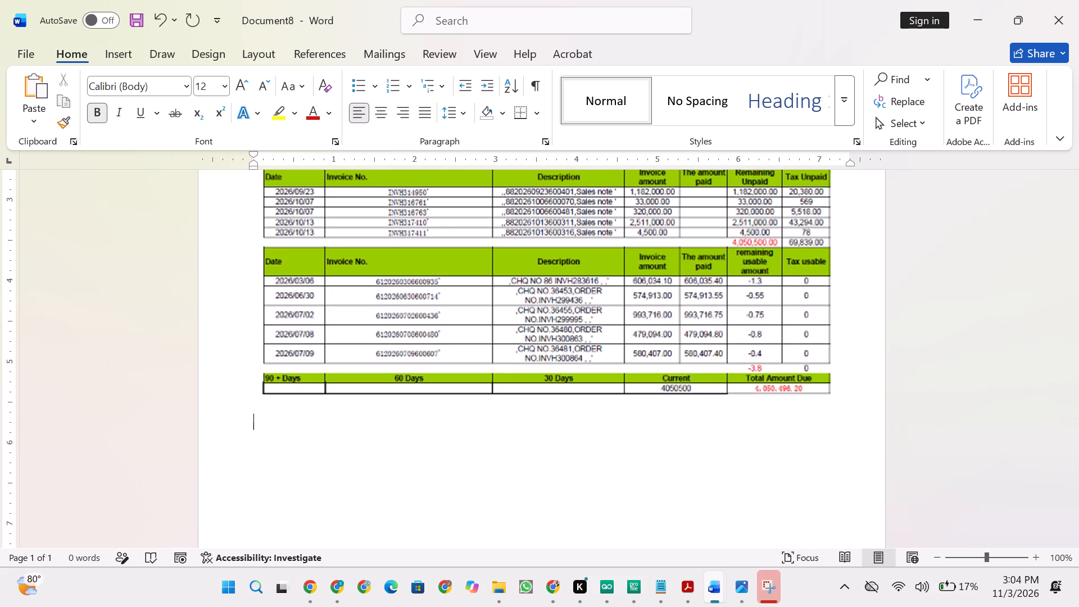
key(ctrl+v)
click(851, 392)
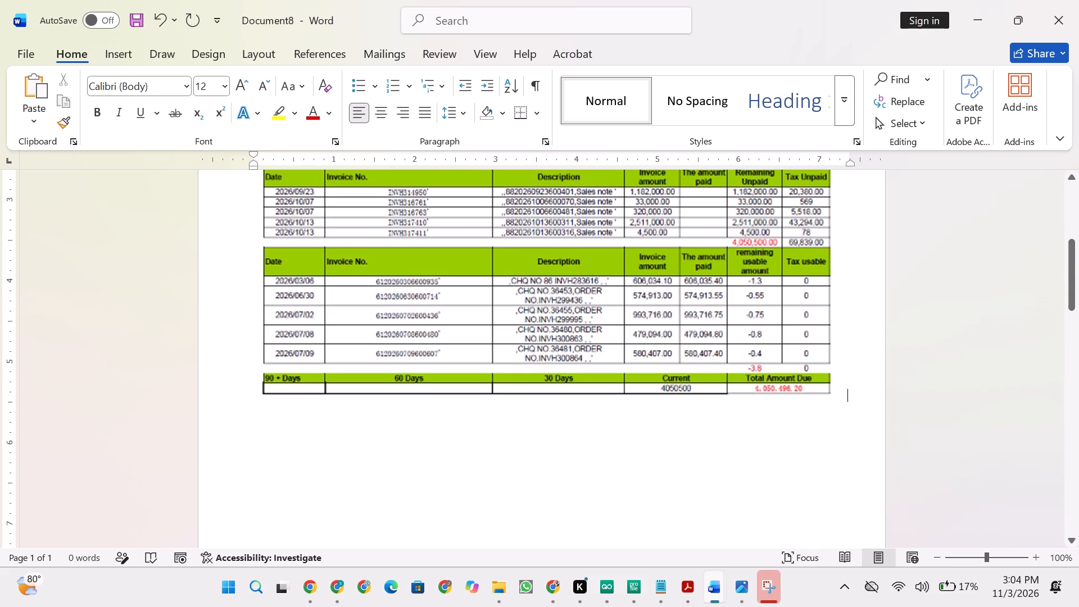
scroll(783, 443, down, 2)
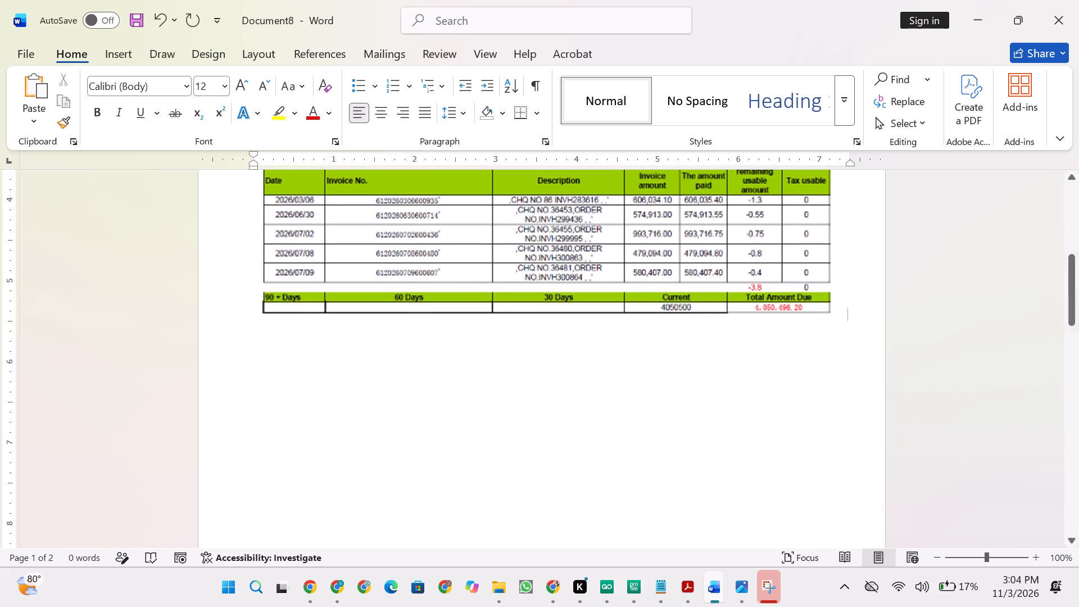
key(Return)
key(ctrl+v)
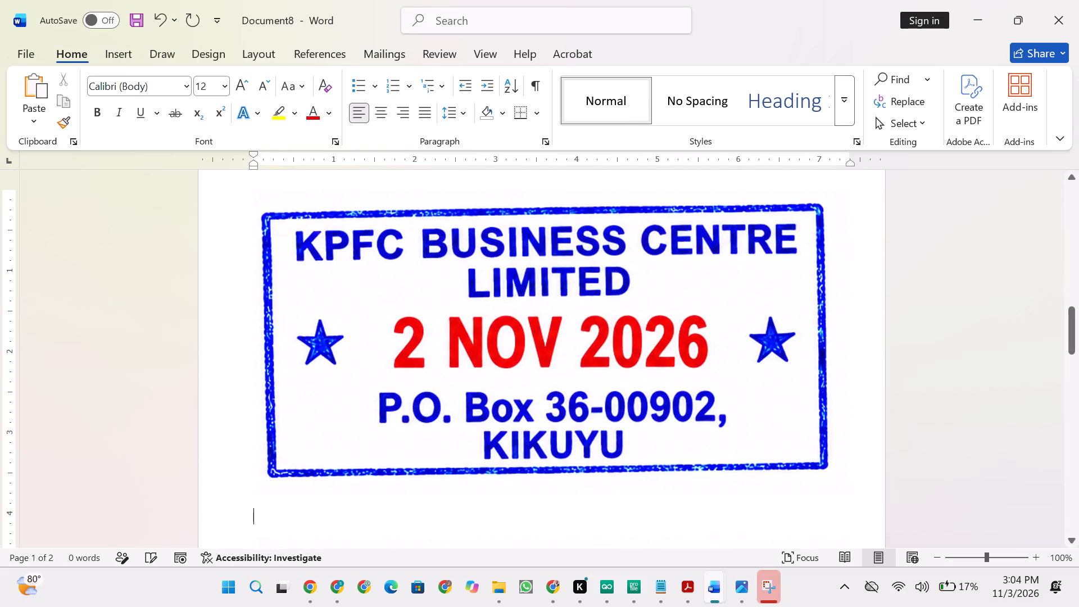
Cut the misplaced KPFC BUSINESS CENTRE LIMITED stamp from the MAISHA STEEL (EAST AFRICA) LIMITED statement, Document8.
scroll(604, 310, up, 15)
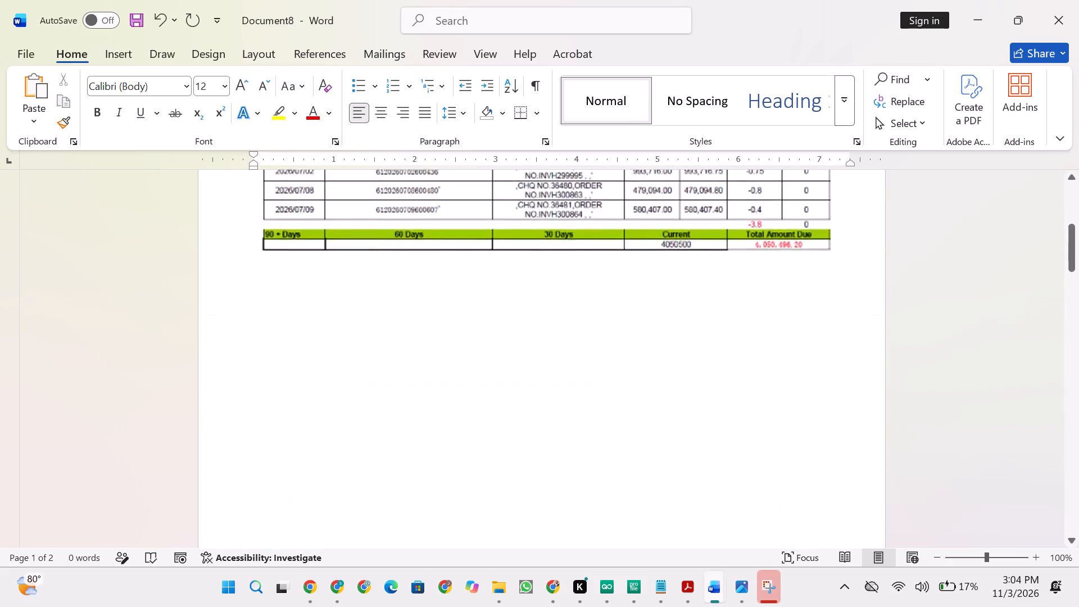
scroll(602, 352, up, 9)
scroll(602, 356, down, 17)
click(649, 481)
right_click(649, 481)
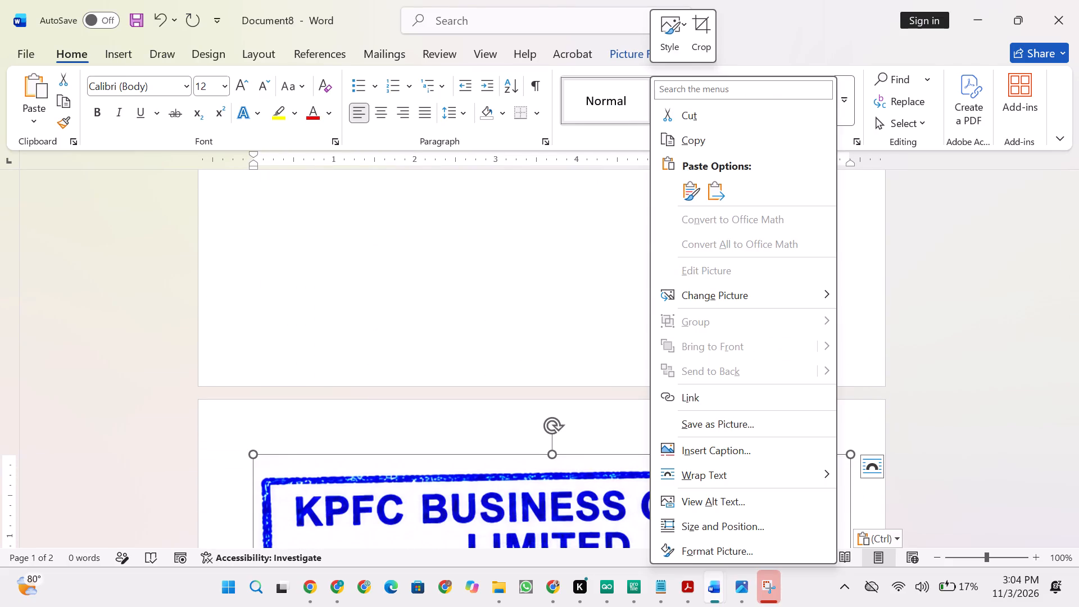
click(691, 117)
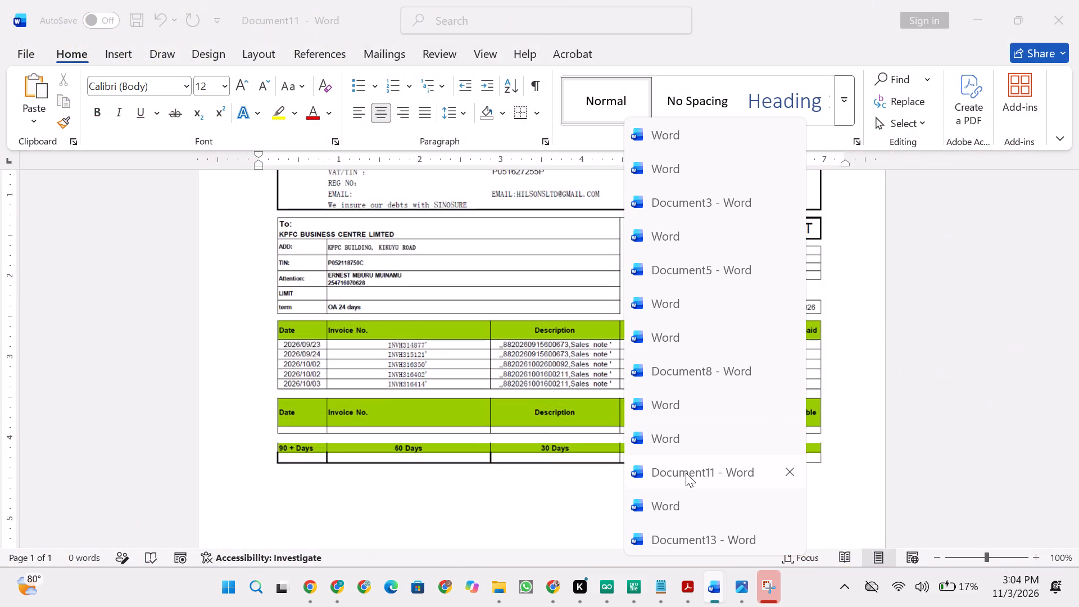
Switch to the KPFC BUSINESS CENTRE LIMITED statement, Document11, and paste the cut stamp below its table.
click(686, 473)
right_click(524, 462)
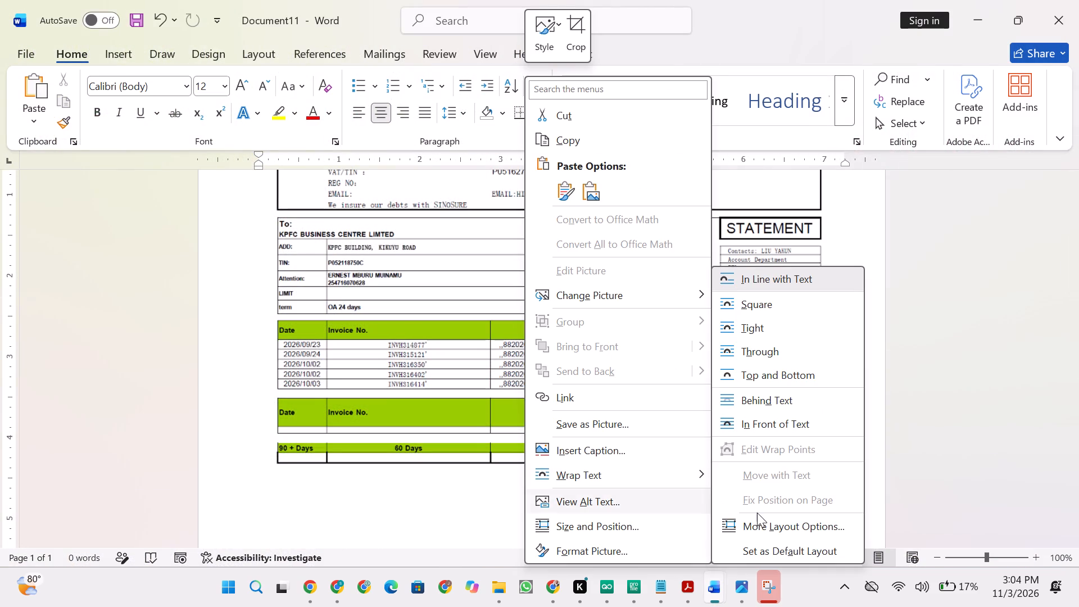
click(466, 503)
right_click(469, 503)
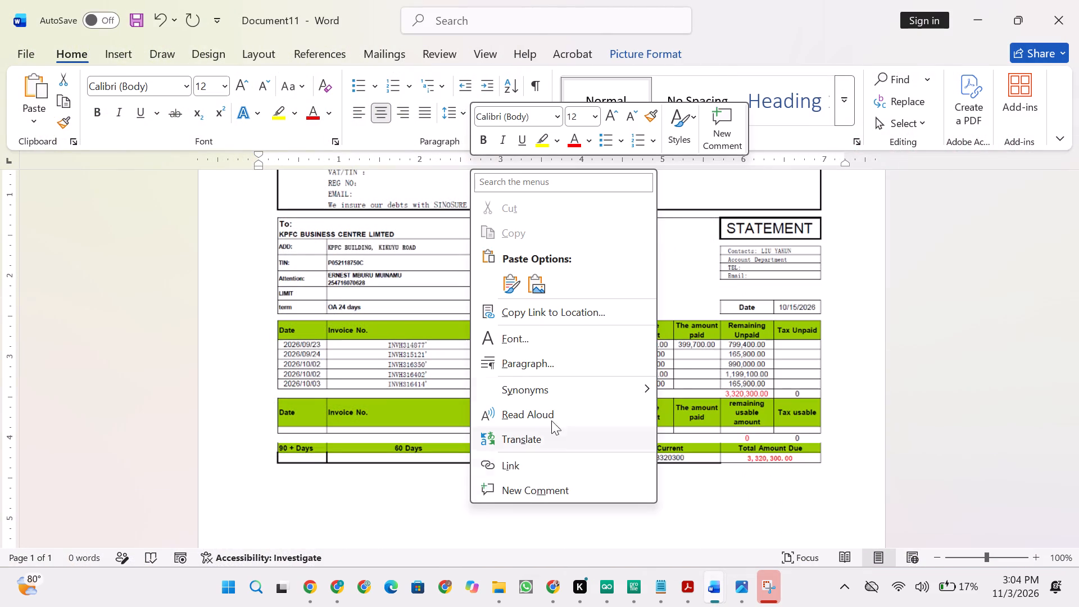
click(519, 280)
Shrink the pasted KPFC stamp to about 2 inches wide and tilt it about 28 degrees counter-clockwise.
click(563, 414)
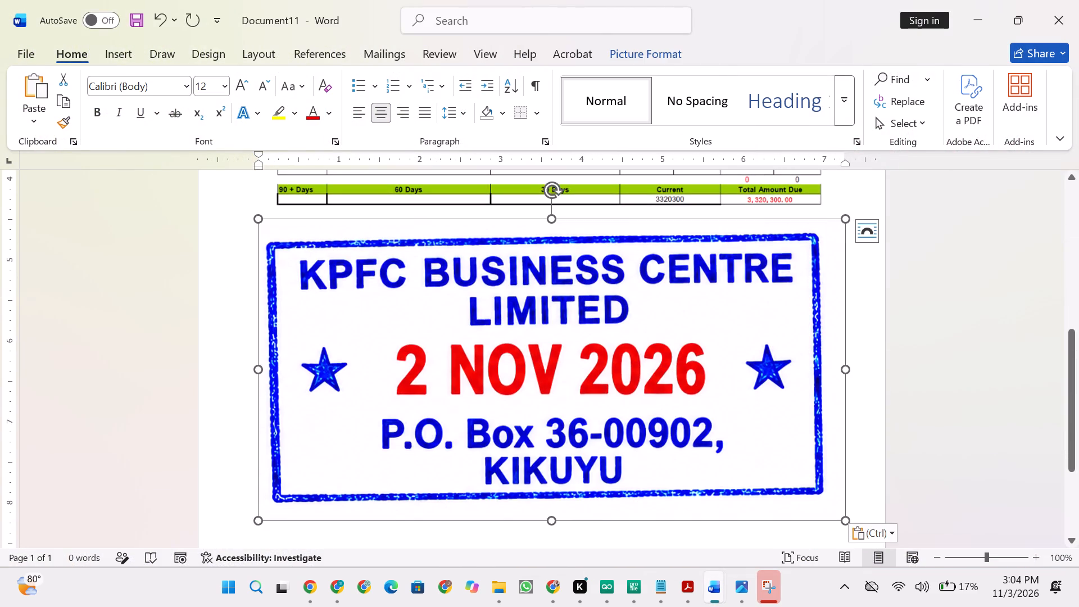
drag(844, 223, 487, 399)
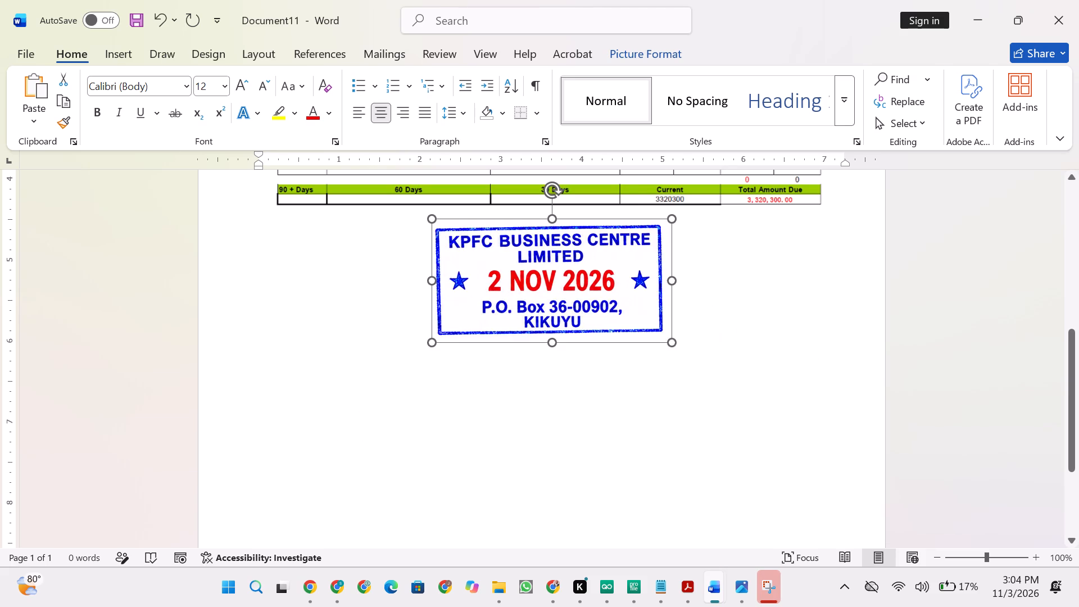
drag(487, 399, 472, 405)
drag(663, 220, 602, 265)
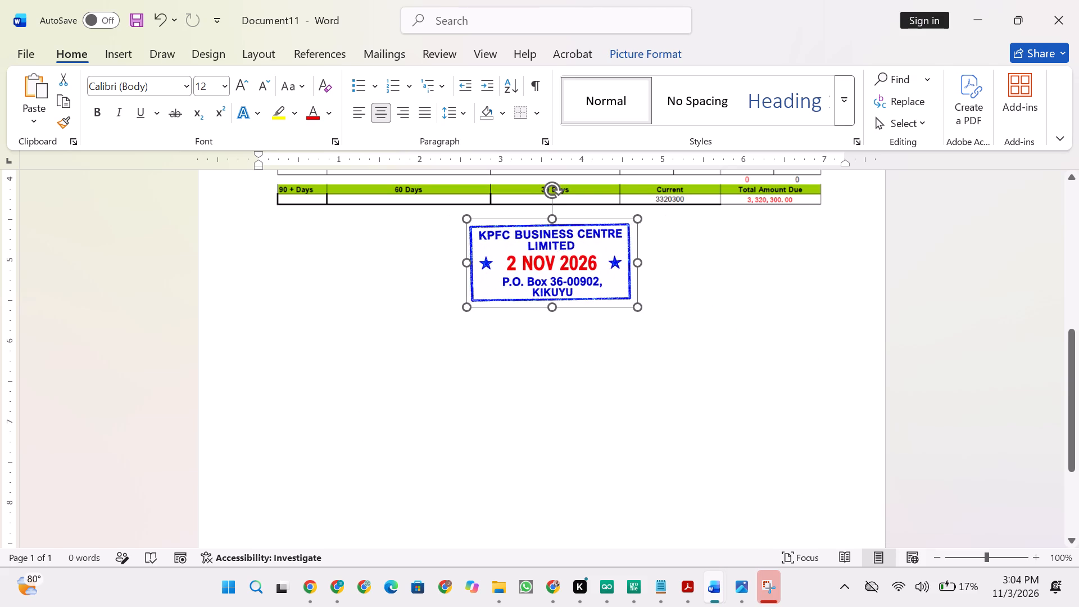
drag(602, 265, 600, 267)
drag(555, 189, 527, 209)
click(609, 221)
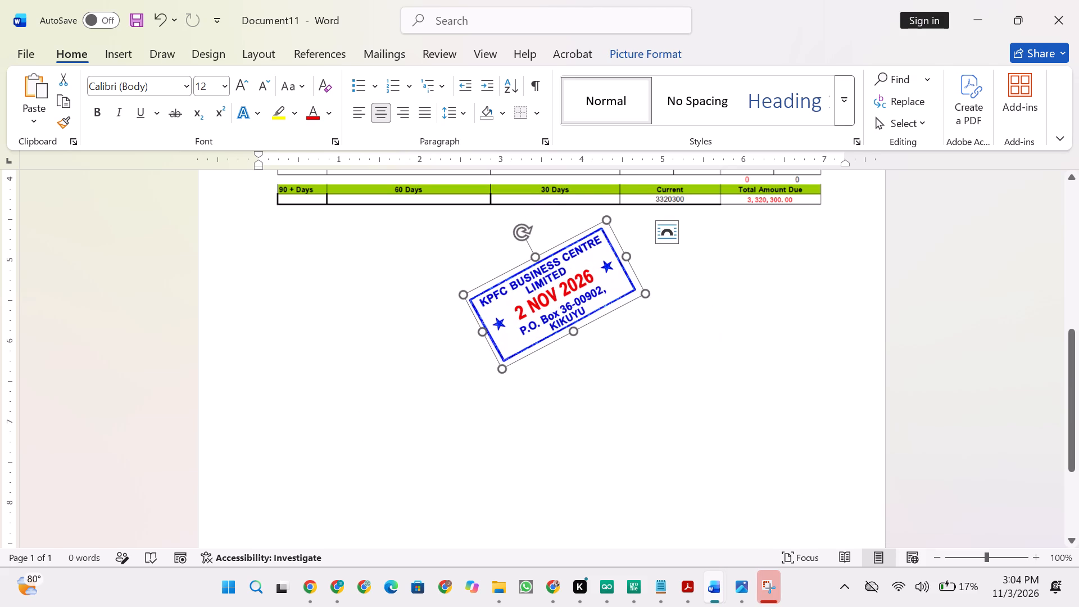
click(739, 306)
Check the stamp's size and placement on the KPFC statement in the print preview and return to the document.
key(ctrl+p)
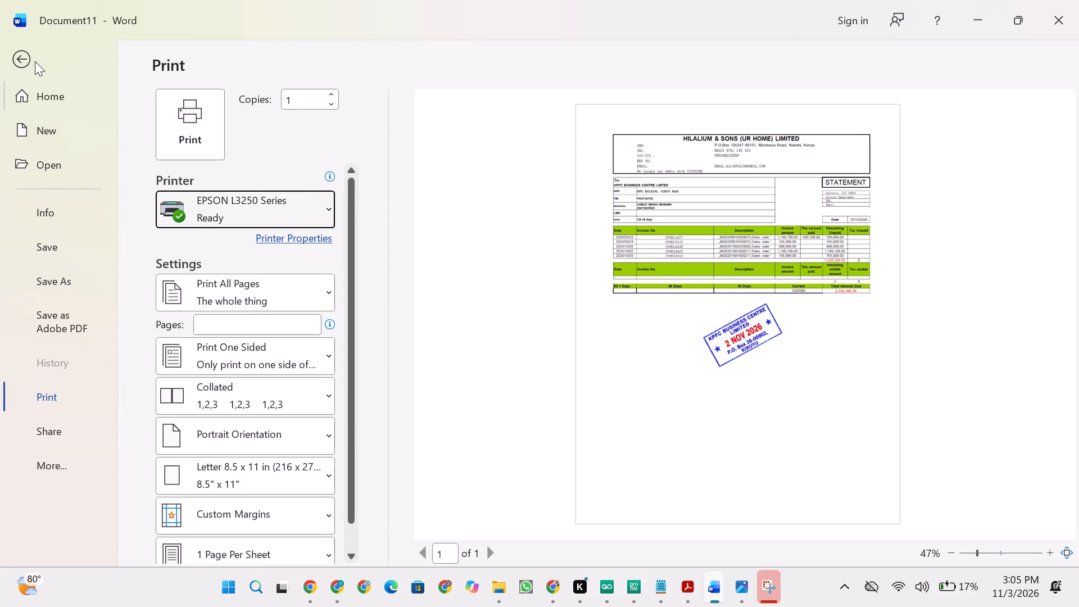
click(26, 61)
Undo the accidental stretch of the tilted KPFC stamp and enlarge it proportionally to about 2.1 inches wide.
click(553, 317)
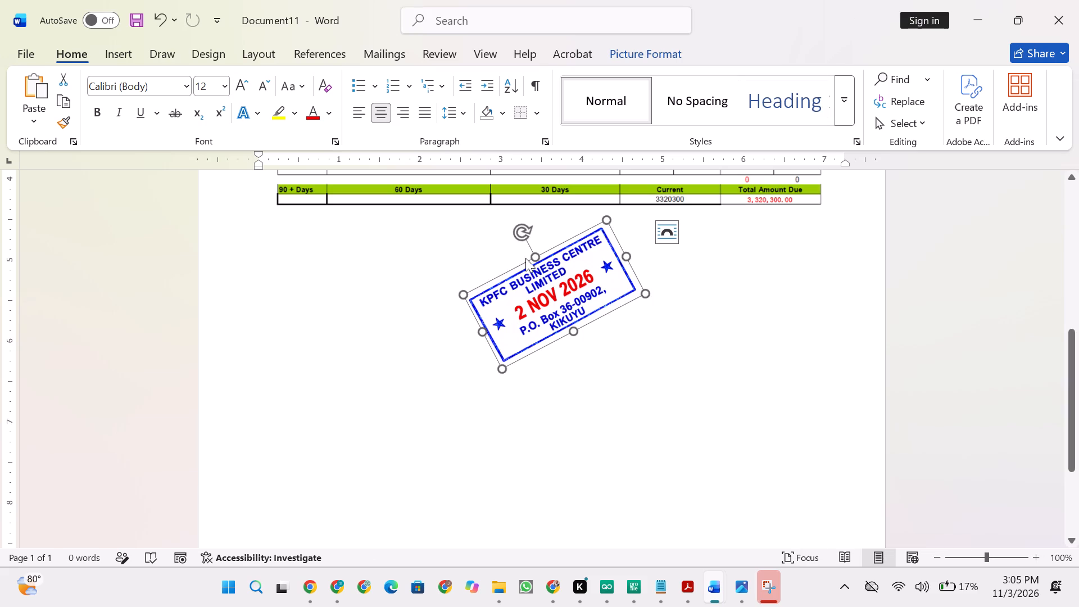
click(531, 256)
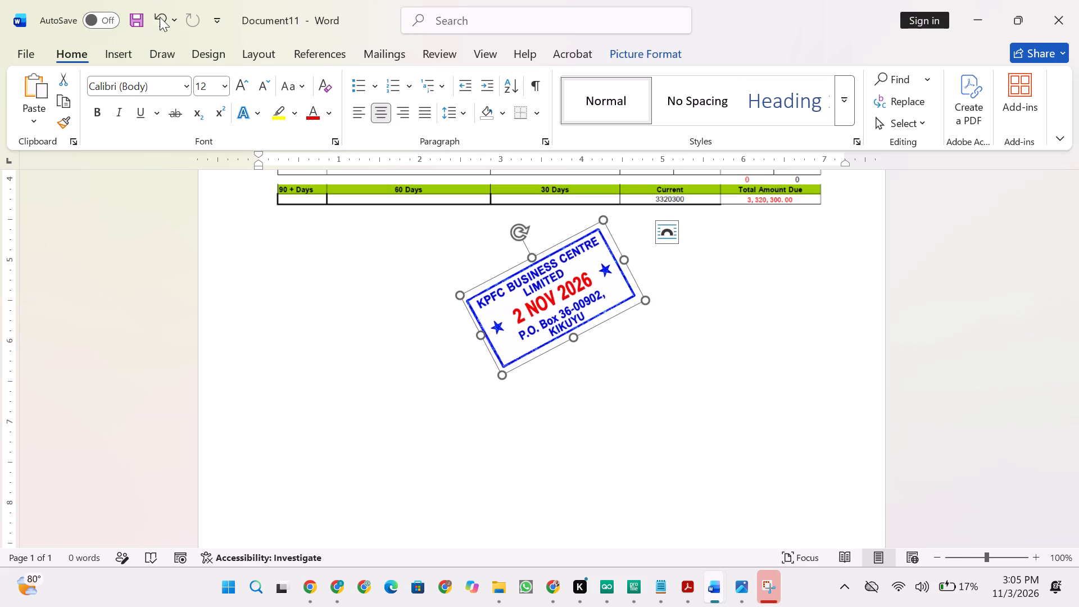
click(164, 17)
drag(646, 296, 652, 298)
click(574, 283)
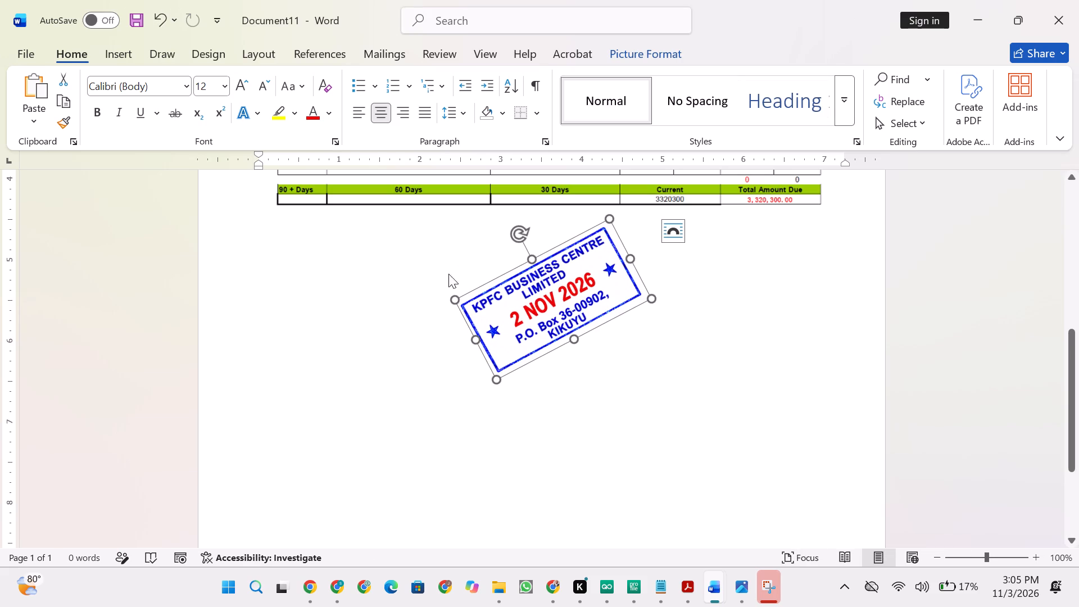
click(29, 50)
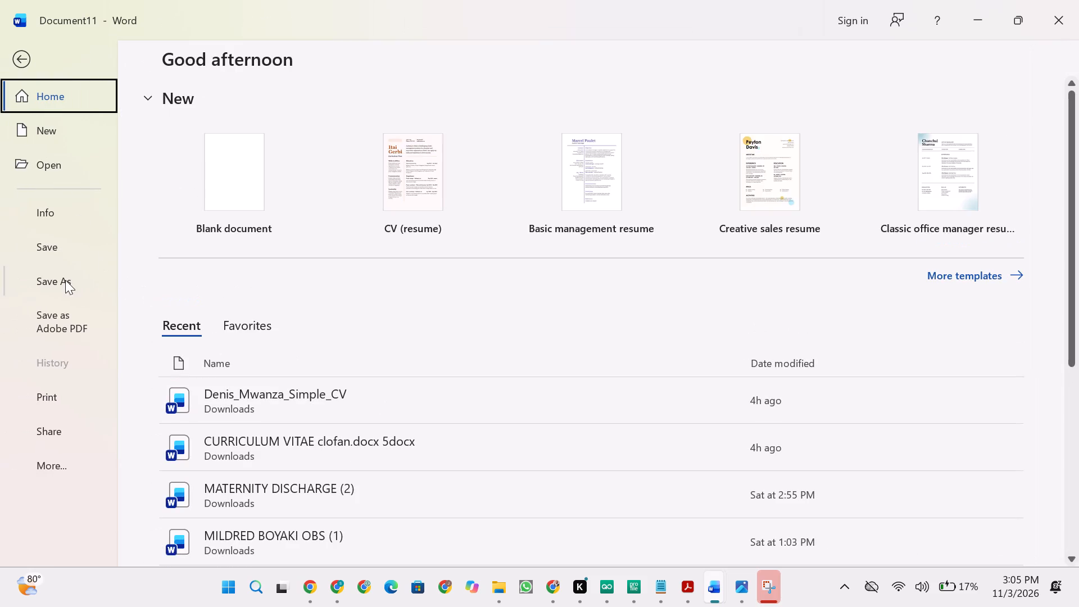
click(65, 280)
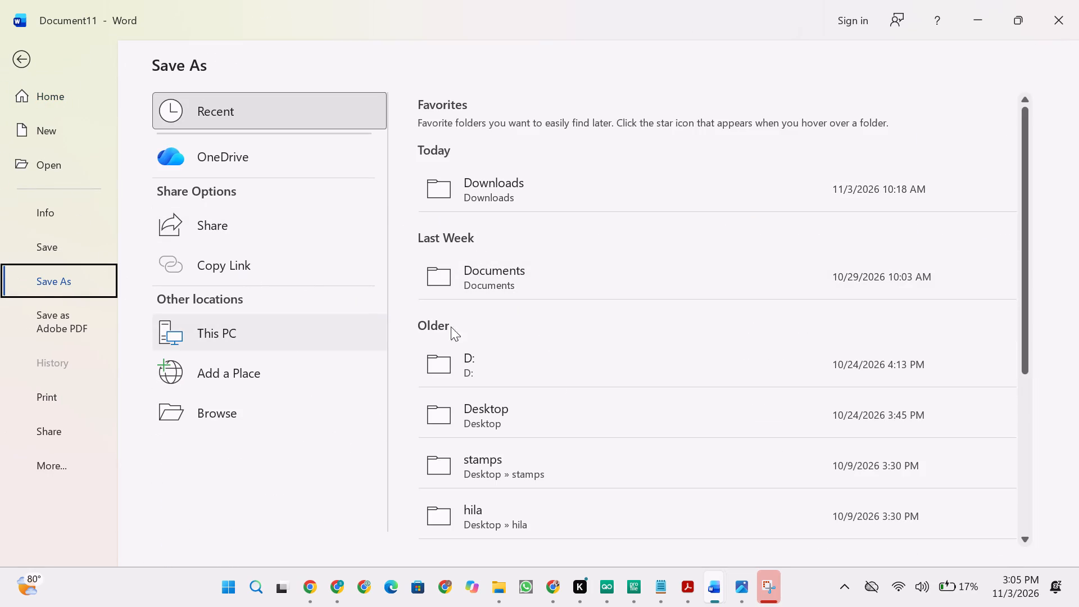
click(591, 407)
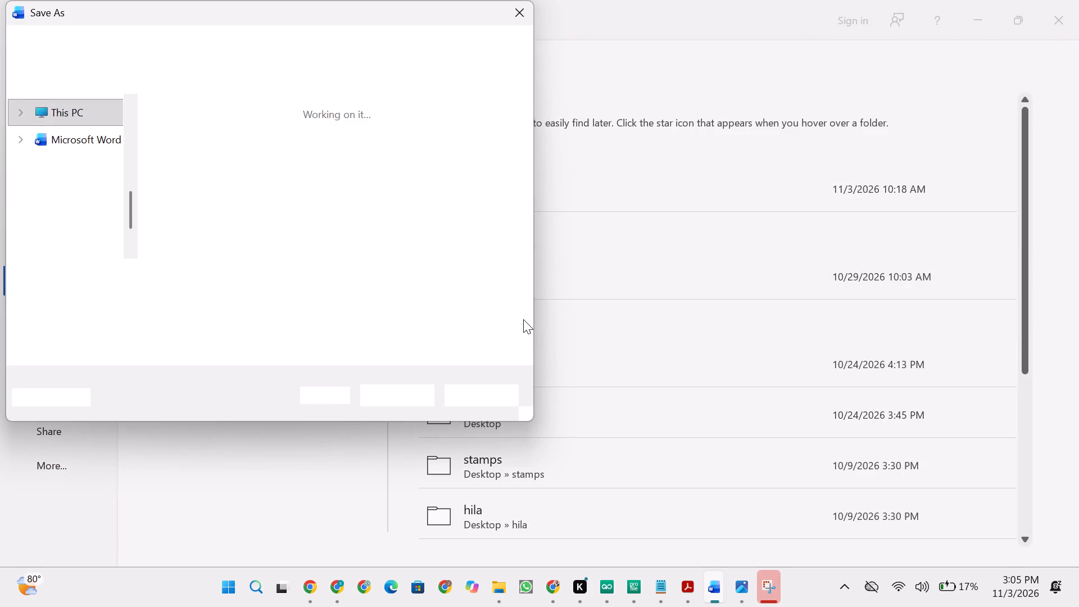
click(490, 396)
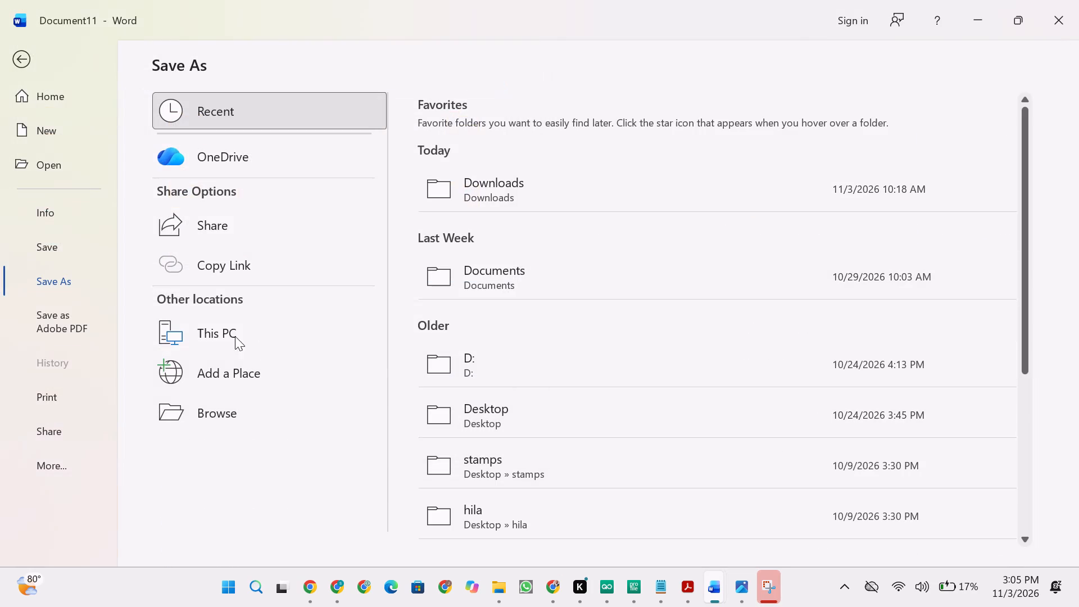
Save the stamped KPFC statement as a PDF named kpfc in the hila oc folder on the Desktop.
click(63, 311)
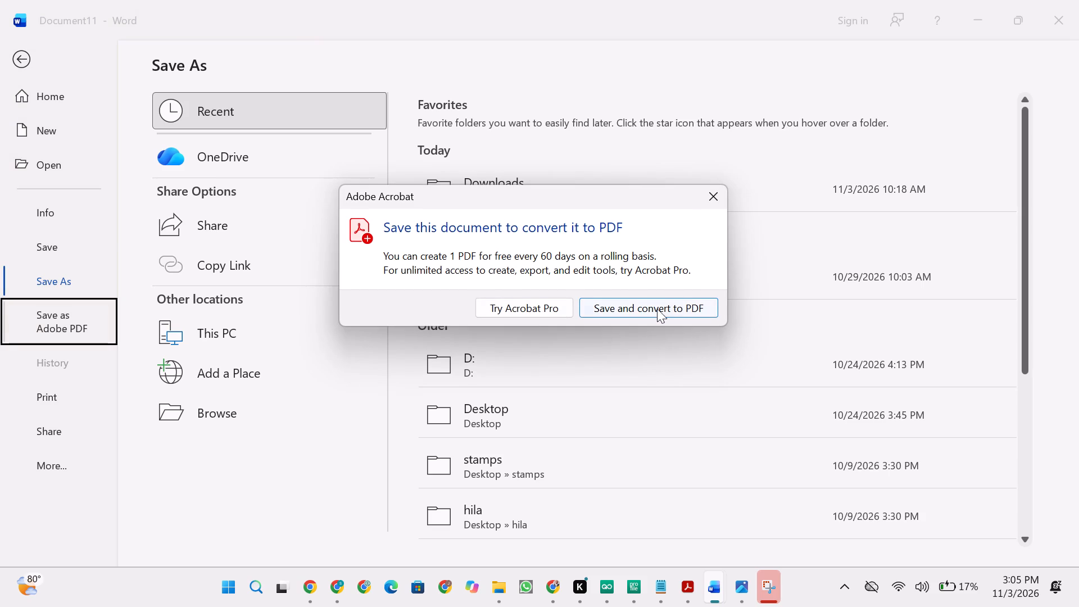
click(657, 307)
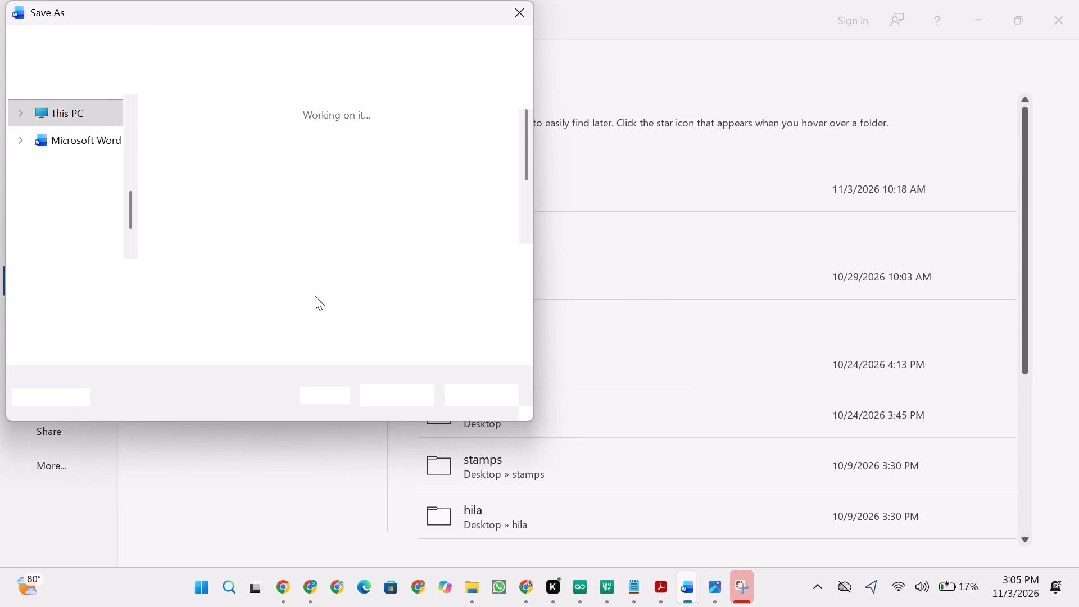
key(l)
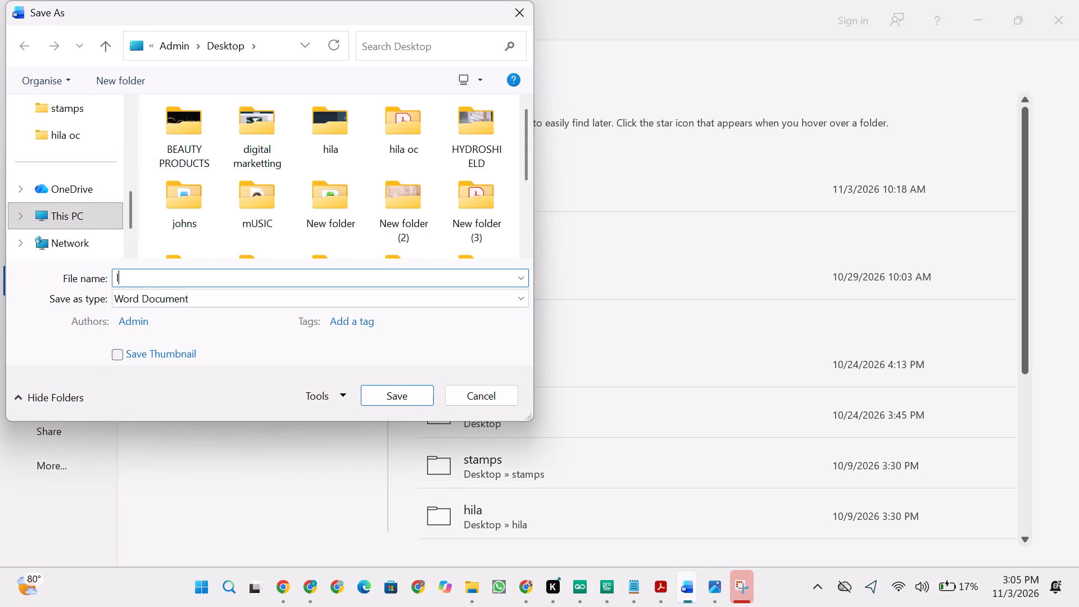
key(BackSpace)
text(kpfc)
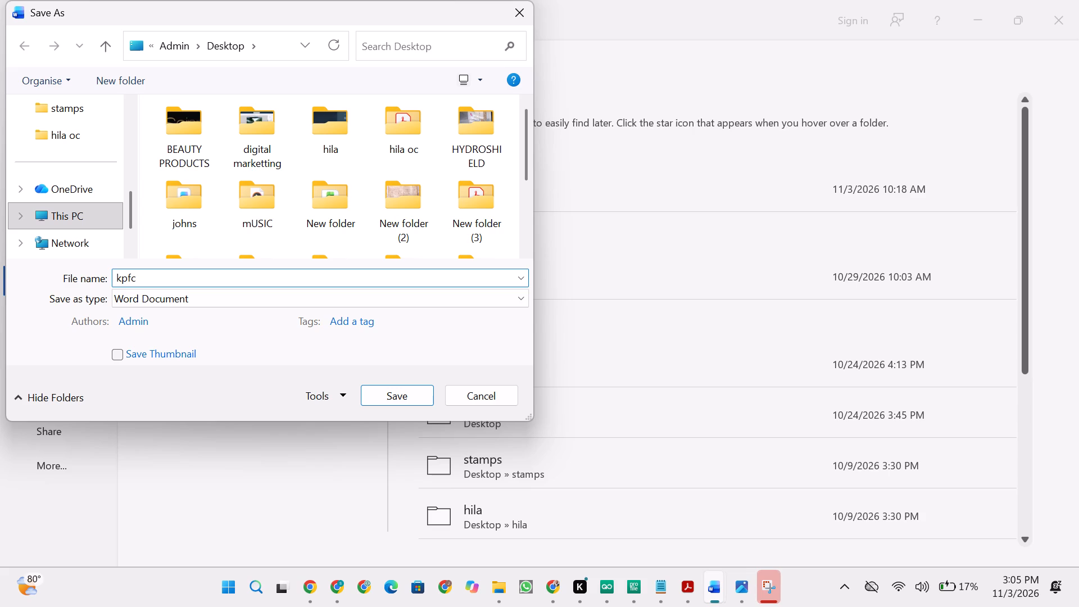
click(232, 295)
click(233, 395)
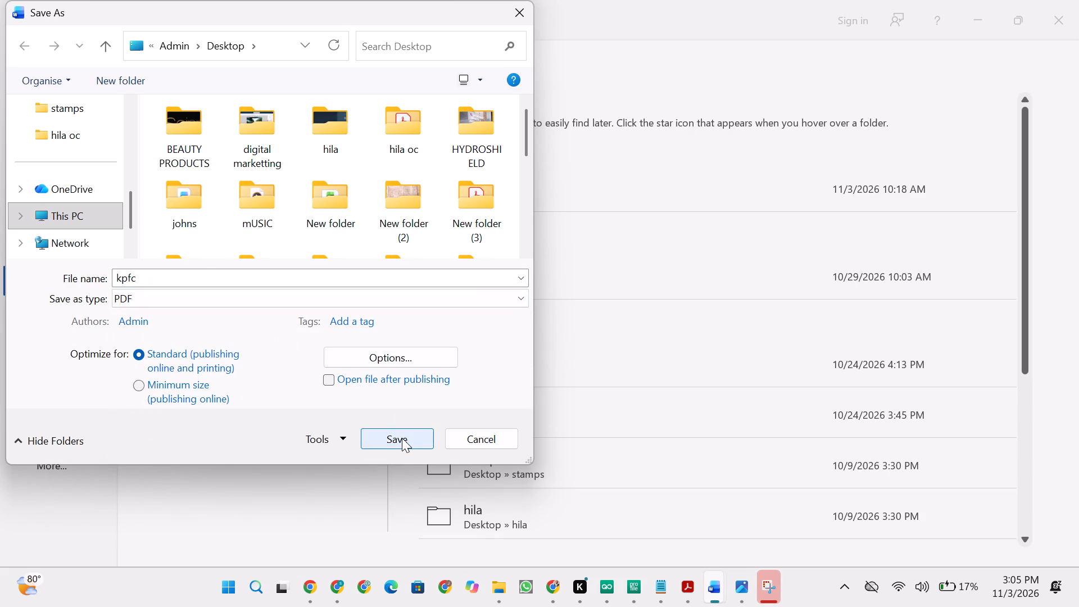
double_click(383, 139)
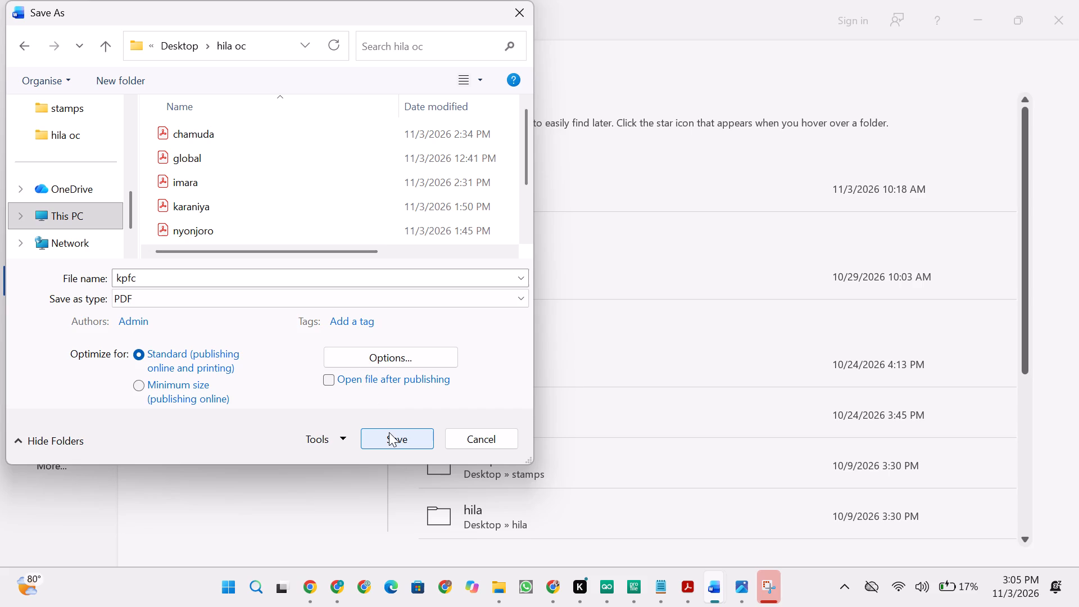
click(391, 434)
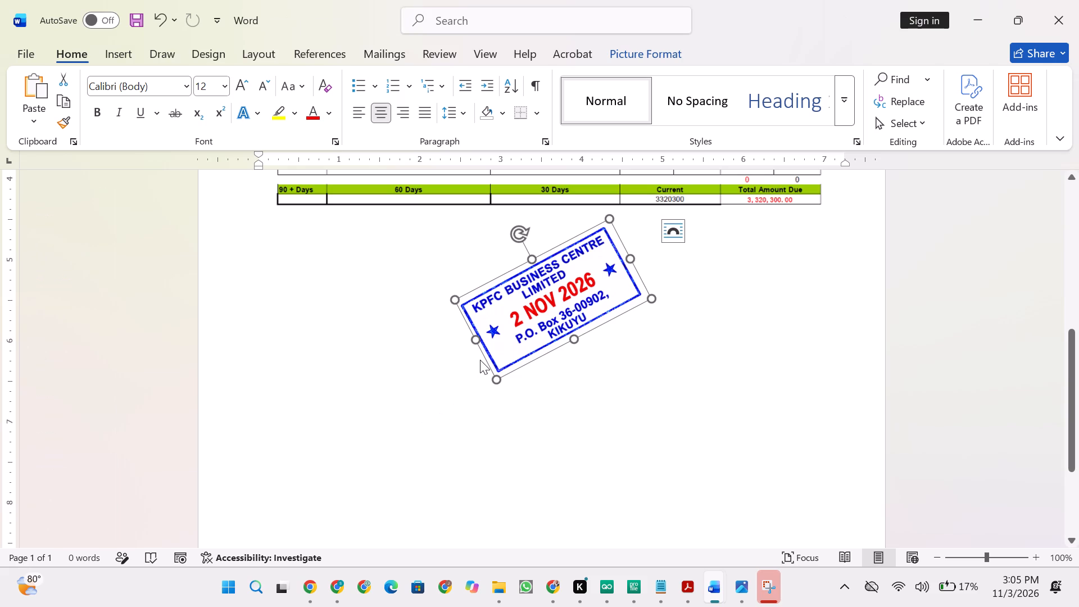
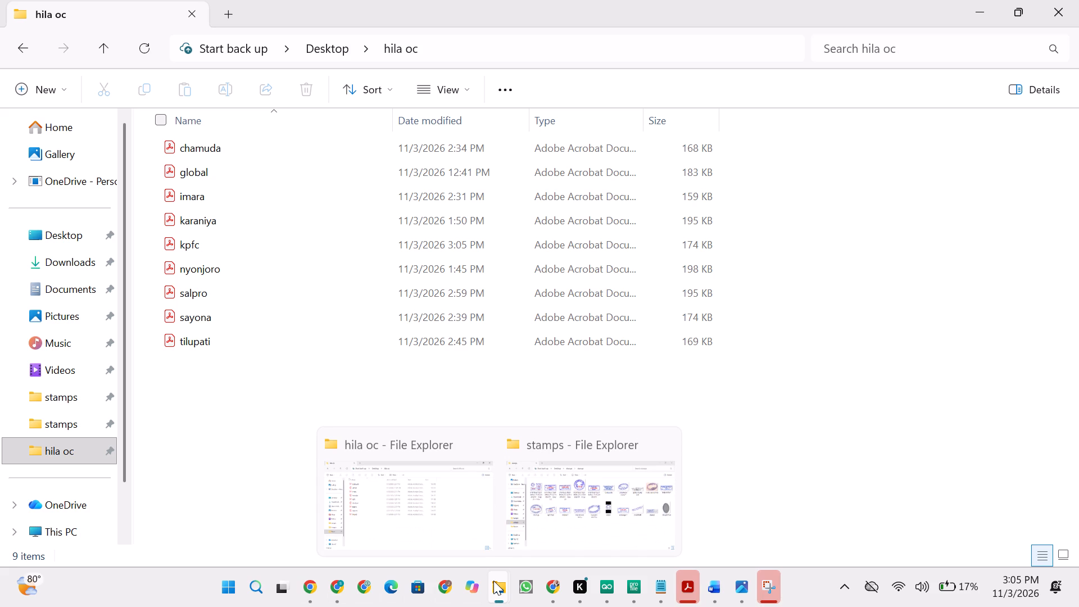
Copy the Samwega Works Limited stamp image dated 2 NOV 2026 from the stamps folder.
click(559, 527)
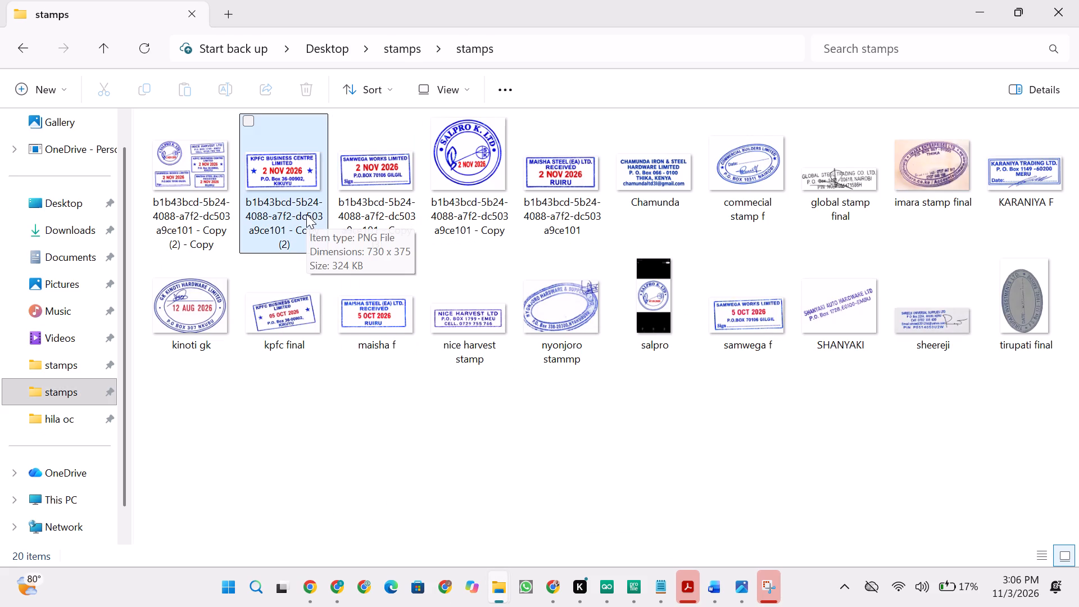
right_click(346, 193)
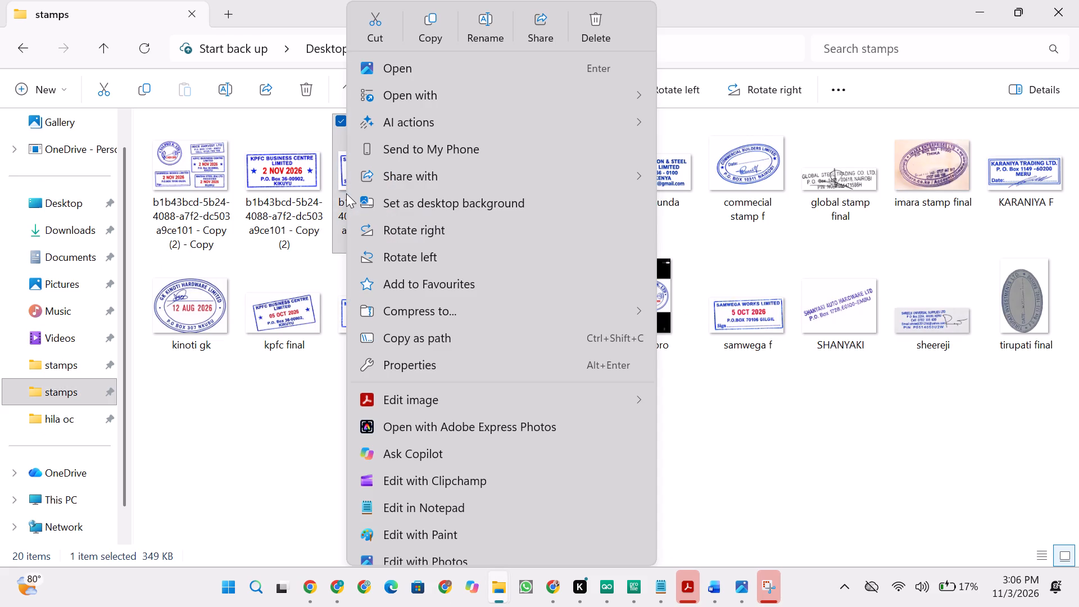
click(432, 13)
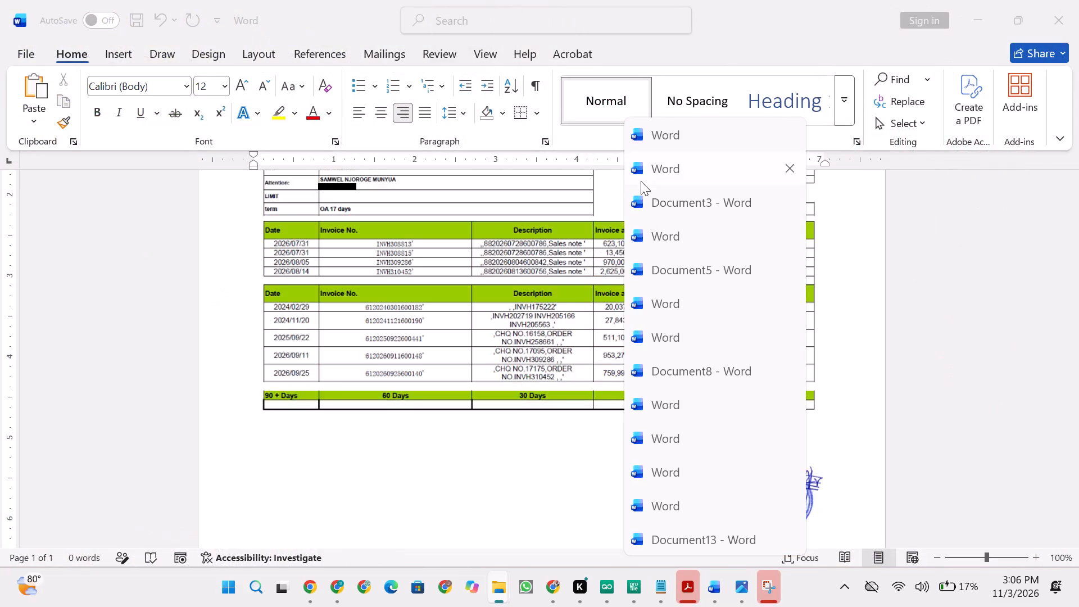
Switch to Word and examine the stamped Nyonjoro Hardware & Supplies statement.
click(640, 181)
scroll(600, 300, up, 2)
scroll(600, 298, down, 1)
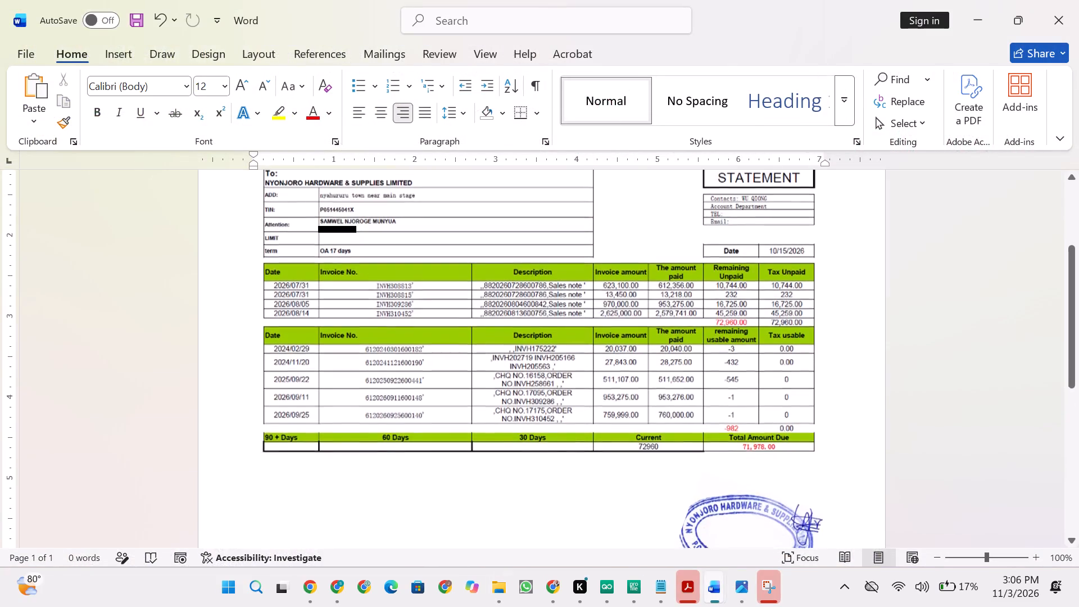
scroll(600, 298, up, 1)
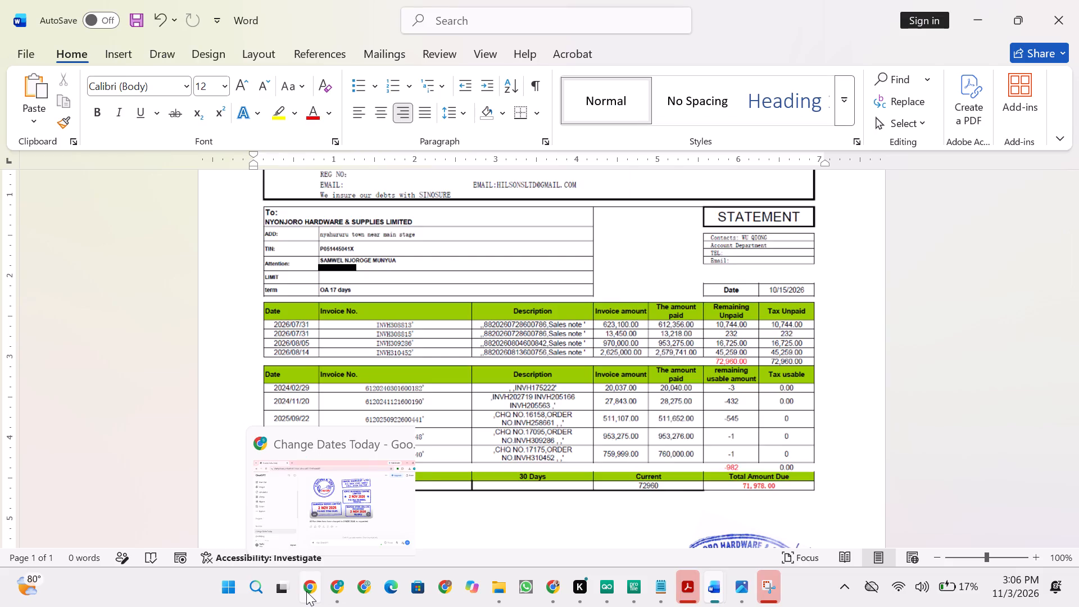
Switch to Acrobat and review the saved statement PDFs, including sayona, tilupati, salpro, karaniya and nyonjoro.
click(688, 581)
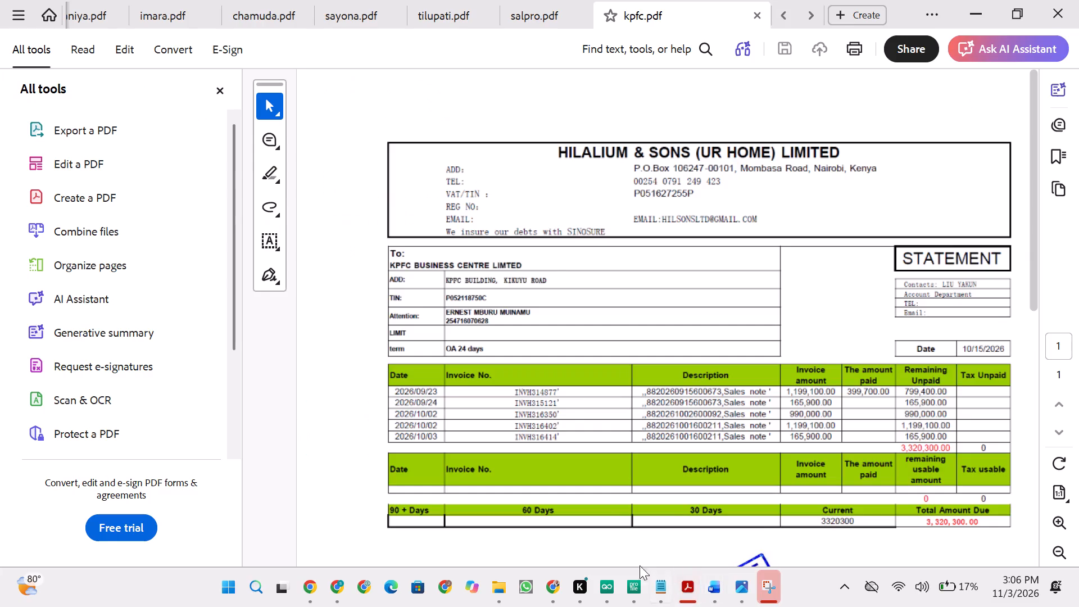
click(343, 17)
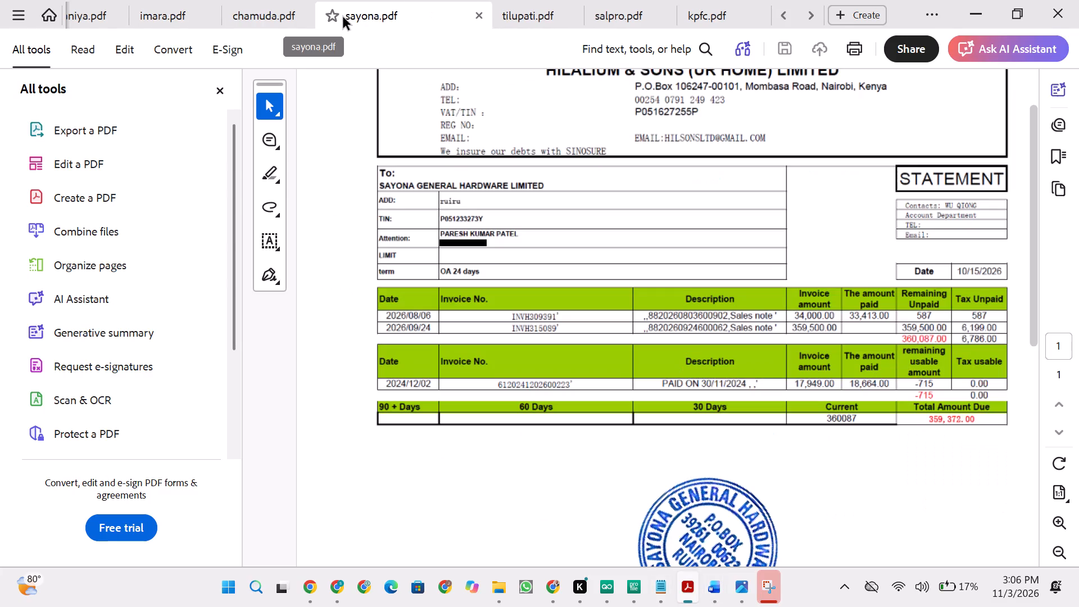
click(515, 13)
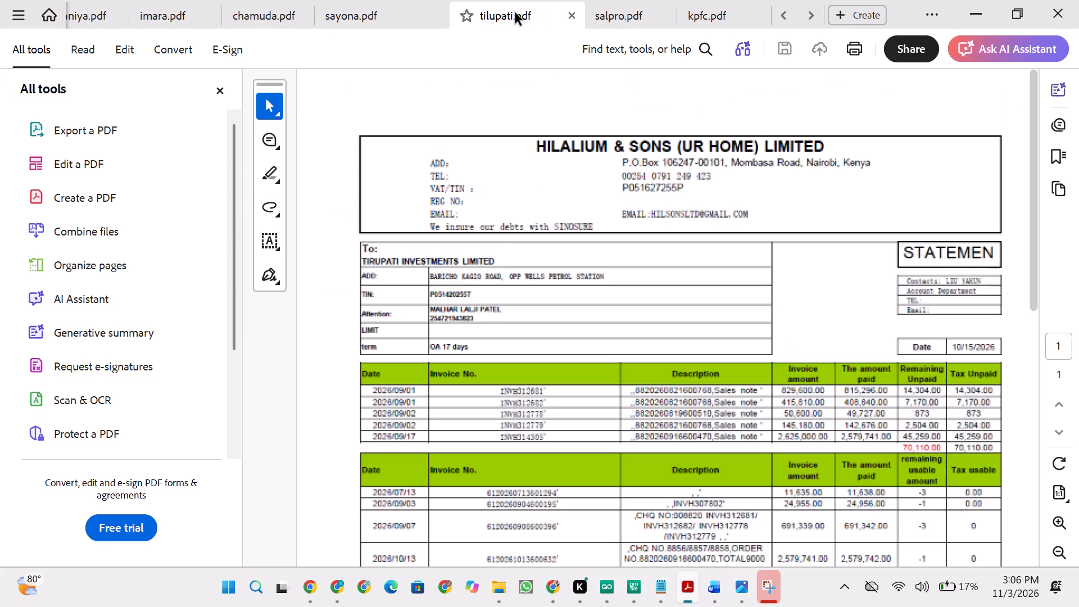
click(614, 10)
scroll(473, 152, down, 4)
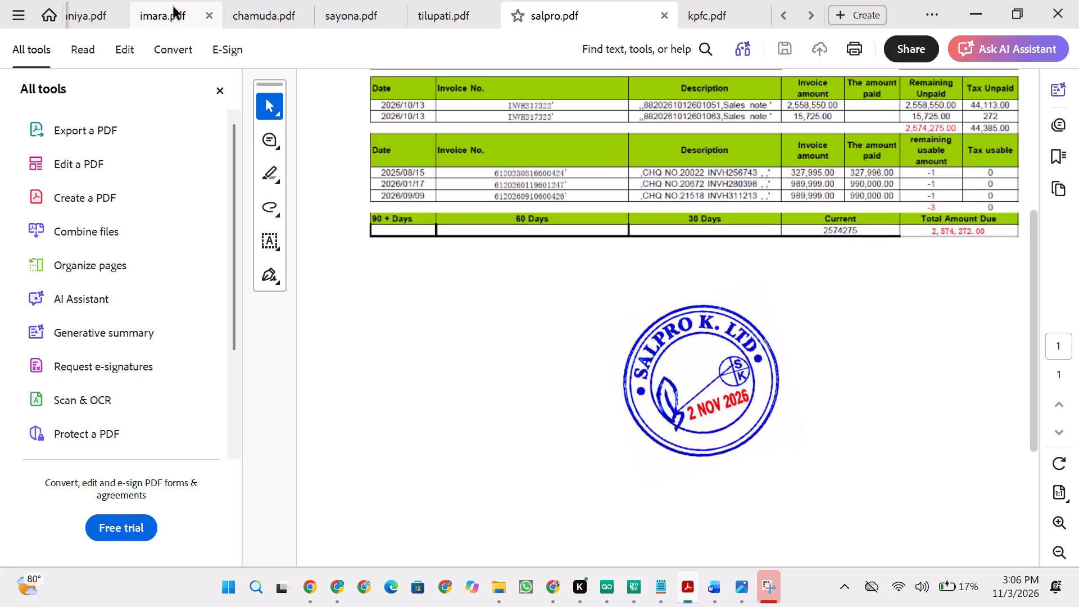
click(163, 10)
click(90, 17)
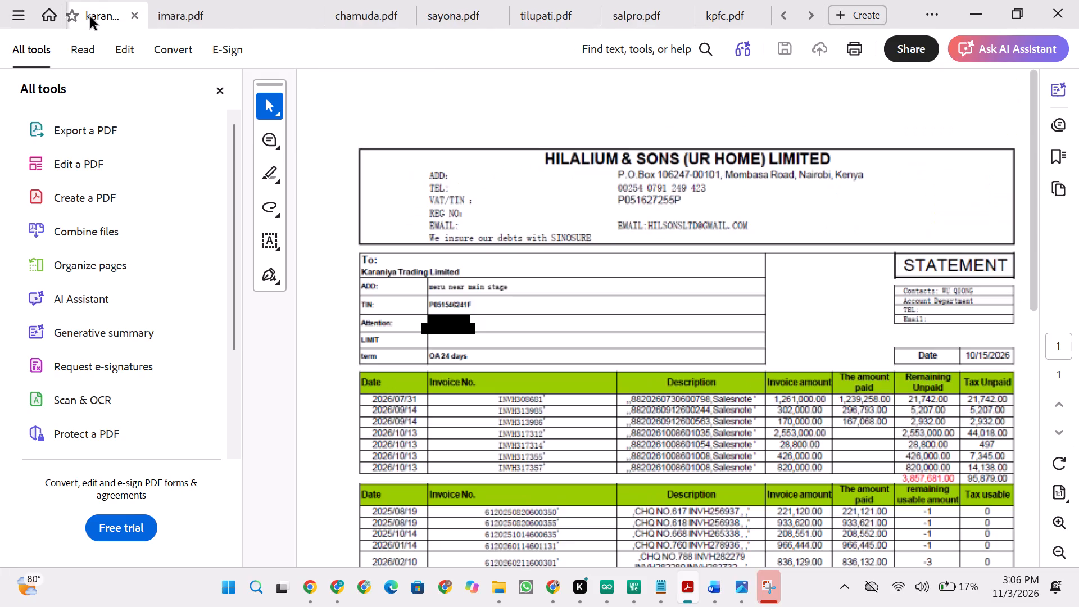
click(220, 91)
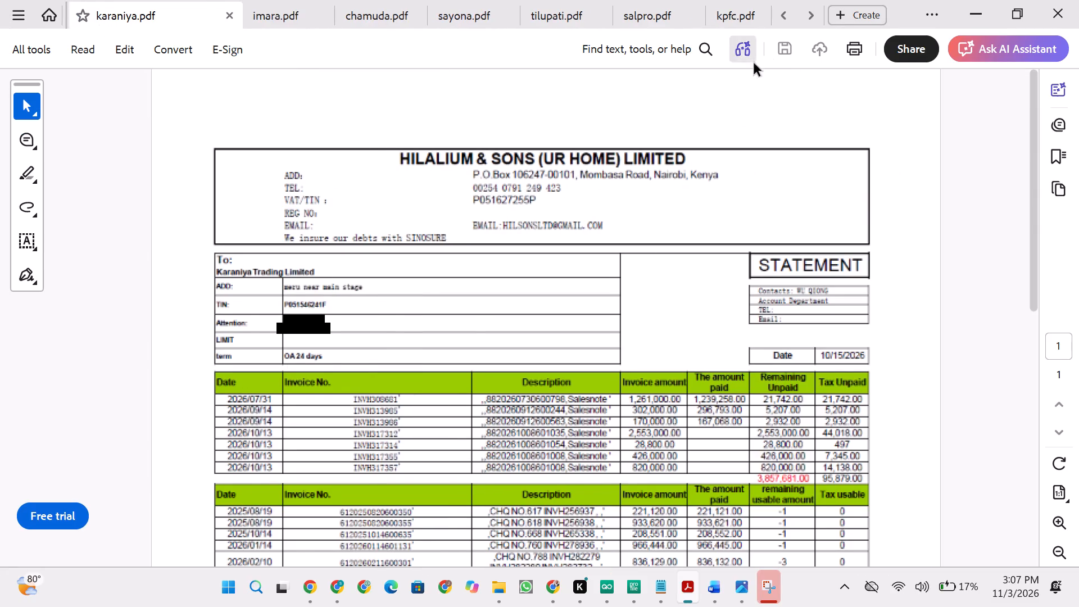
click(775, 9)
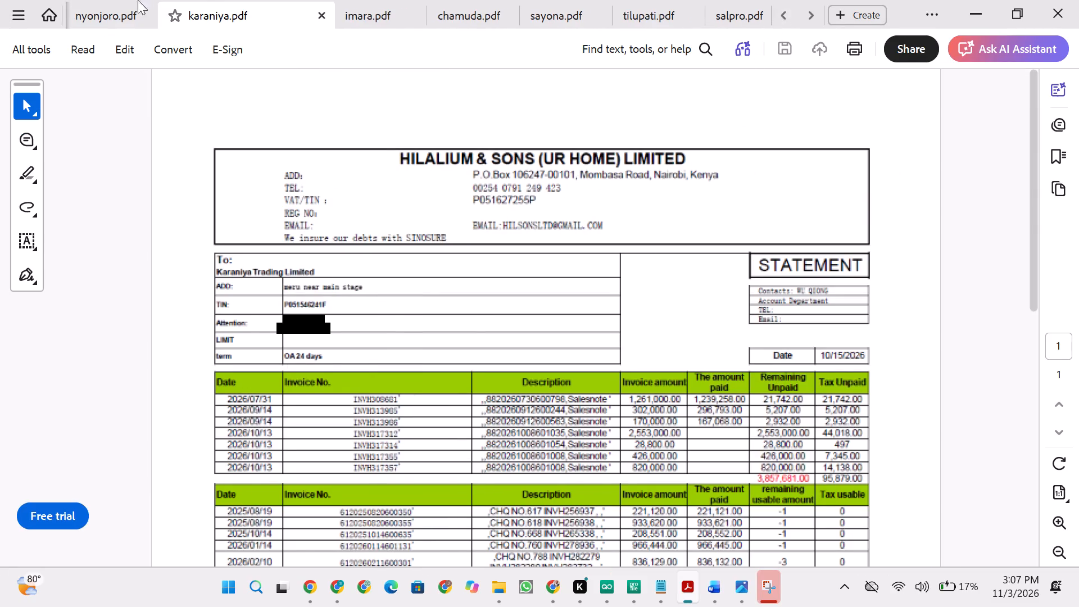
click(135, 1)
click(105, 12)
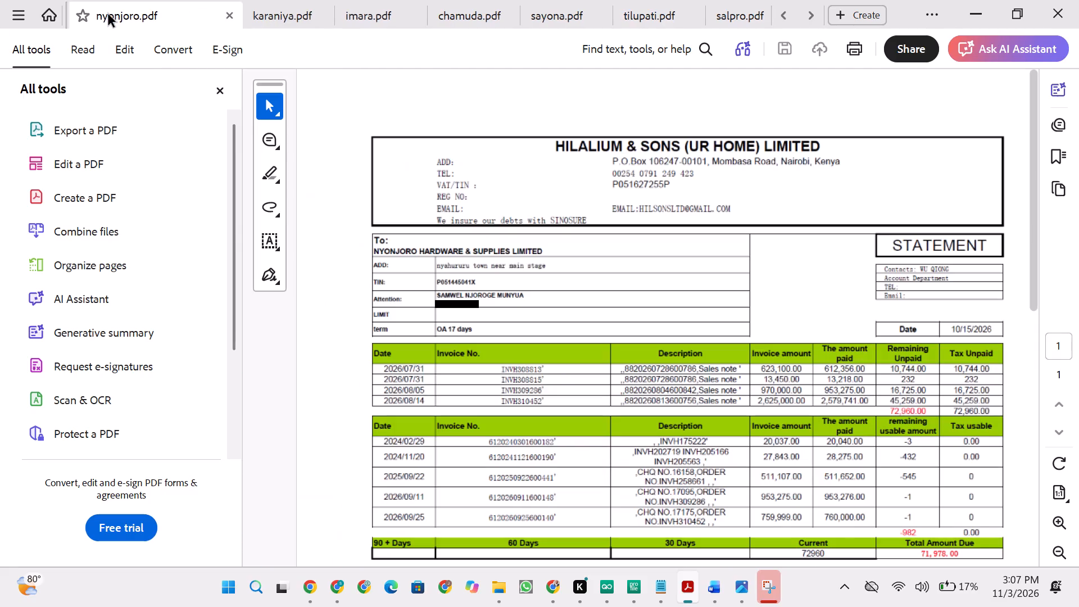
Go back to the earliest open original statements and look through Global Steel, KPFC Business Centre, Tirupati and Sayona General Hardware.
click(784, 20)
double_click(784, 20)
click(784, 20)
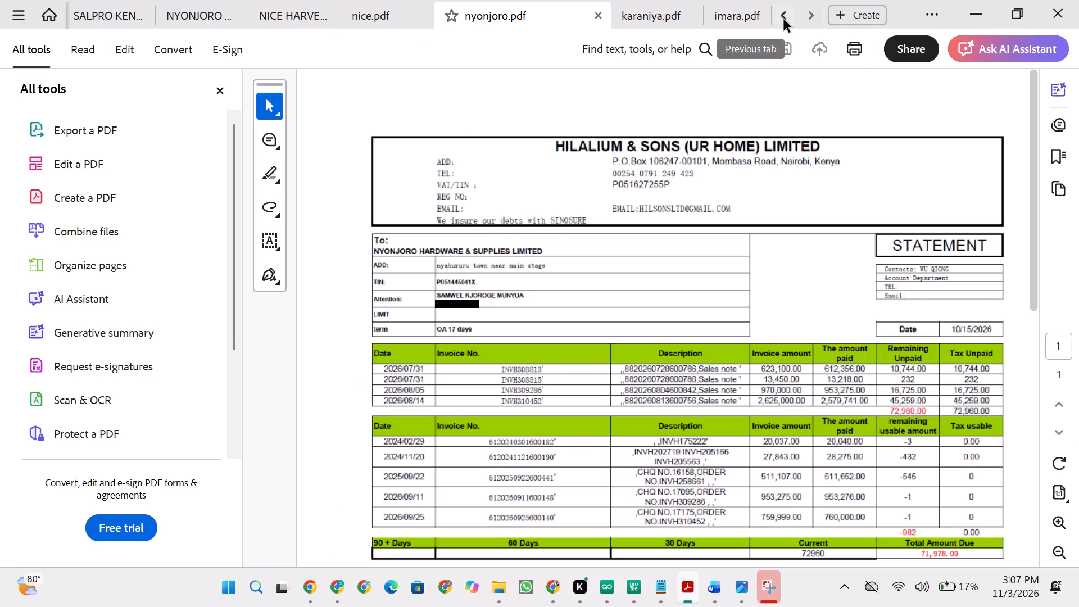
click(784, 20)
click(784, 20)
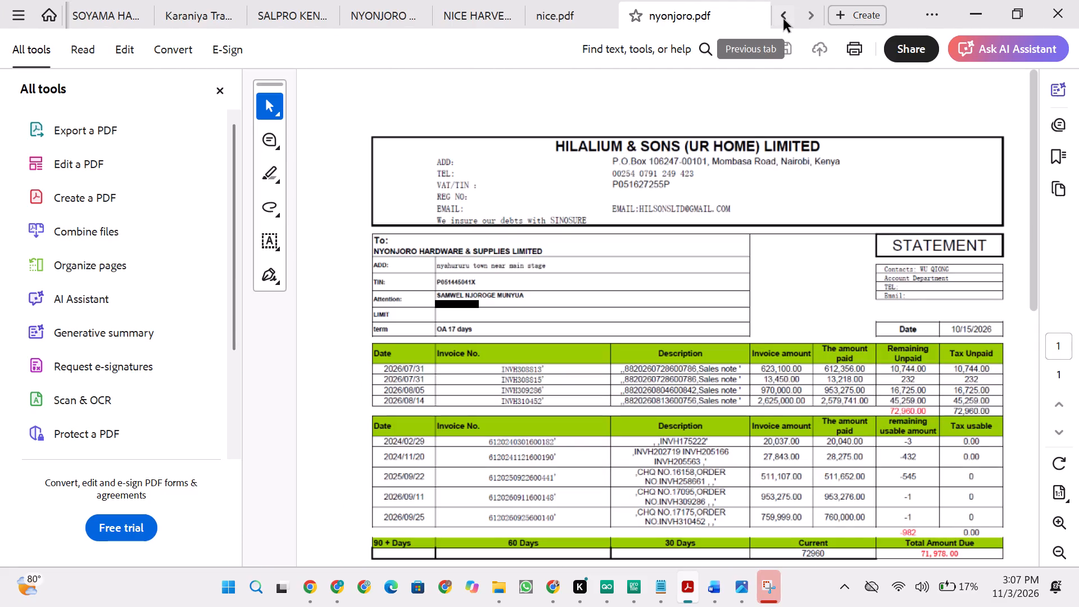
click(784, 20)
click(784, 20)
click(784, 20)
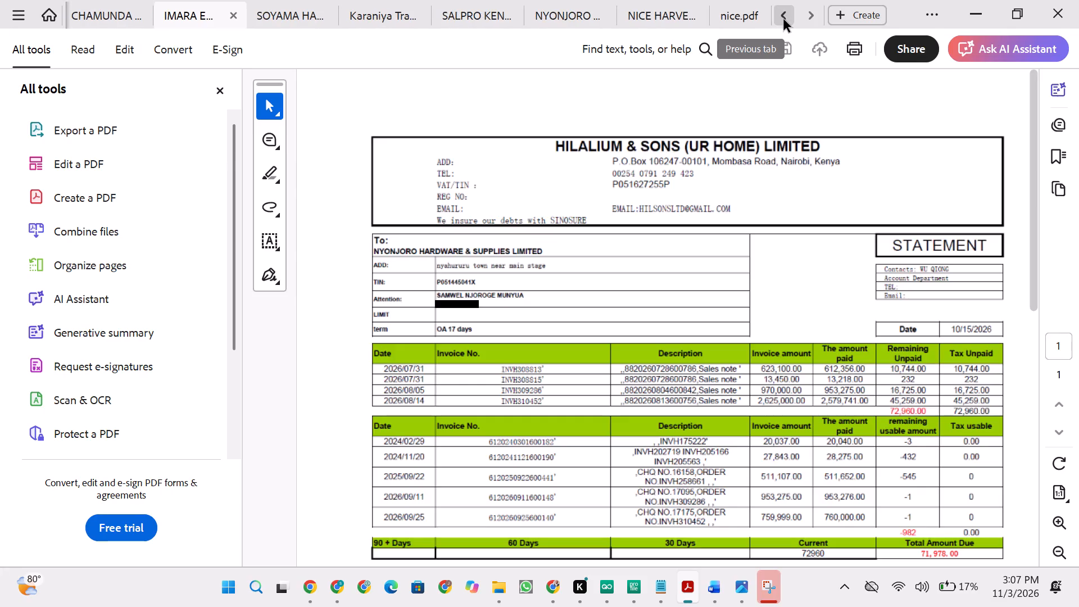
click(784, 20)
click(784, 20)
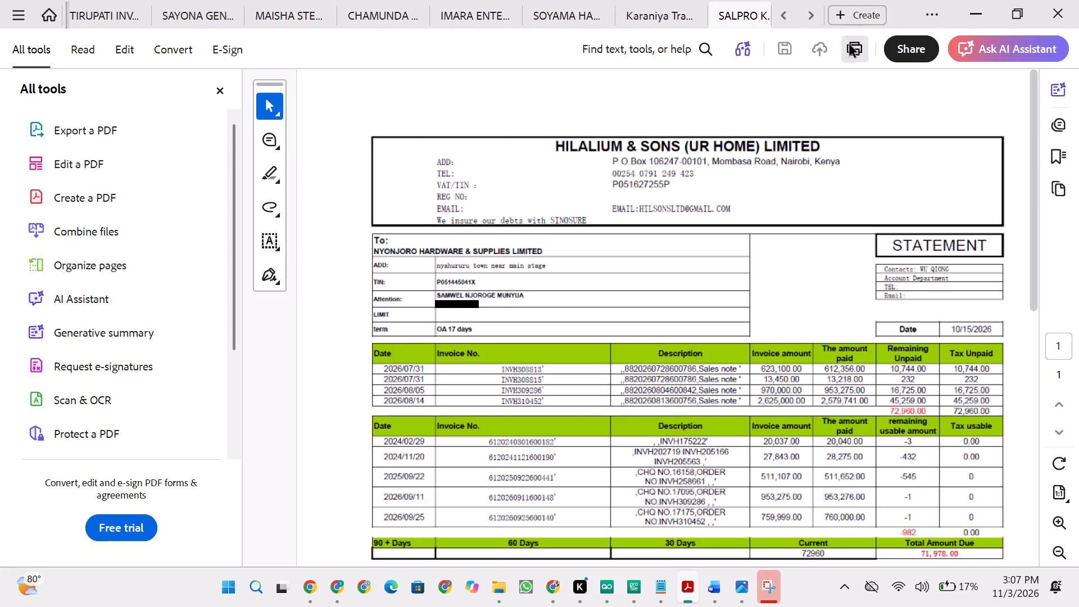
click(776, 15)
click(776, 15)
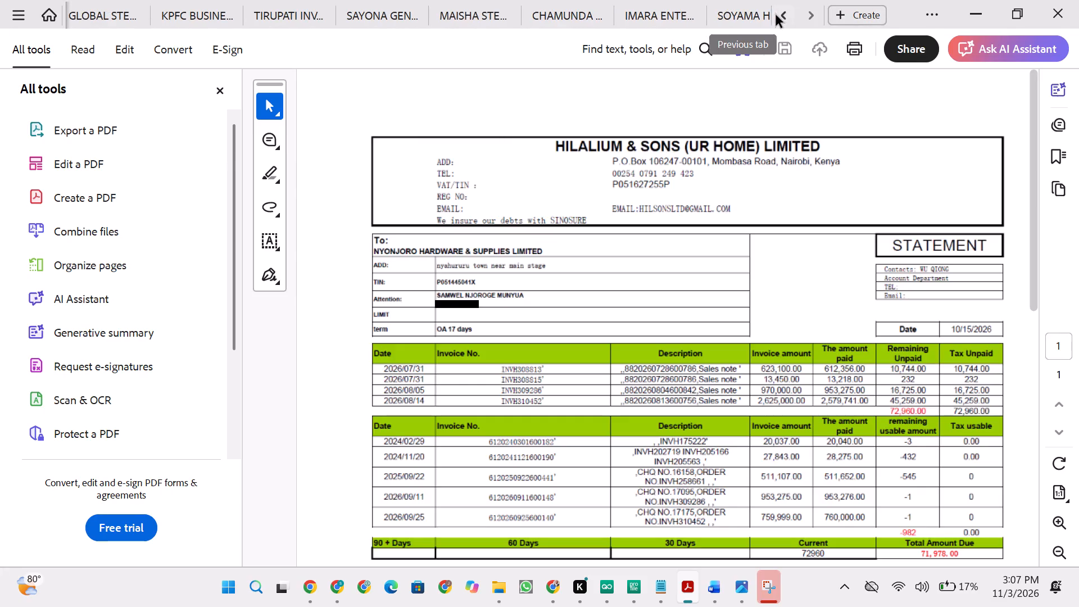
click(776, 15)
click(776, 15)
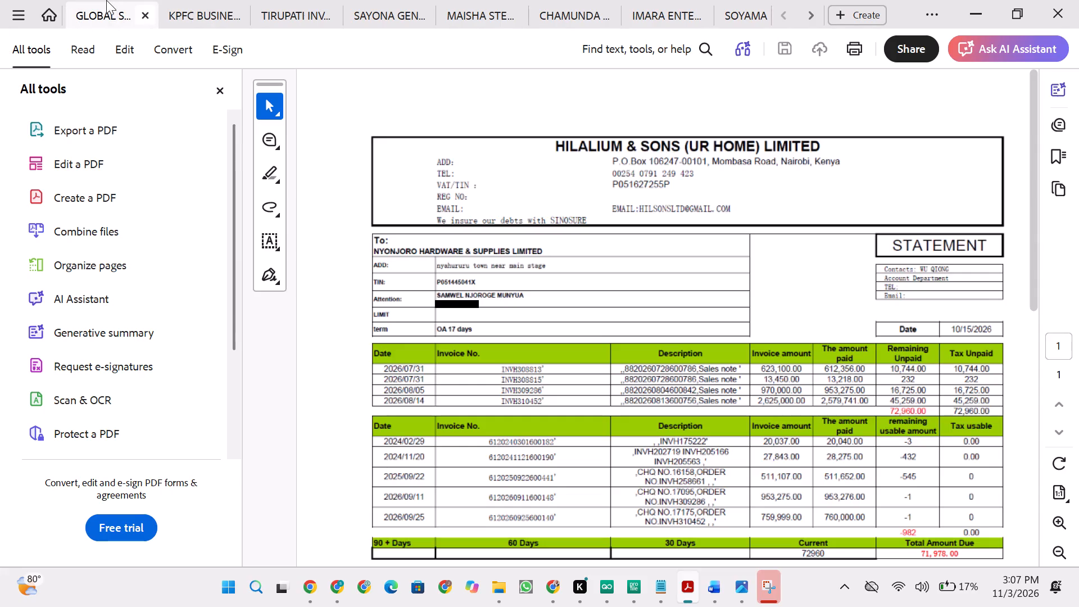
click(116, 12)
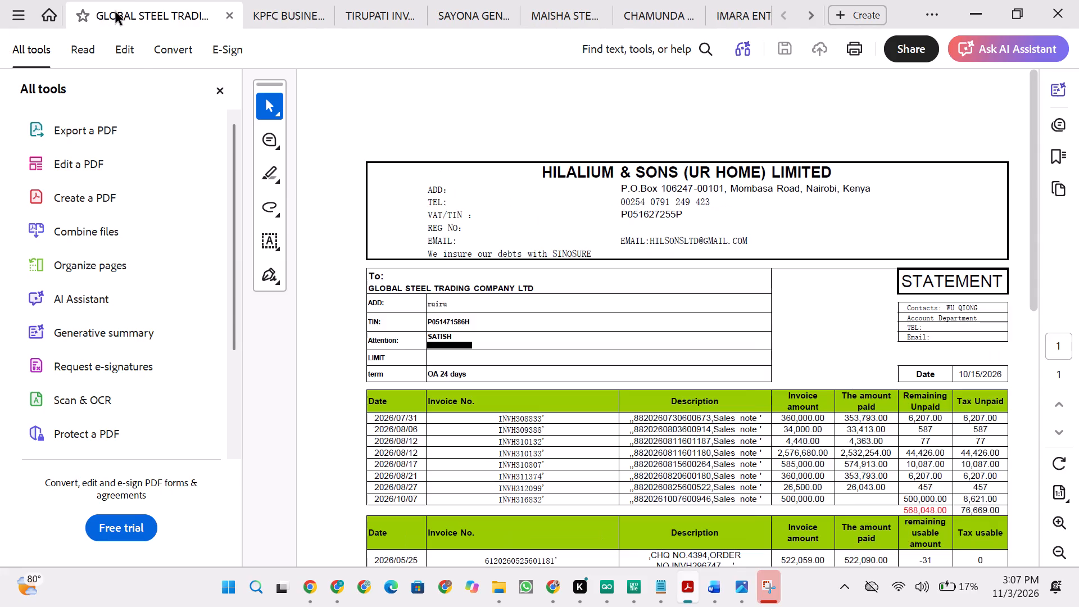
click(273, 9)
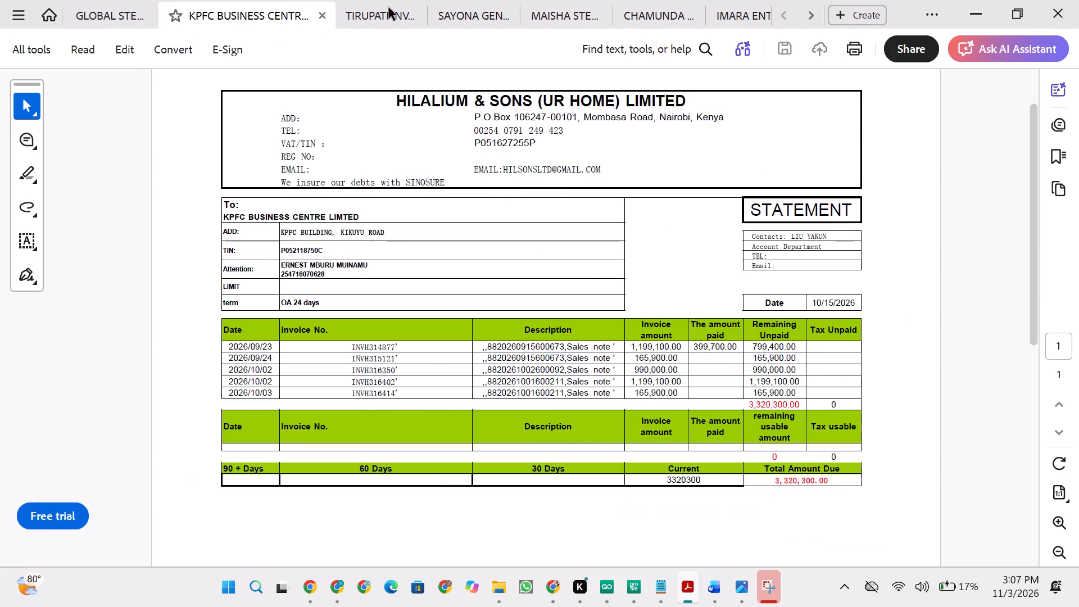
click(390, 8)
click(463, 8)
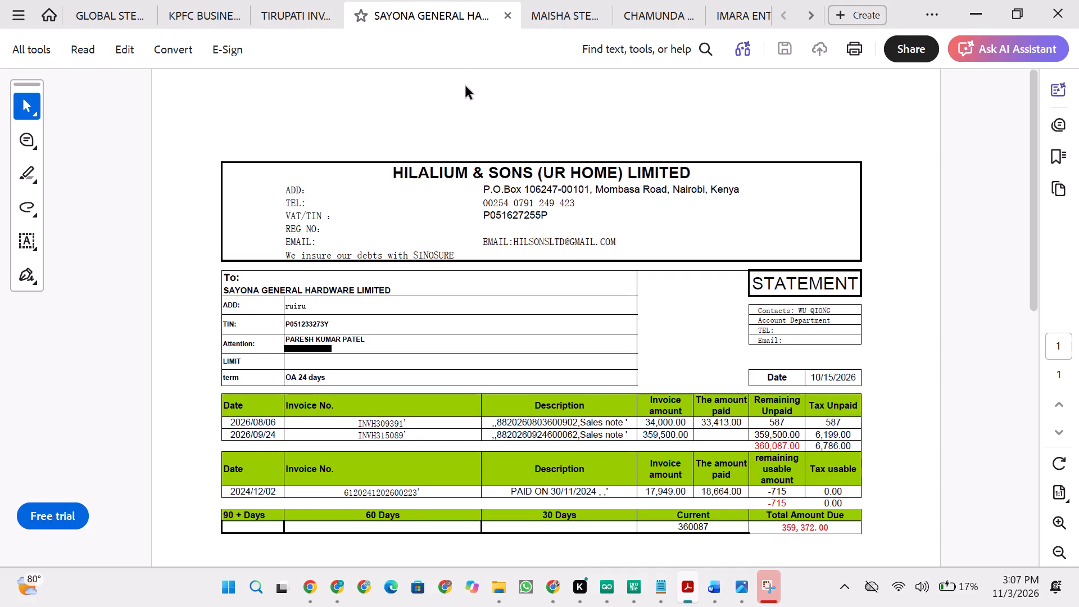
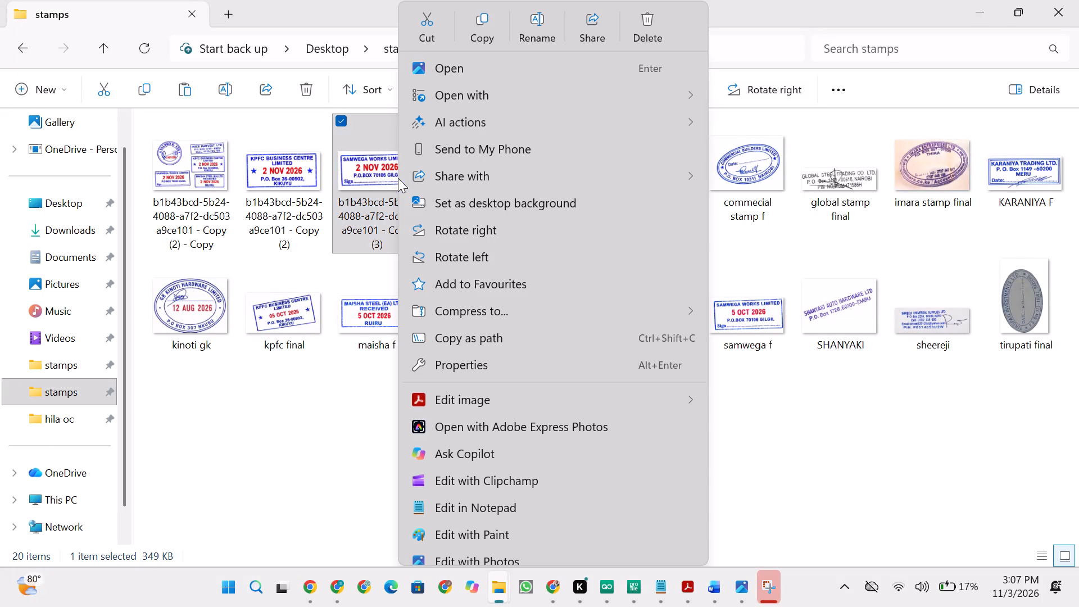
Rename the Samwega Works Limited stamp image dated 2 NOV 2026 as samwega.
click(551, 31)
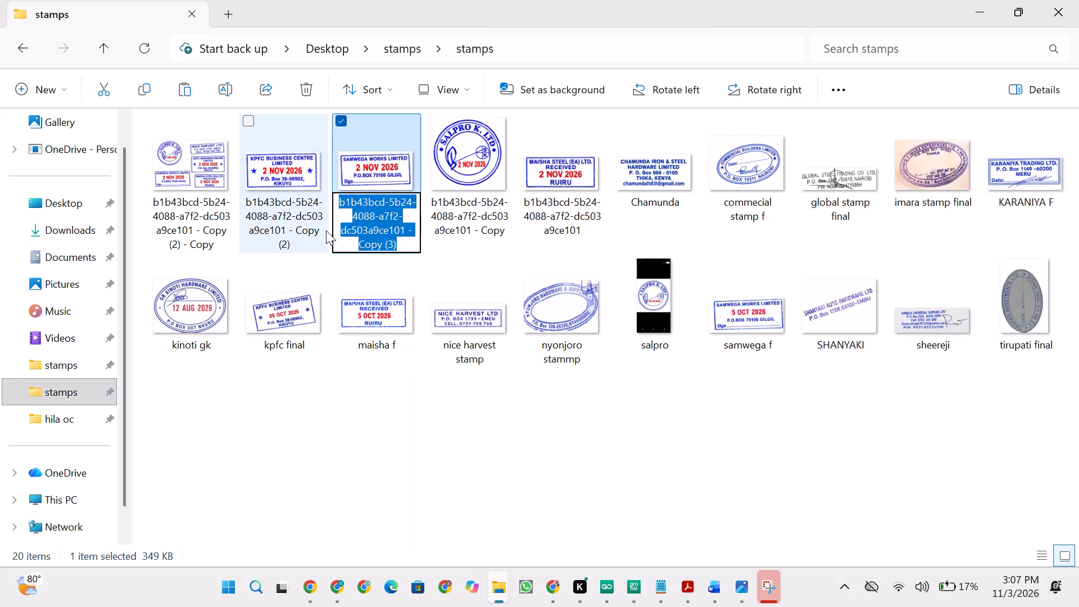
text(sa)
text(mwega)
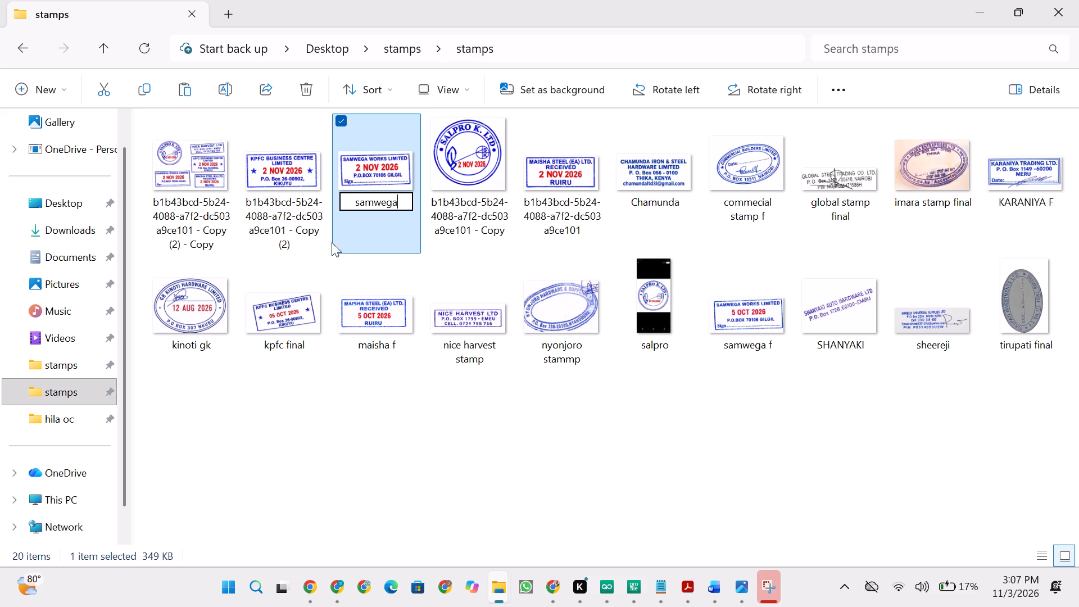
click(375, 250)
Look through the stamp images in the stamps folder, from tirupati final back to kpfc final, to see which companies have one.
right_click(269, 201)
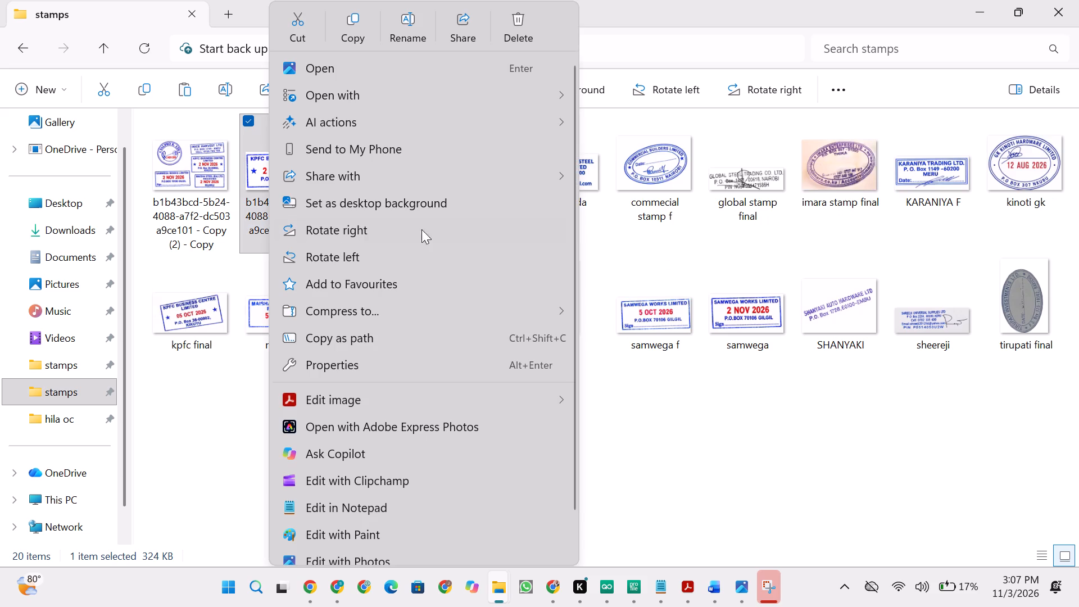
click(684, 248)
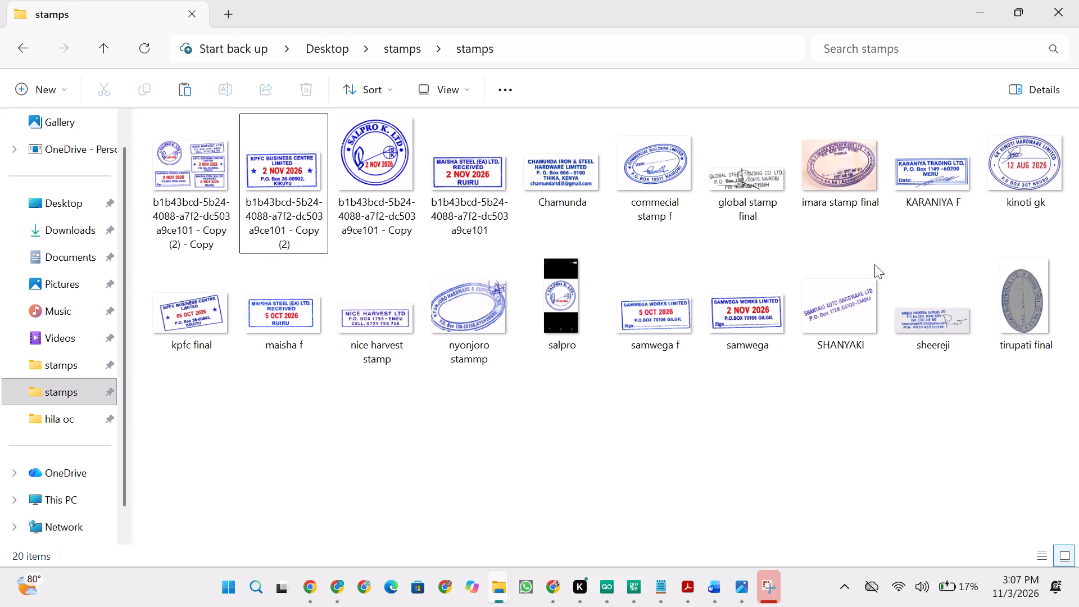
click(1037, 329)
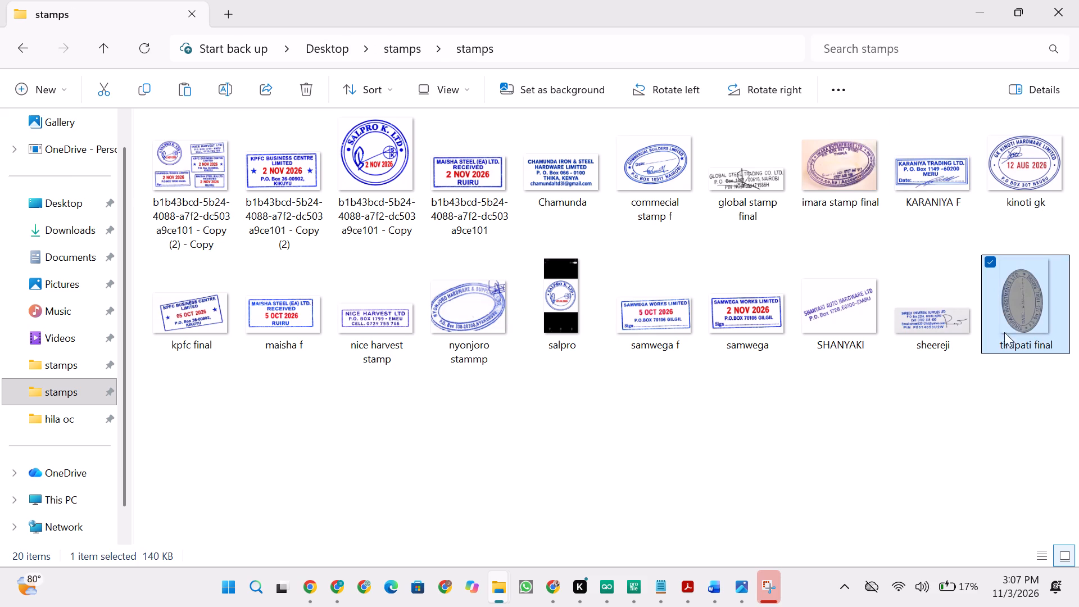
click(937, 330)
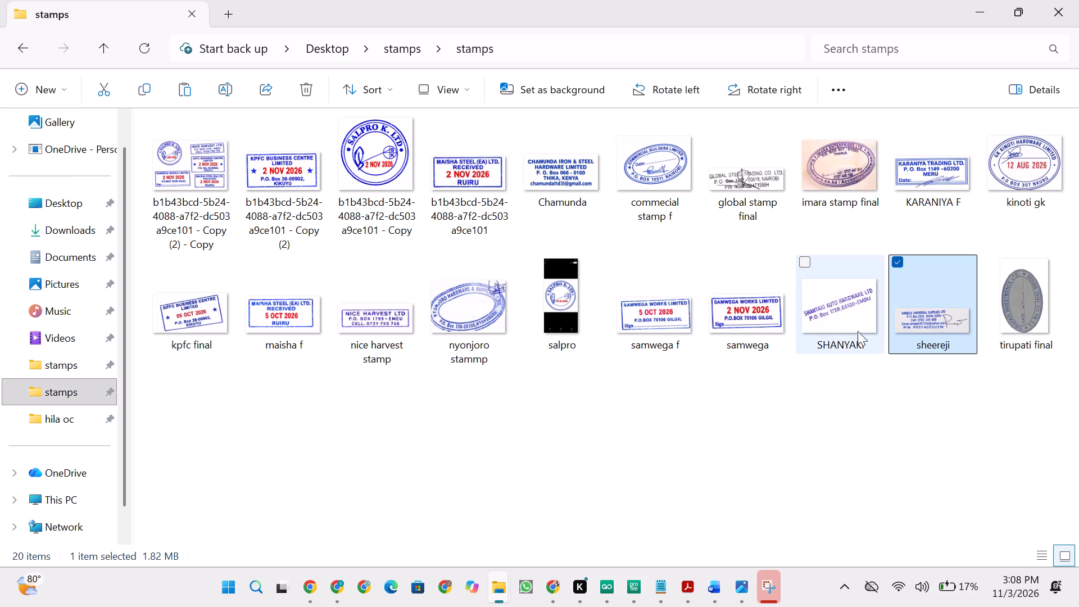
click(833, 328)
click(736, 305)
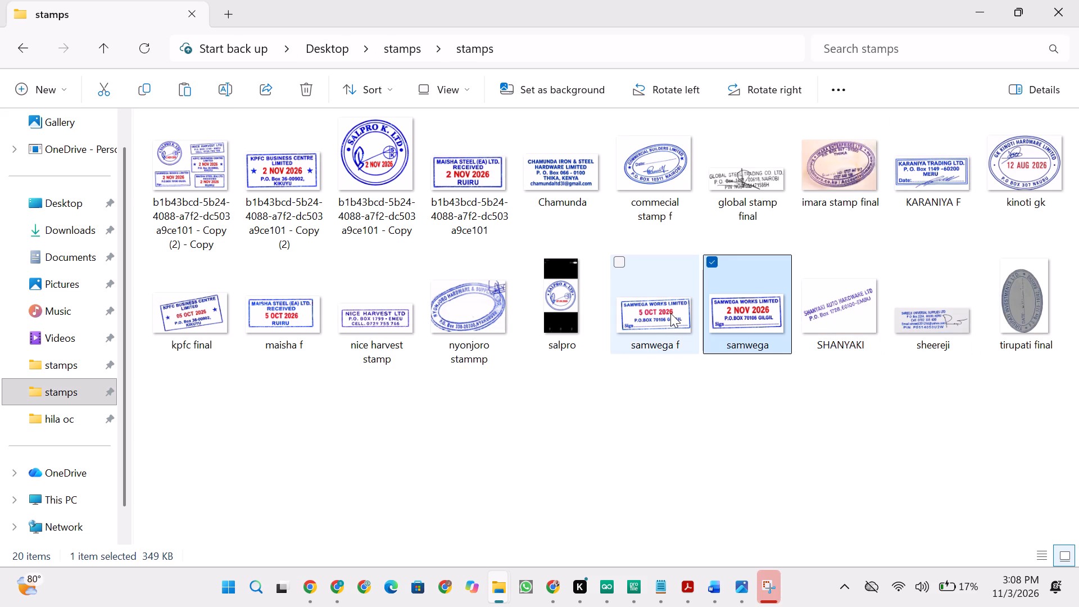
click(670, 313)
click(556, 291)
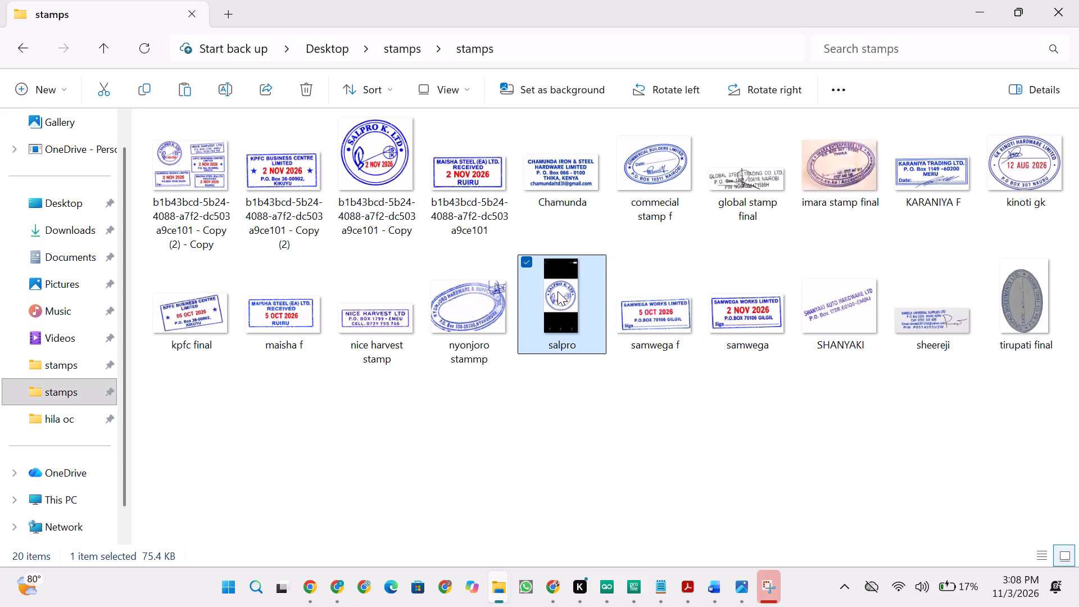
click(483, 312)
click(369, 332)
click(296, 315)
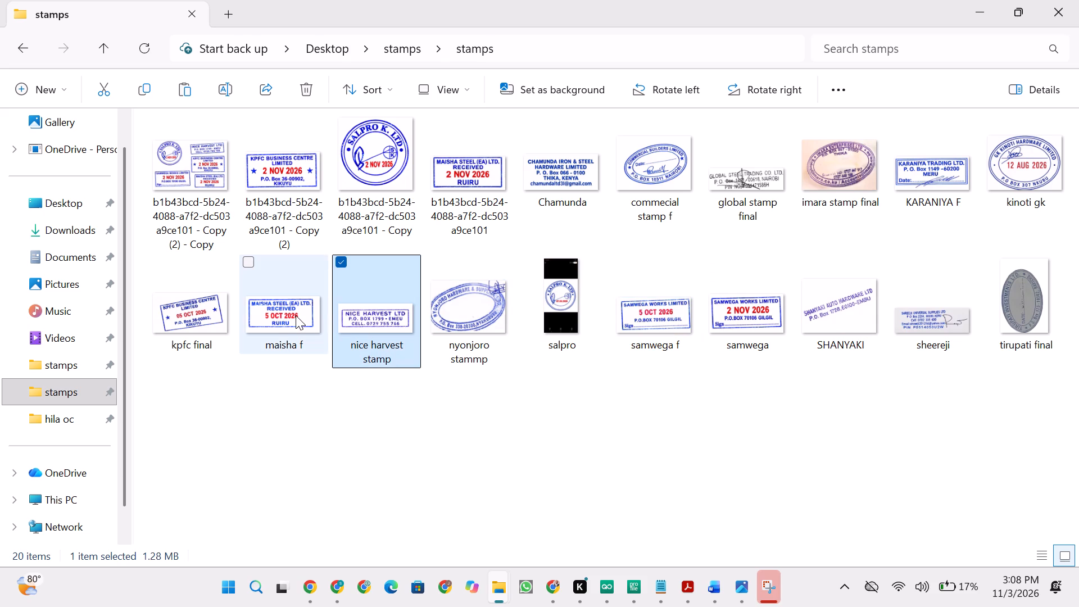
click(192, 305)
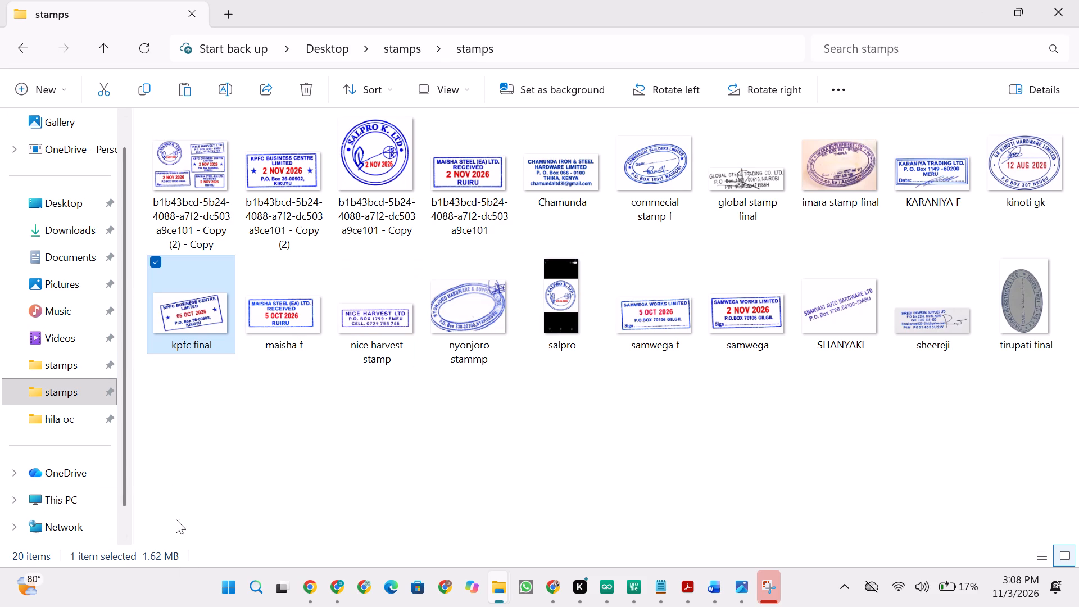
drag(123, 481, 117, 528)
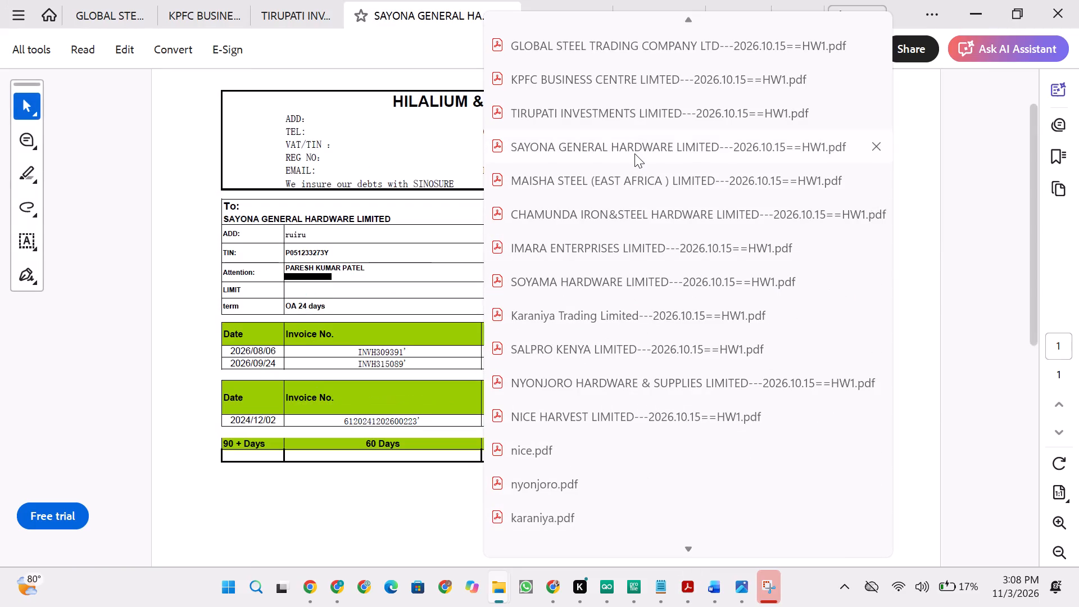
Review the original Sayona General Hardware statement in Acrobat and check for its saved PDF in the hila oc folder.
click(634, 153)
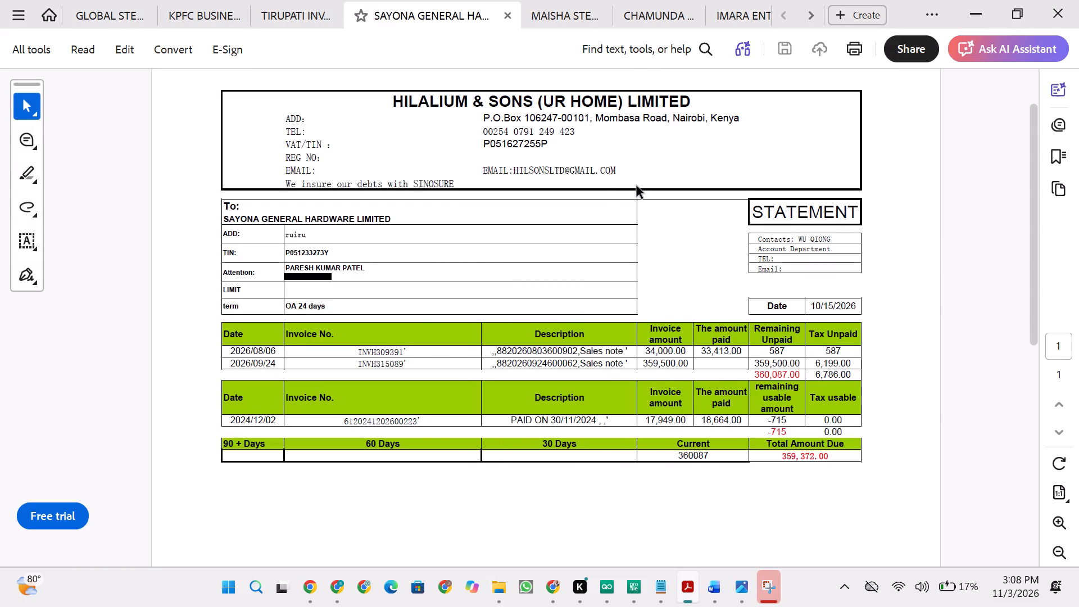
scroll(650, 216, down, 2)
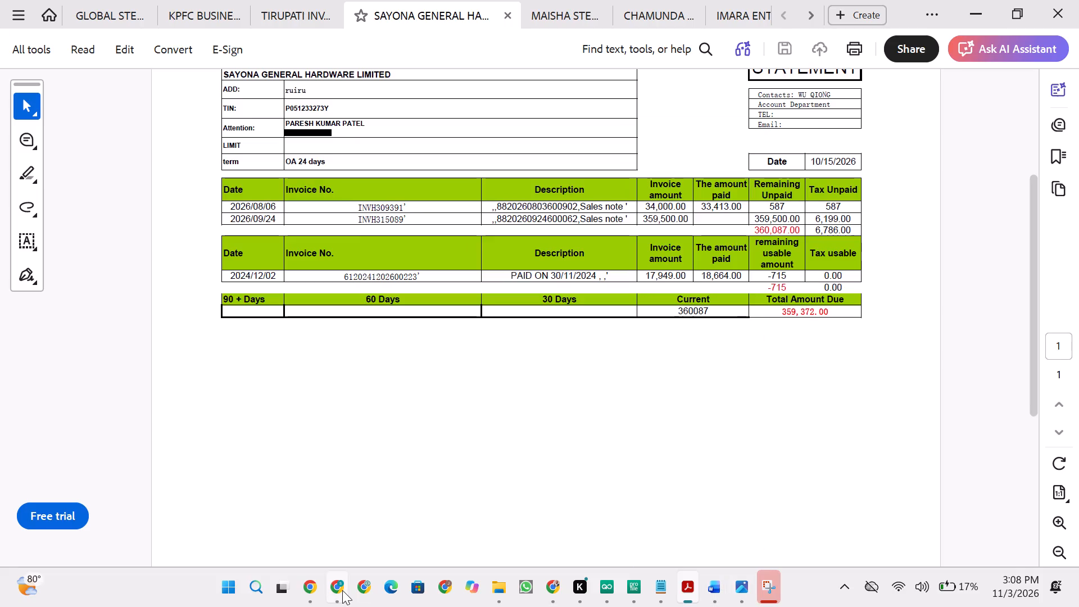
click(499, 575)
click(430, 540)
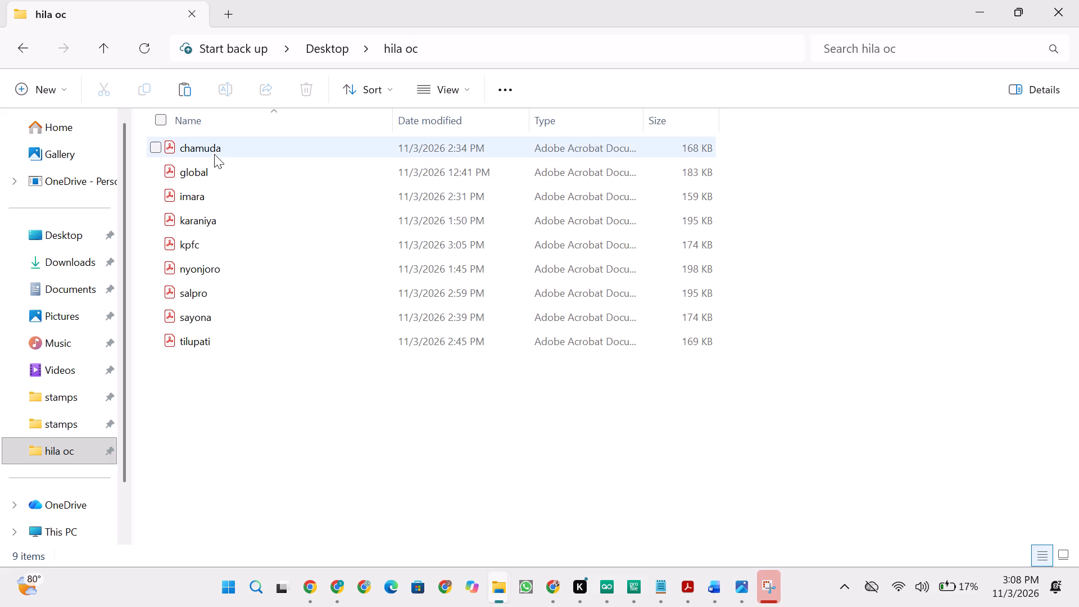
click(256, 320)
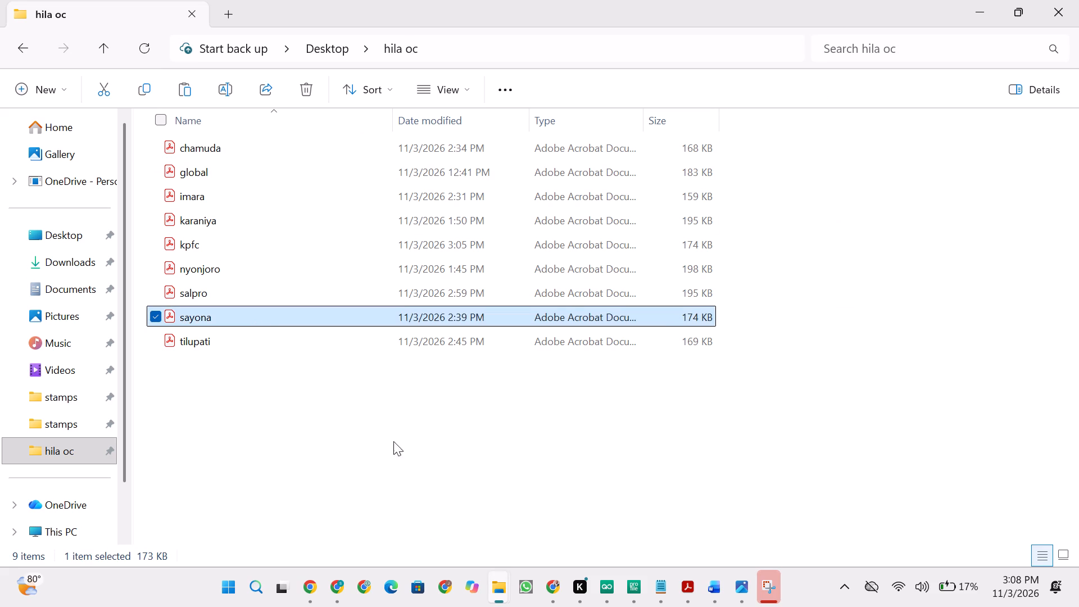
Check the redated stamps in the ChatGPT conversation in Chrome and return to the Sayona General Hardware statement in Acrobat.
click(708, 587)
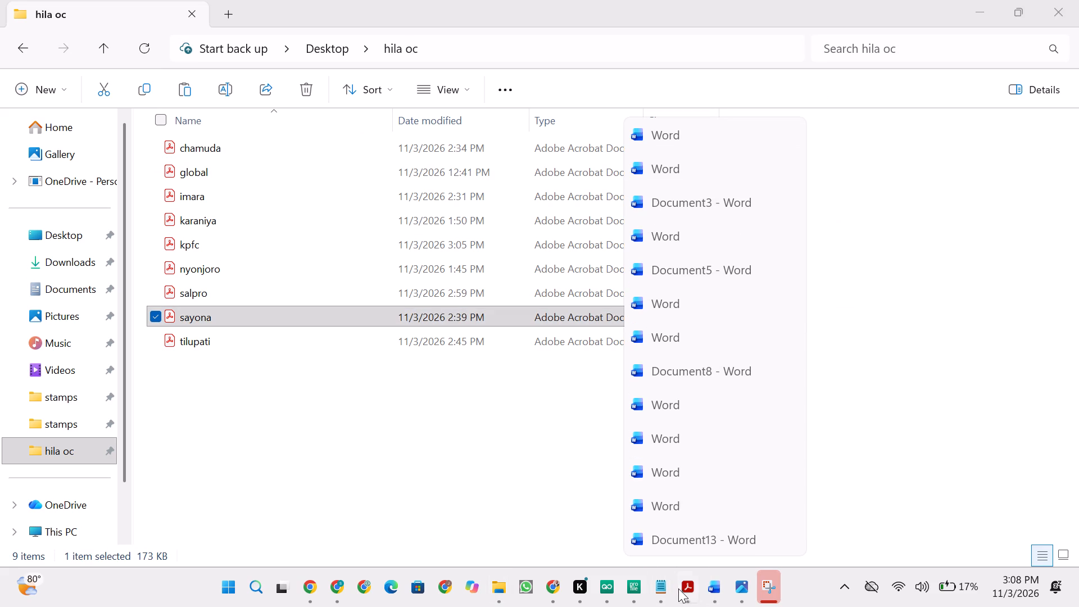
click(336, 584)
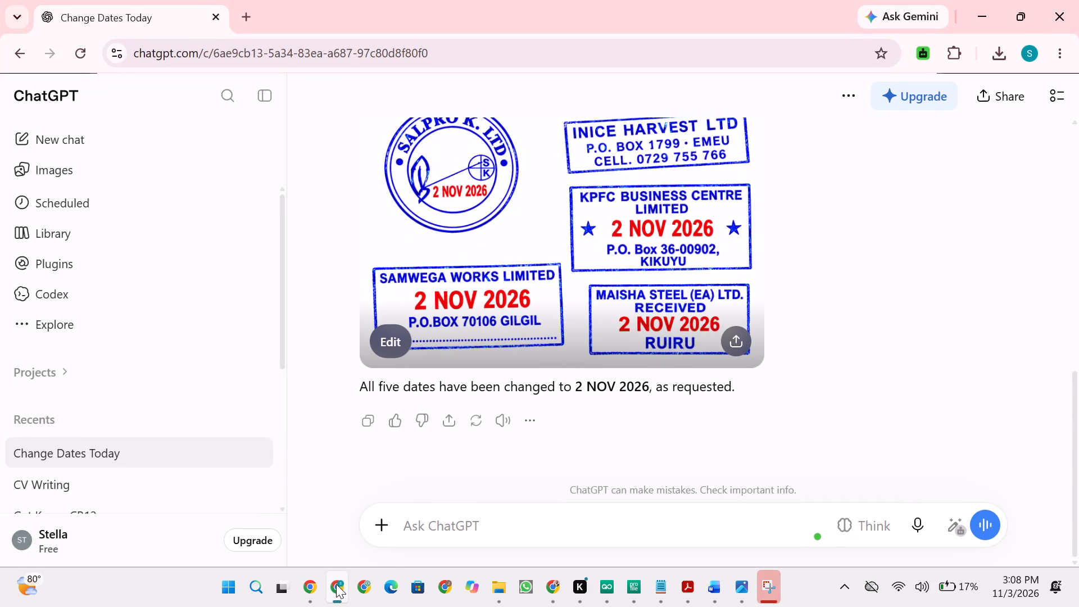
click(336, 584)
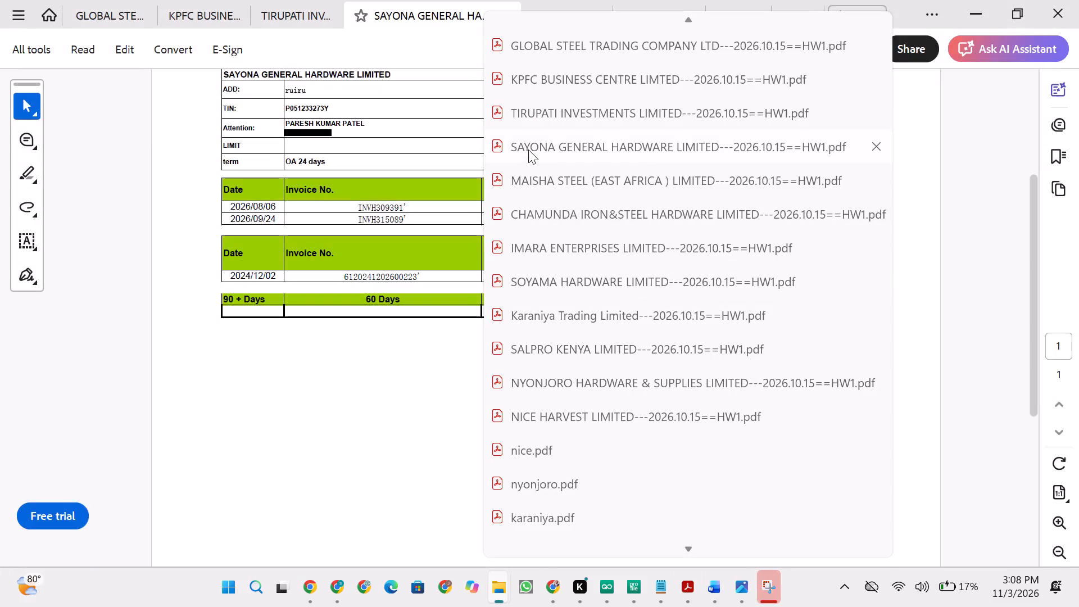
click(525, 150)
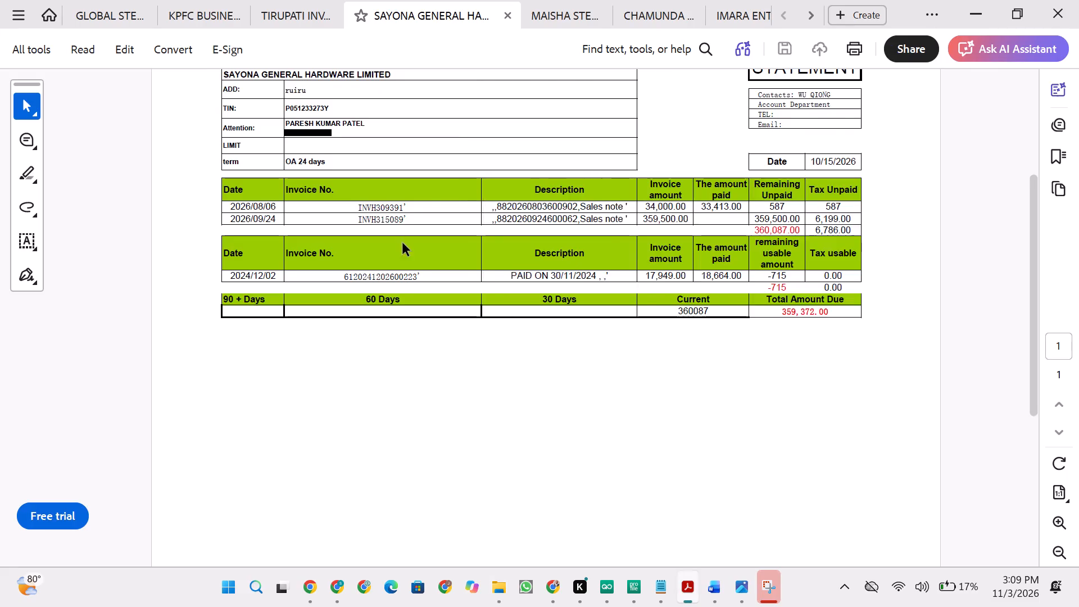
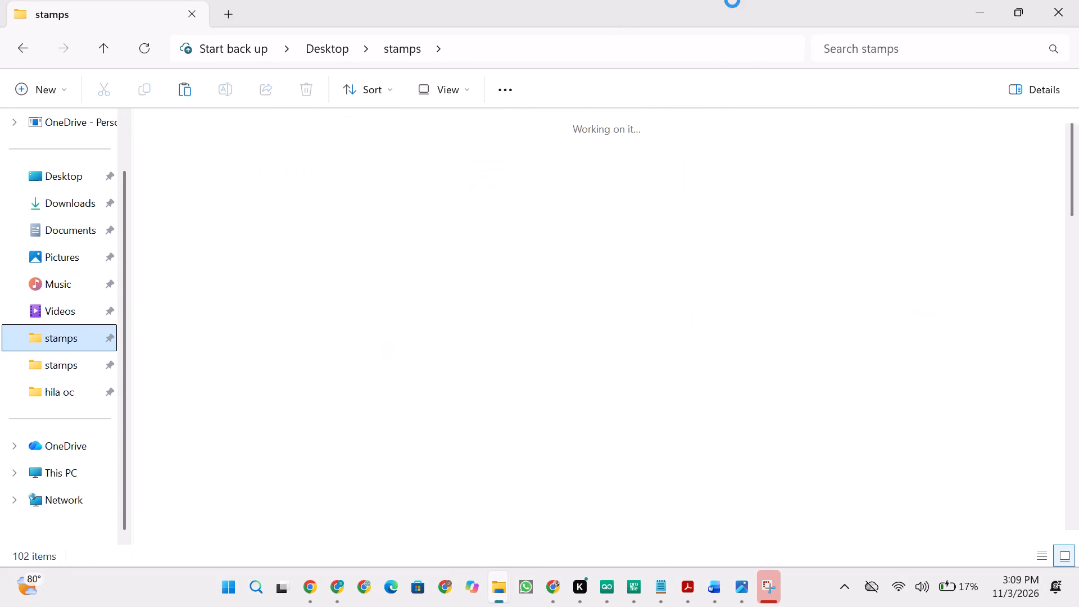
Search the stamps folder for "sa" to find the Sayona stamp files, and return to the full folder listing.
click(873, 50)
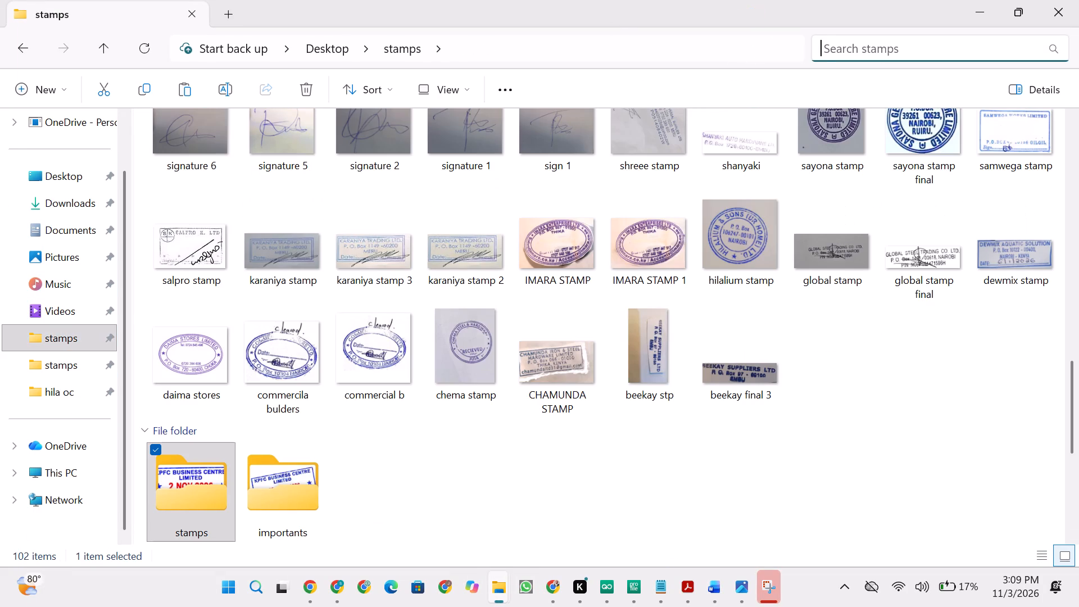
text(sa)
key(Return)
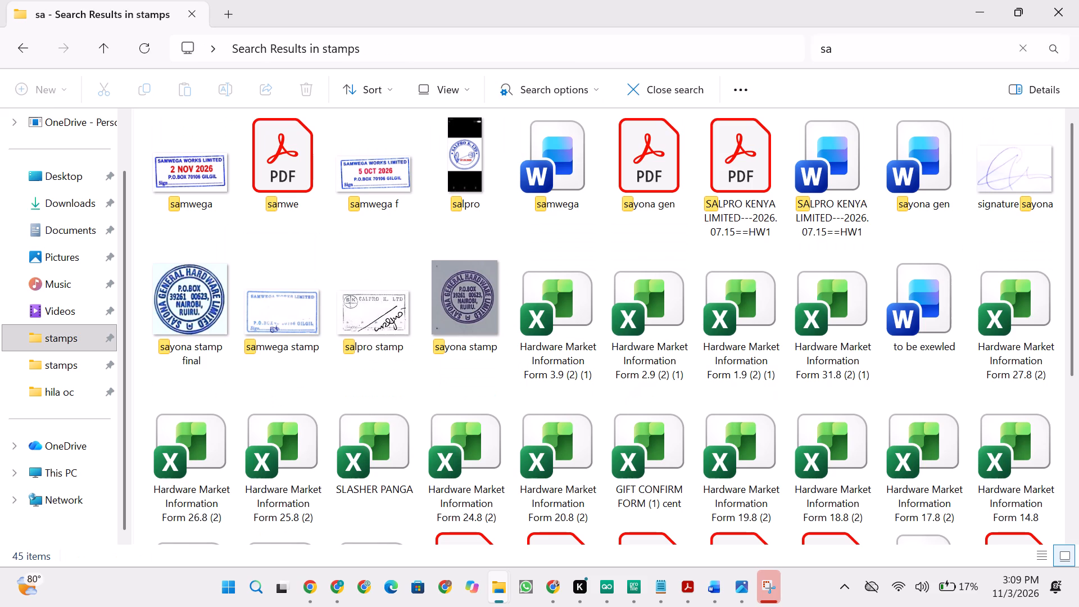
key(BackSpace)
drag(758, 551, 764, 534)
key(o)
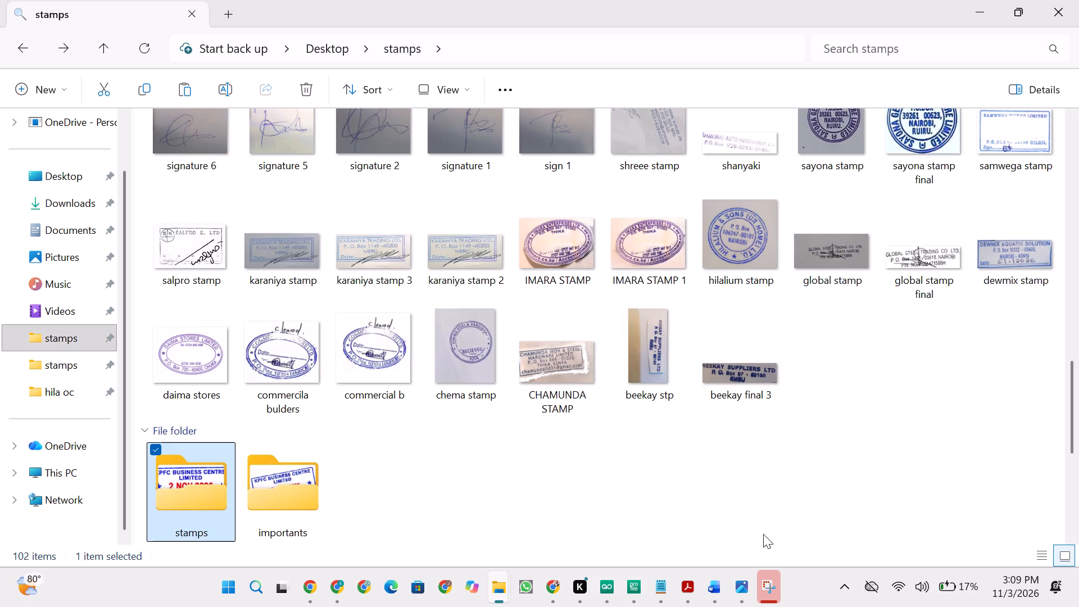
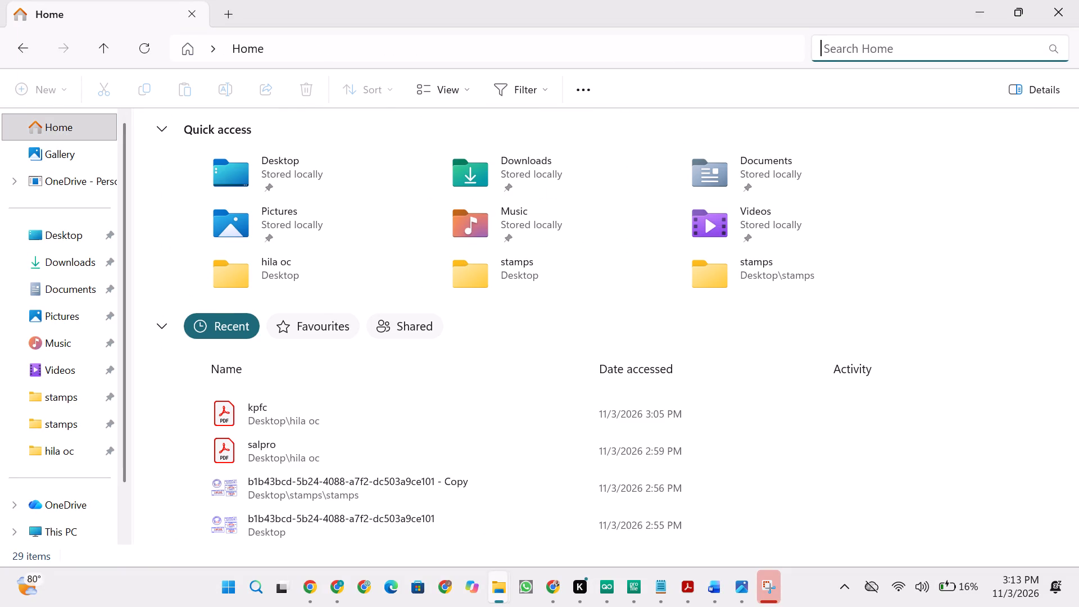
Search the files from Home for soyam and open the soyama PDF at the stamp below its statement table.
key(s)
text(oya)
key(m)
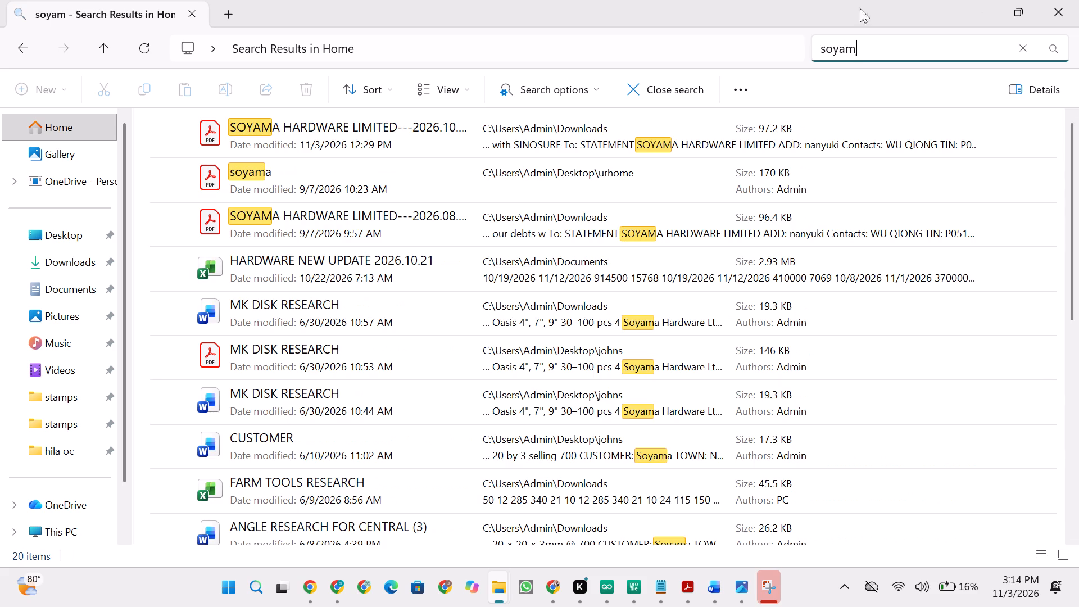
right_click(646, 171)
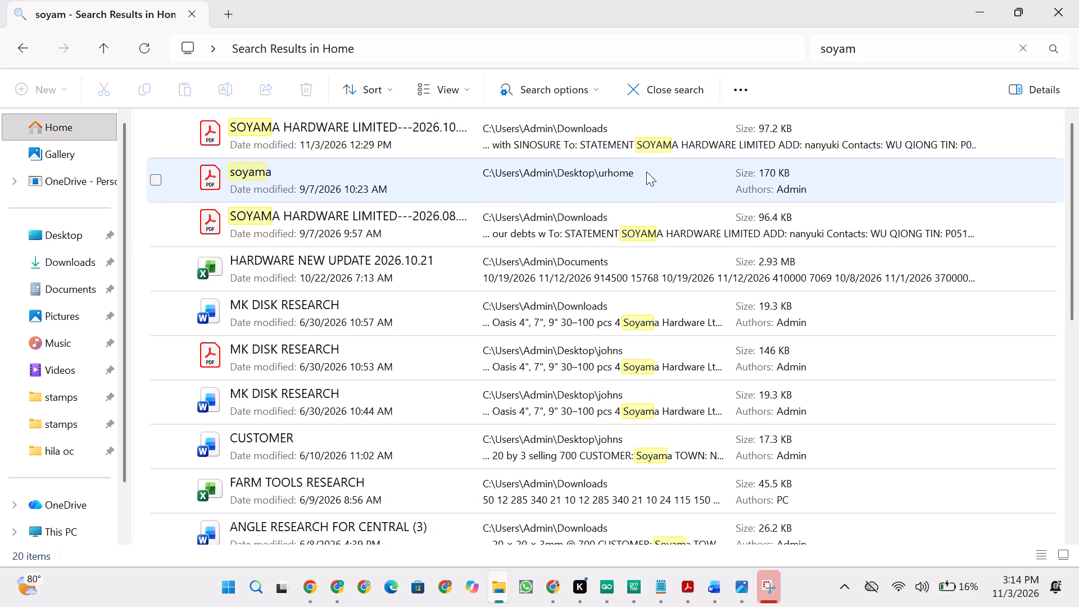
click(575, 183)
click(582, 176)
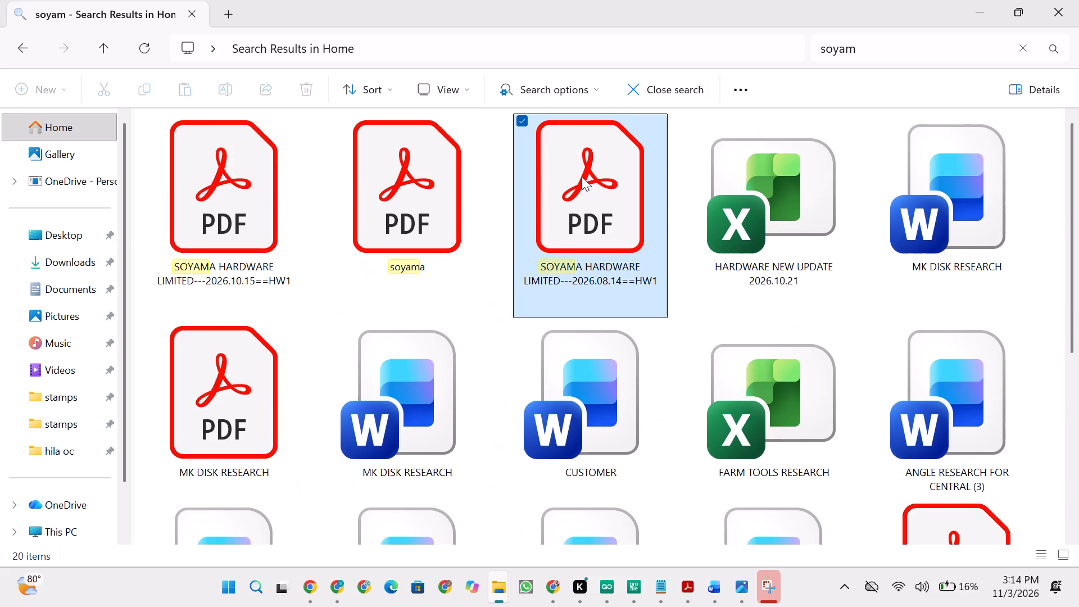
double_click(460, 174)
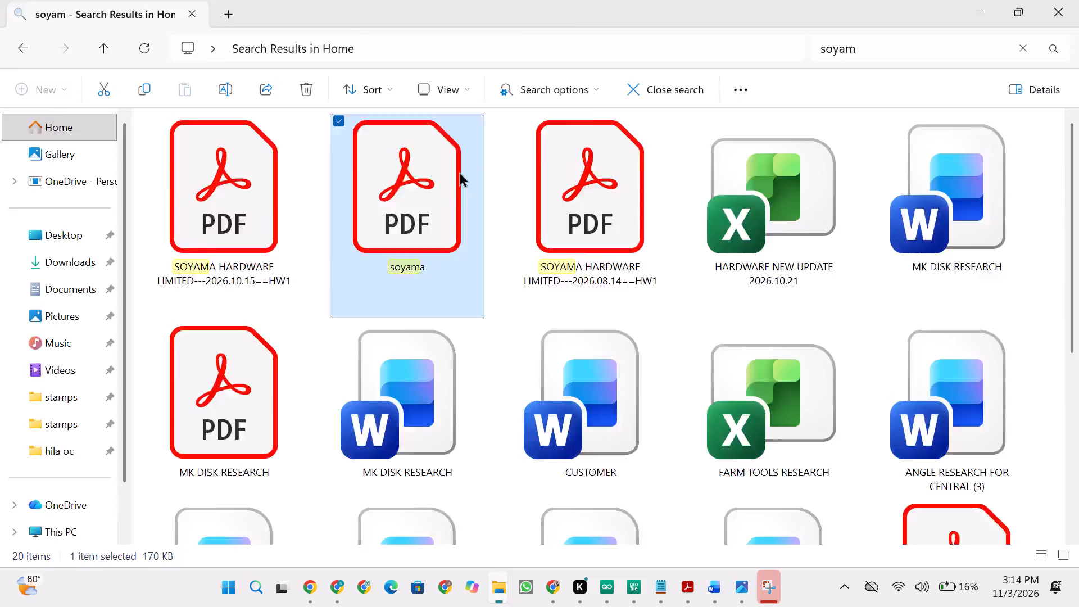
scroll(515, 154, down, 3)
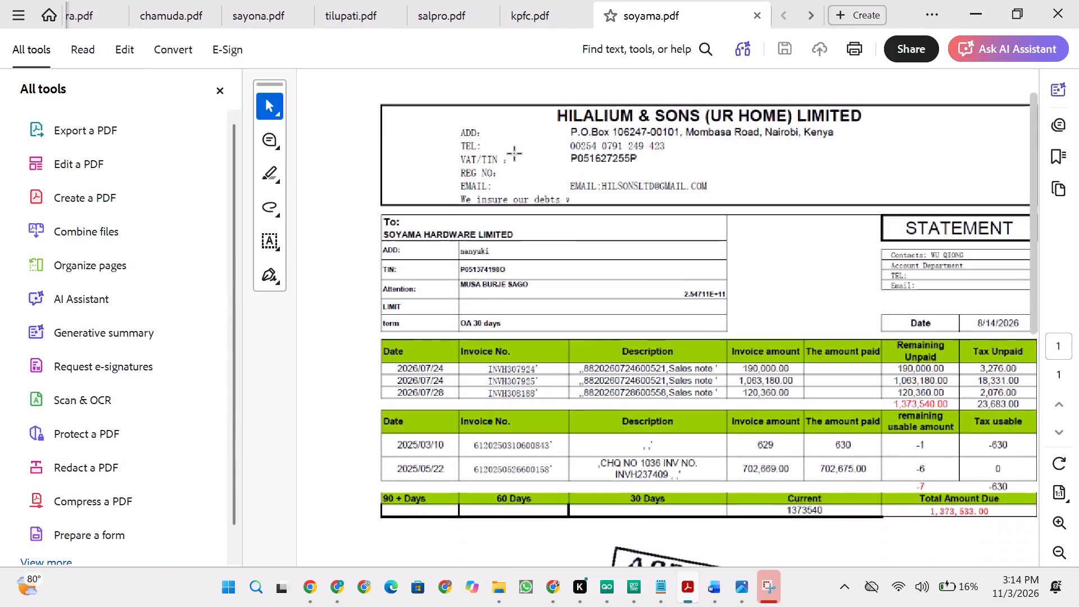
scroll(658, 201, down, 3)
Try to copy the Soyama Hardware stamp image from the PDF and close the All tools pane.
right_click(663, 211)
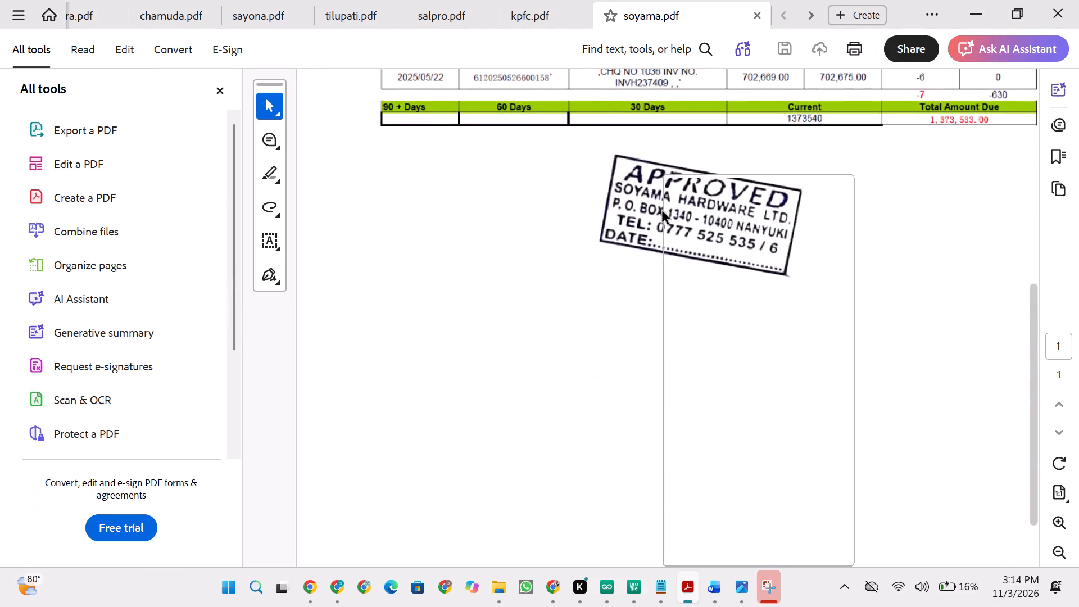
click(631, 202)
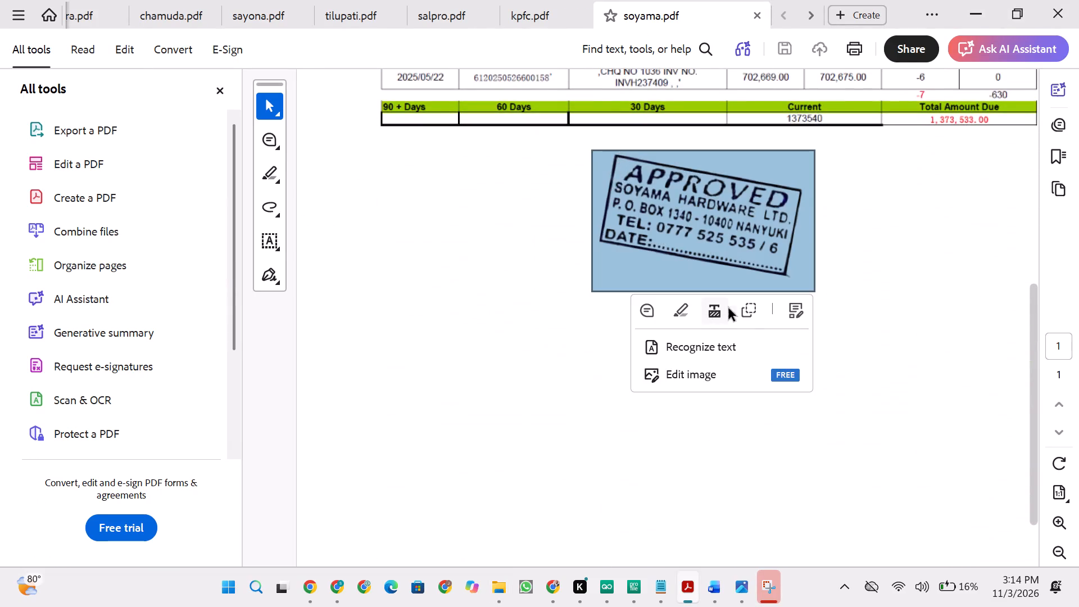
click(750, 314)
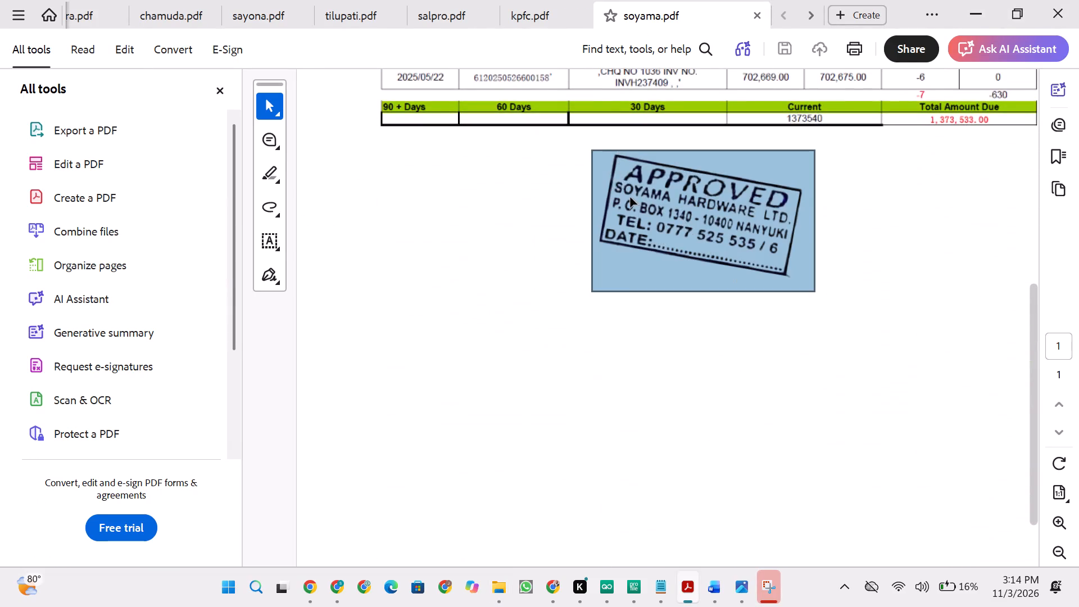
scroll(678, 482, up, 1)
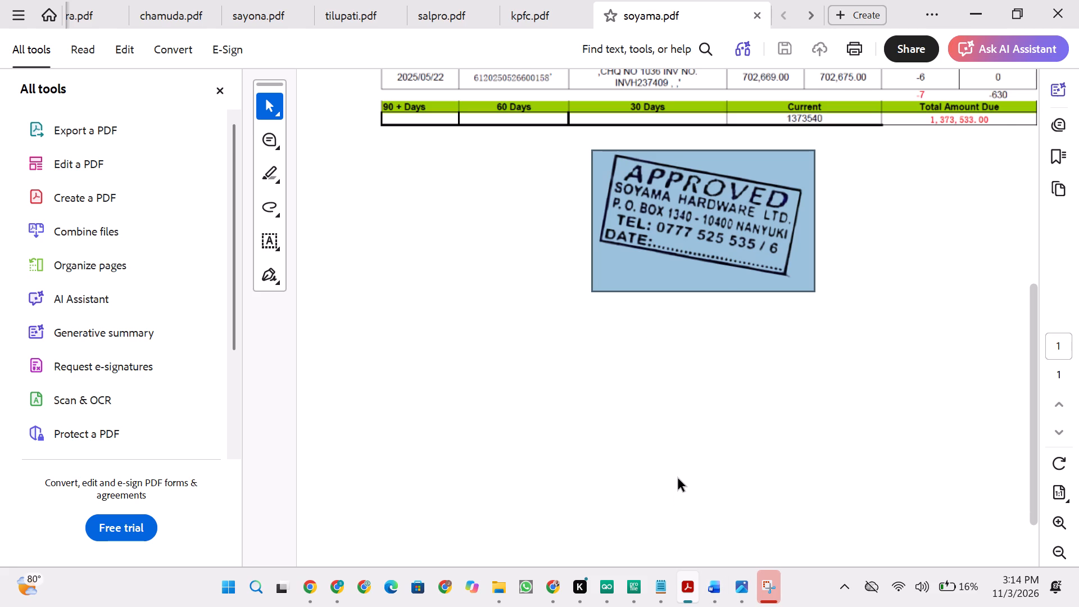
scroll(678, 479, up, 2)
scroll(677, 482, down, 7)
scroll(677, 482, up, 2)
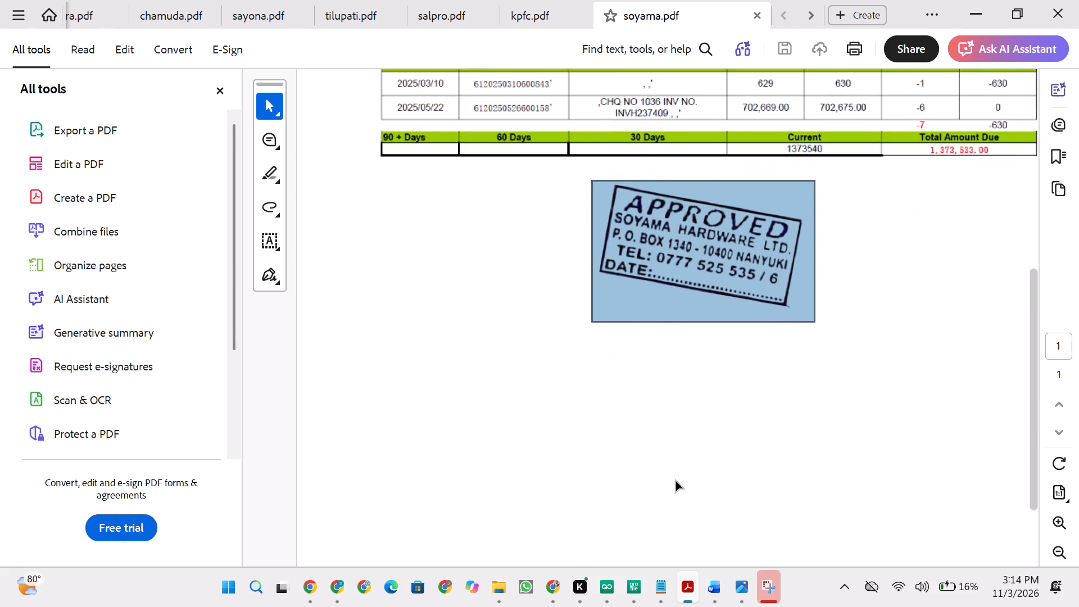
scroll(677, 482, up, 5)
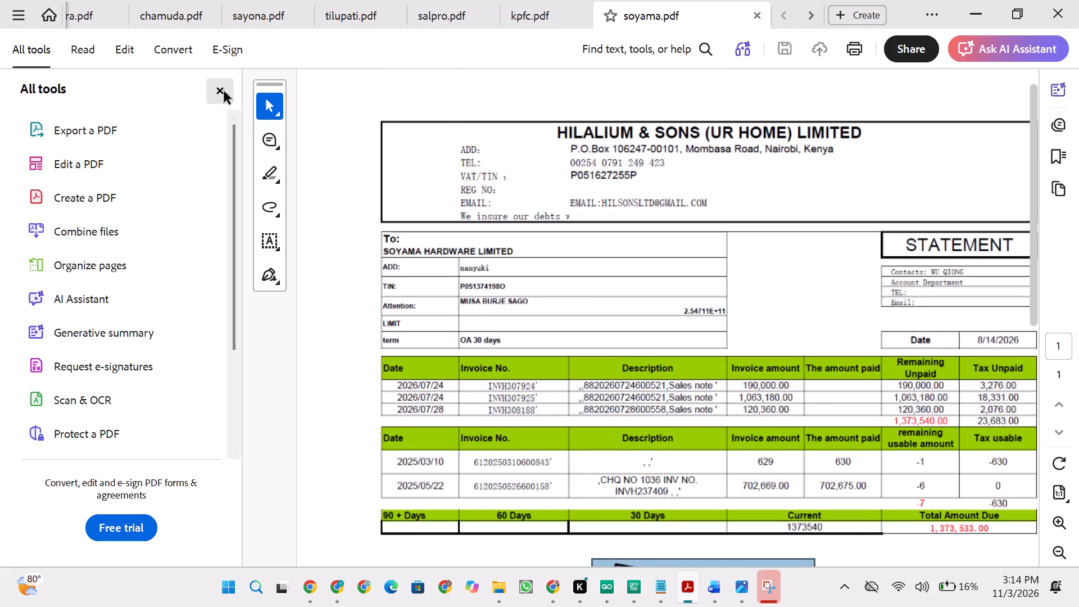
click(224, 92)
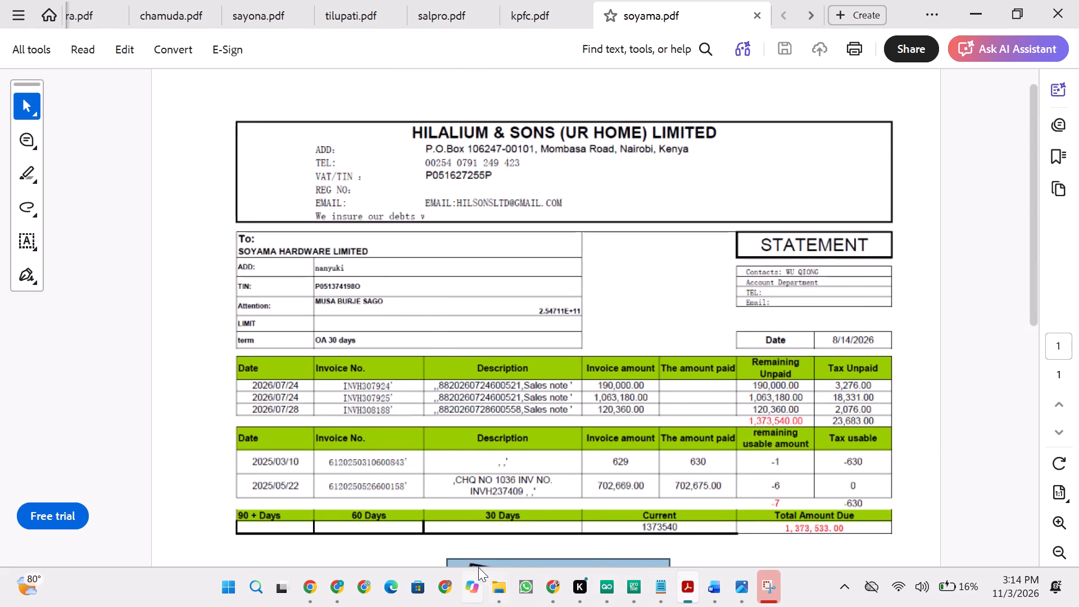
In File Explorer, open the inner stamps folder under Desktop\stamps and try to paste the copied stamp there.
click(505, 592)
click(593, 515)
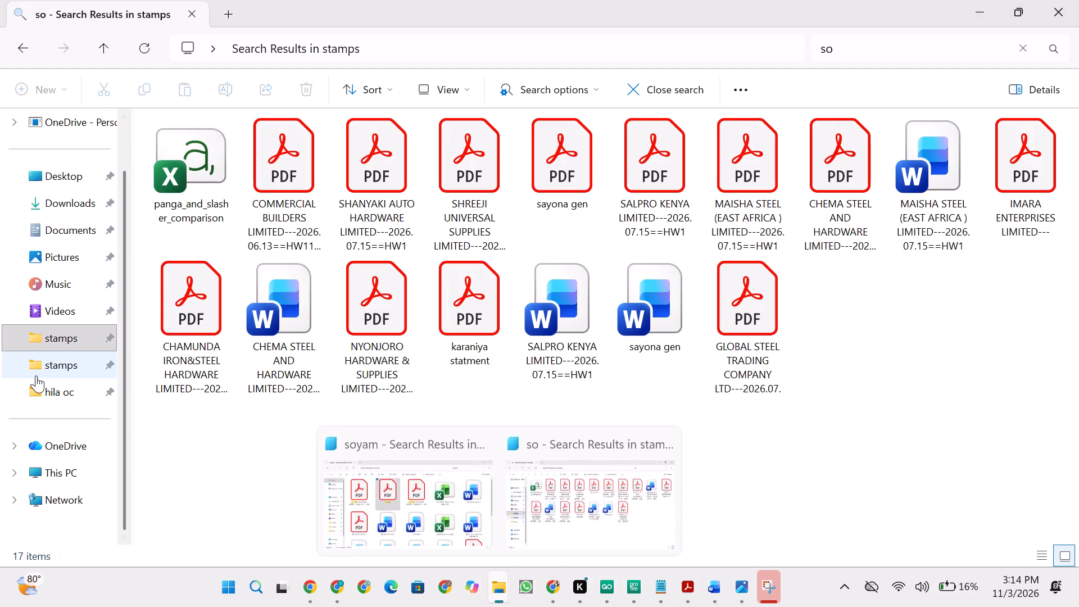
click(61, 368)
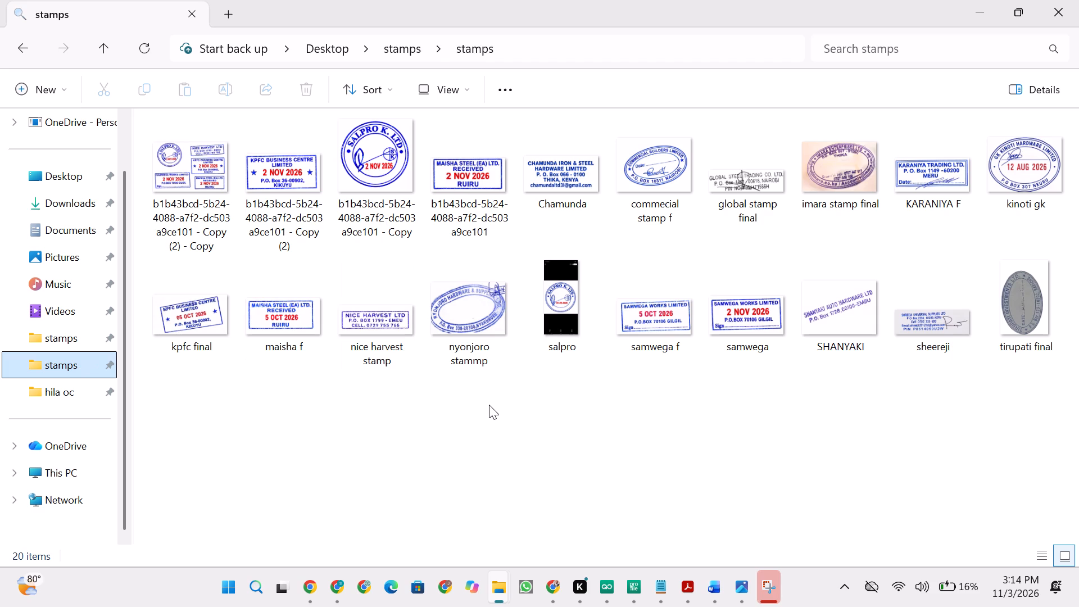
right_click(489, 405)
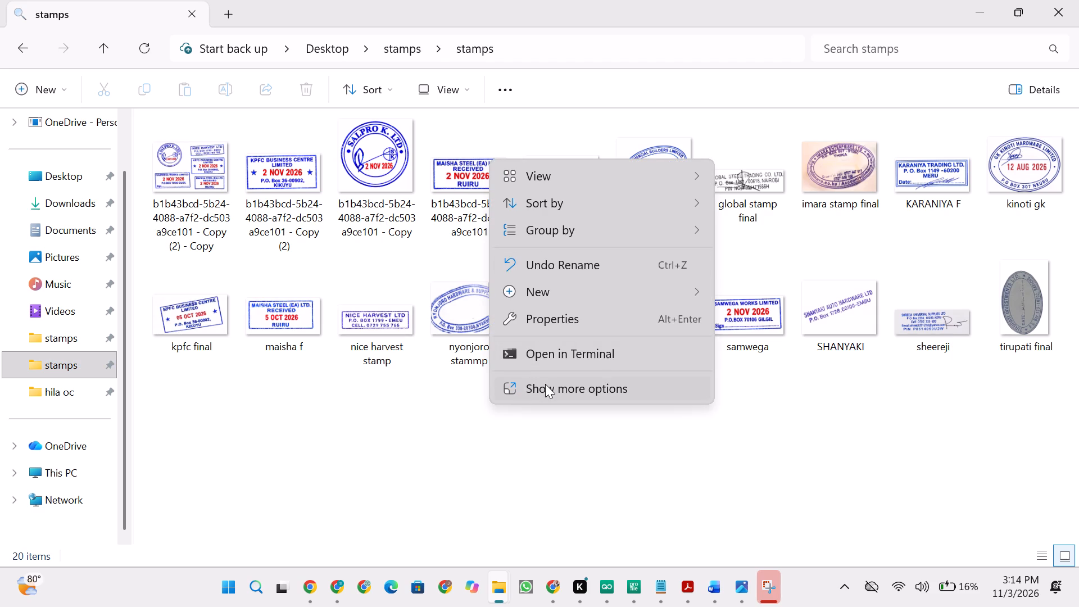
Return to the soyama PDF in Acrobat and snip a rectangle around the Soyama Hardware stamp with Snipping Tool.
click(695, 585)
scroll(710, 386, down, 5)
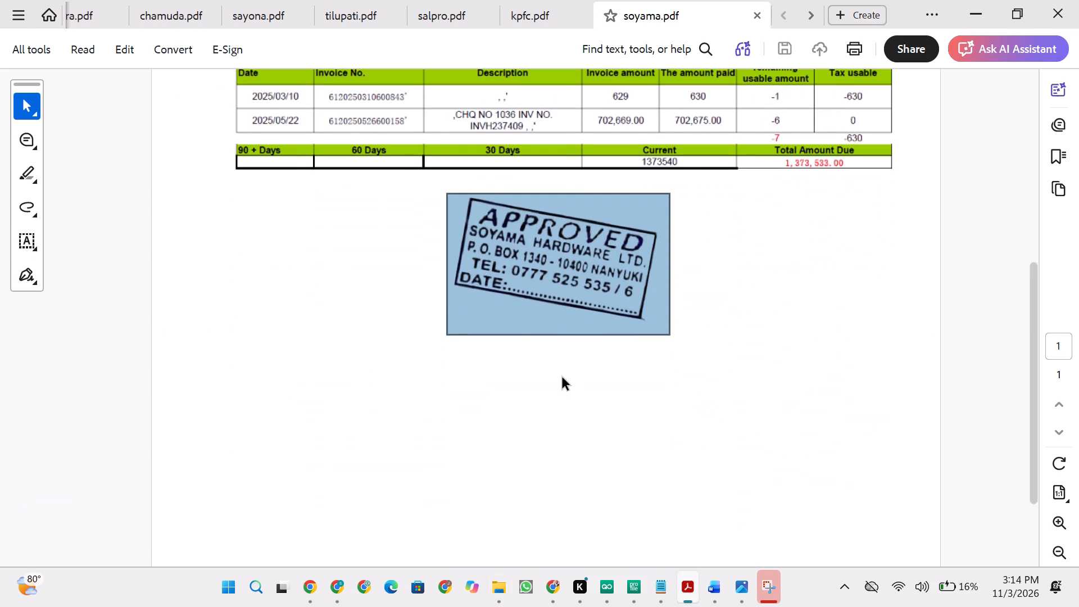
click(563, 378)
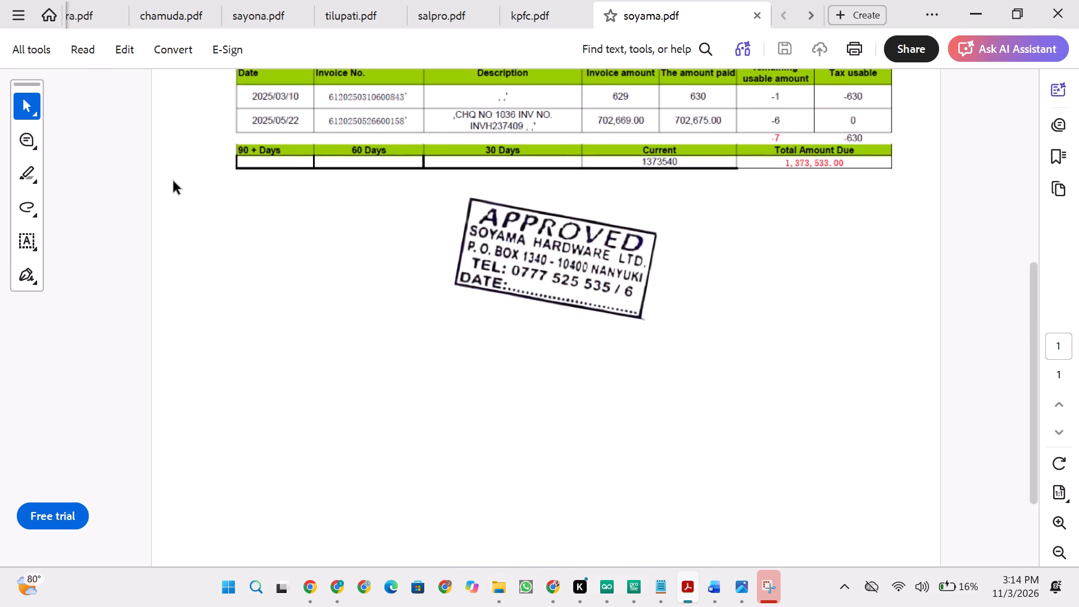
click(758, 583)
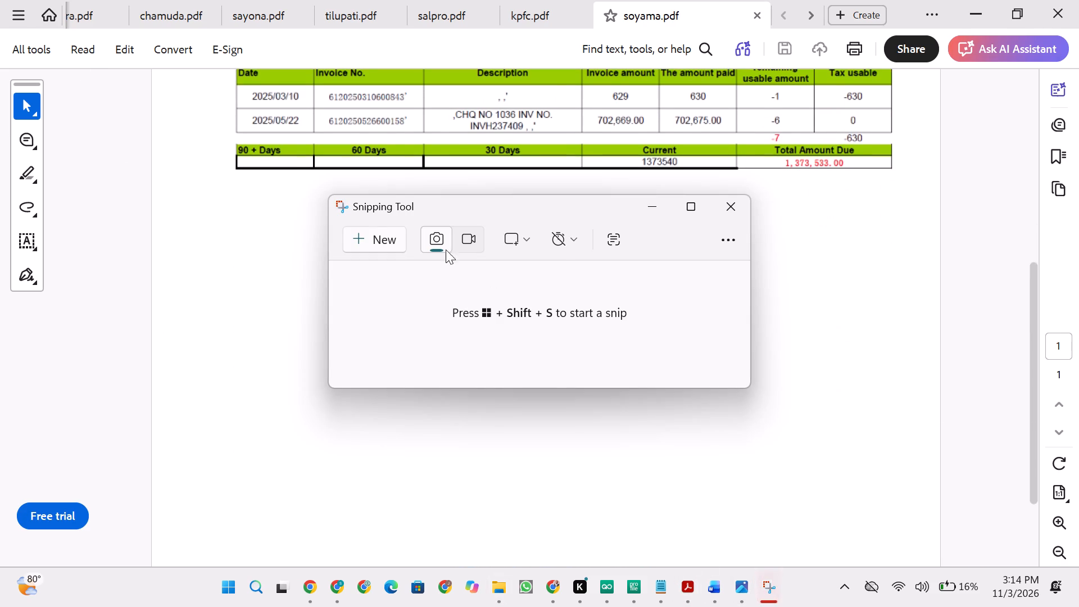
click(391, 237)
drag(446, 193, 610, 268)
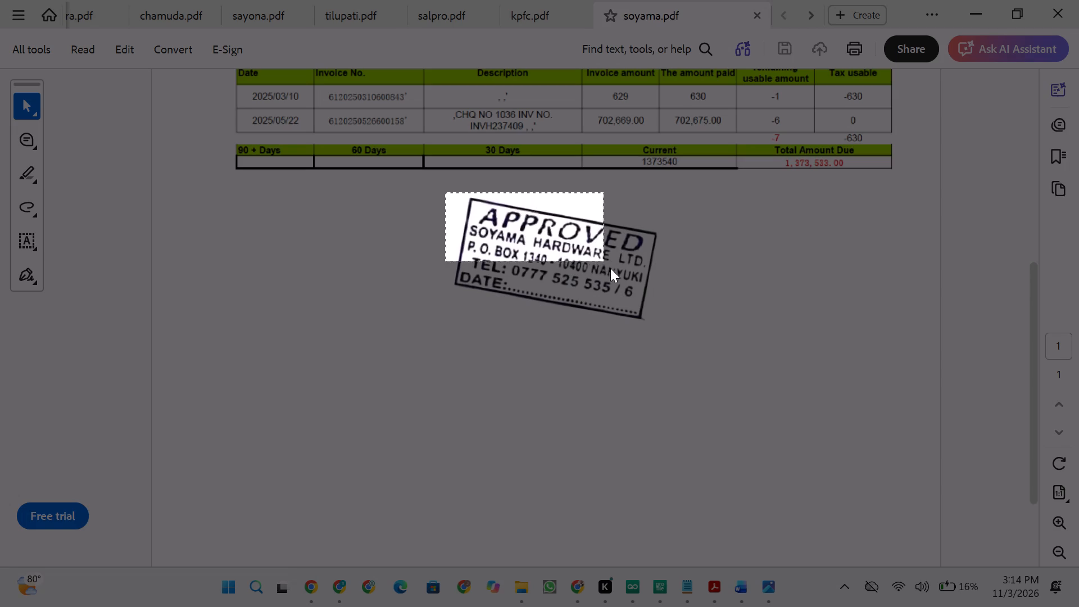
drag(610, 268, 670, 325)
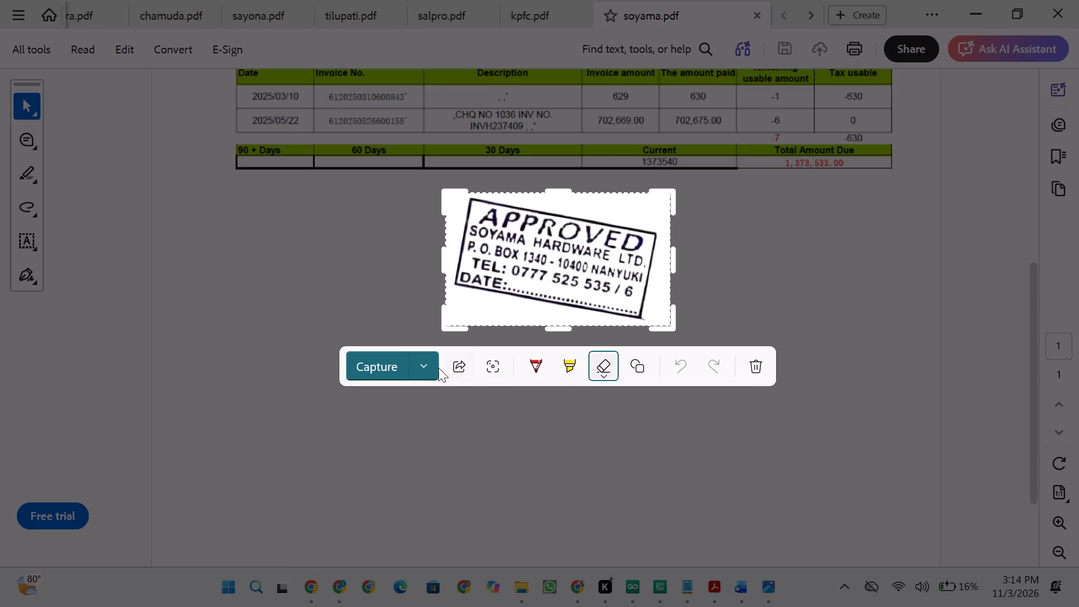
Save the snip as a JPG named soyama in the inner stamps folder.
click(424, 368)
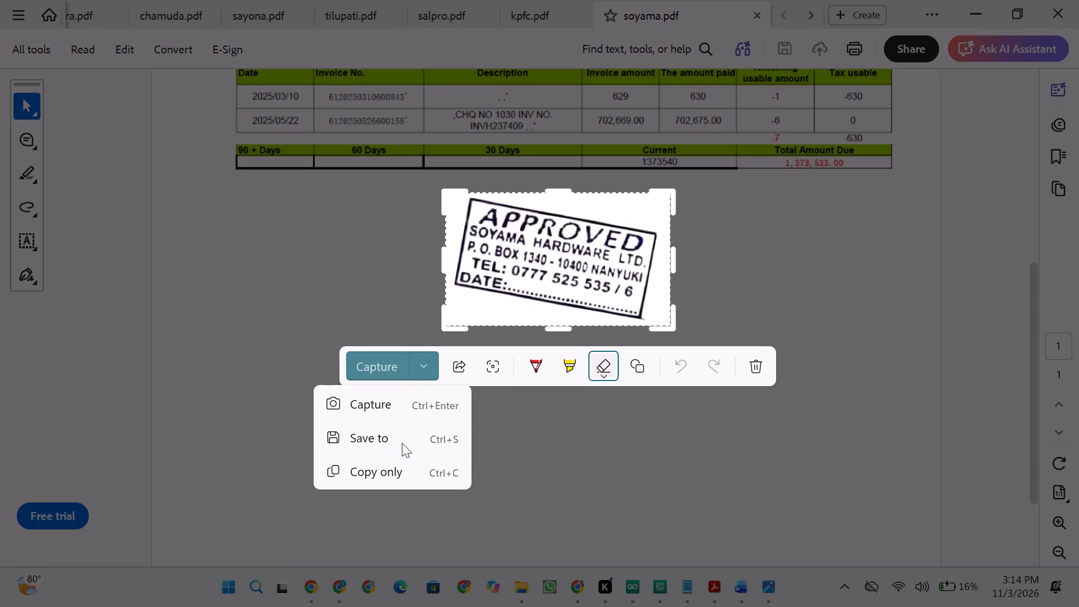
click(402, 443)
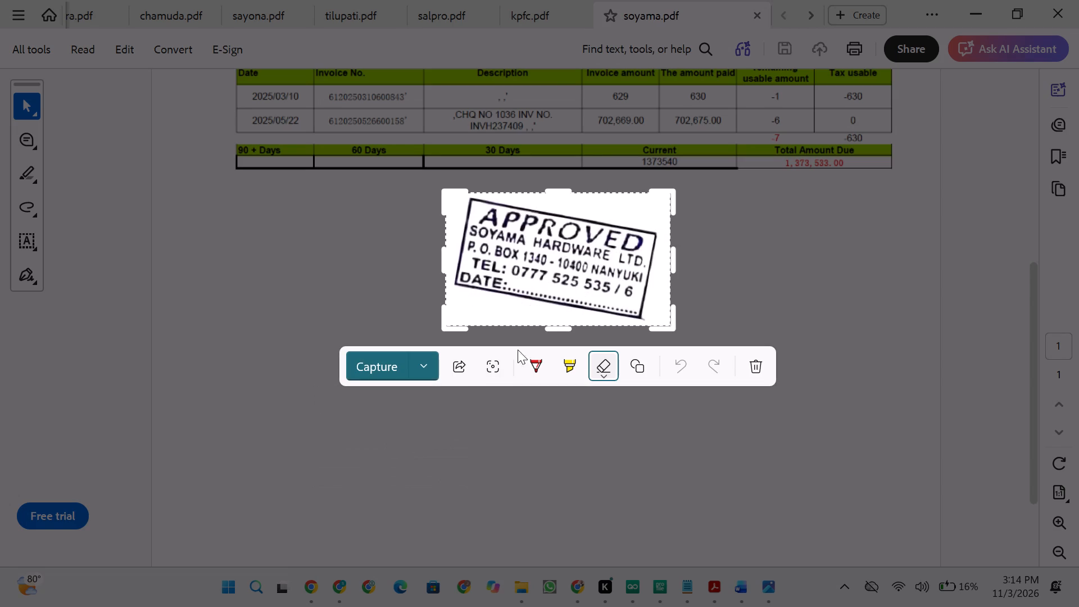
right_click(541, 261)
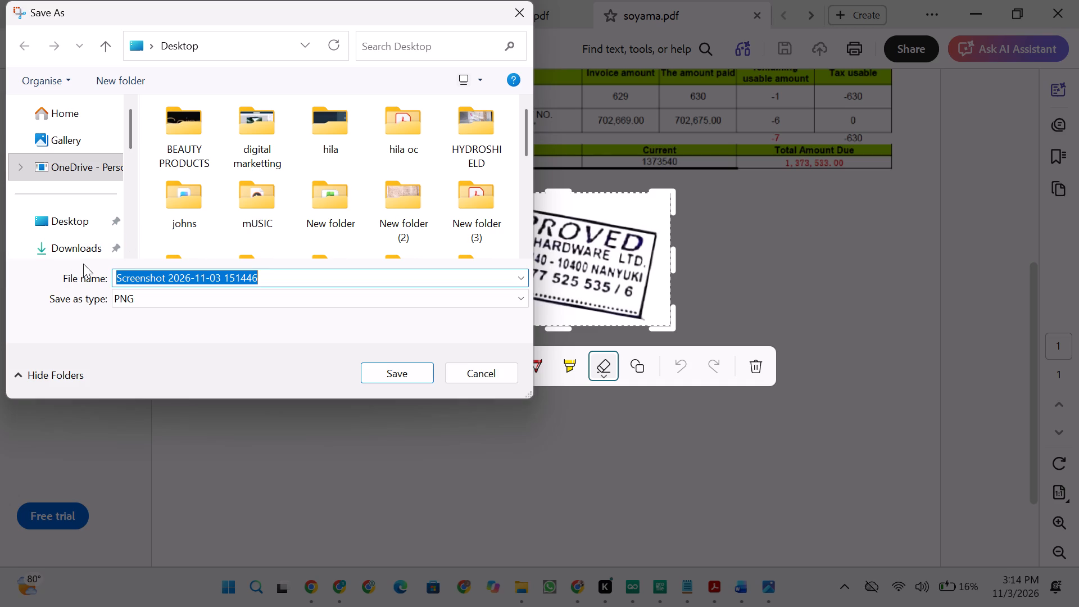
scroll(85, 265, down, 2)
click(127, 181)
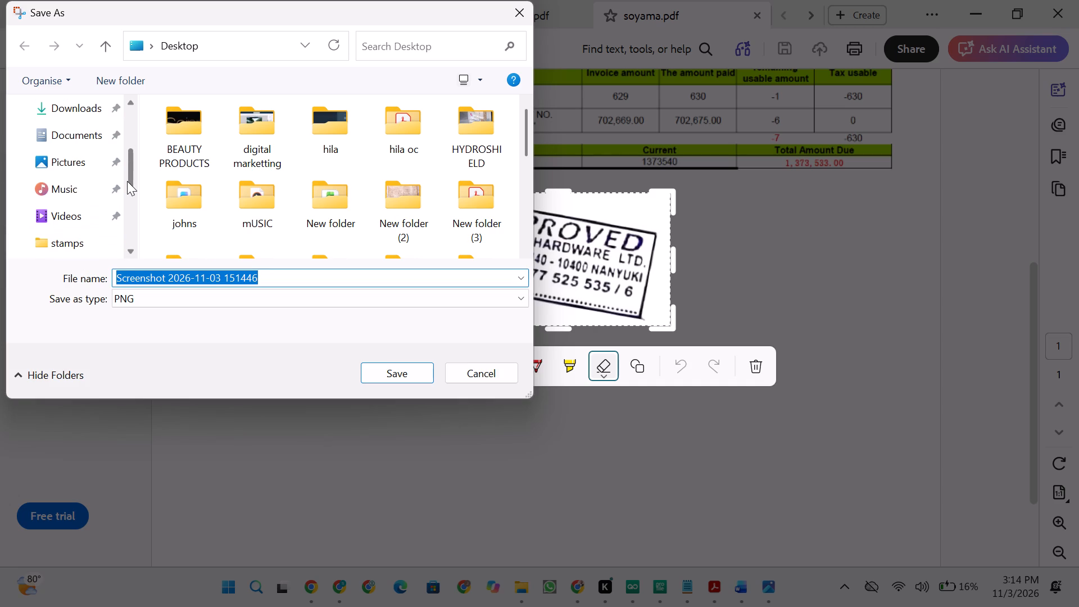
click(84, 246)
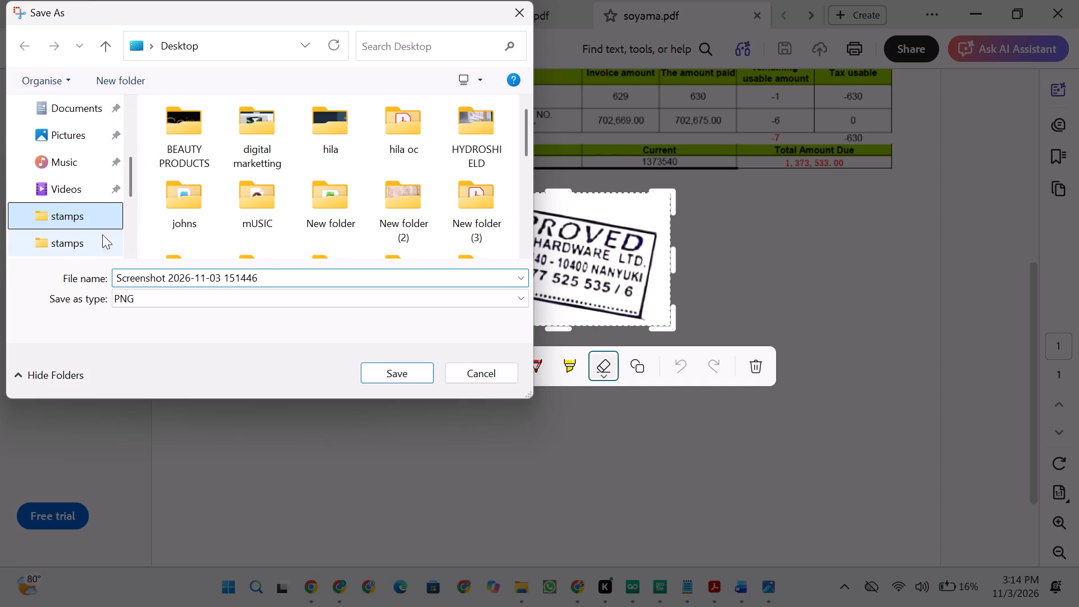
click(128, 222)
double_click(309, 160)
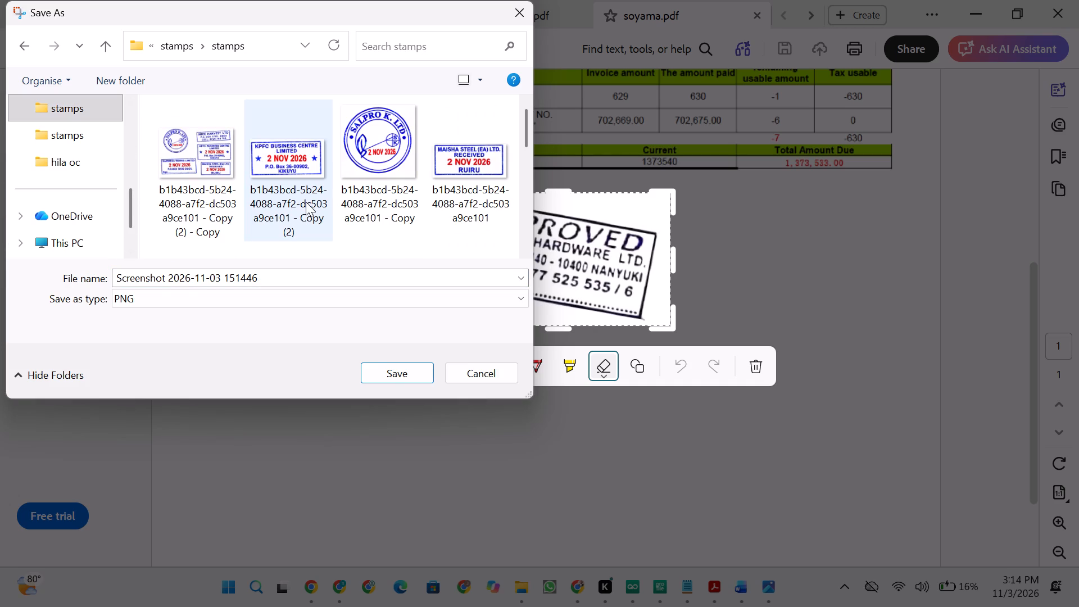
click(302, 295)
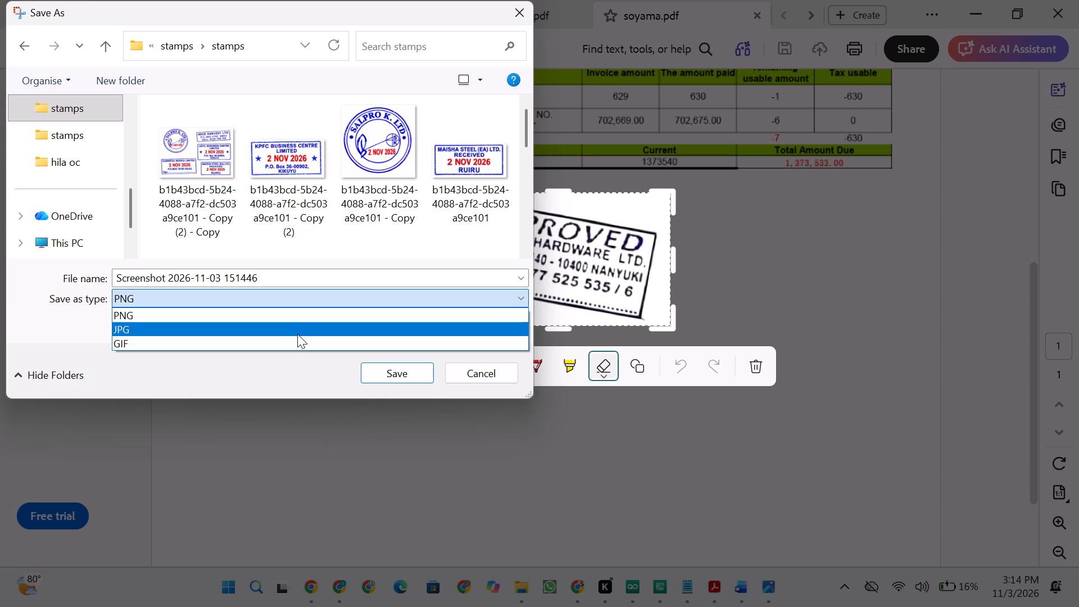
click(297, 334)
click(276, 270)
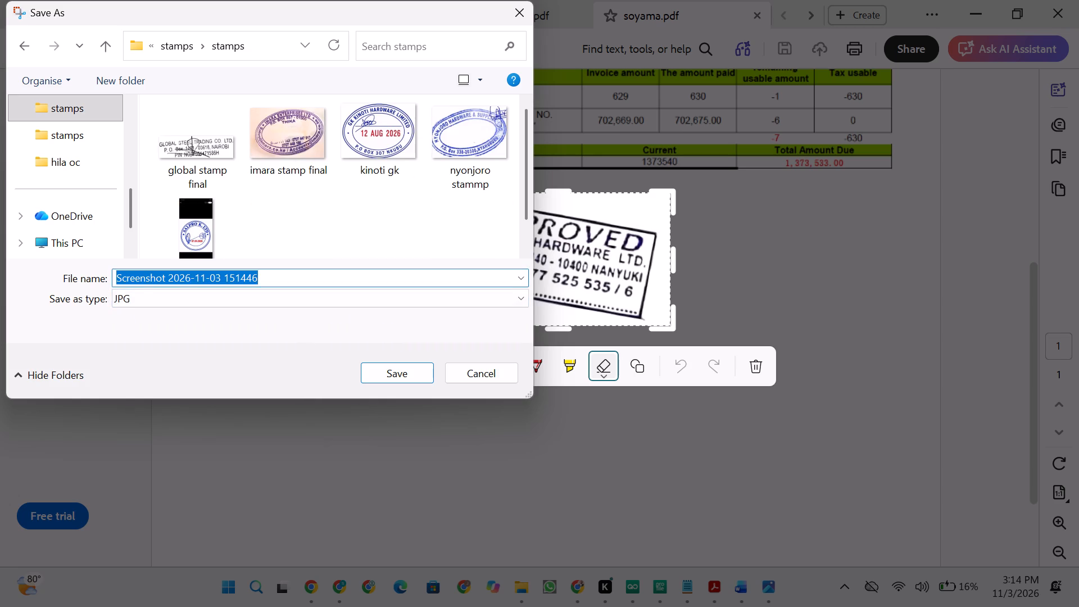
key(s)
text(oya)
key(m)
key(a)
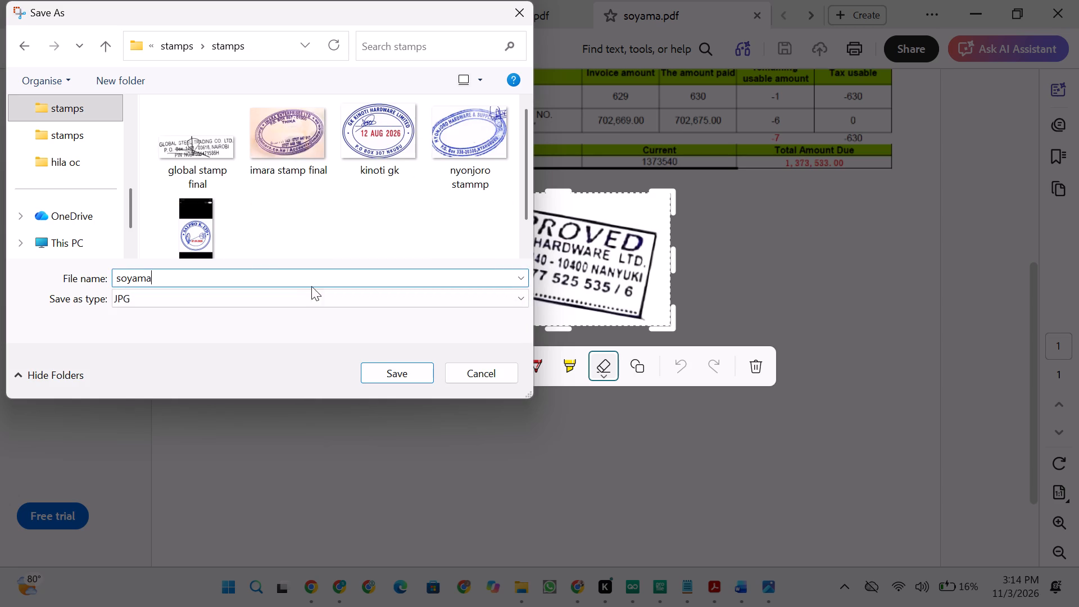
click(400, 372)
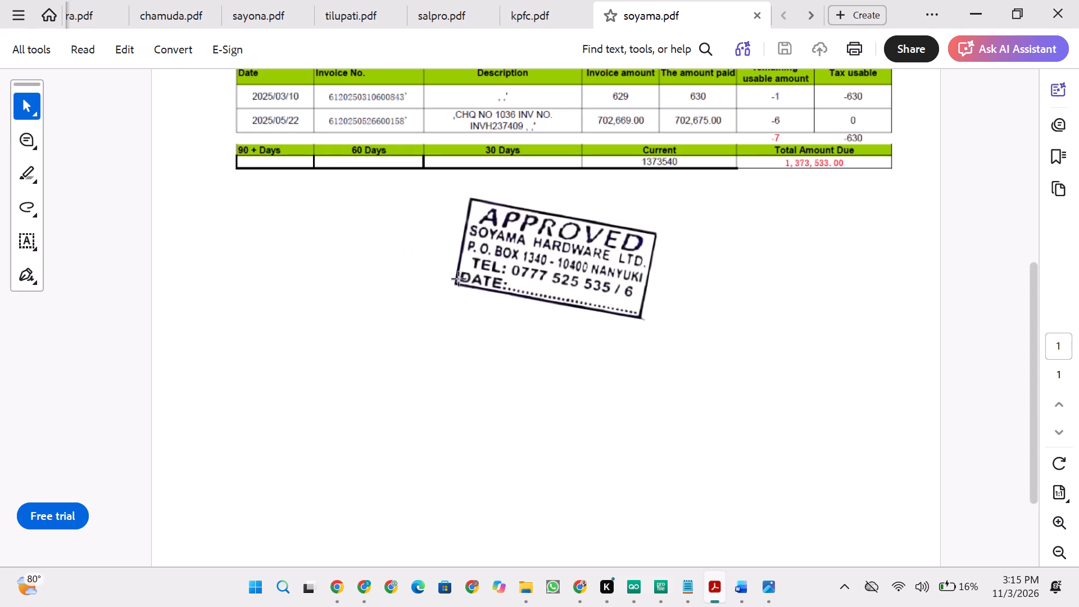
Minimize Acrobat and copy the soyama stamp image file in the stamps folder.
click(971, 1)
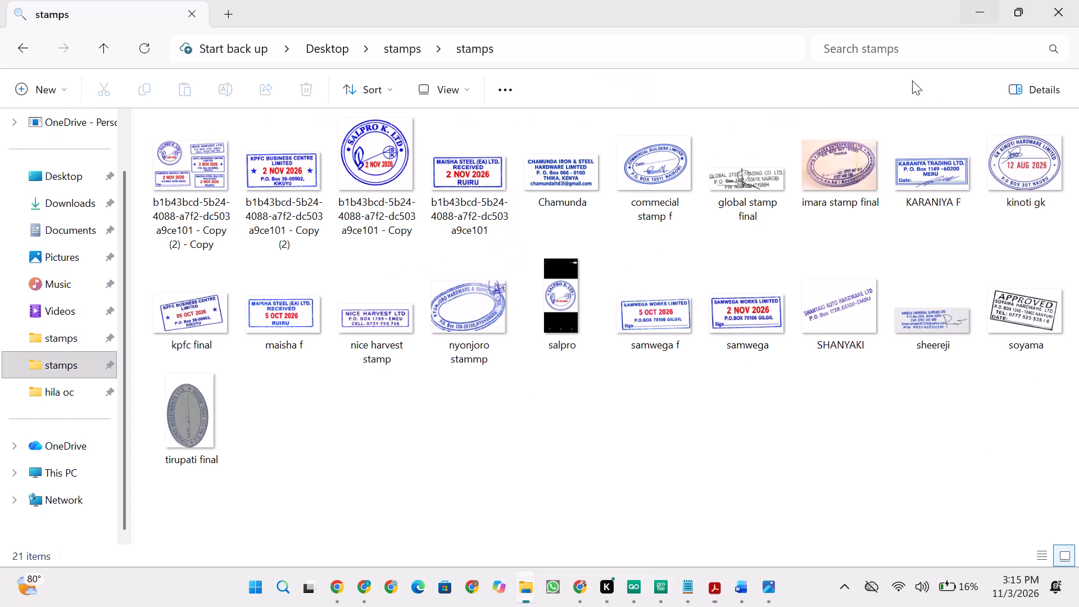
right_click(1007, 301)
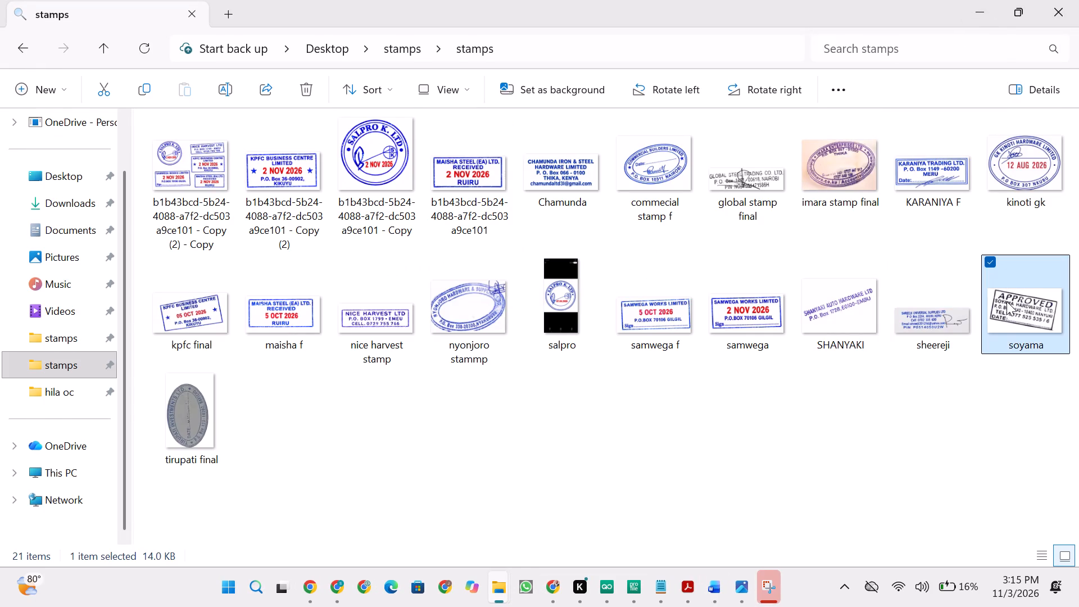
click(786, 30)
Switch to Document5 in Word and paste the copied soyama stamp below the Soyama Hardware statement tables.
click(718, 579)
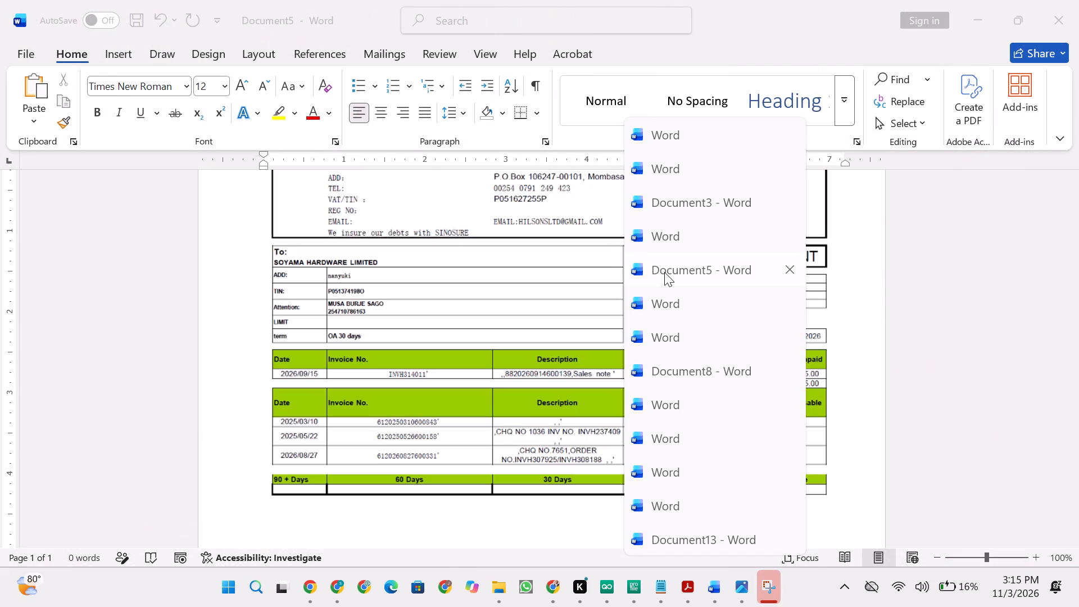
click(664, 272)
scroll(588, 437, down, 2)
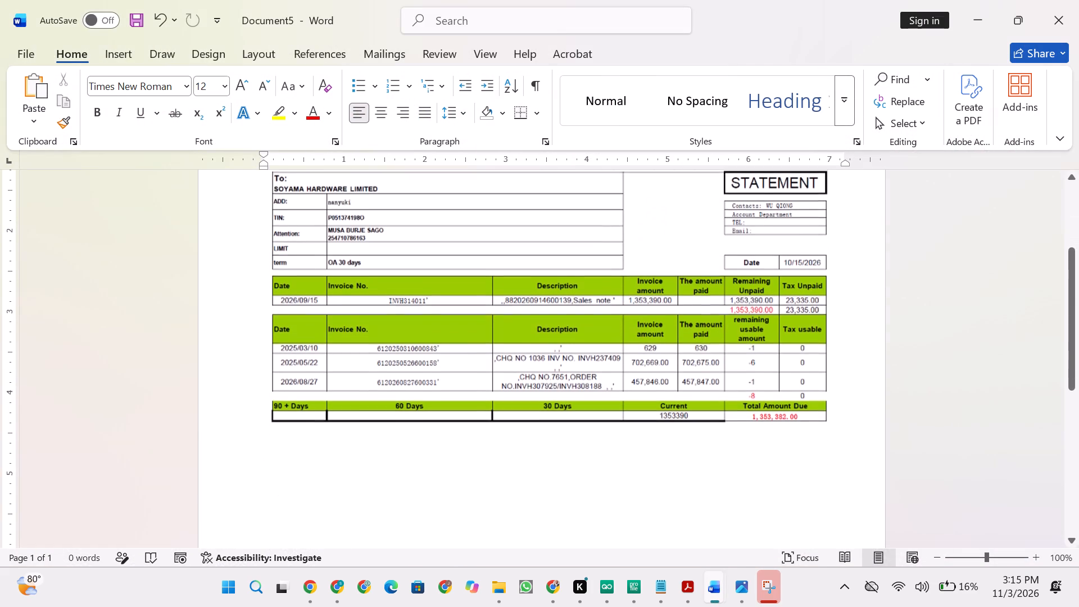
right_click(574, 451)
click(612, 235)
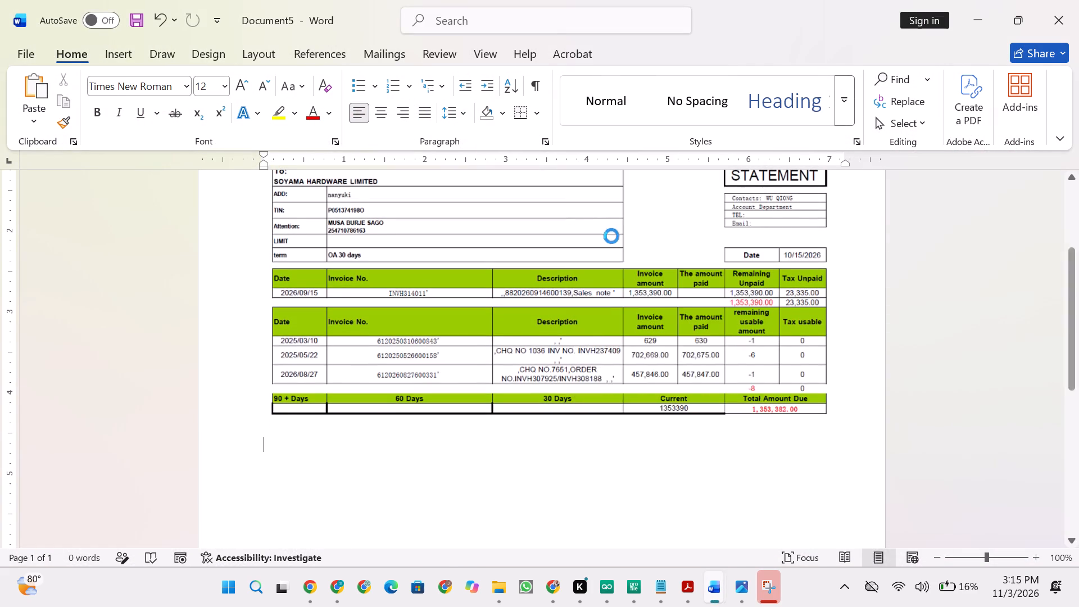
Shrink the pasted stamp proportionally to about 1.24" high by 2.09" wide and centre it below the statement tables.
click(416, 442)
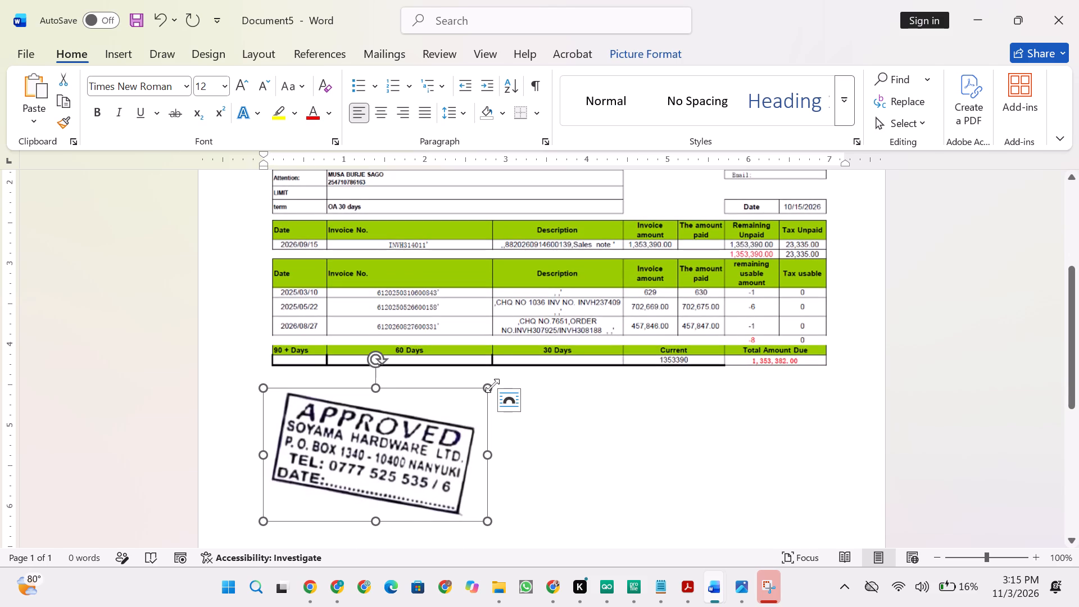
drag(490, 387, 433, 449)
click(371, 445)
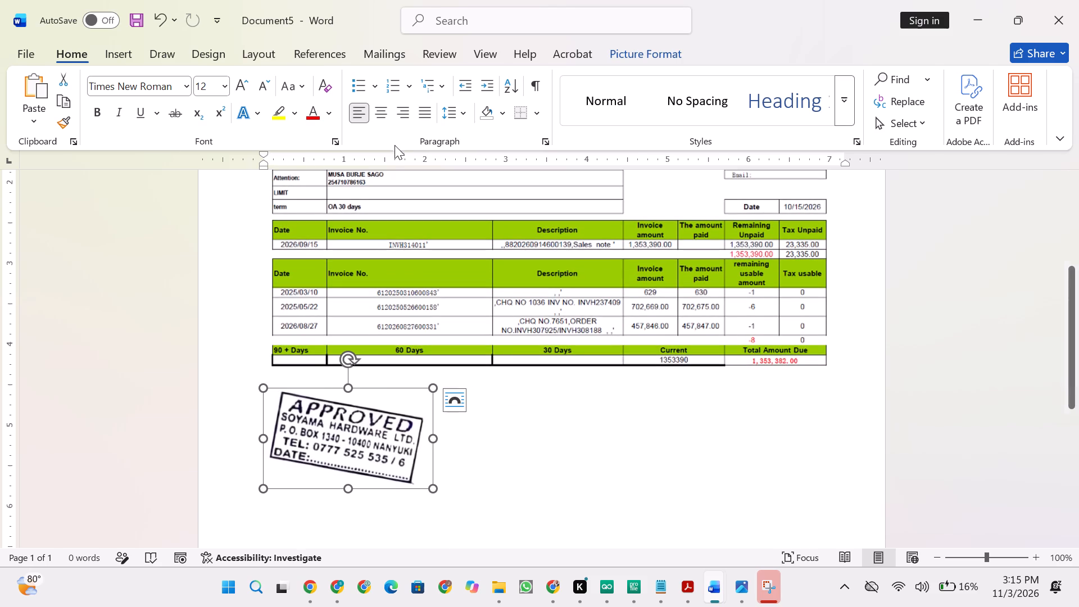
click(402, 117)
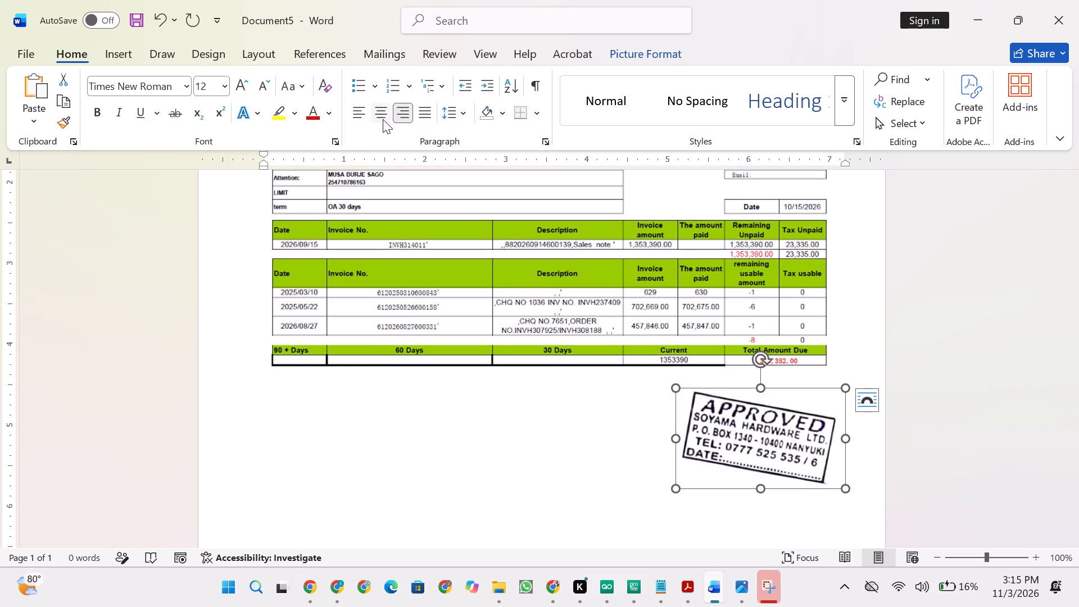
click(383, 119)
click(585, 420)
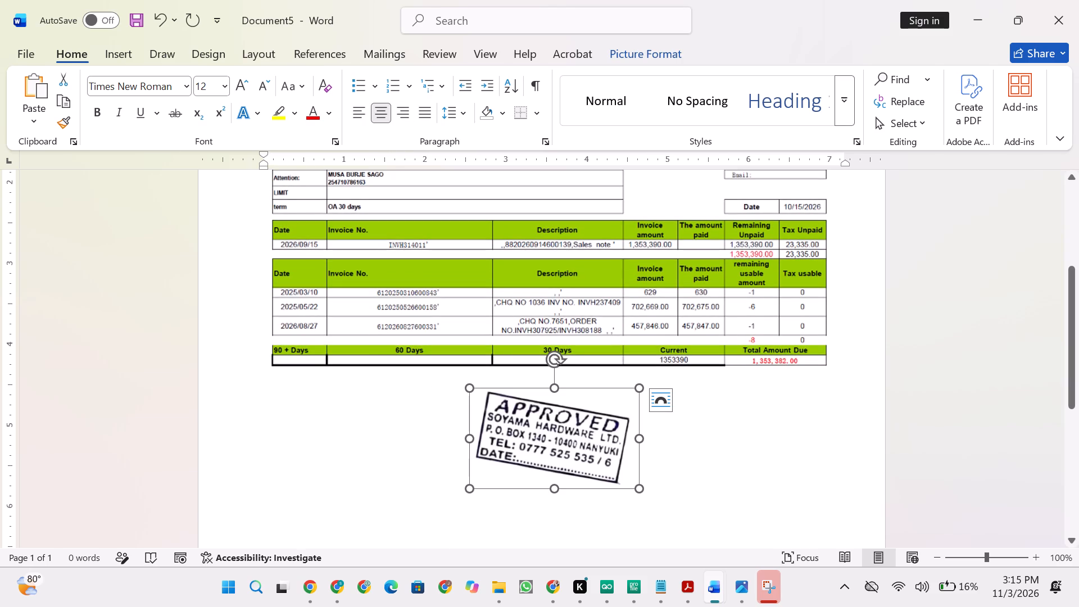
Rotate the Soyama stamp clockwise to a steep tilt.
double_click(573, 401)
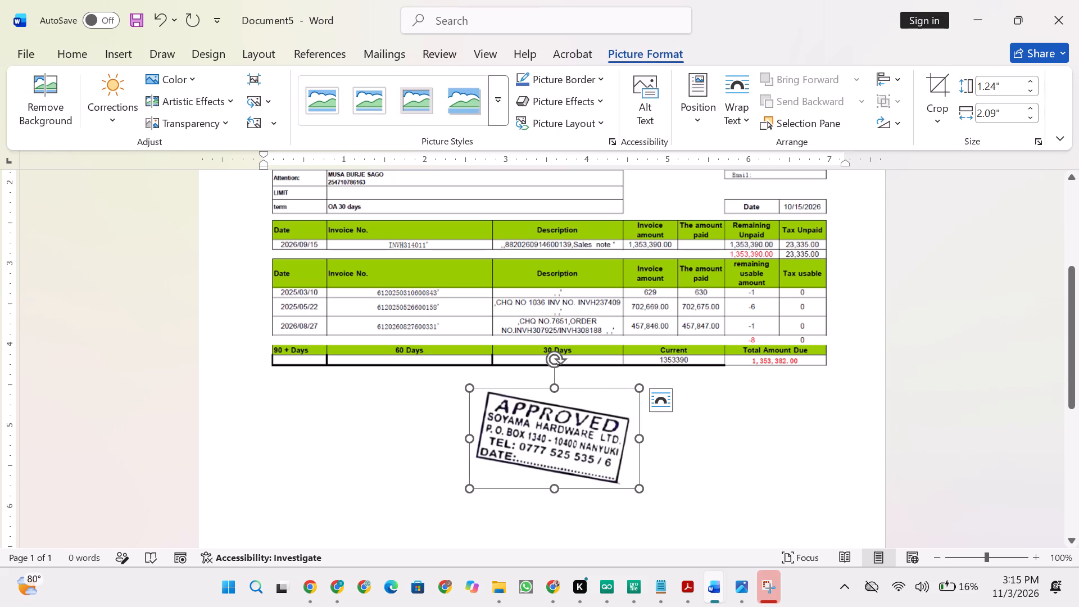
drag(548, 363, 563, 367)
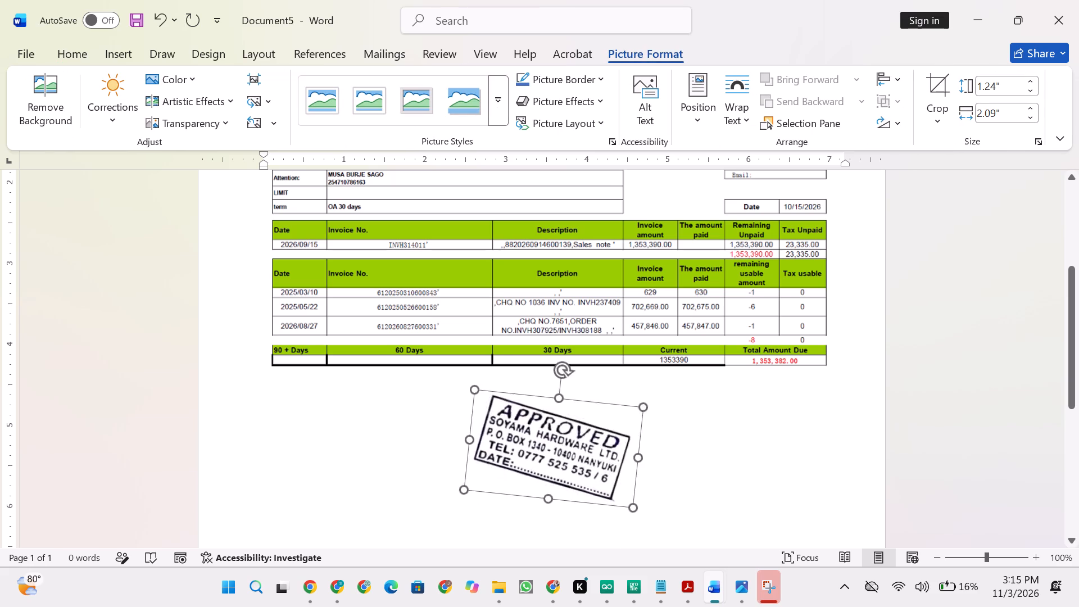
drag(563, 367, 579, 370)
click(579, 369)
click(579, 366)
drag(573, 364, 568, 363)
drag(535, 363, 525, 366)
click(574, 491)
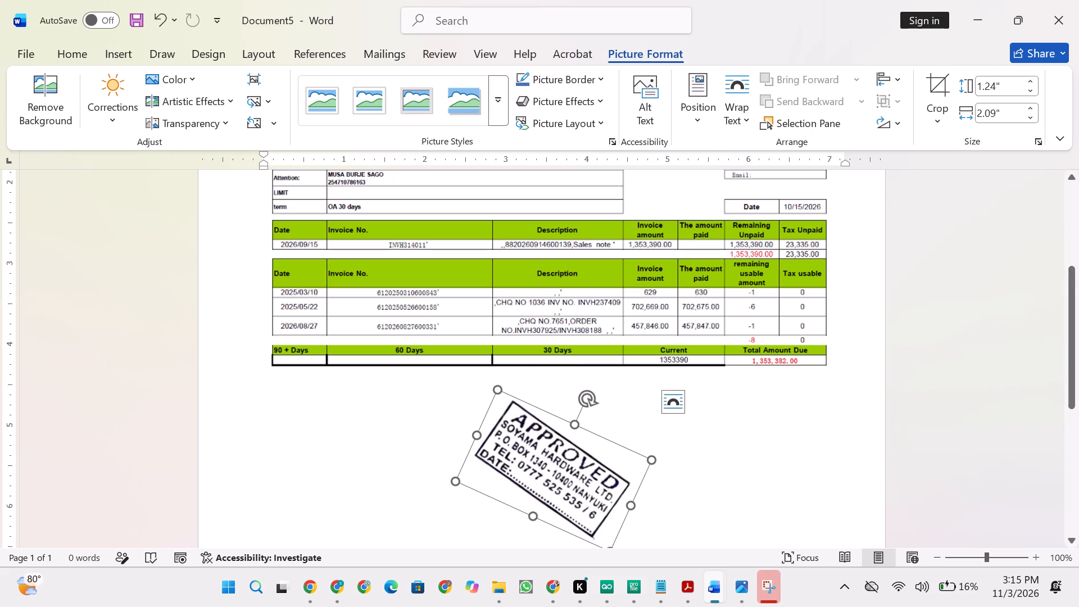
click(579, 490)
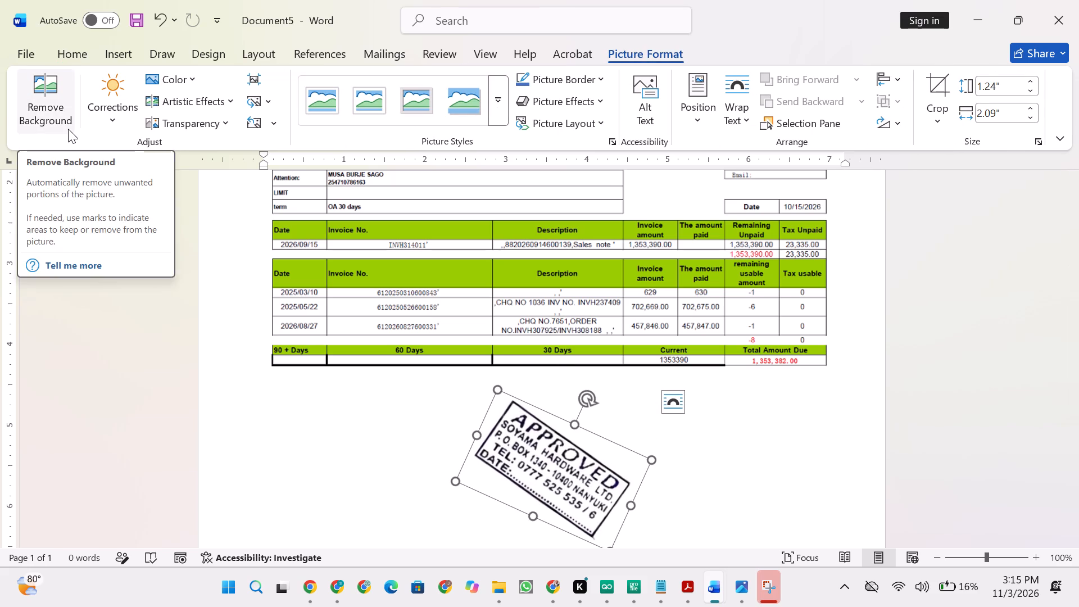
Check the stamped Soyama statement in the print preview and return to the document.
key(ctrl+p)
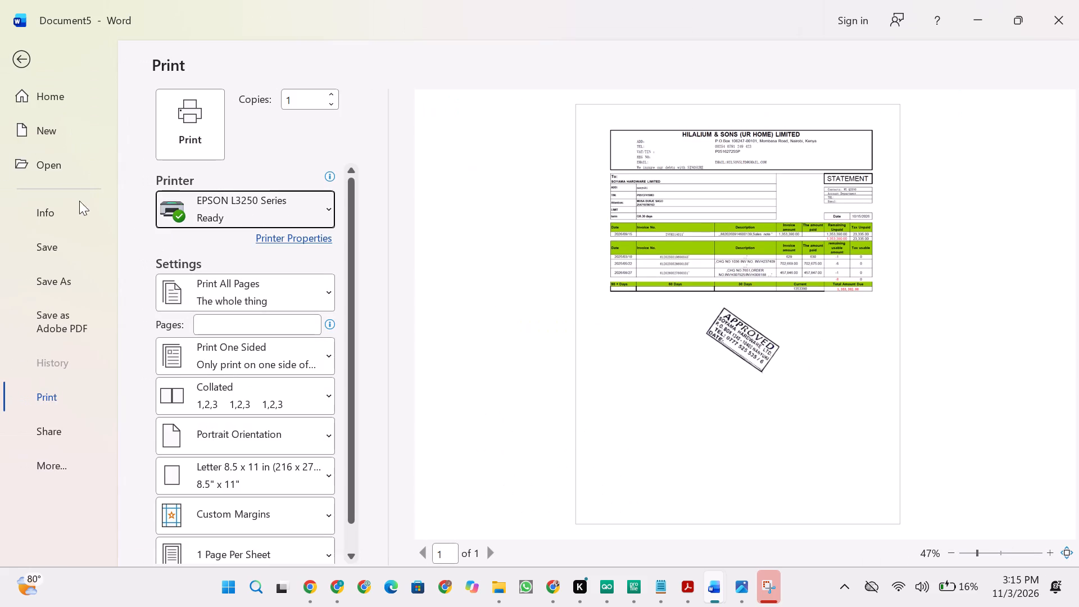
click(12, 55)
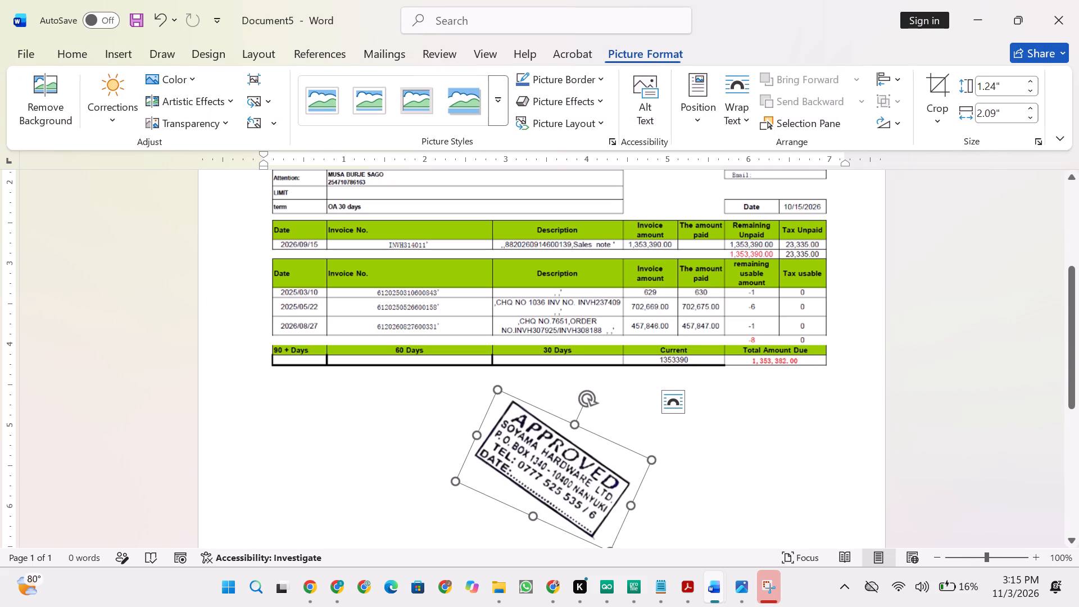
Rotate the Soyama stamp back counter-clockwise to a slighter tilt and deselect it.
click(523, 457)
click(527, 441)
drag(584, 396, 557, 400)
click(691, 446)
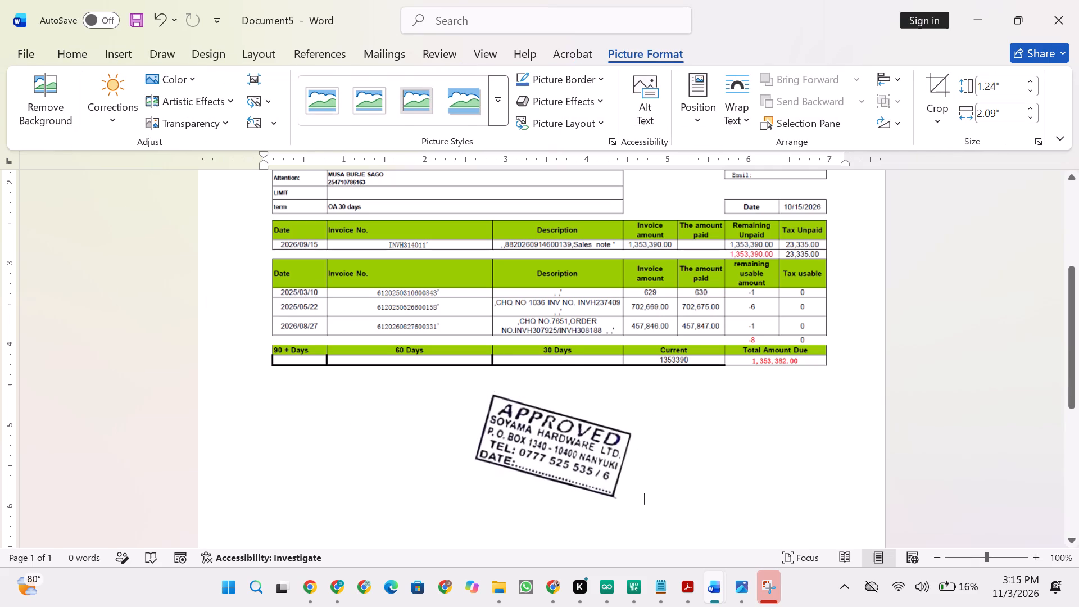
Open the print settings for the stamped Soyama statement.
scroll(690, 447, down, 2)
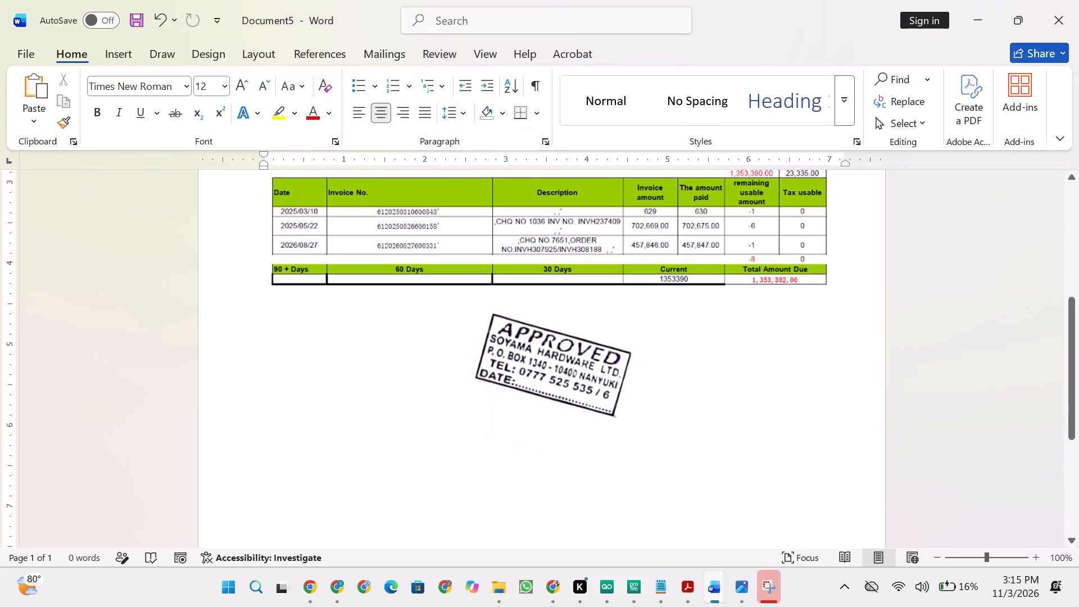
key(ctrl+p)
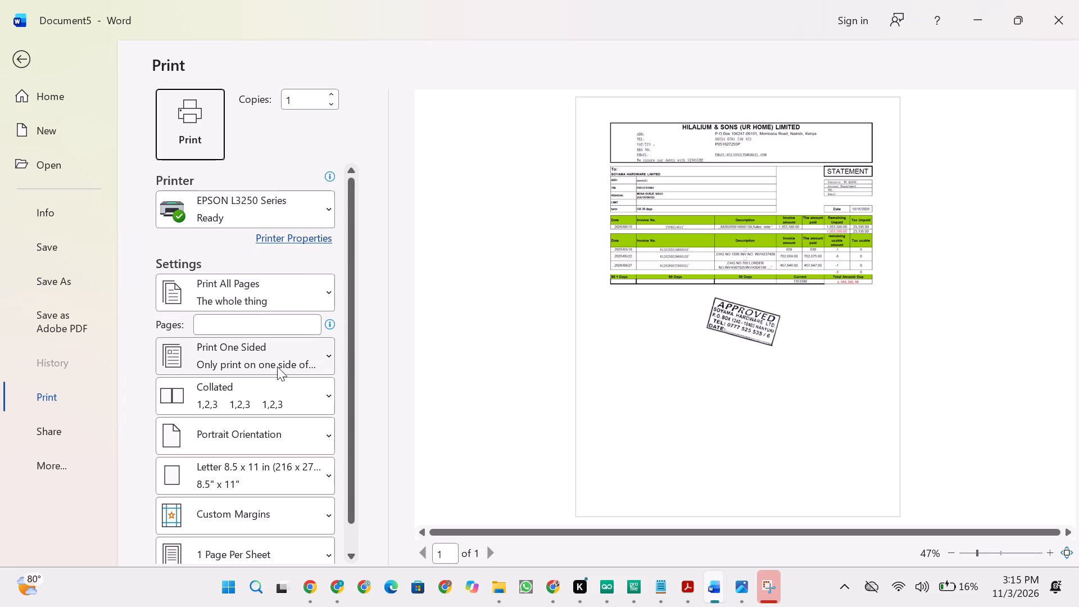
Save the stamped Soyama statement as a PDF named soyama in the hila oc folder on the Desktop.
click(76, 335)
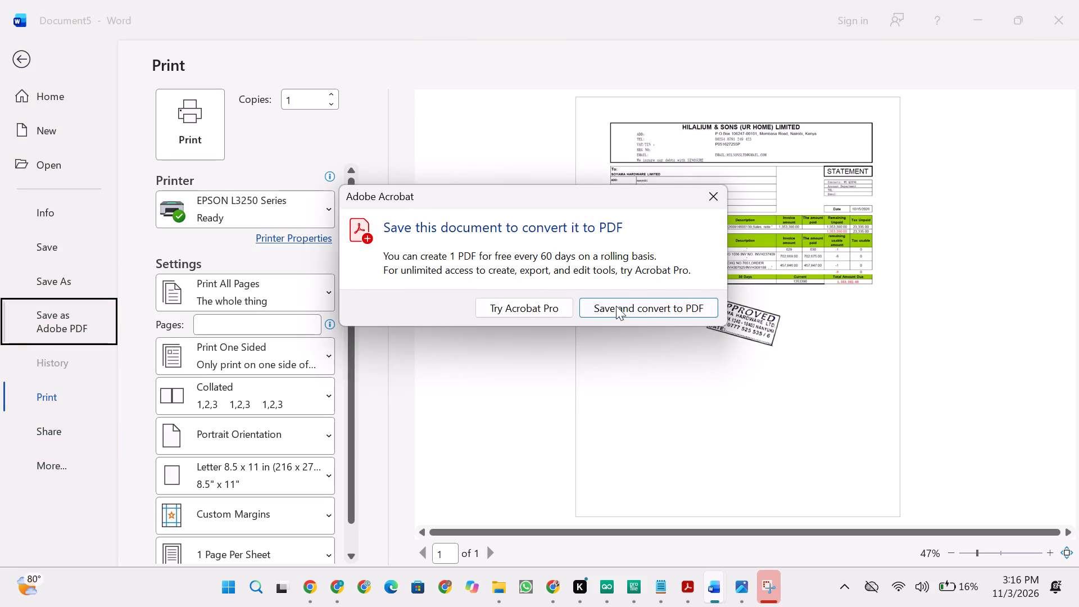
click(628, 308)
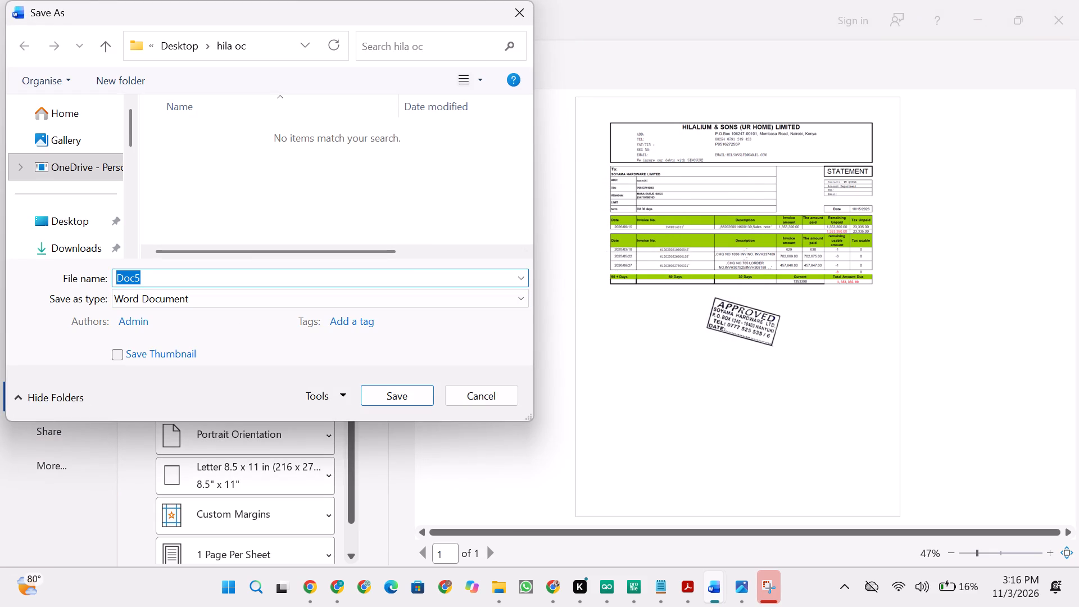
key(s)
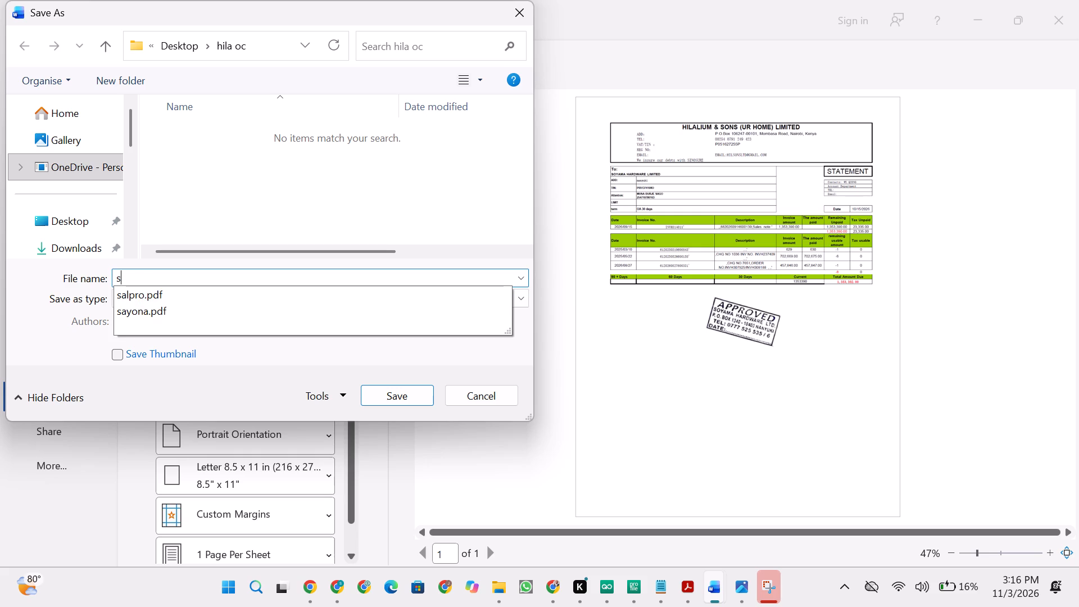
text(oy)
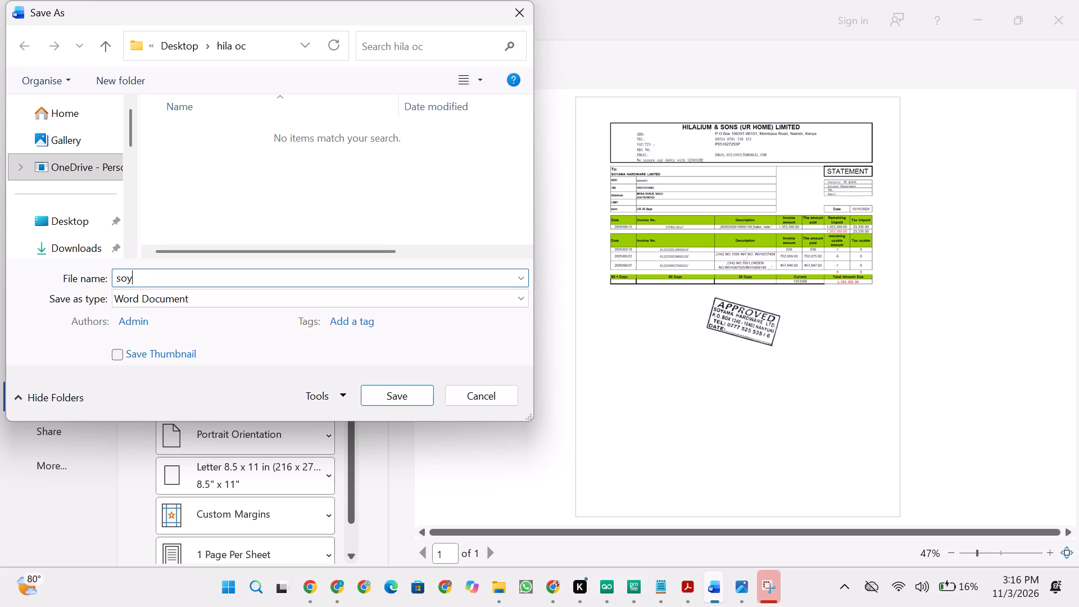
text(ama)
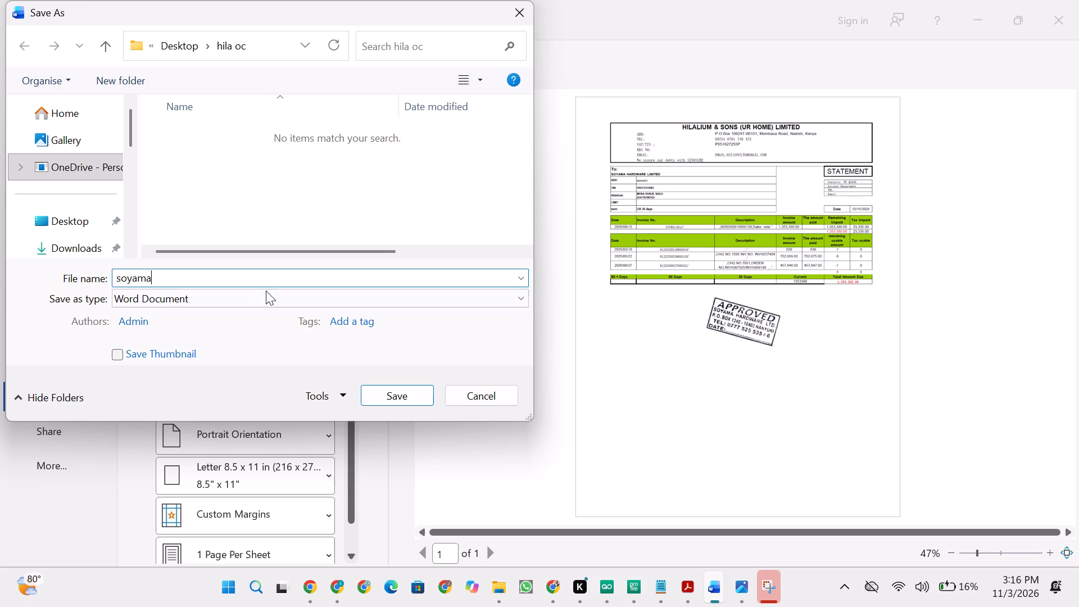
click(258, 293)
click(267, 396)
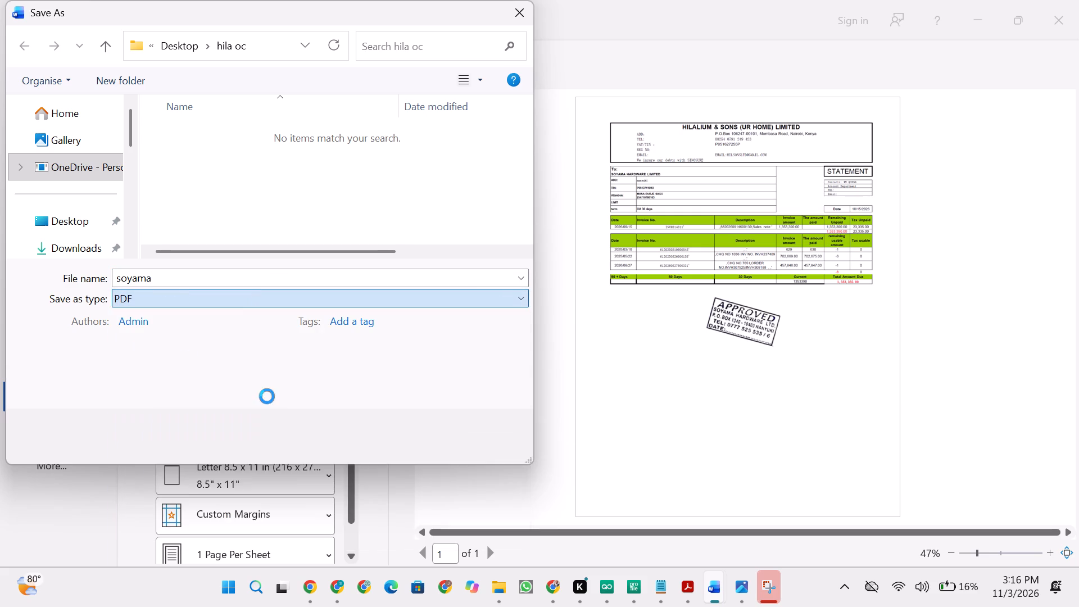
scroll(259, 203, down, 9)
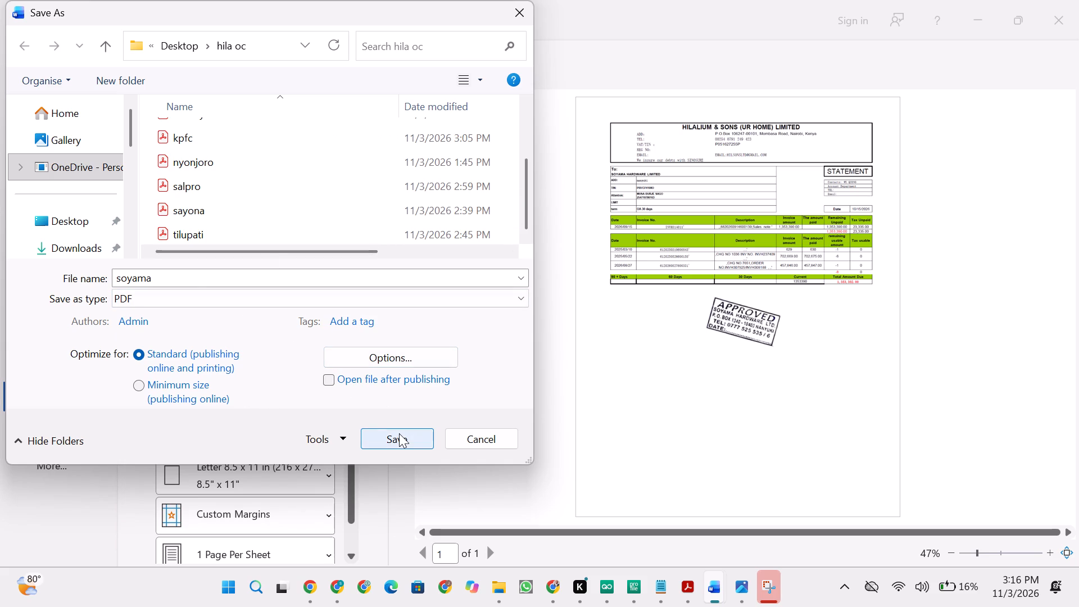
click(402, 435)
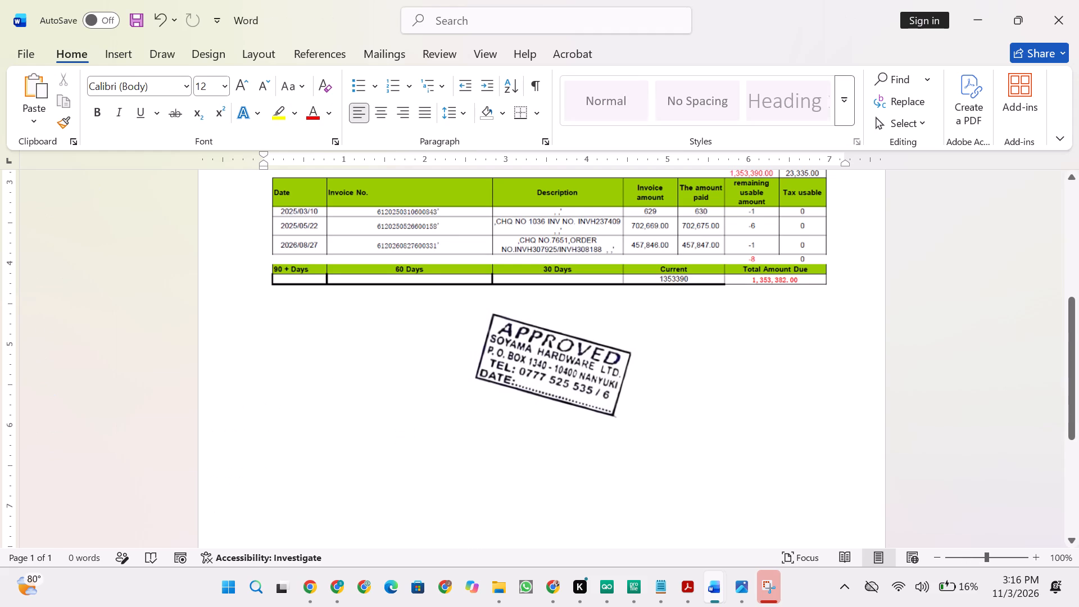